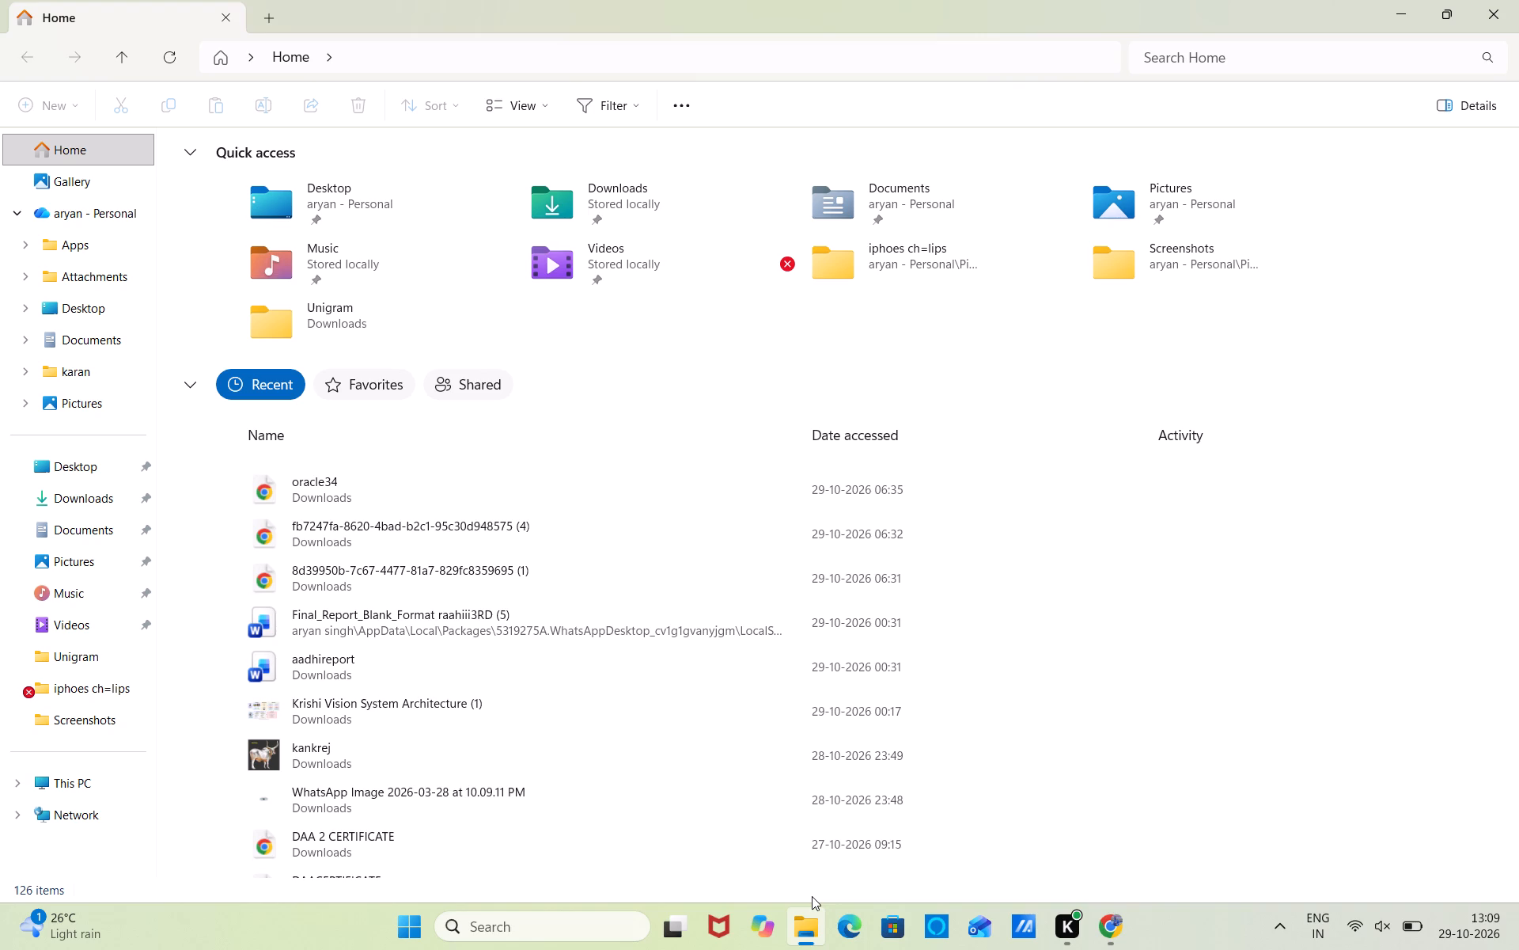
left_click(41, 204)
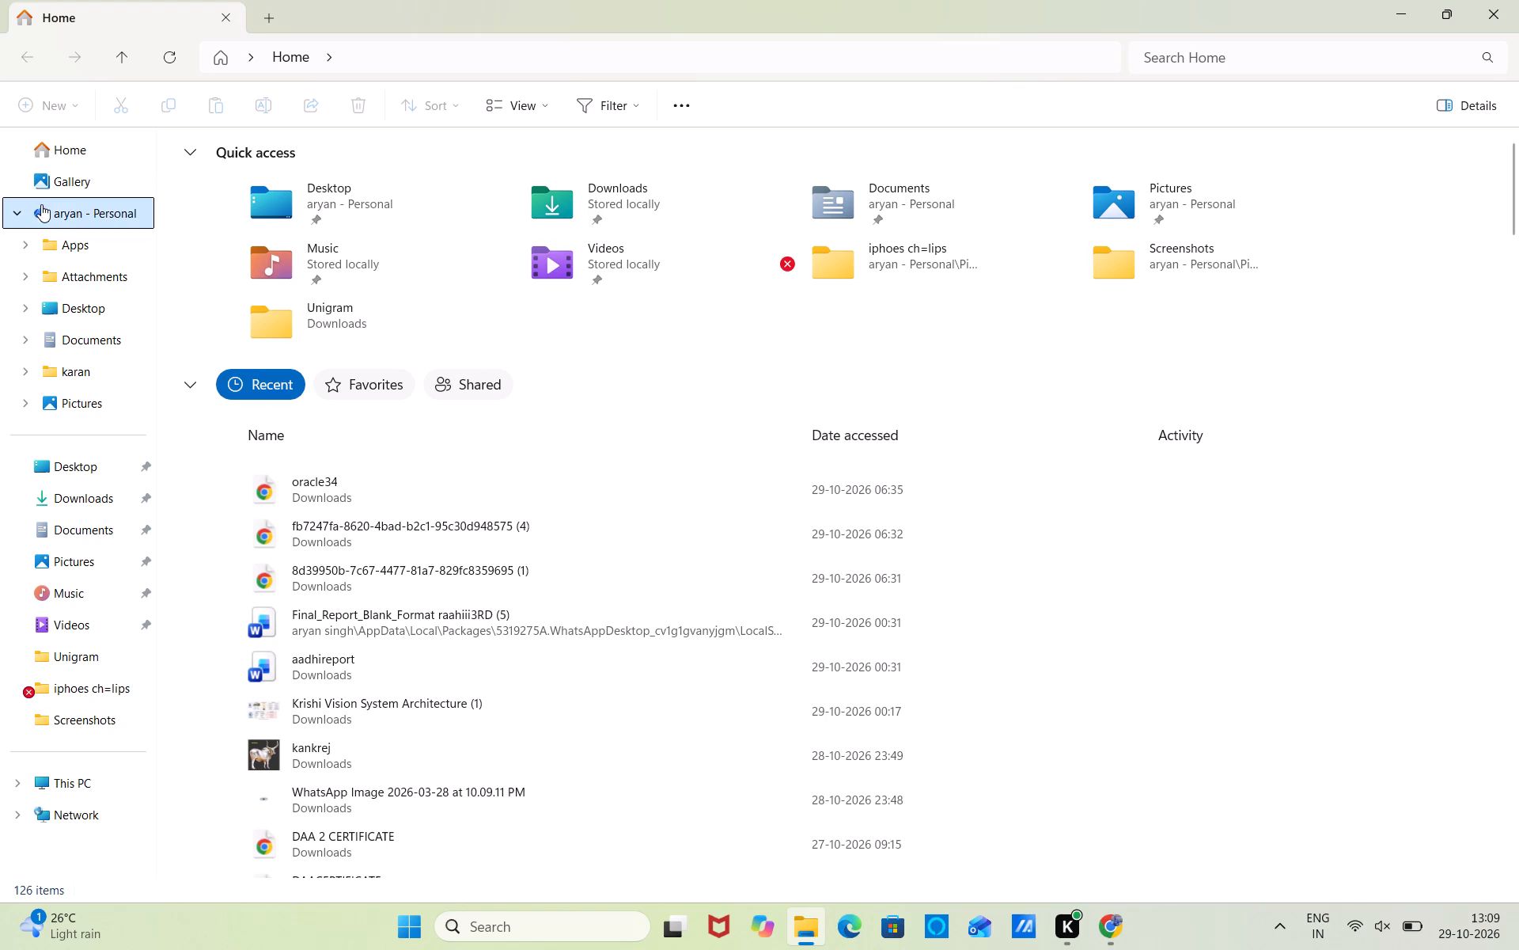
left_click(74, 188)
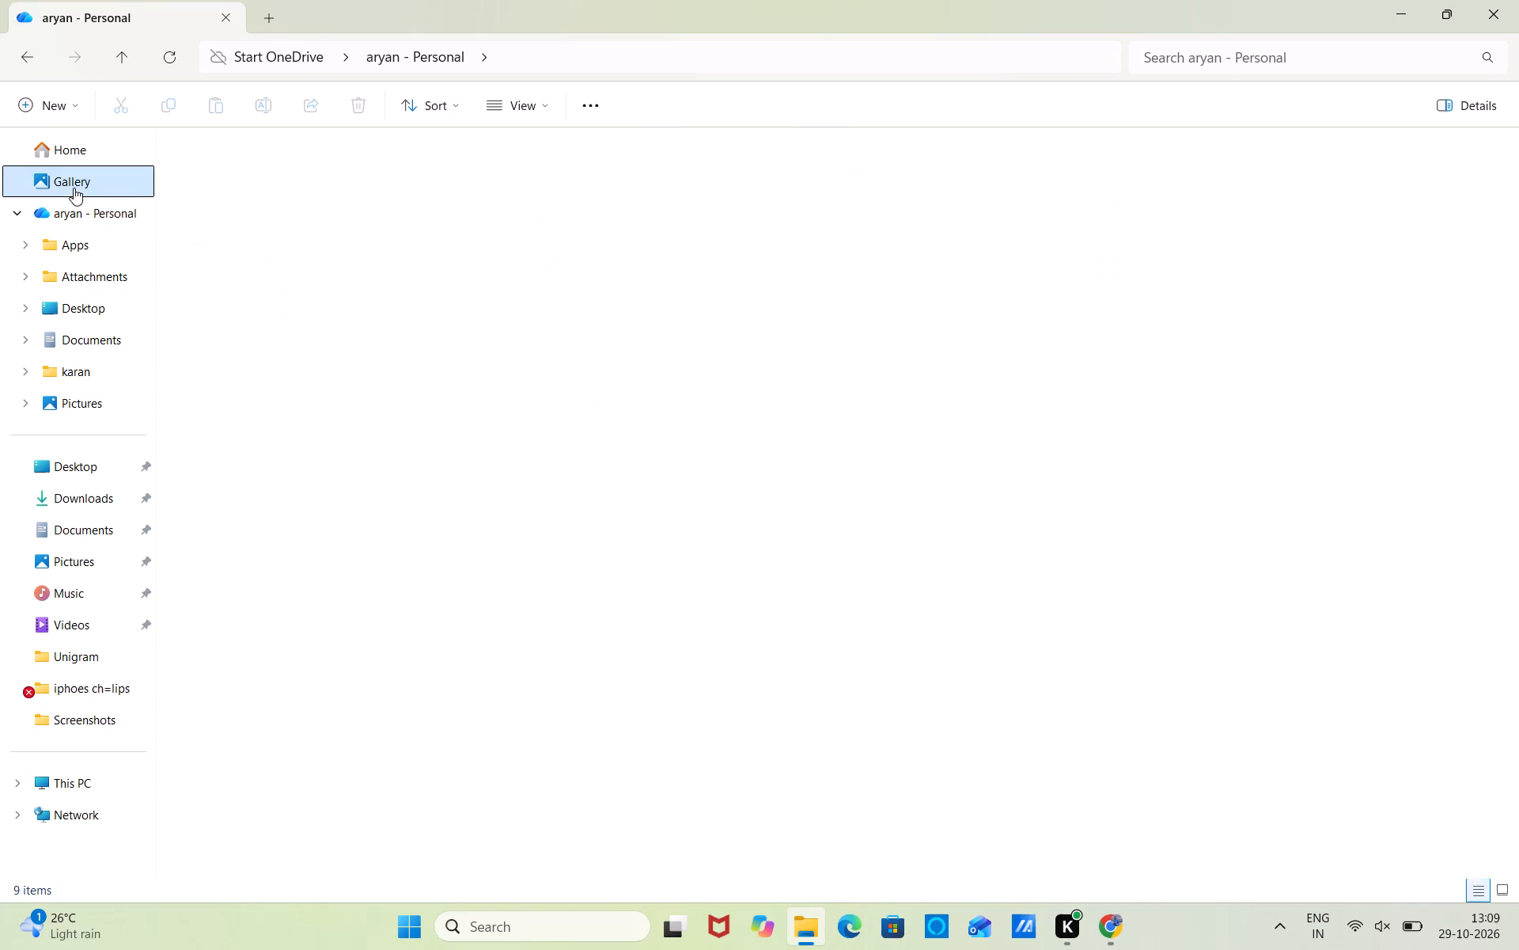
left_click(78, 212)
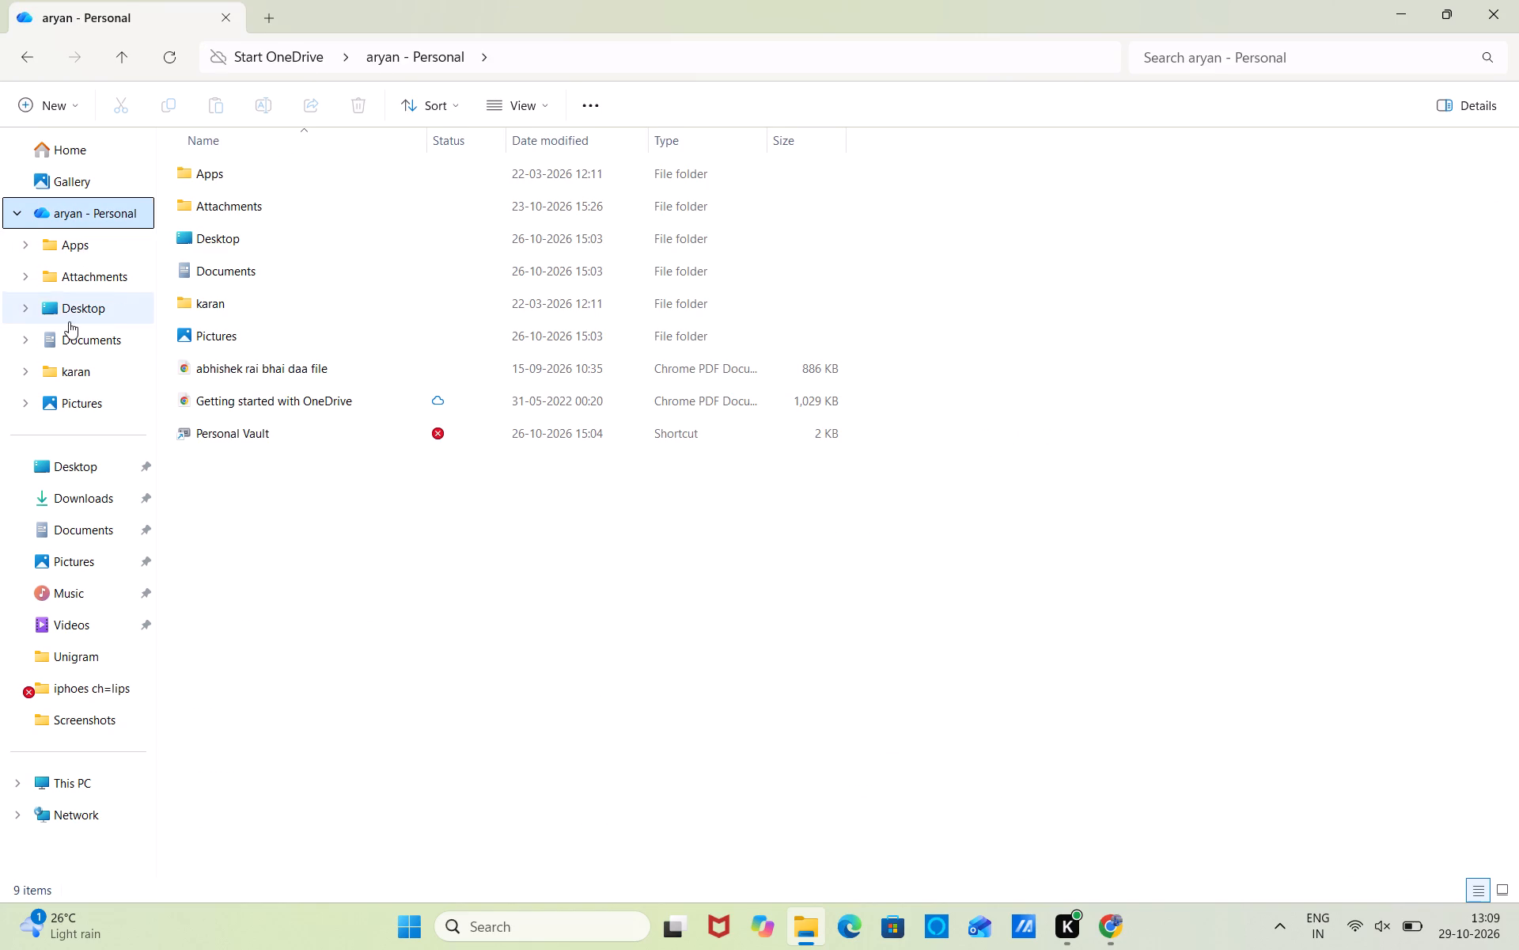
scroll(66, 324, "down", 1)
left_click(96, 493)
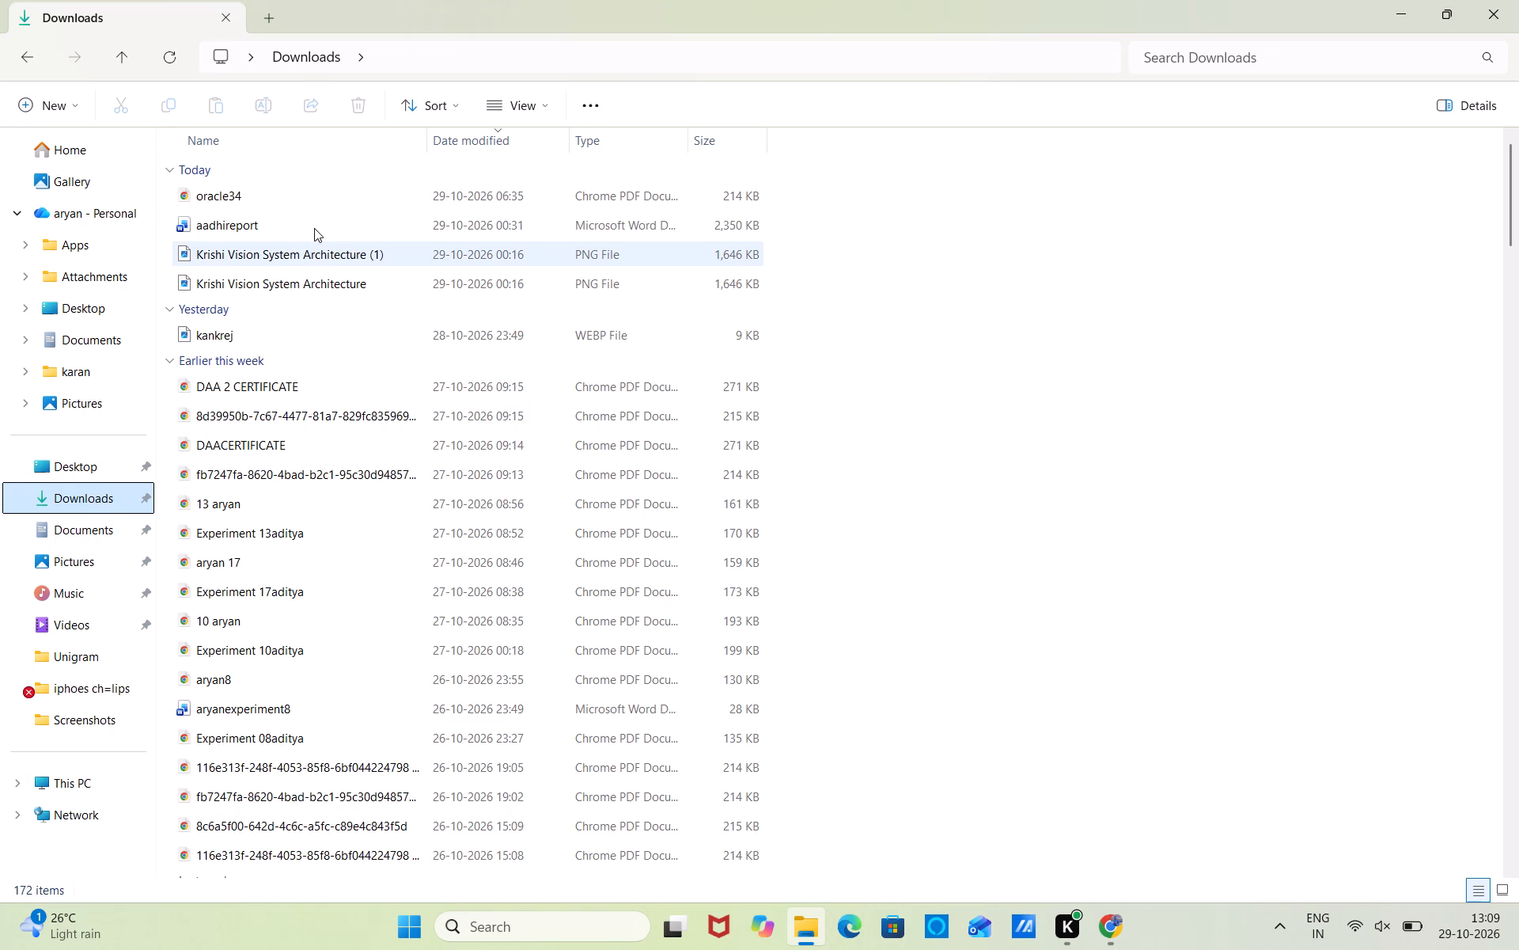
left_click(315, 229)
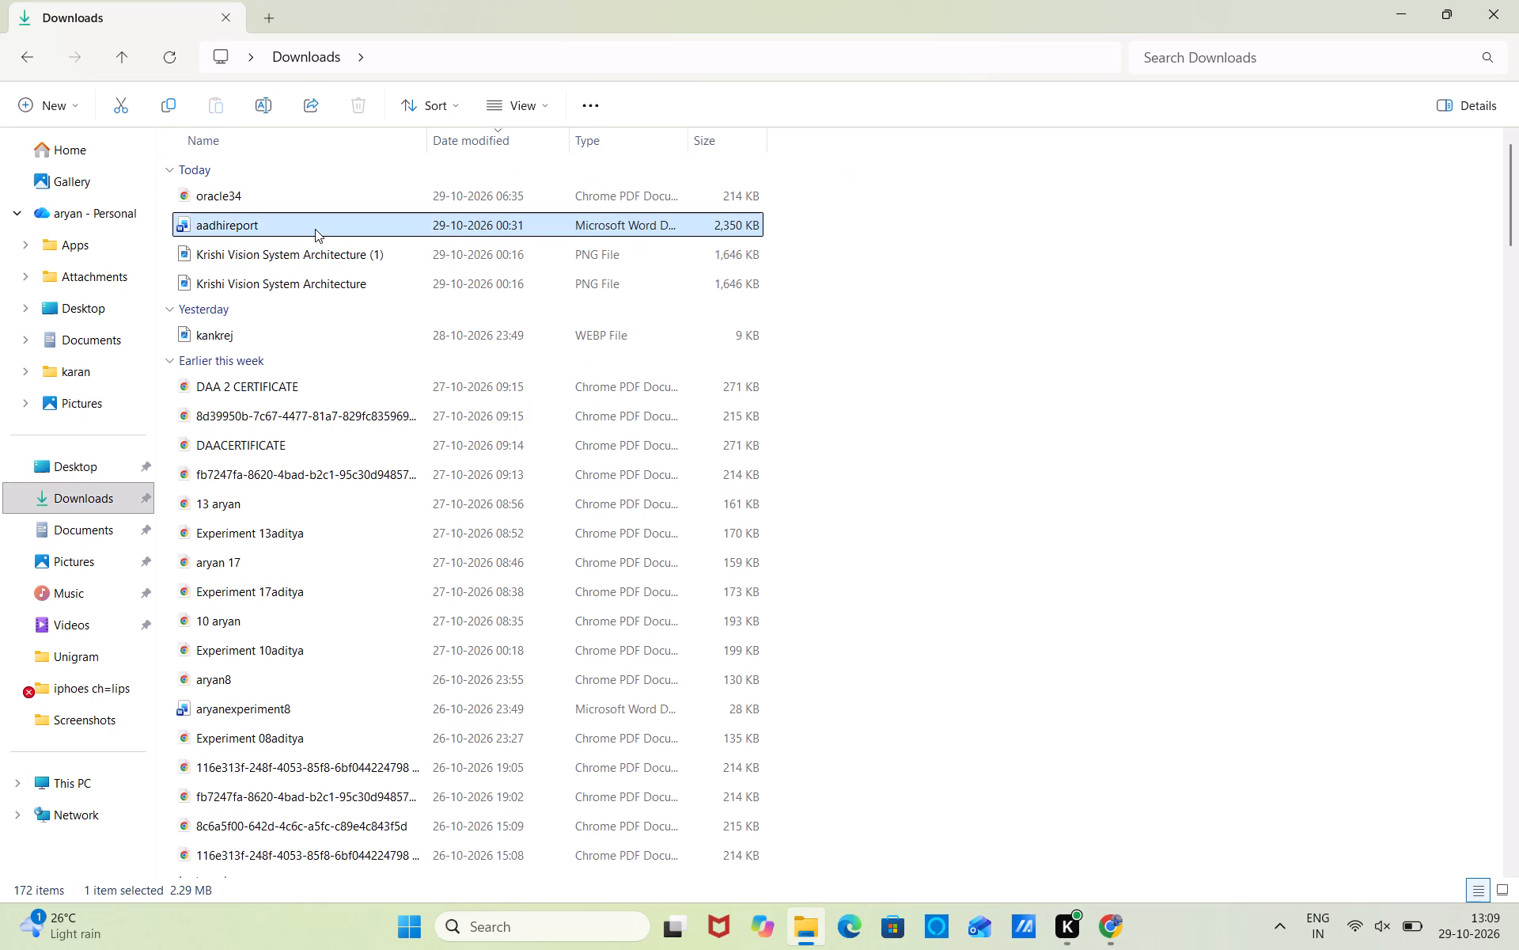
left_click(336, 229)
double_click(336, 229)
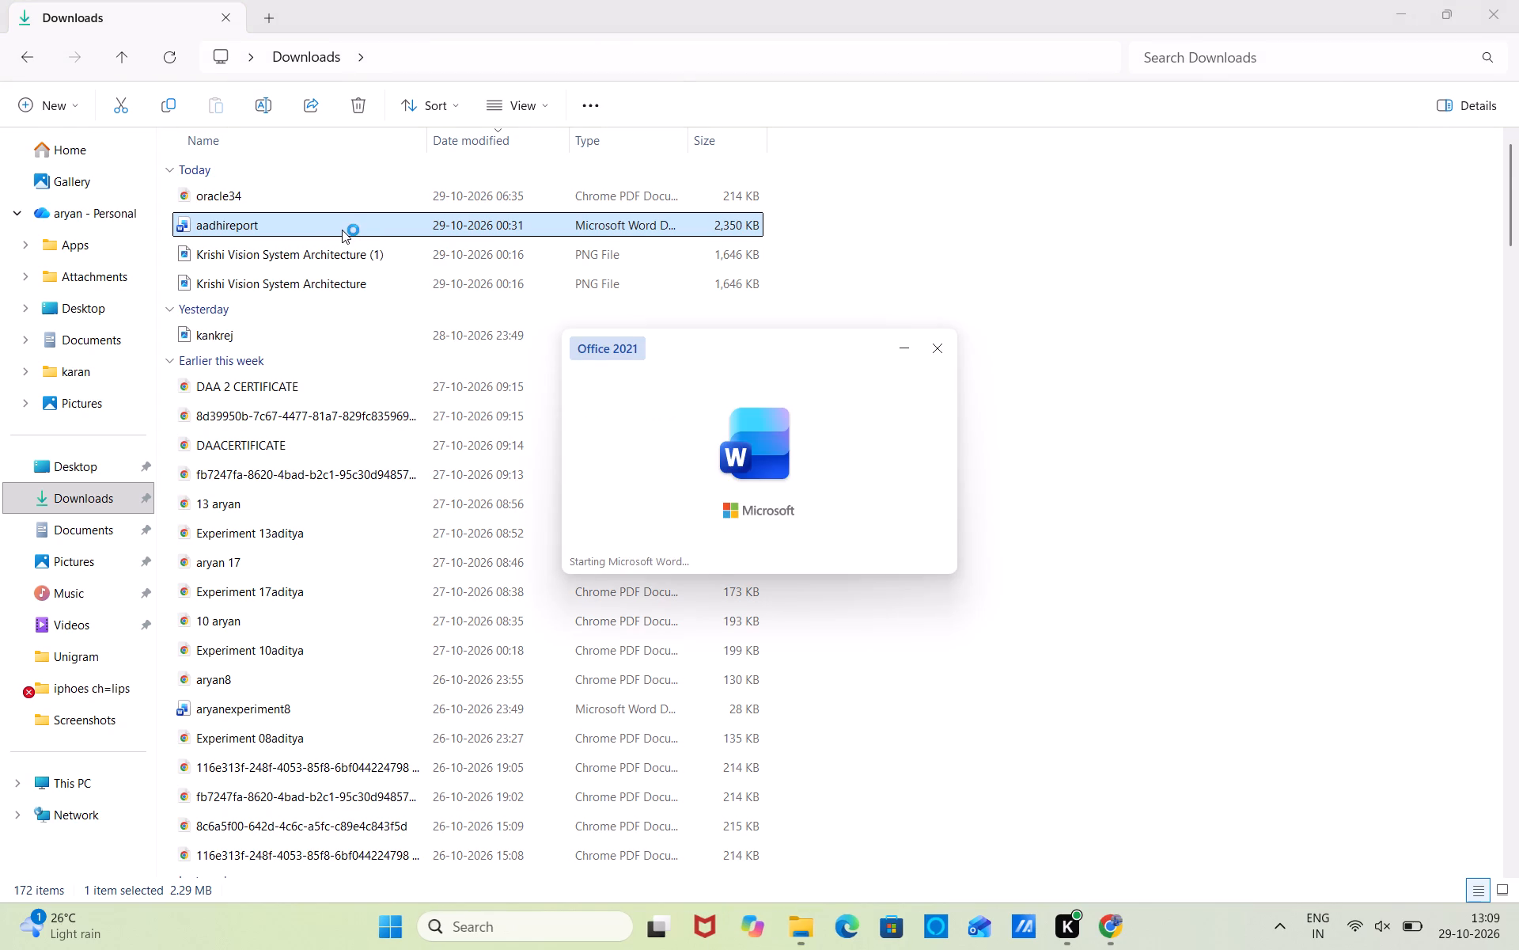
Replace the first student's name on the report's title page with the first new team member's name, keeping the enrollment number.
scroll(590, 282, "down", 1)
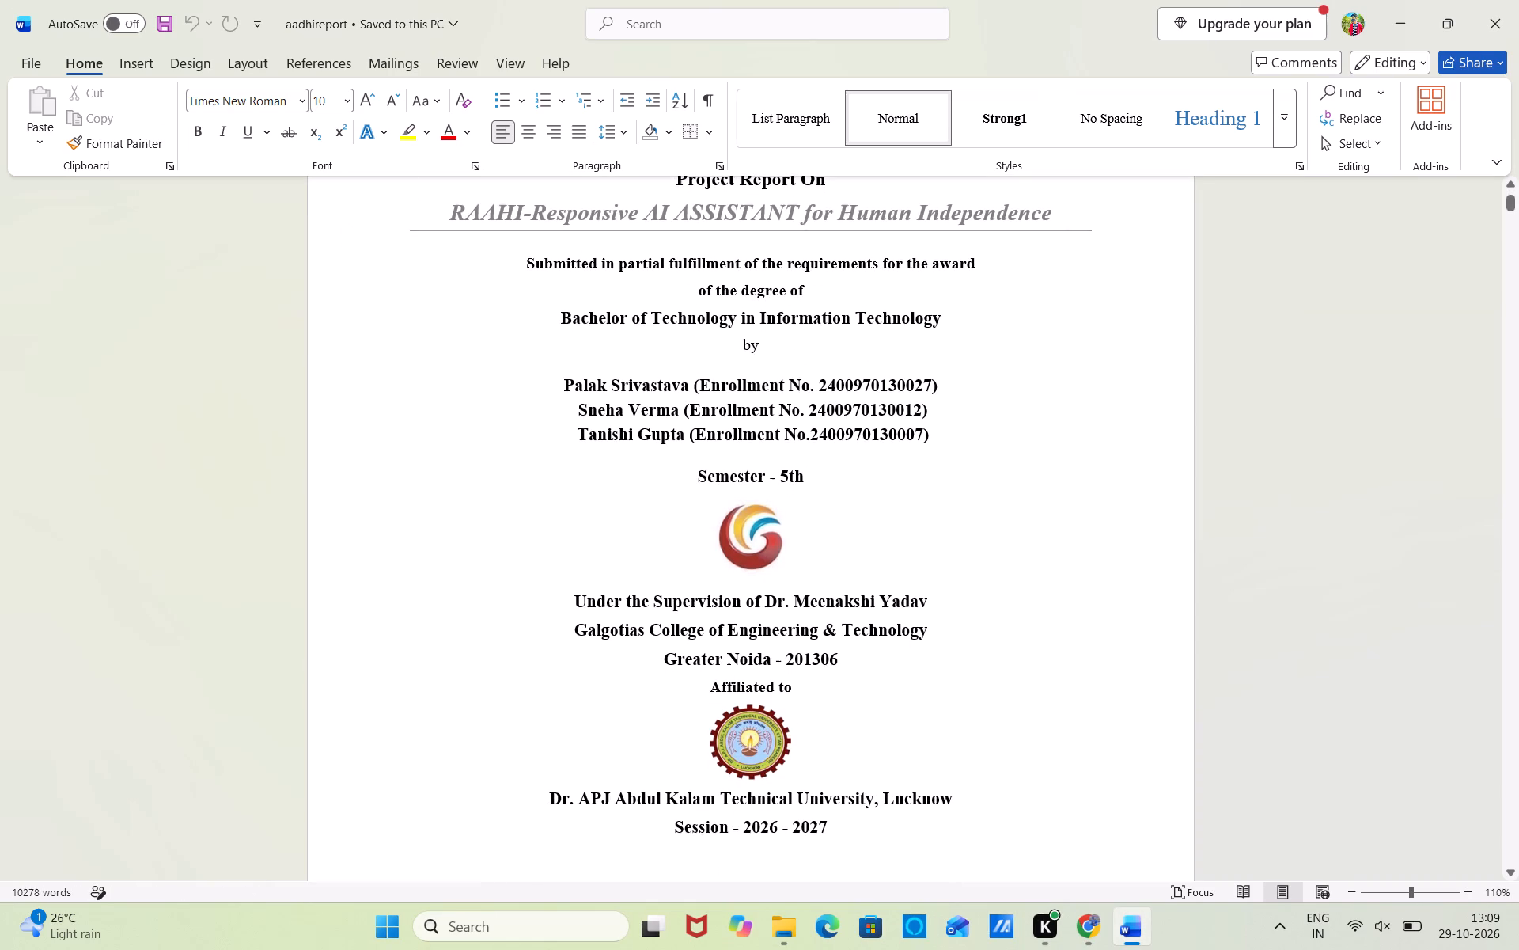
left_click(691, 386)
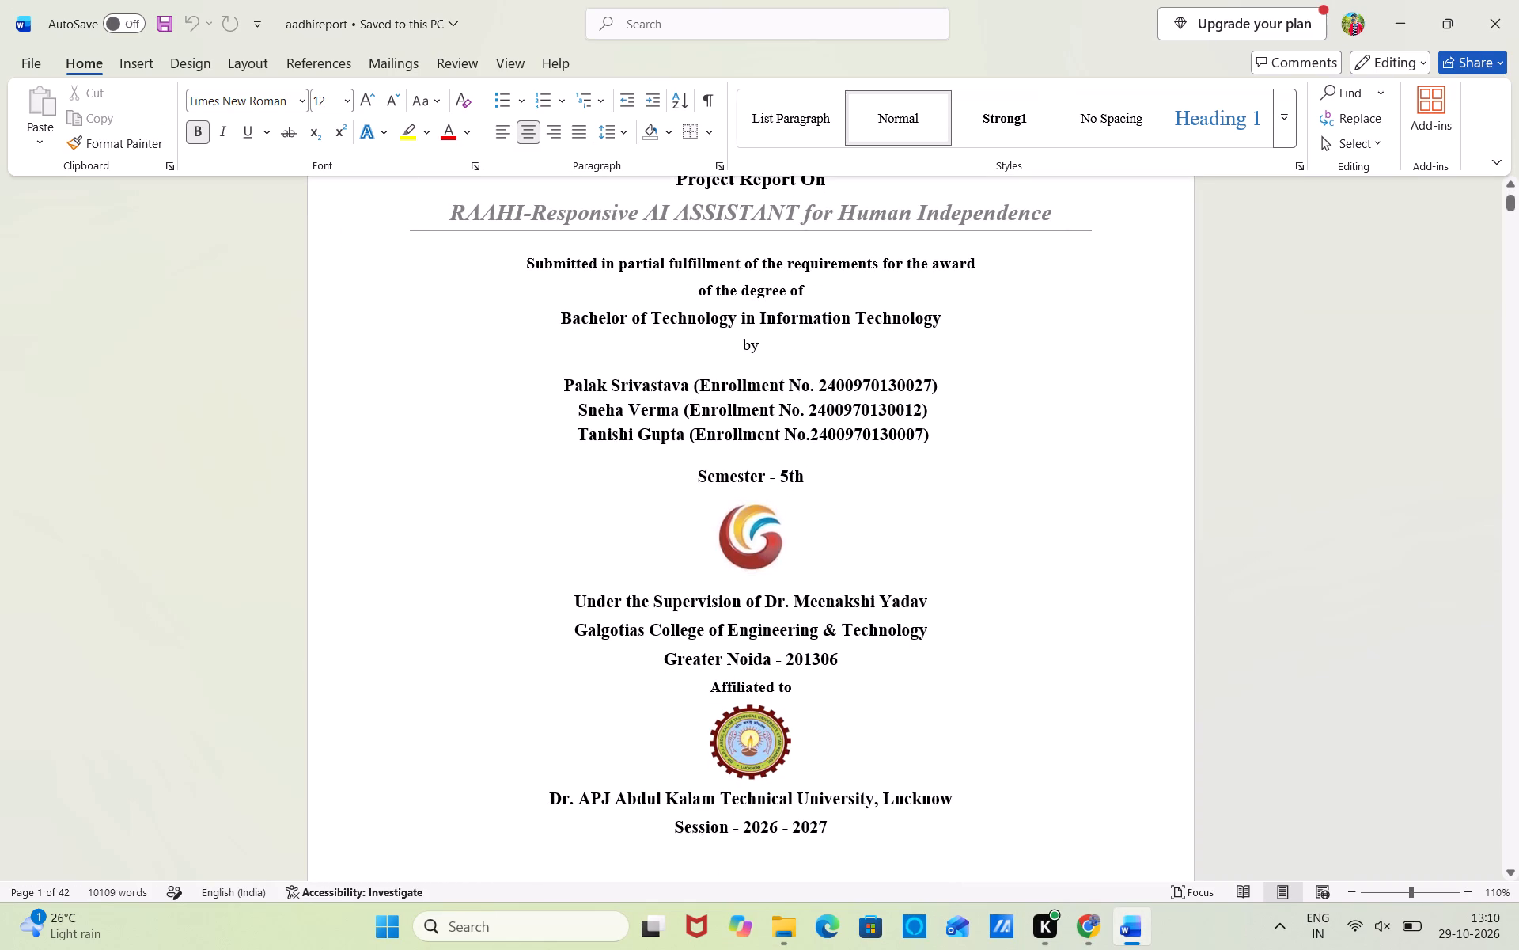
left_click_drag(694, 386, 670, 384)
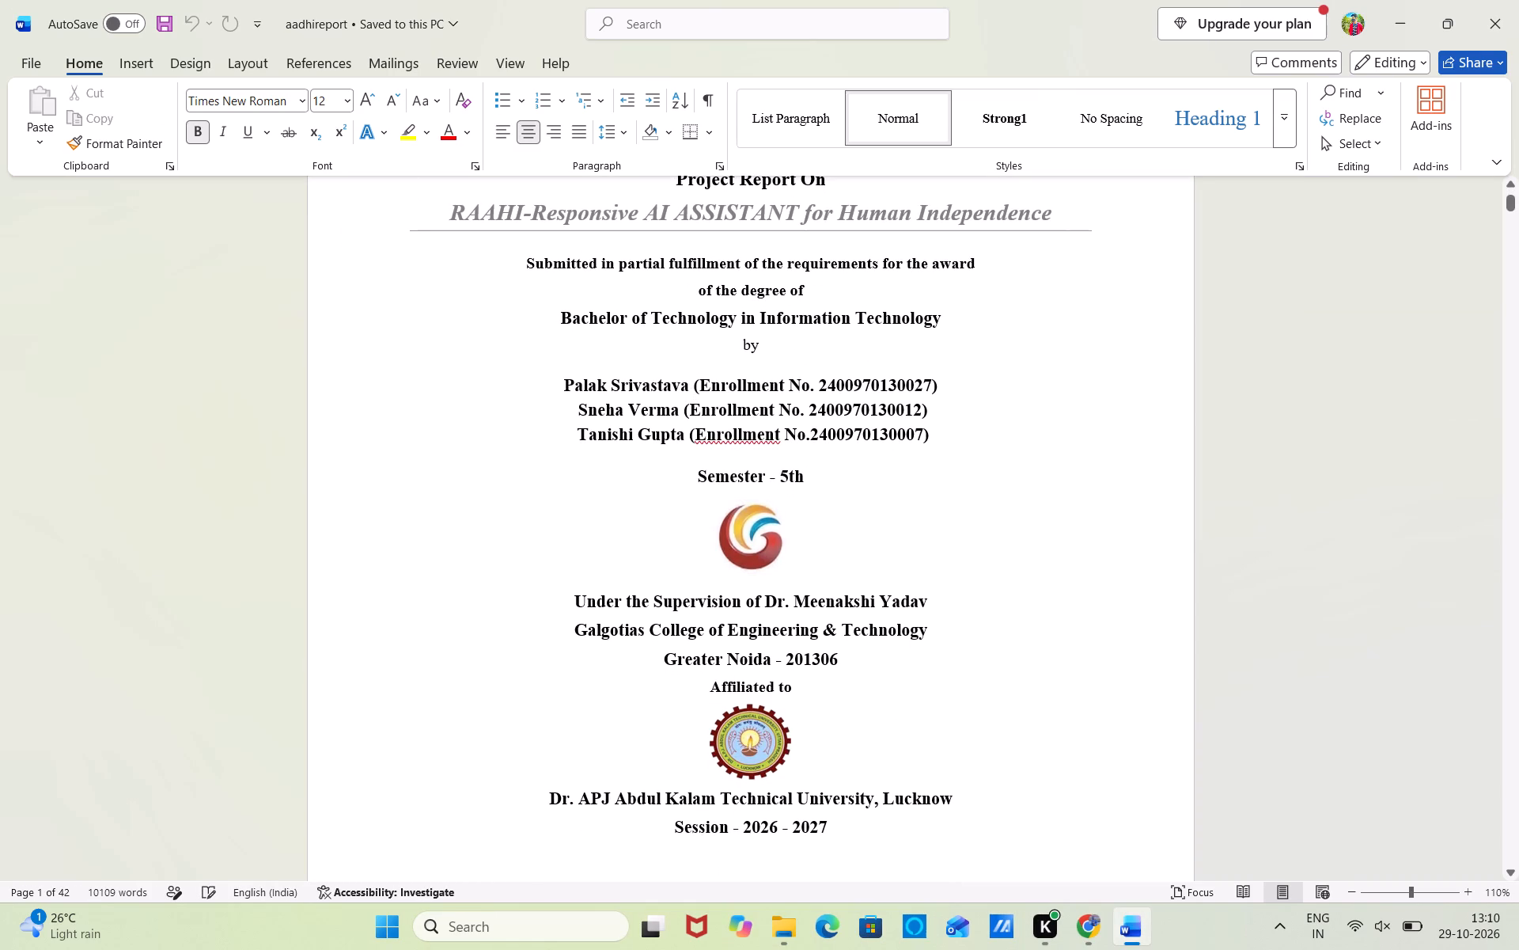
left_click(684, 386)
left_click_drag(690, 384, 561, 384)
key("BackSpace")
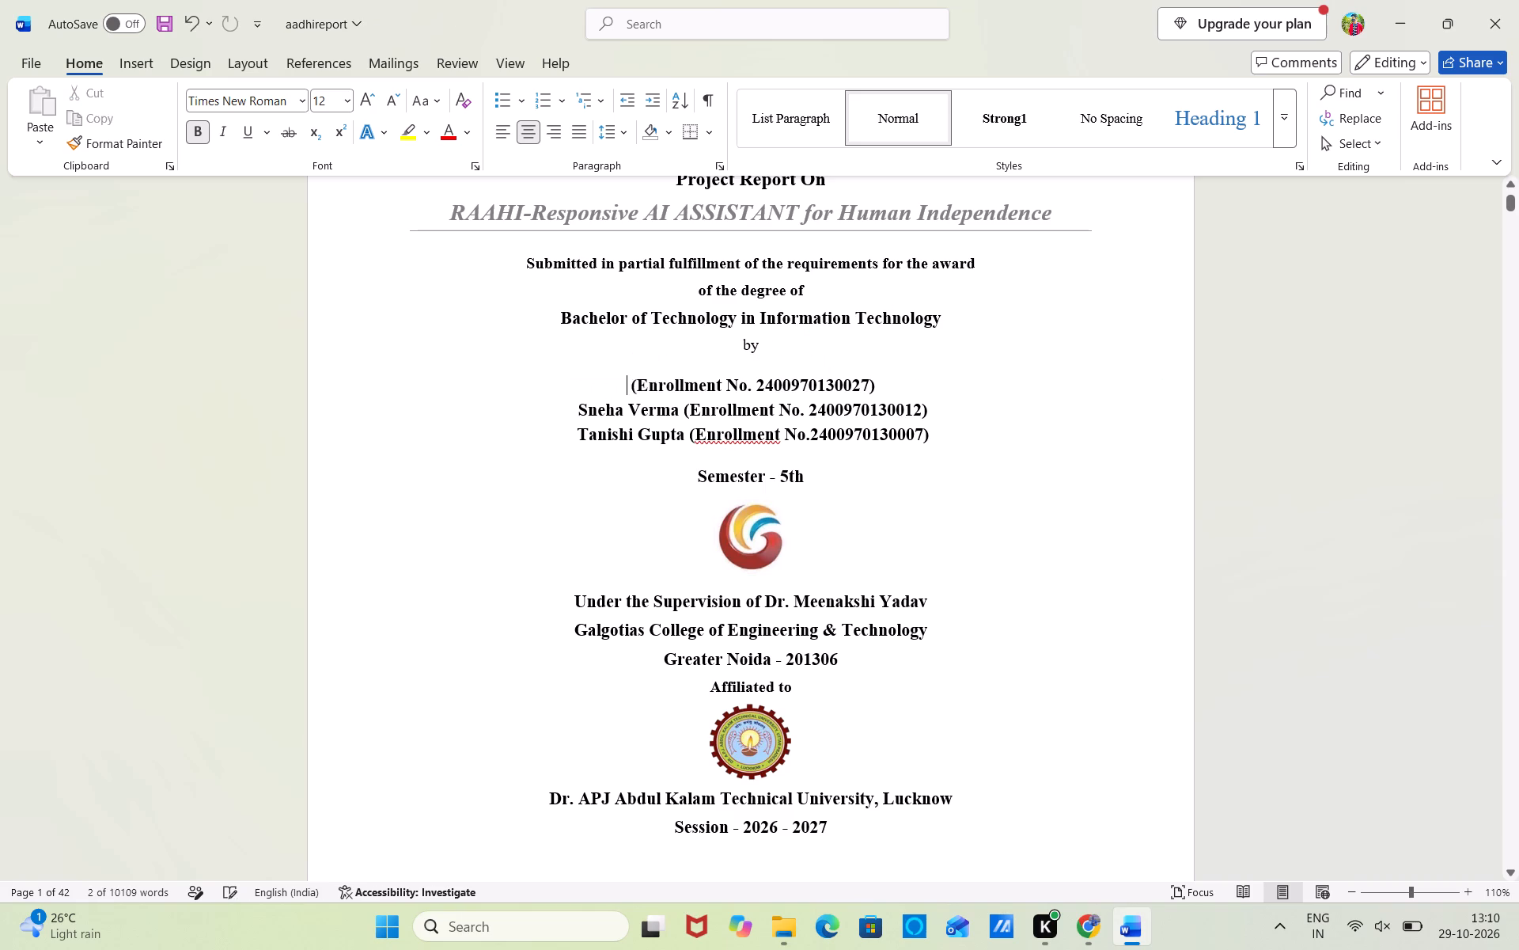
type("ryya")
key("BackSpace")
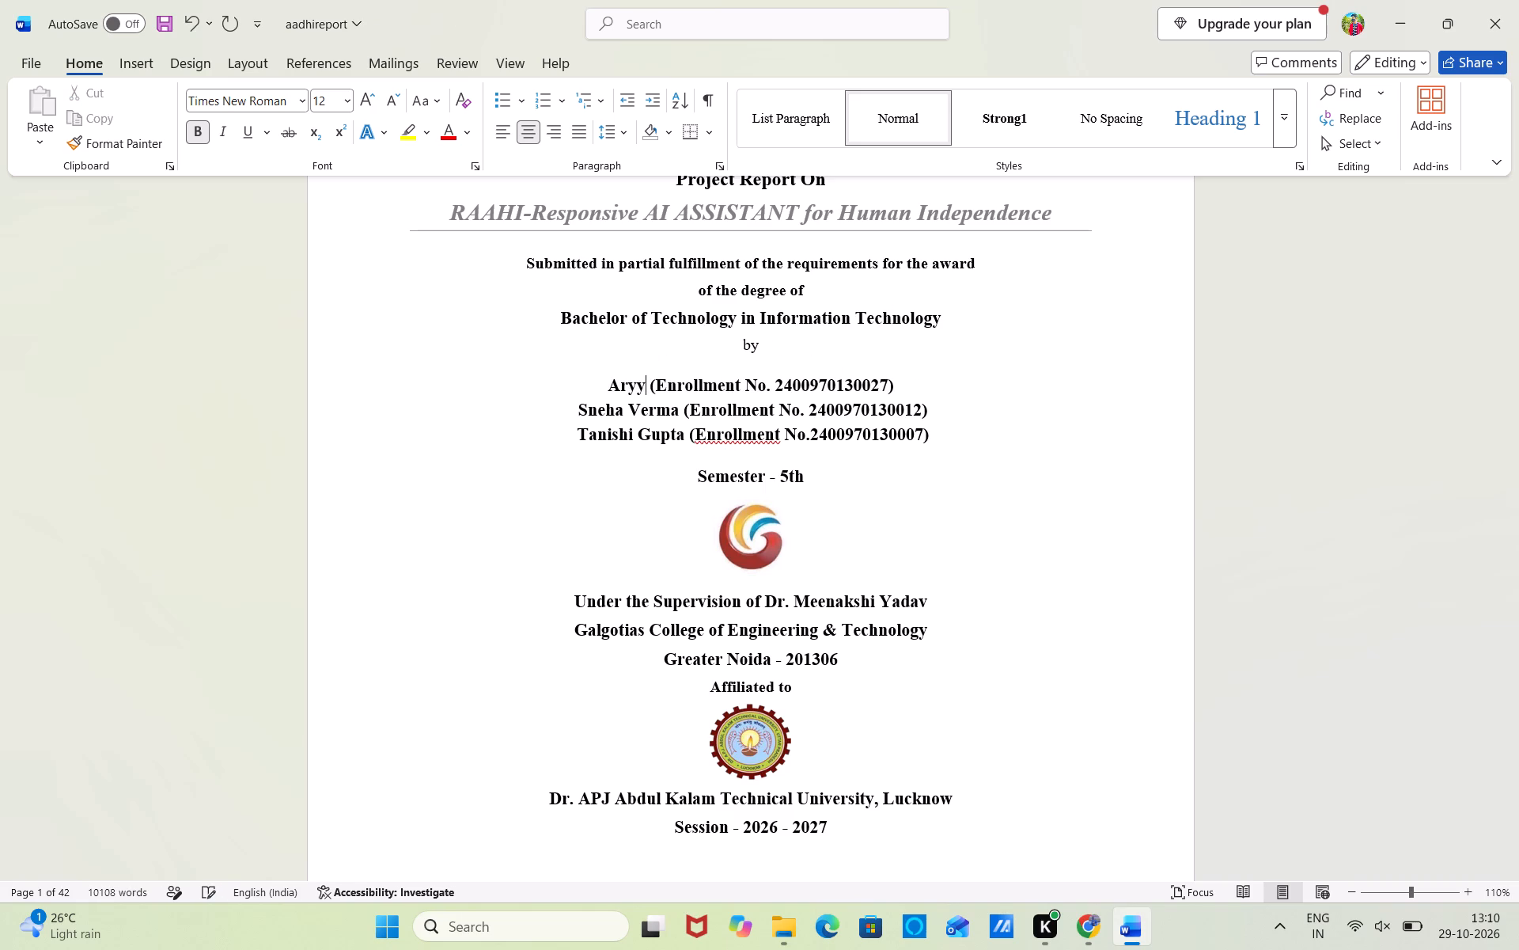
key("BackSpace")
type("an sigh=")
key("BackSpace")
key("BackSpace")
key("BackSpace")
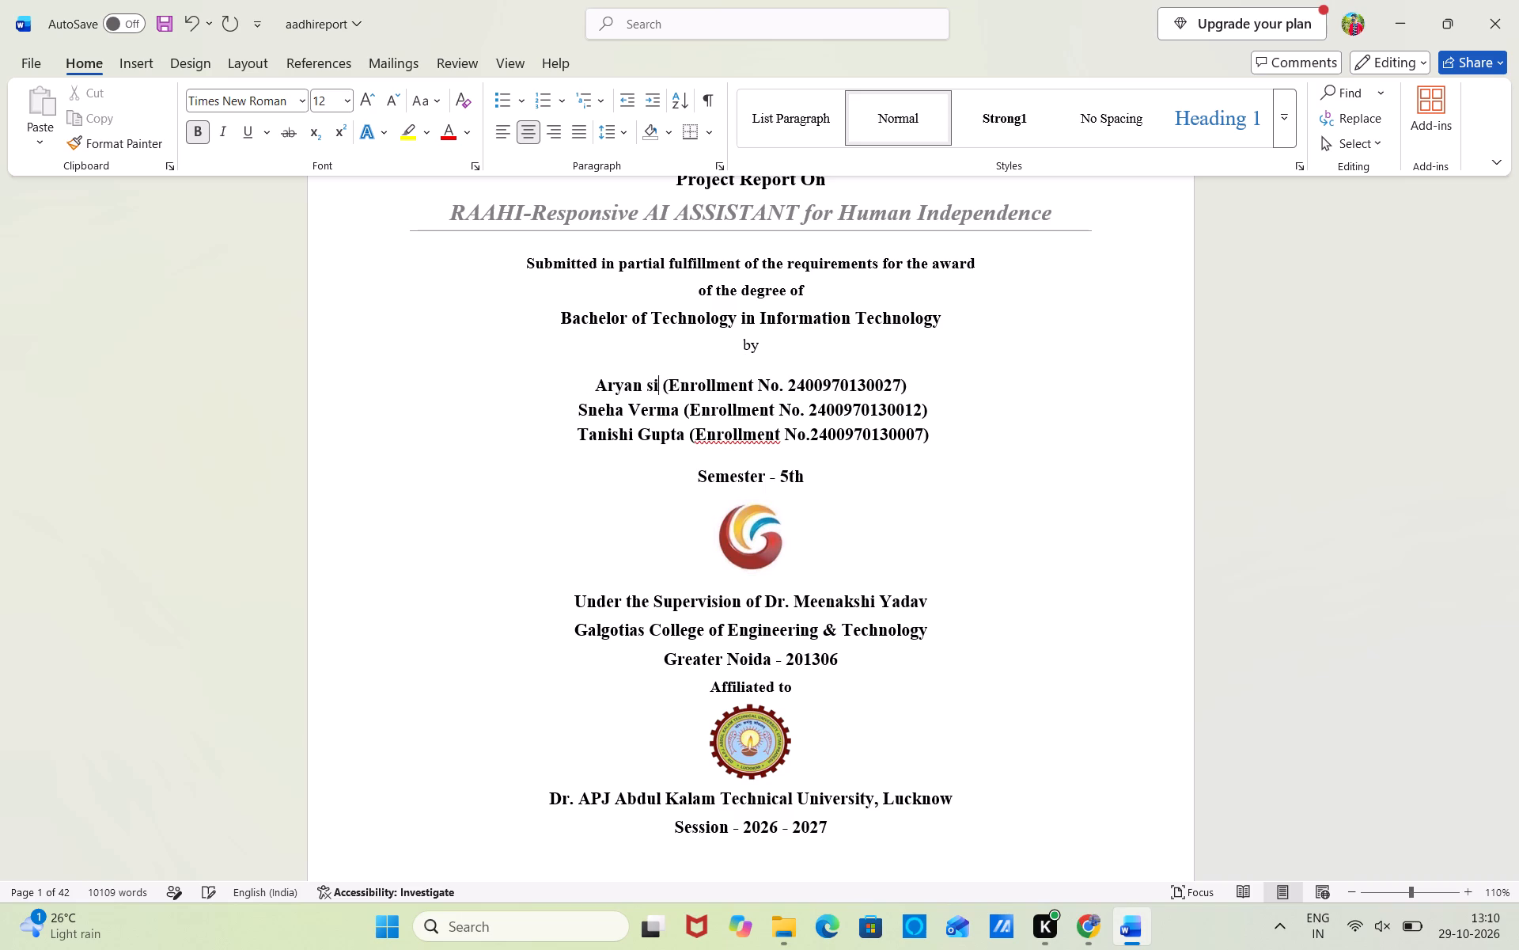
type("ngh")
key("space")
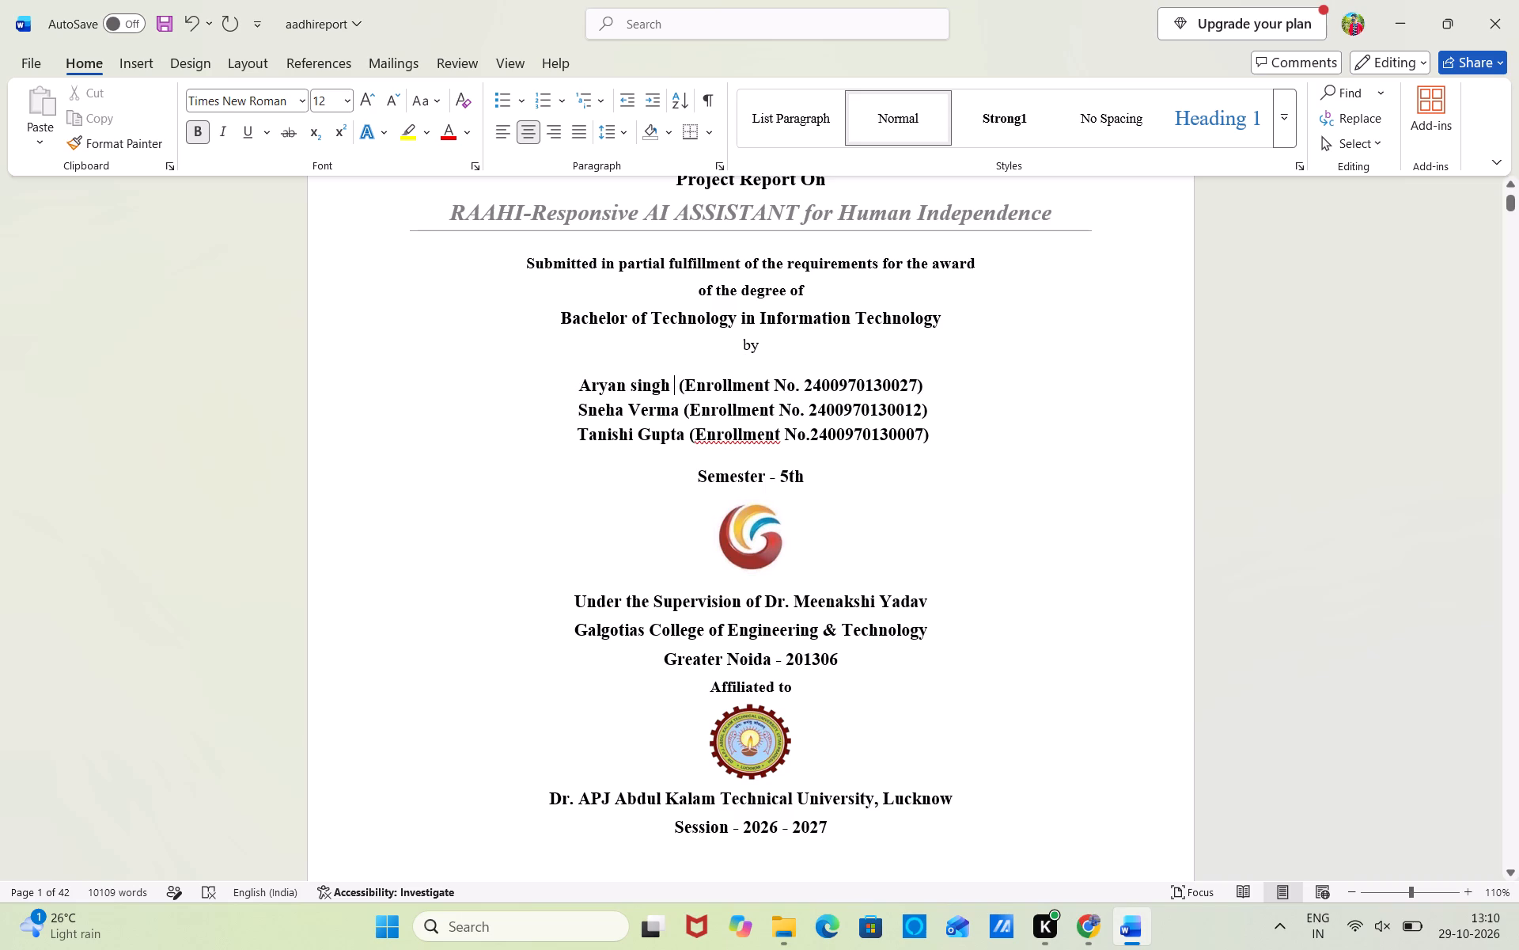
Replace the second student's name on the title page with the second new team member's name, keeping the enrollment number.
left_click_drag(677, 407, 575, 412)
key("BackSpace")
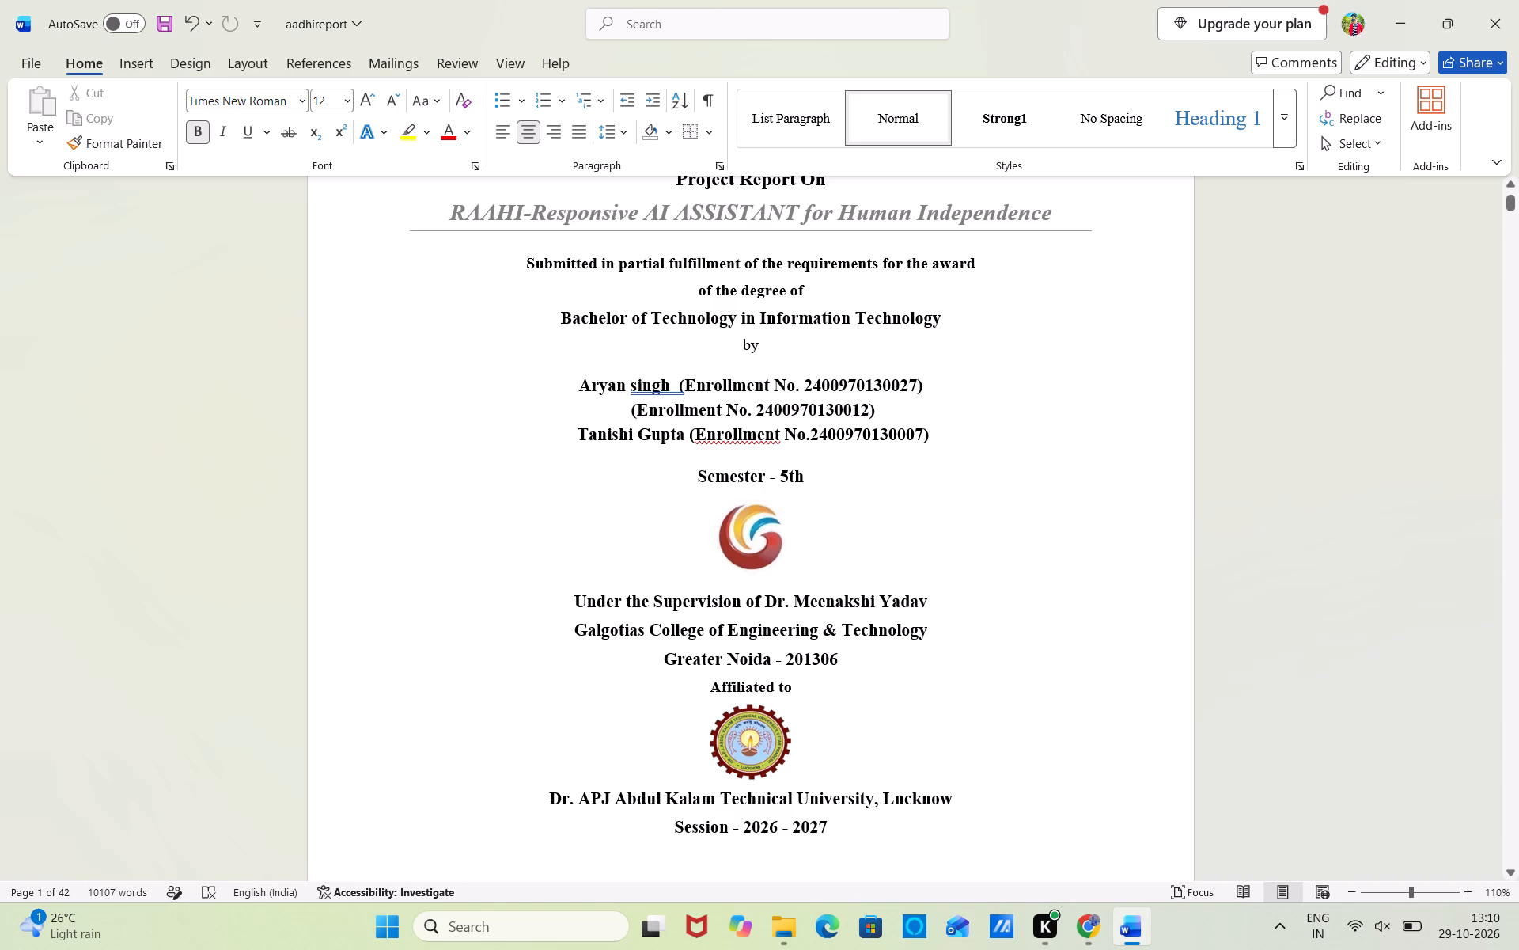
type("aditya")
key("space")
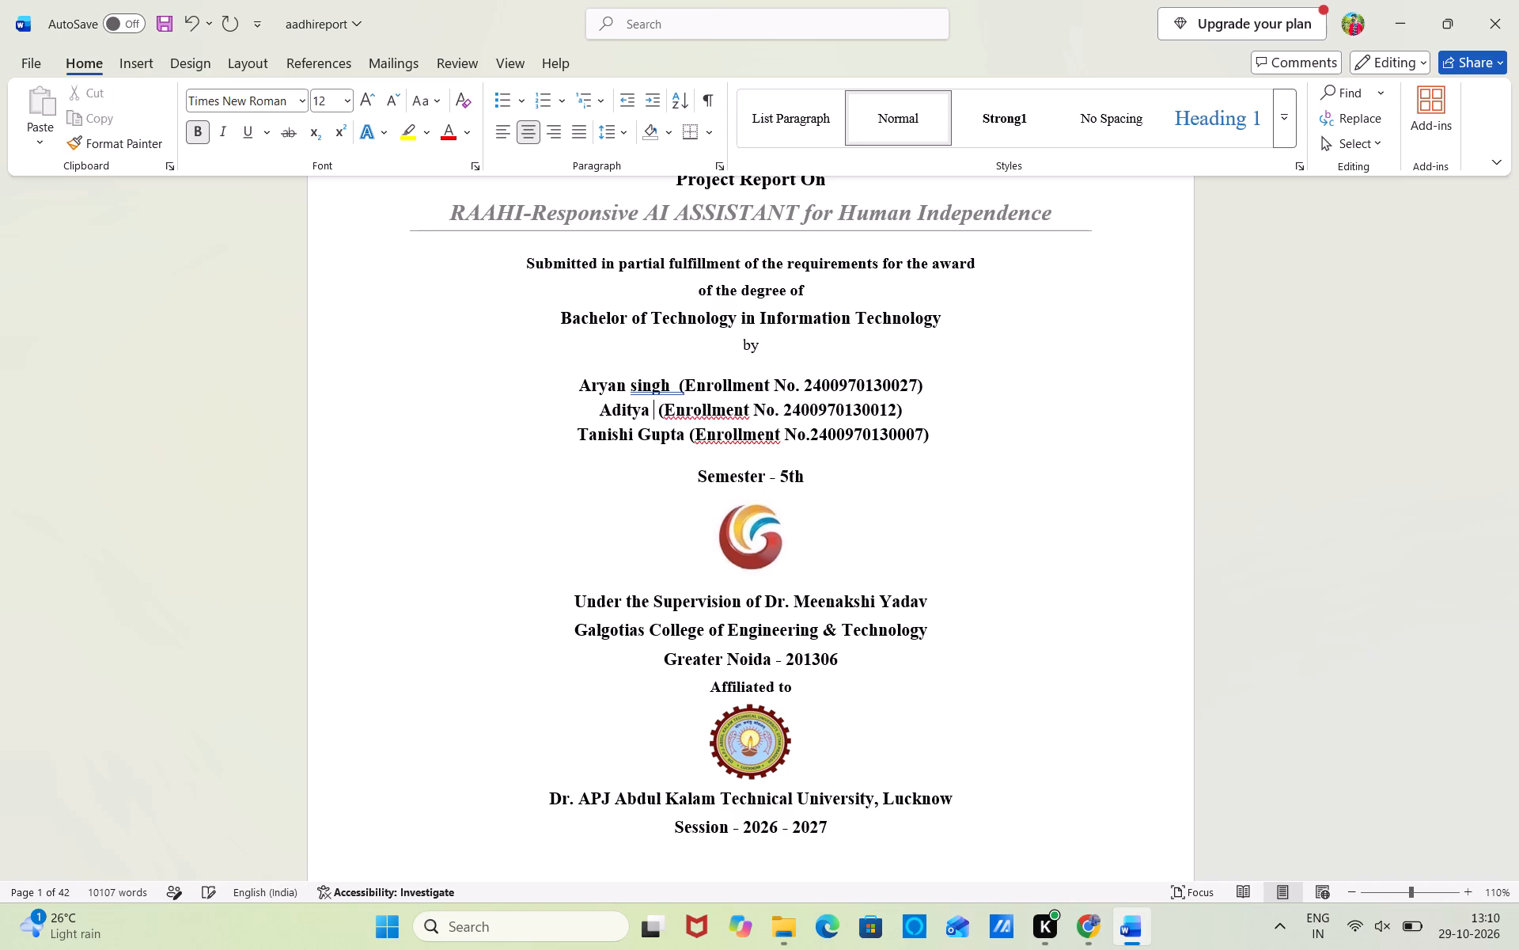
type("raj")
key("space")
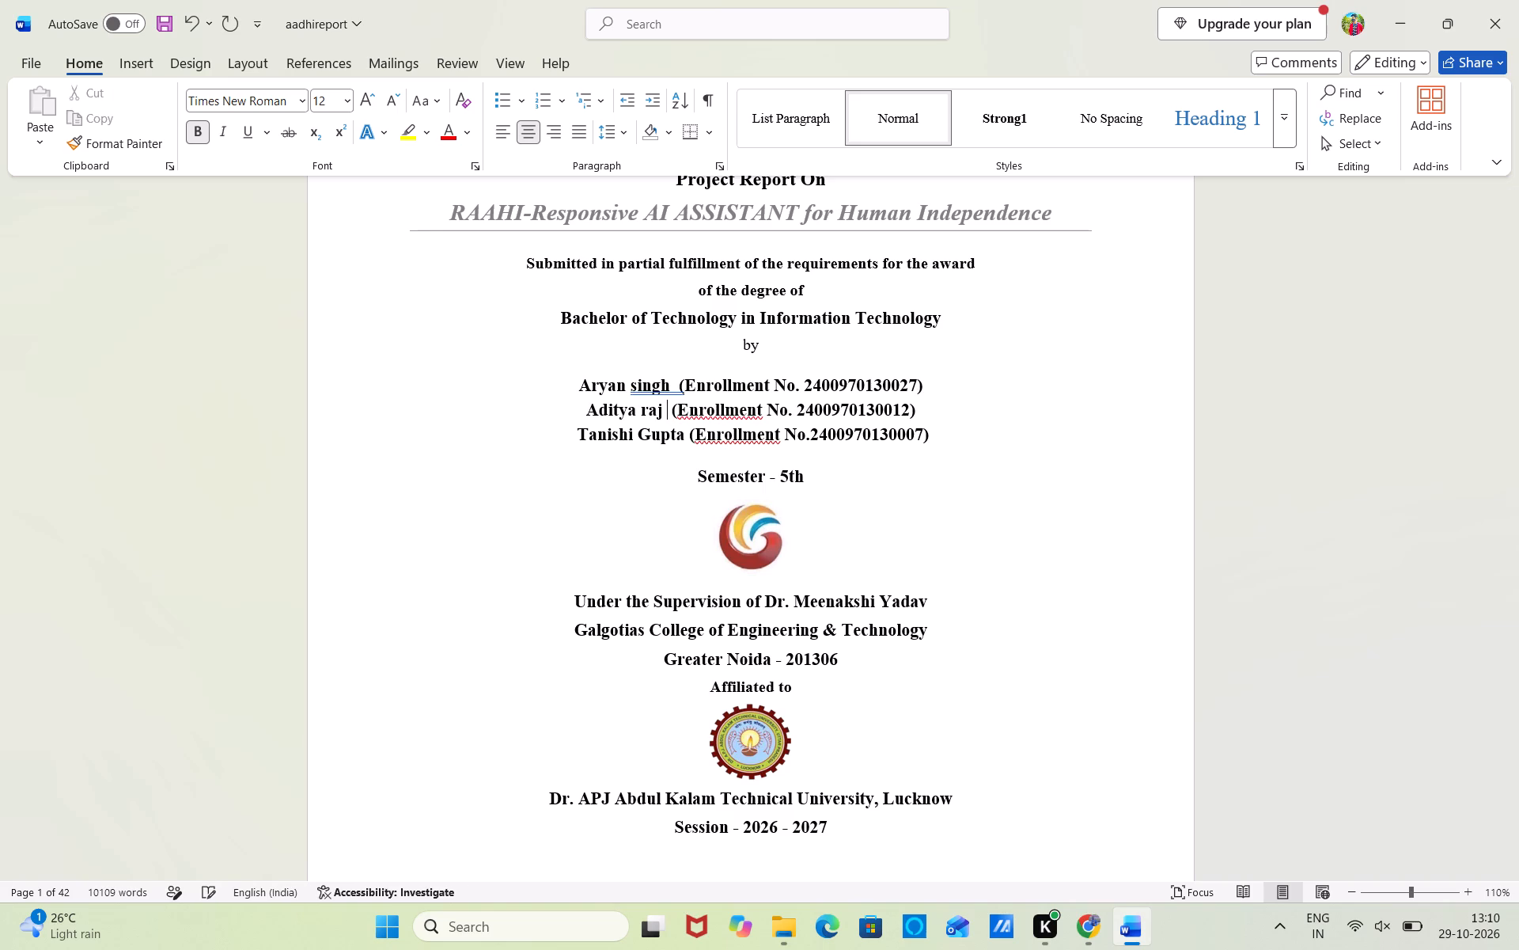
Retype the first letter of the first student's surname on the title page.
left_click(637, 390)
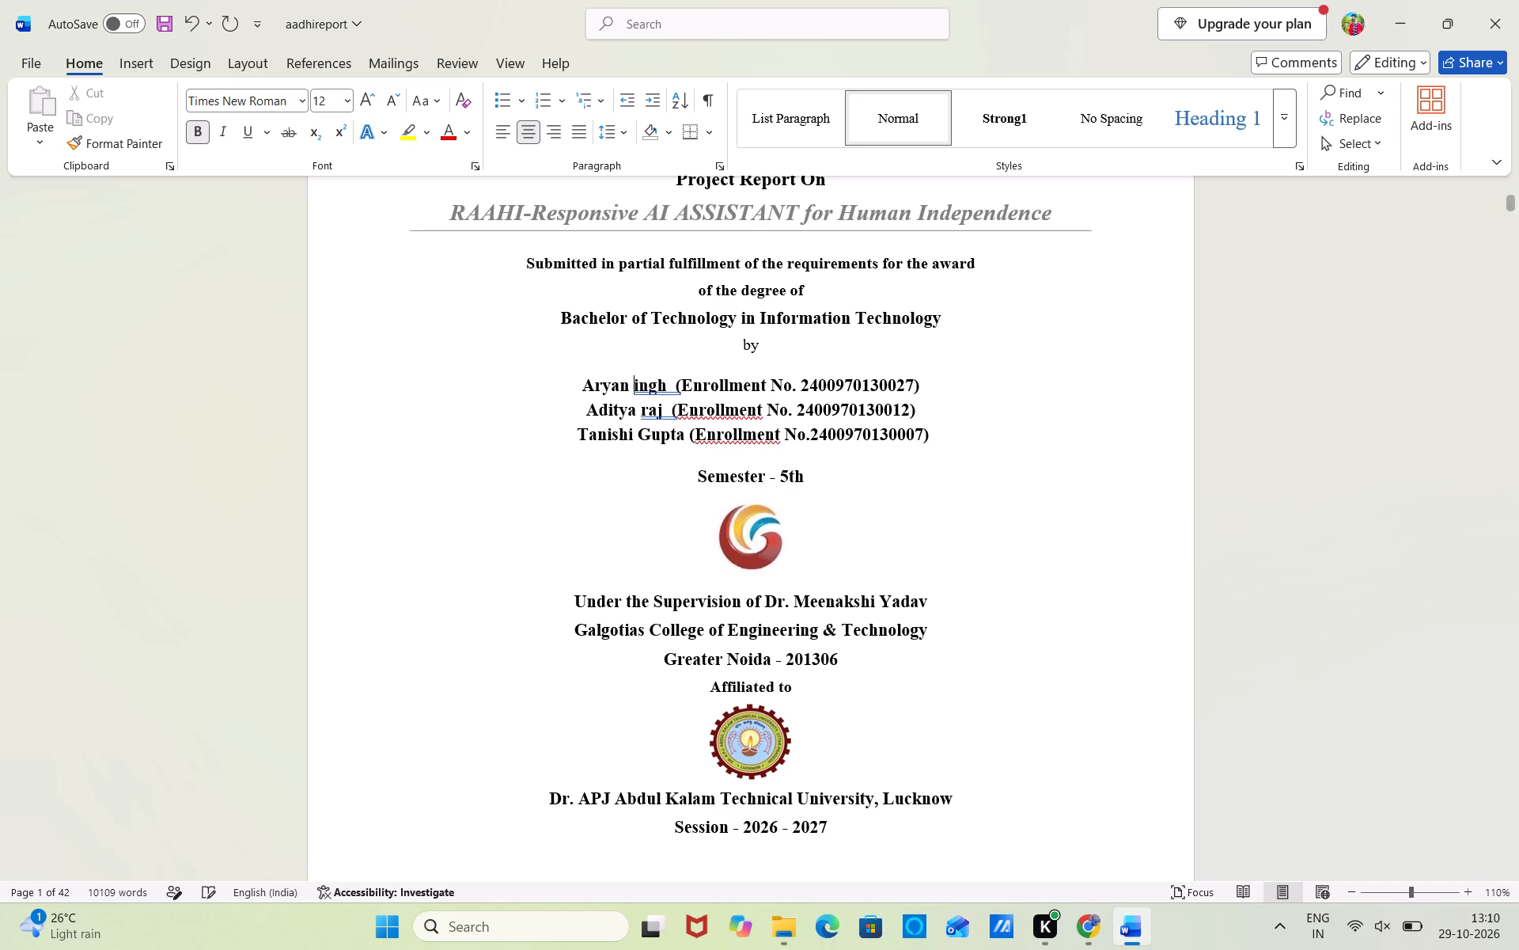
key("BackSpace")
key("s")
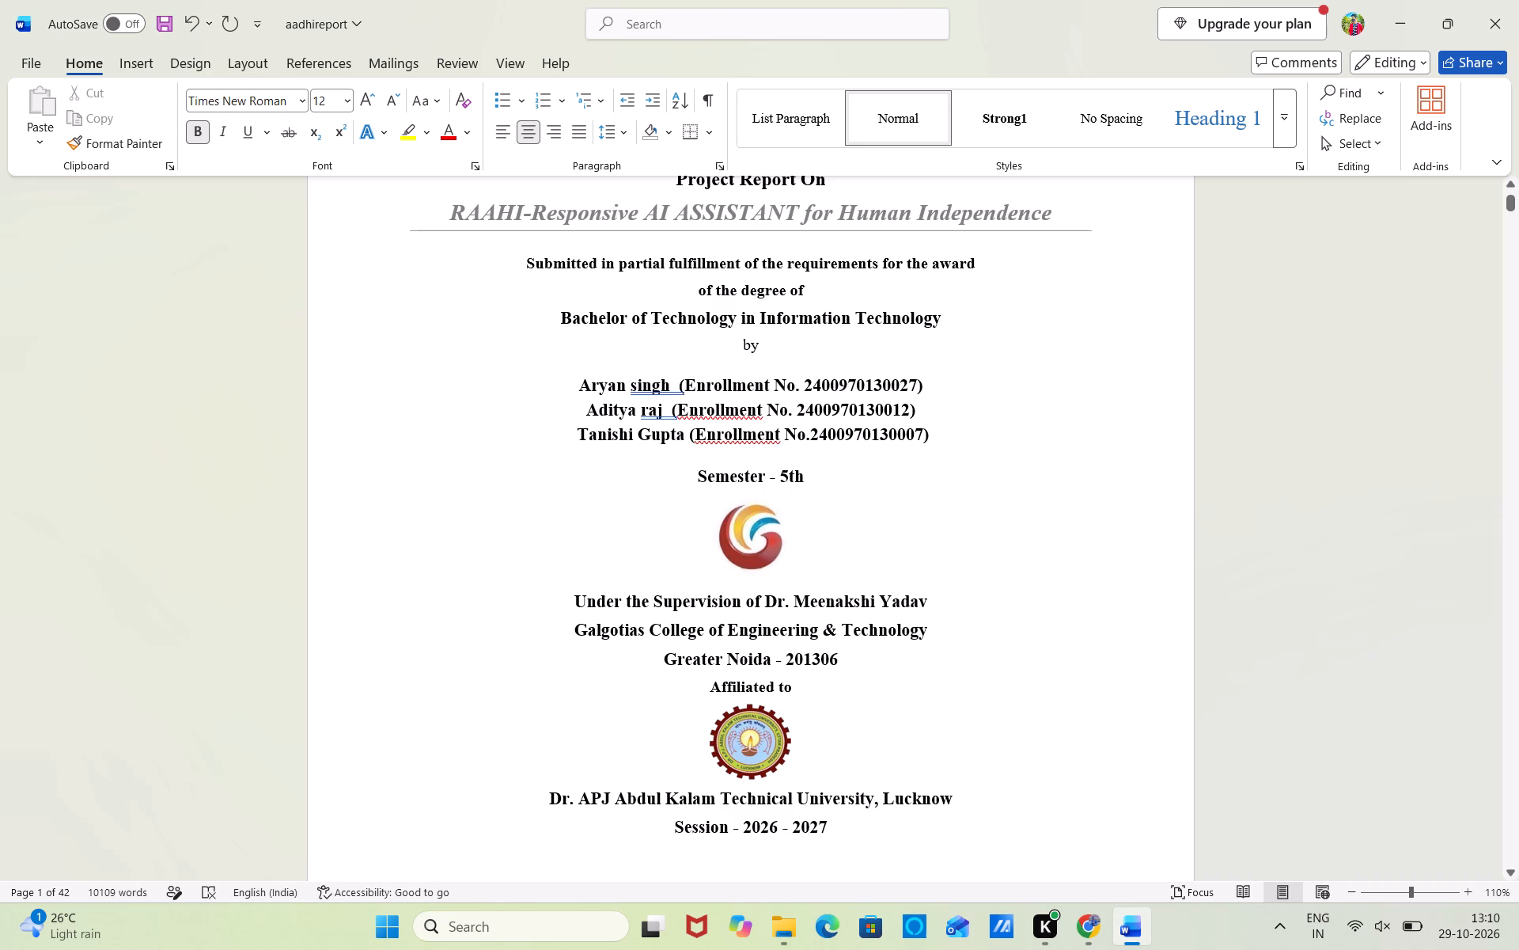
Replace the third student's name on the title page with the third new team member's name, keeping the enrollment number.
left_click(651, 436)
left_click_drag(687, 443, 619, 436)
left_click_drag(619, 436, 575, 433)
key("BackSpace")
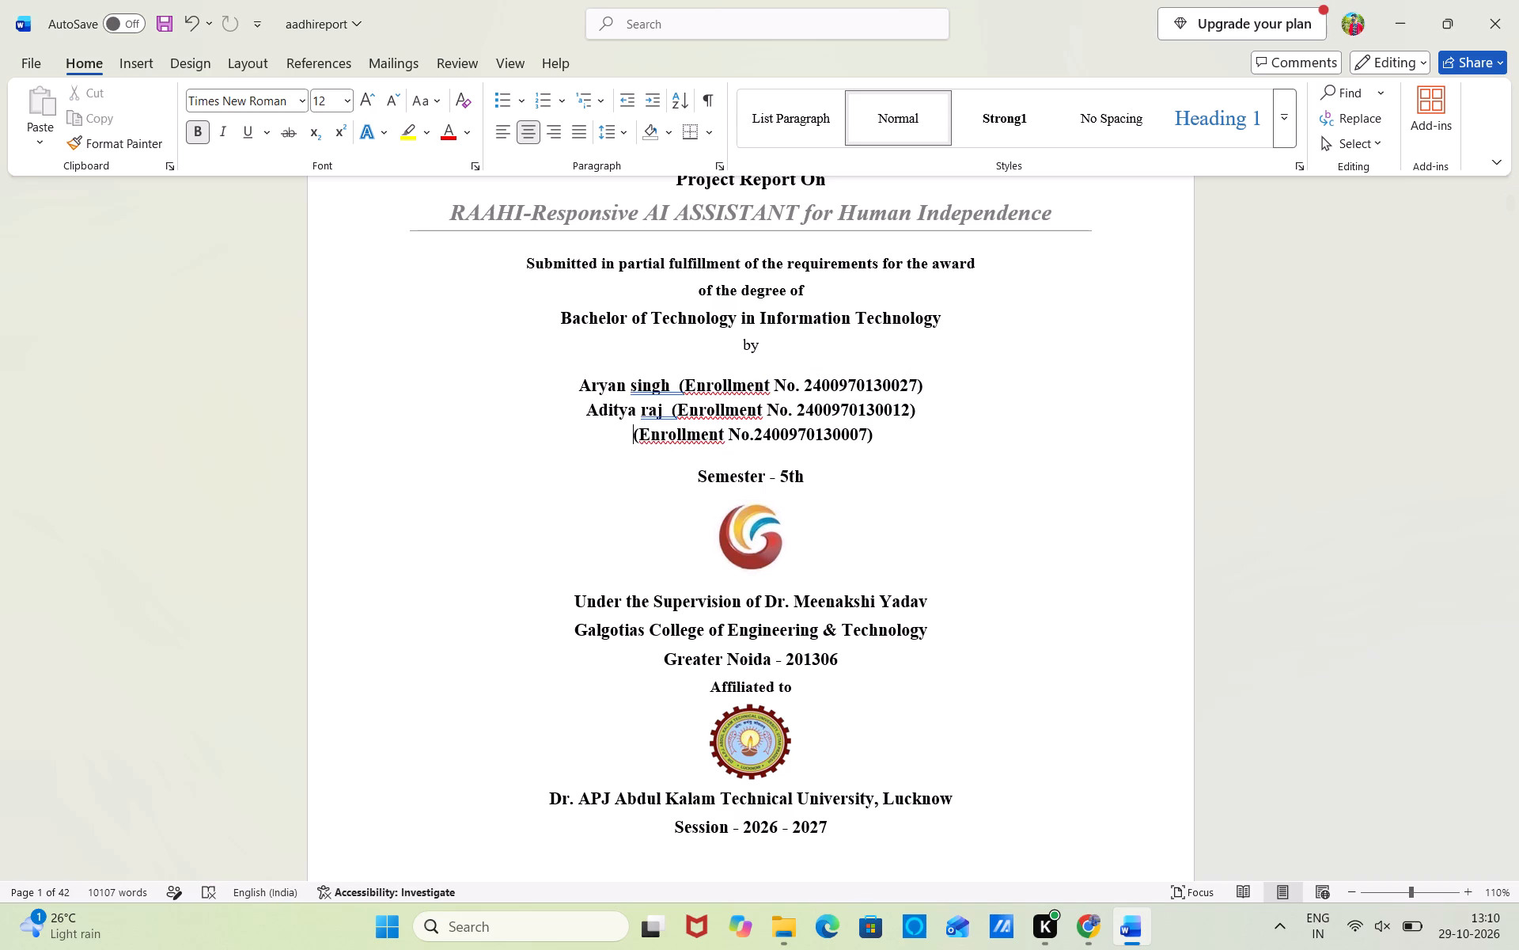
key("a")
key("BackSpace")
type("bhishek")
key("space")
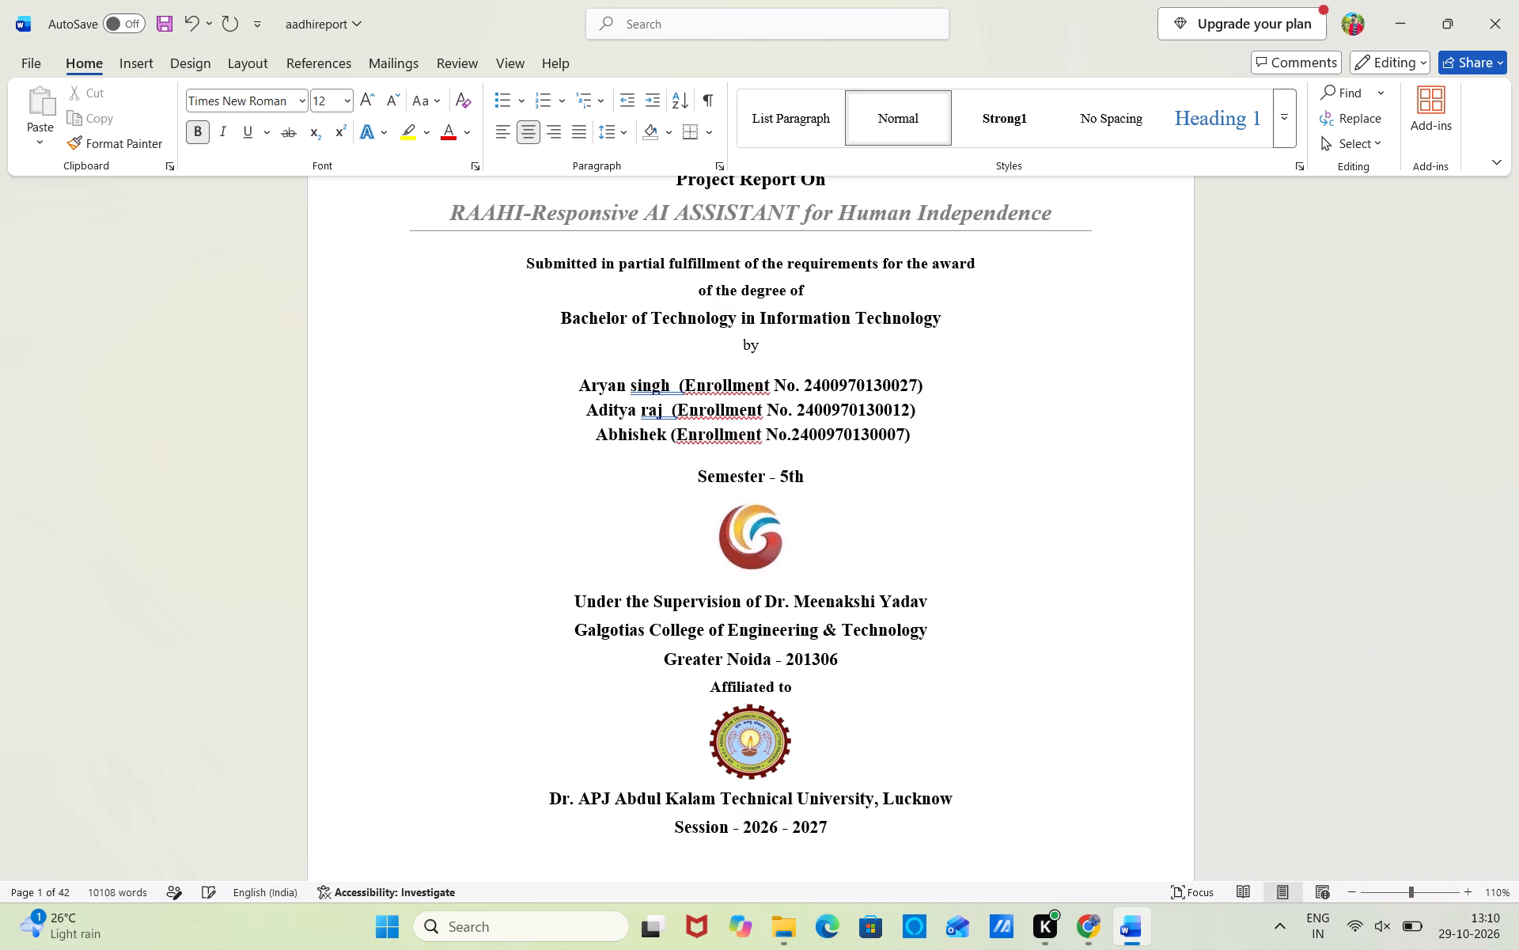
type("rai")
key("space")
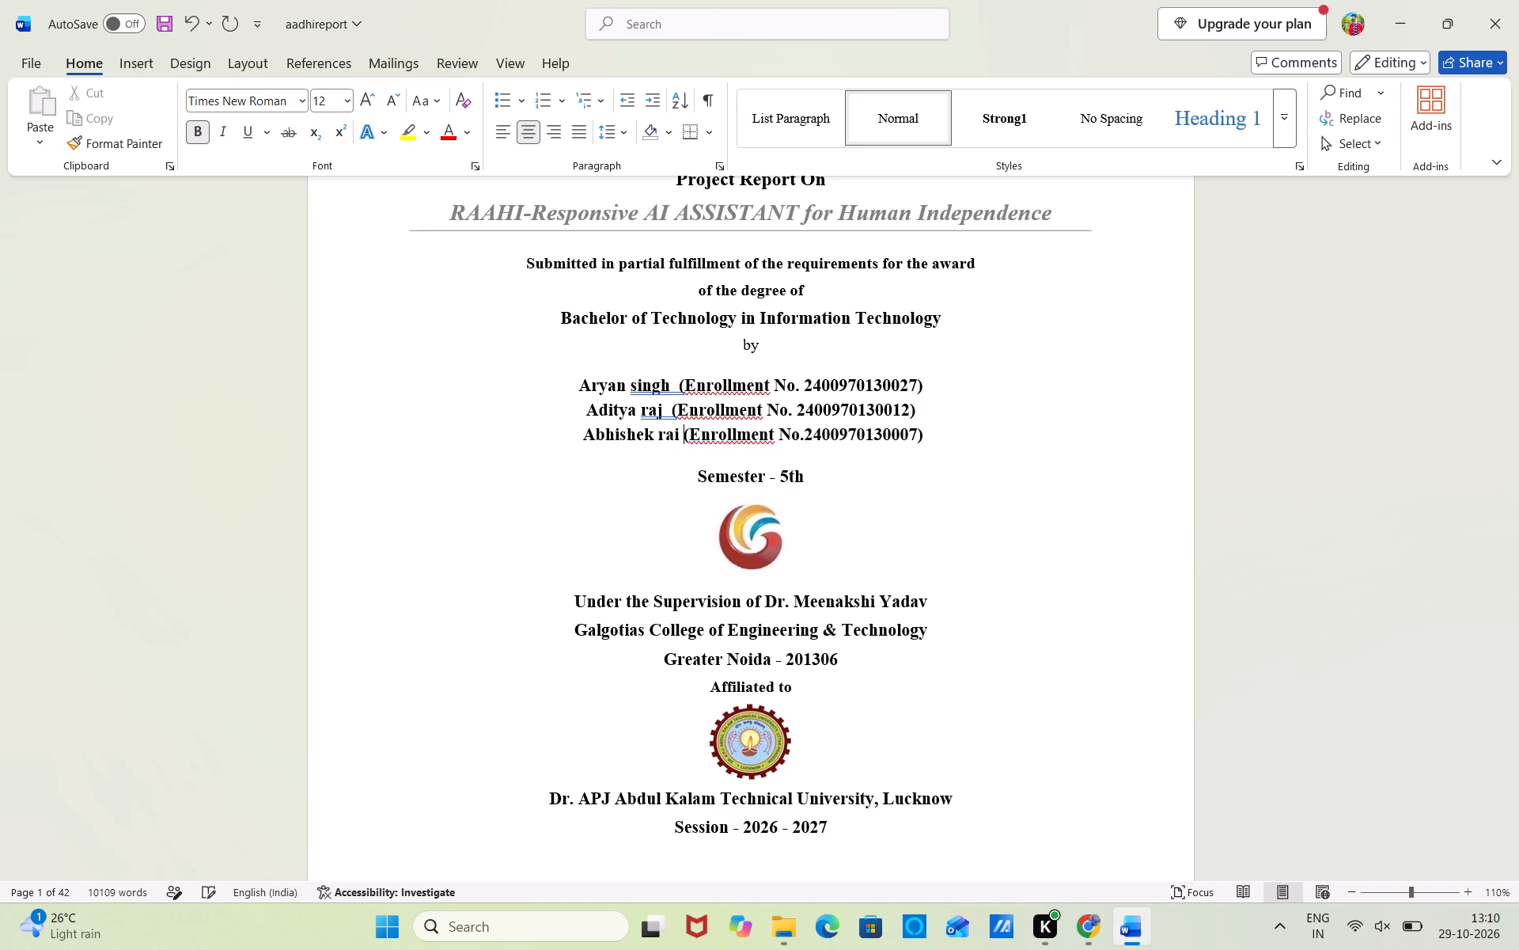
Review the report from the title page through the Certificate and Acknowledgement pages for student names, dismissing the McAfee security pop-up.
scroll(736, 521, "down", 1)
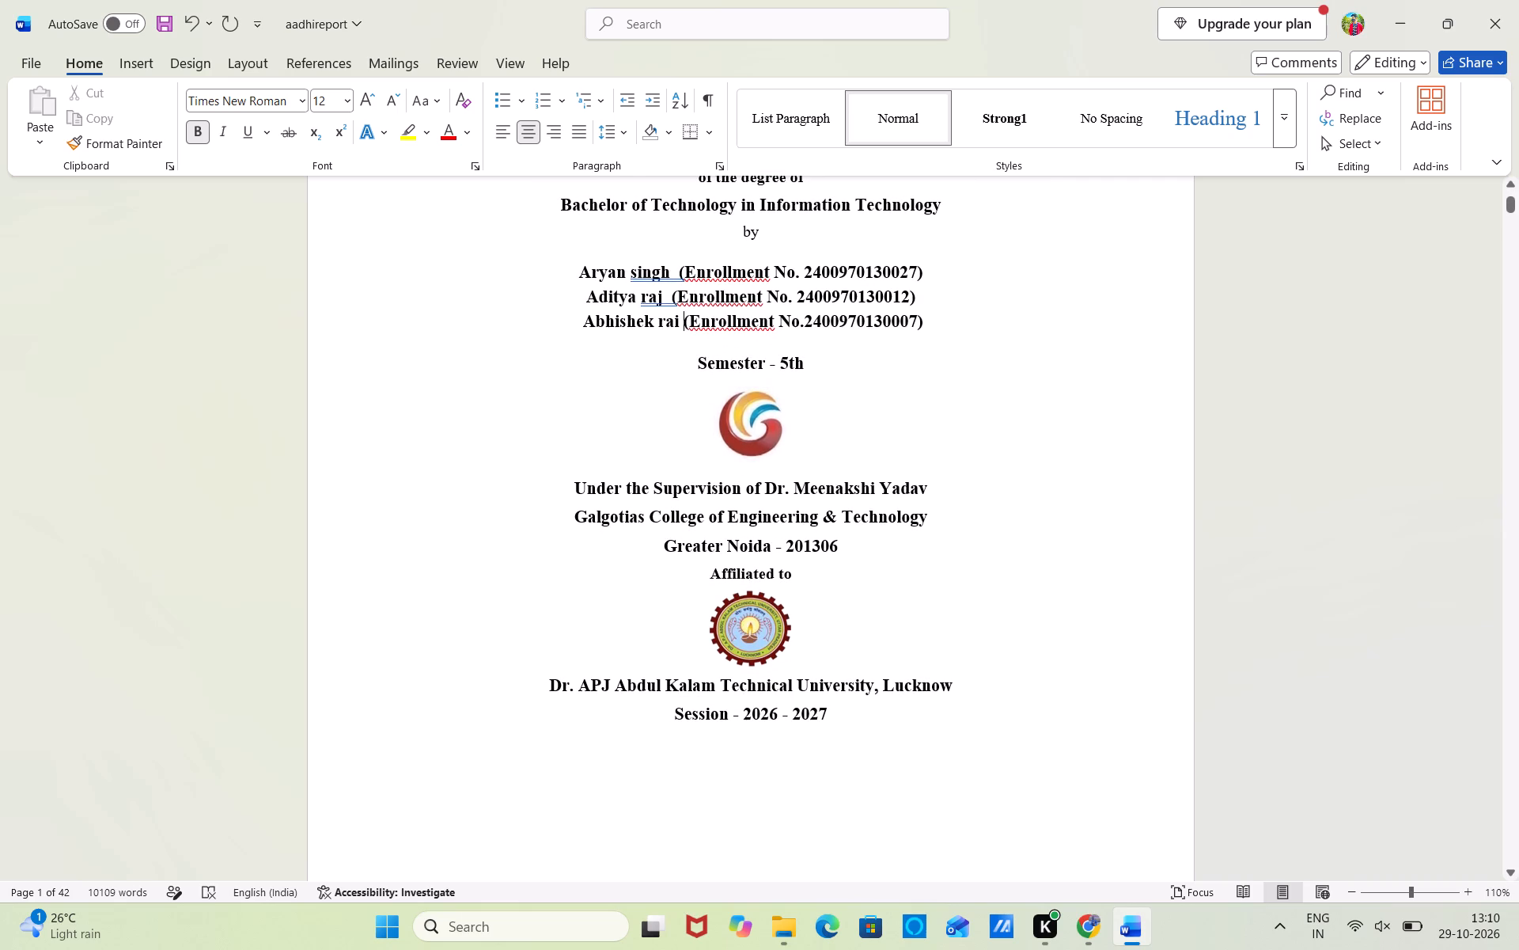
left_click(617, 542)
scroll(669, 342, "down", 1)
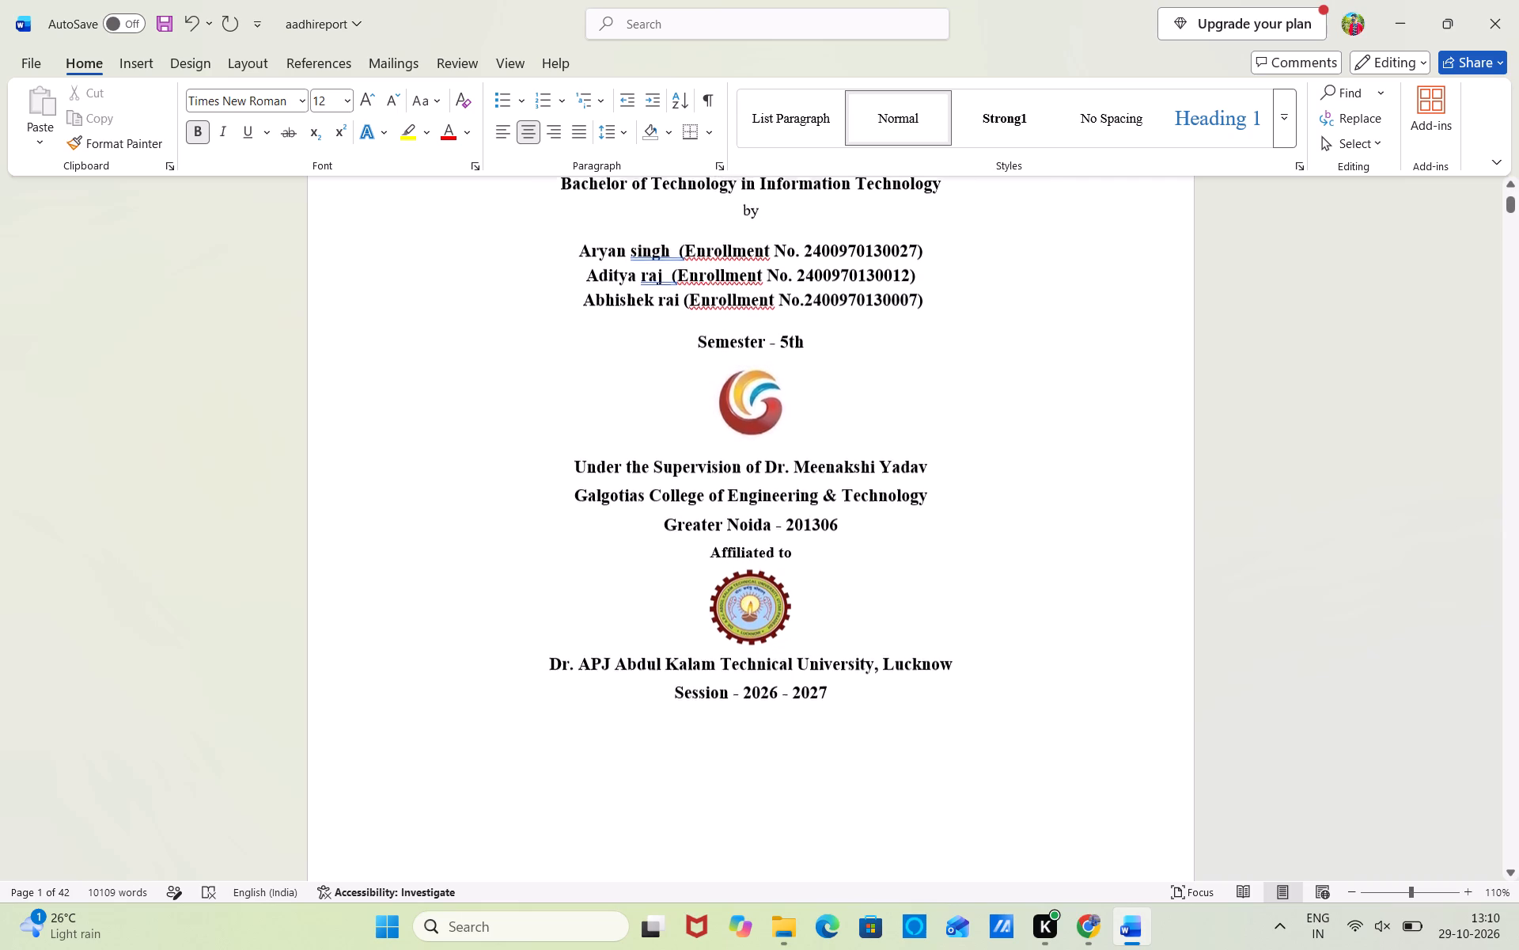
scroll(669, 342, "down", 2)
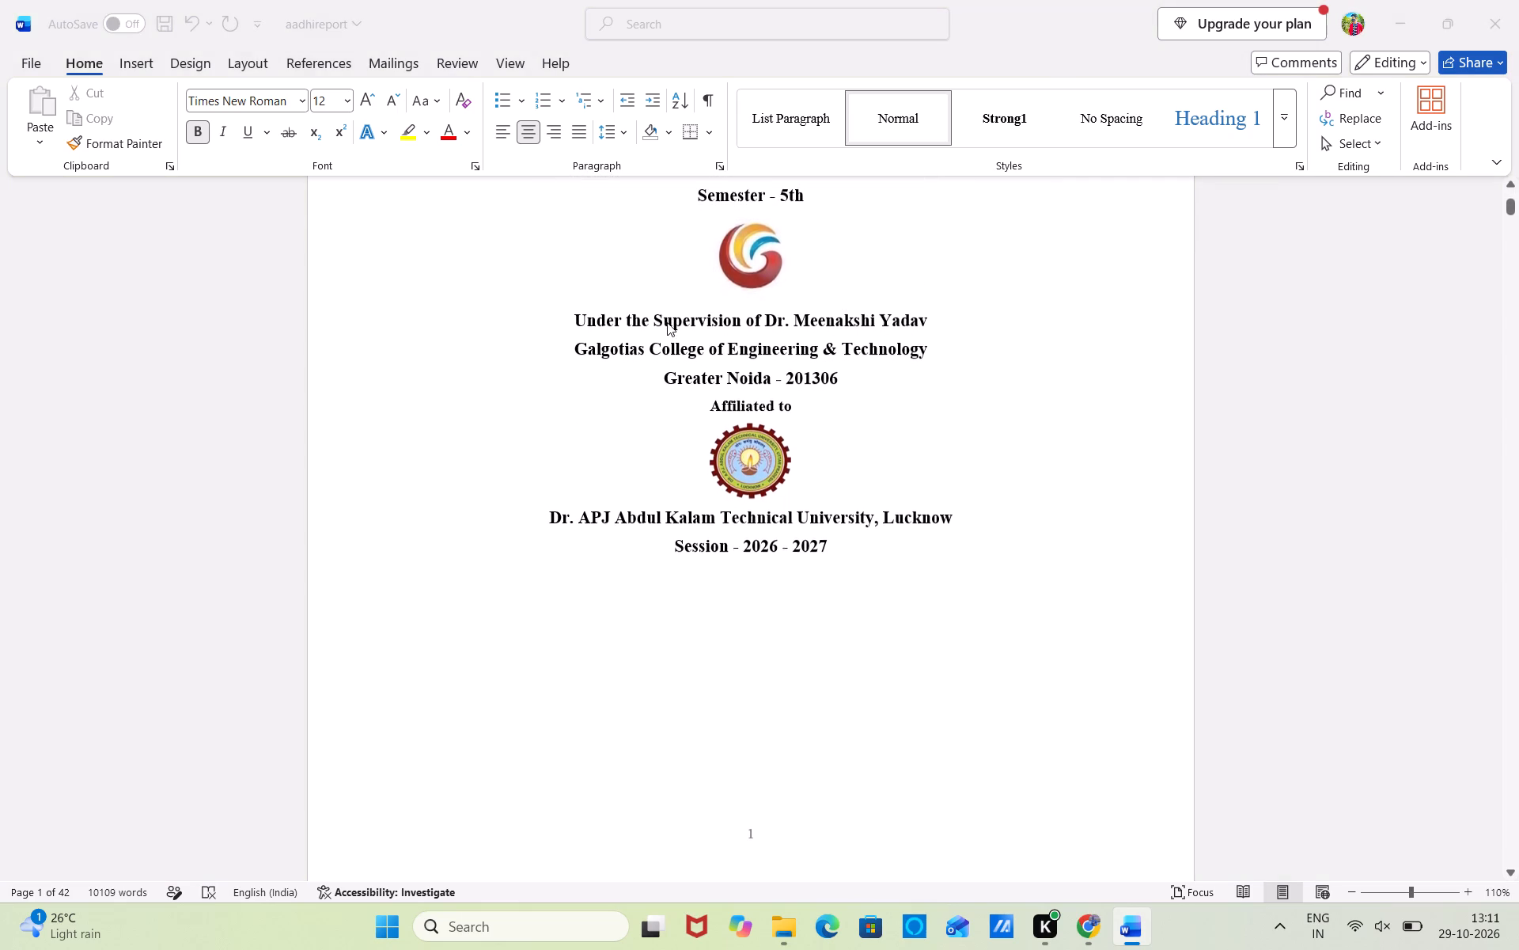
scroll(667, 322, "down", 3)
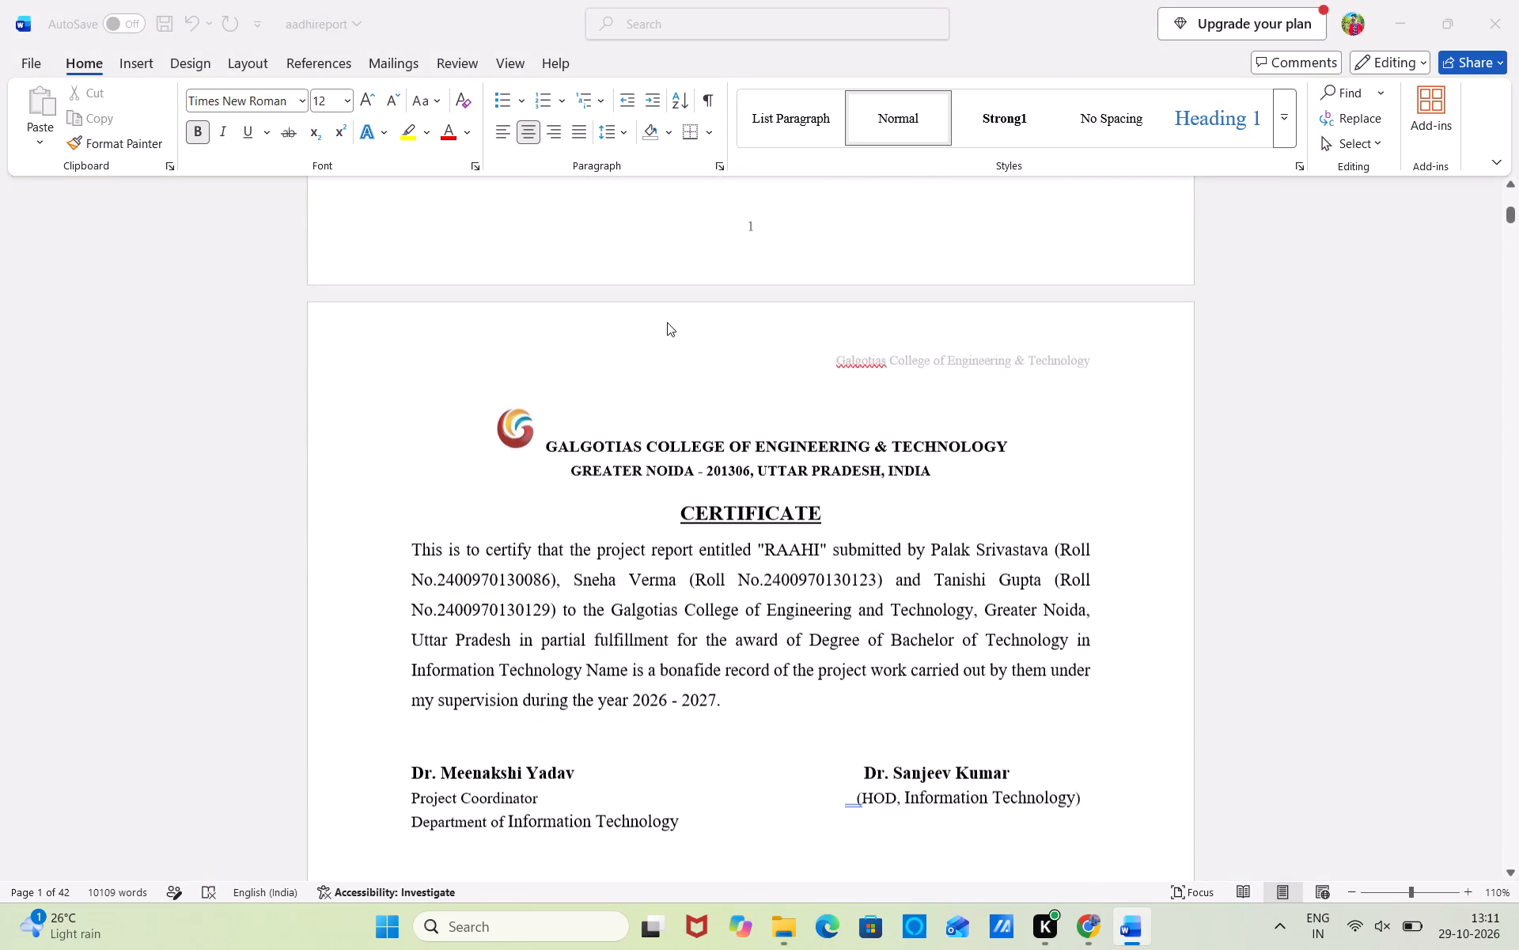
scroll(667, 322, "down", 1)
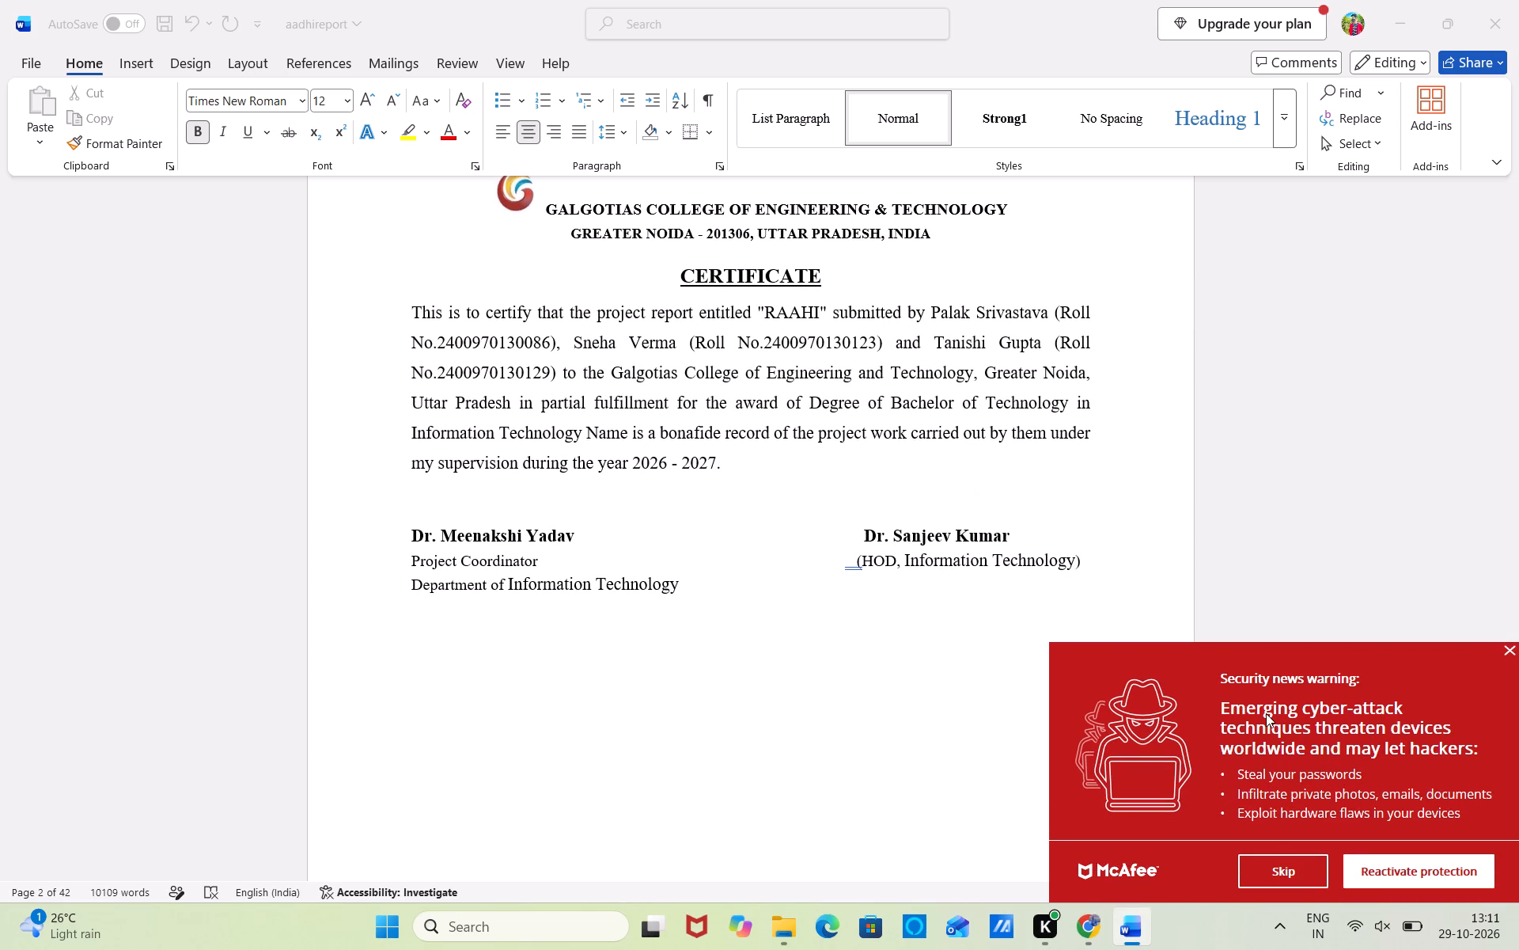
left_click(1506, 652)
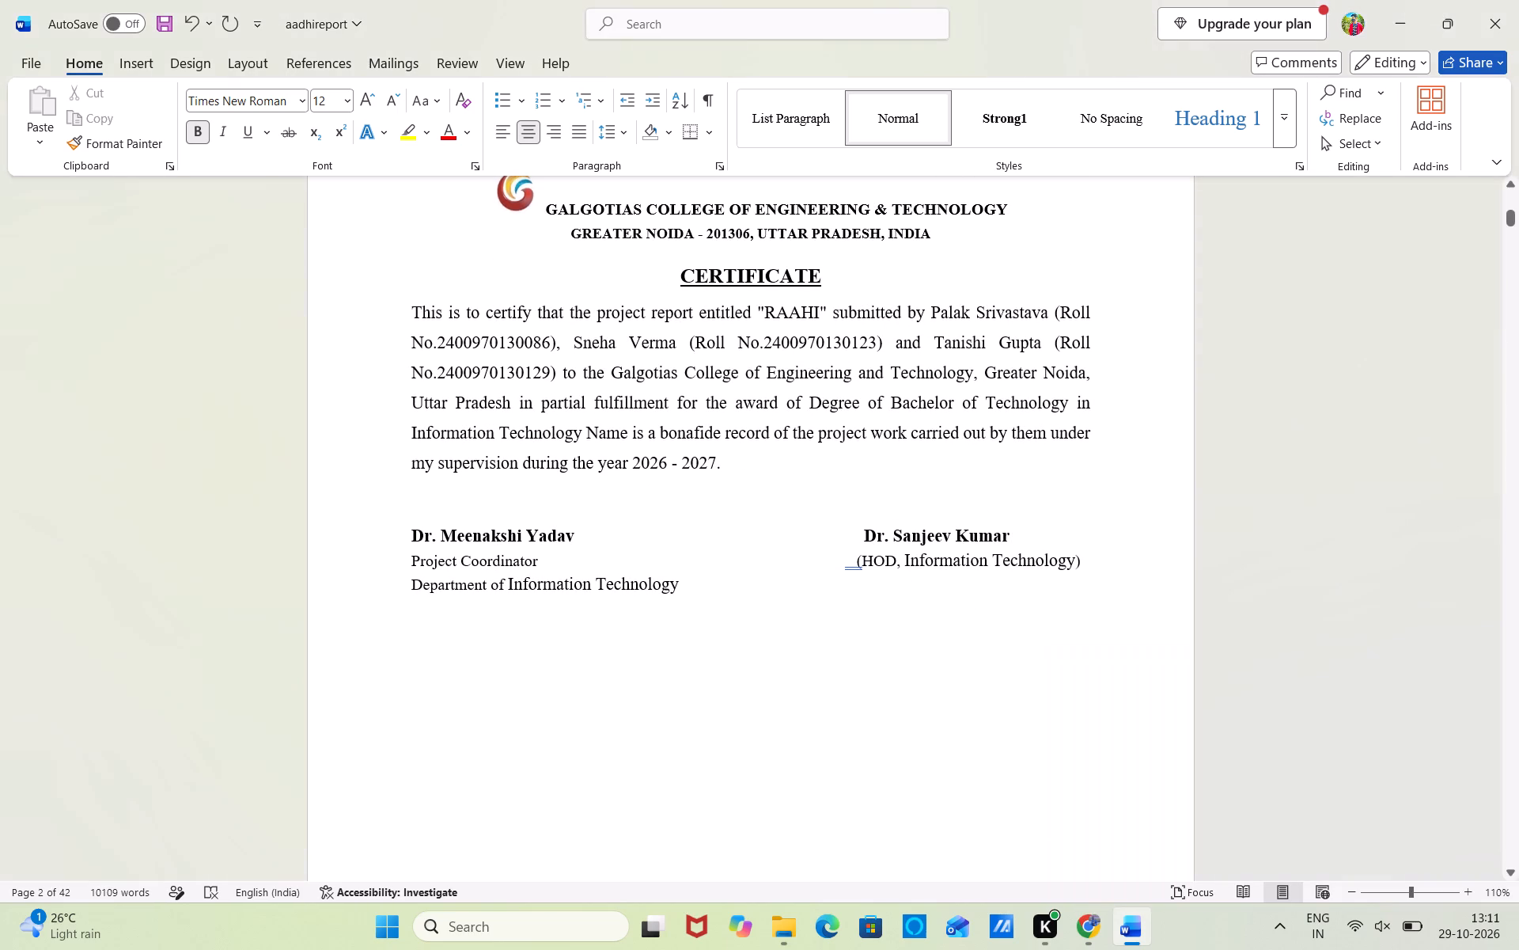
scroll(911, 720, "down", 1)
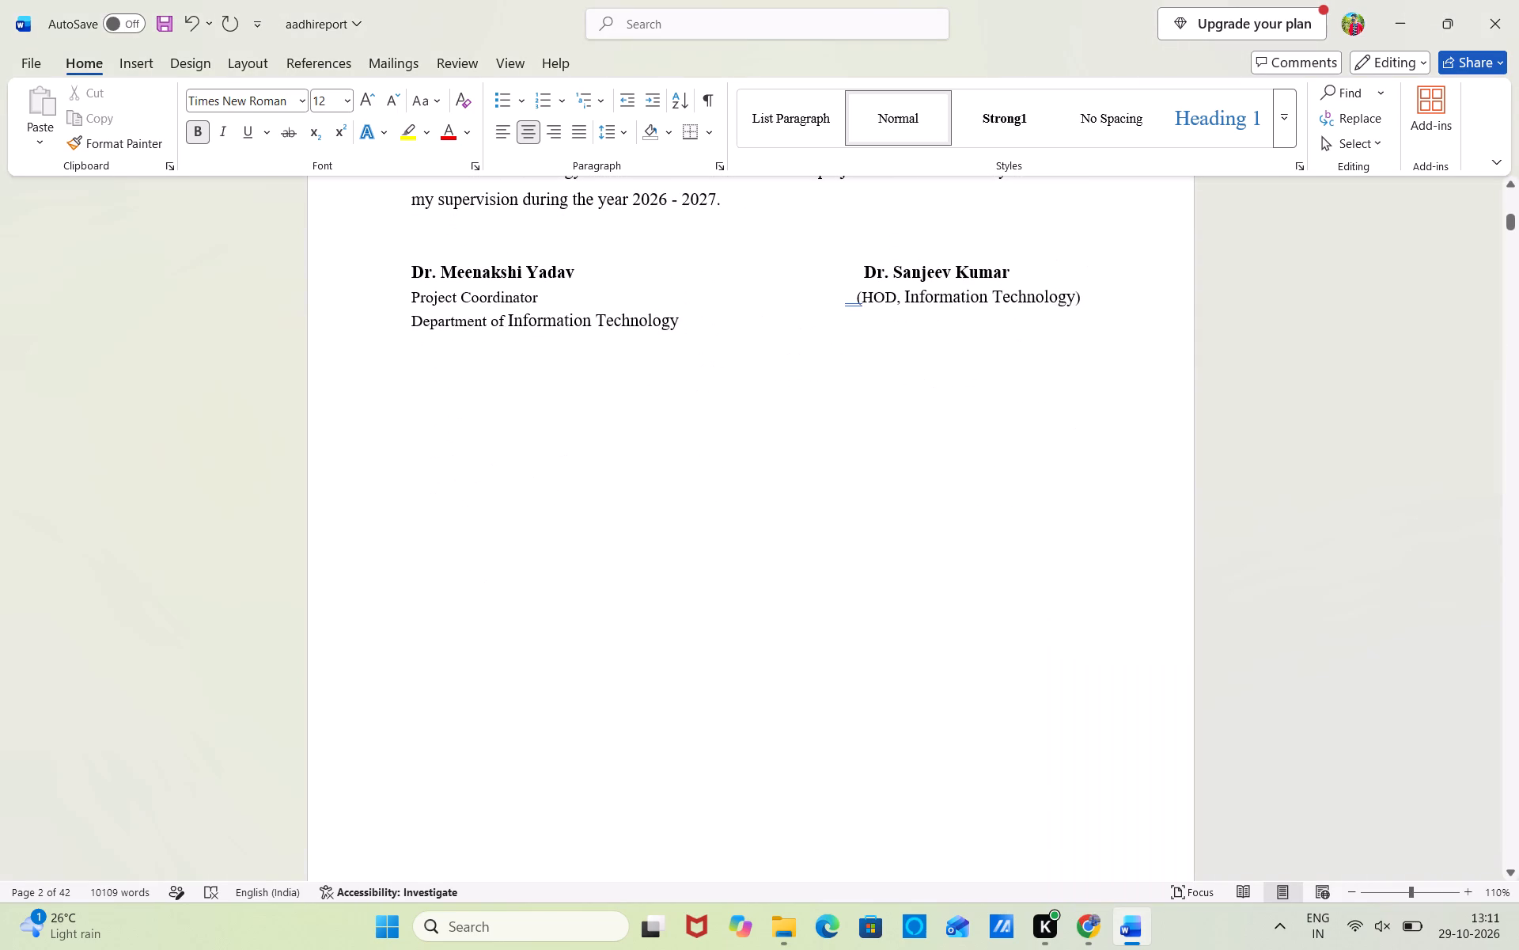
scroll(911, 720, "down", 3)
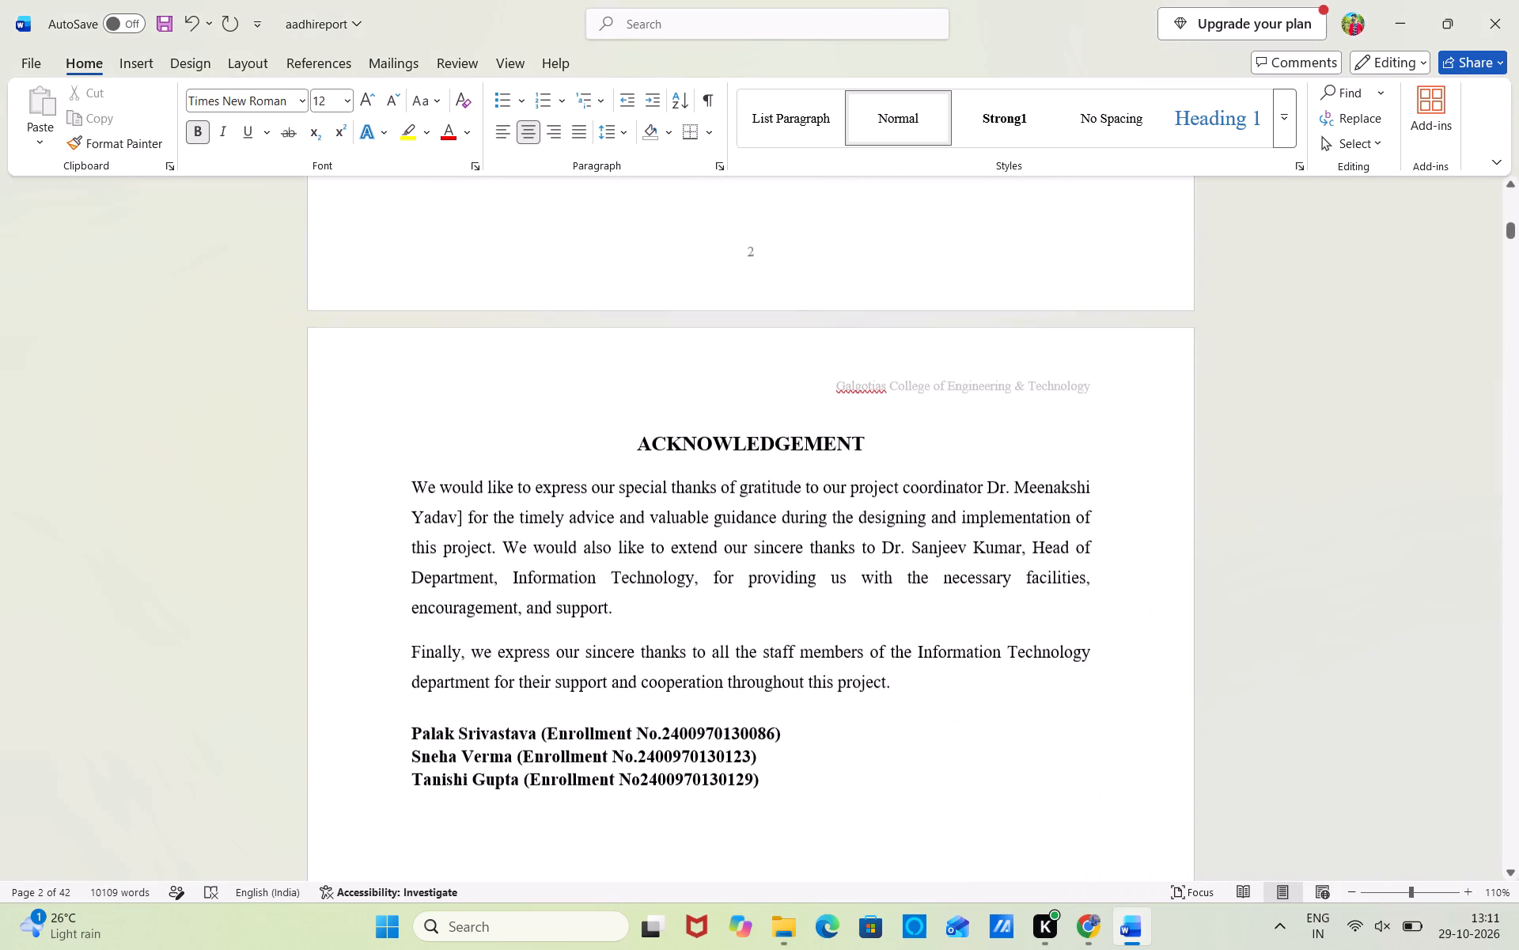
scroll(911, 720, "down", 1)
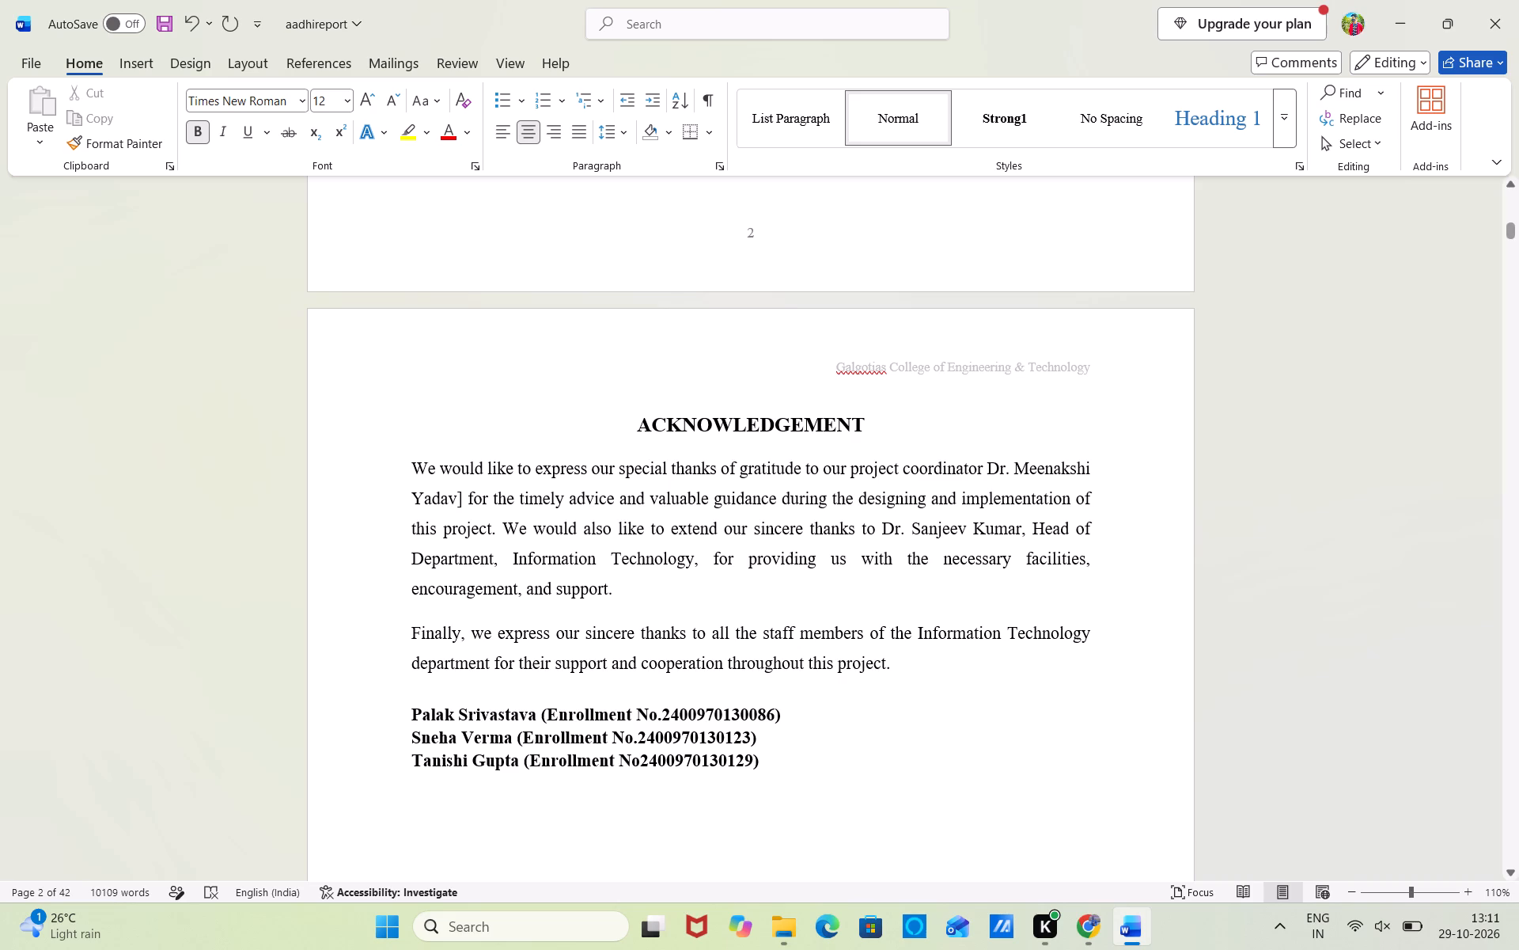
Replace the first student's name under the Acknowledgement with the first new team member's name, keeping the enrollment number.
left_click(535, 716)
key("BackSpace")
key("BackSpace")
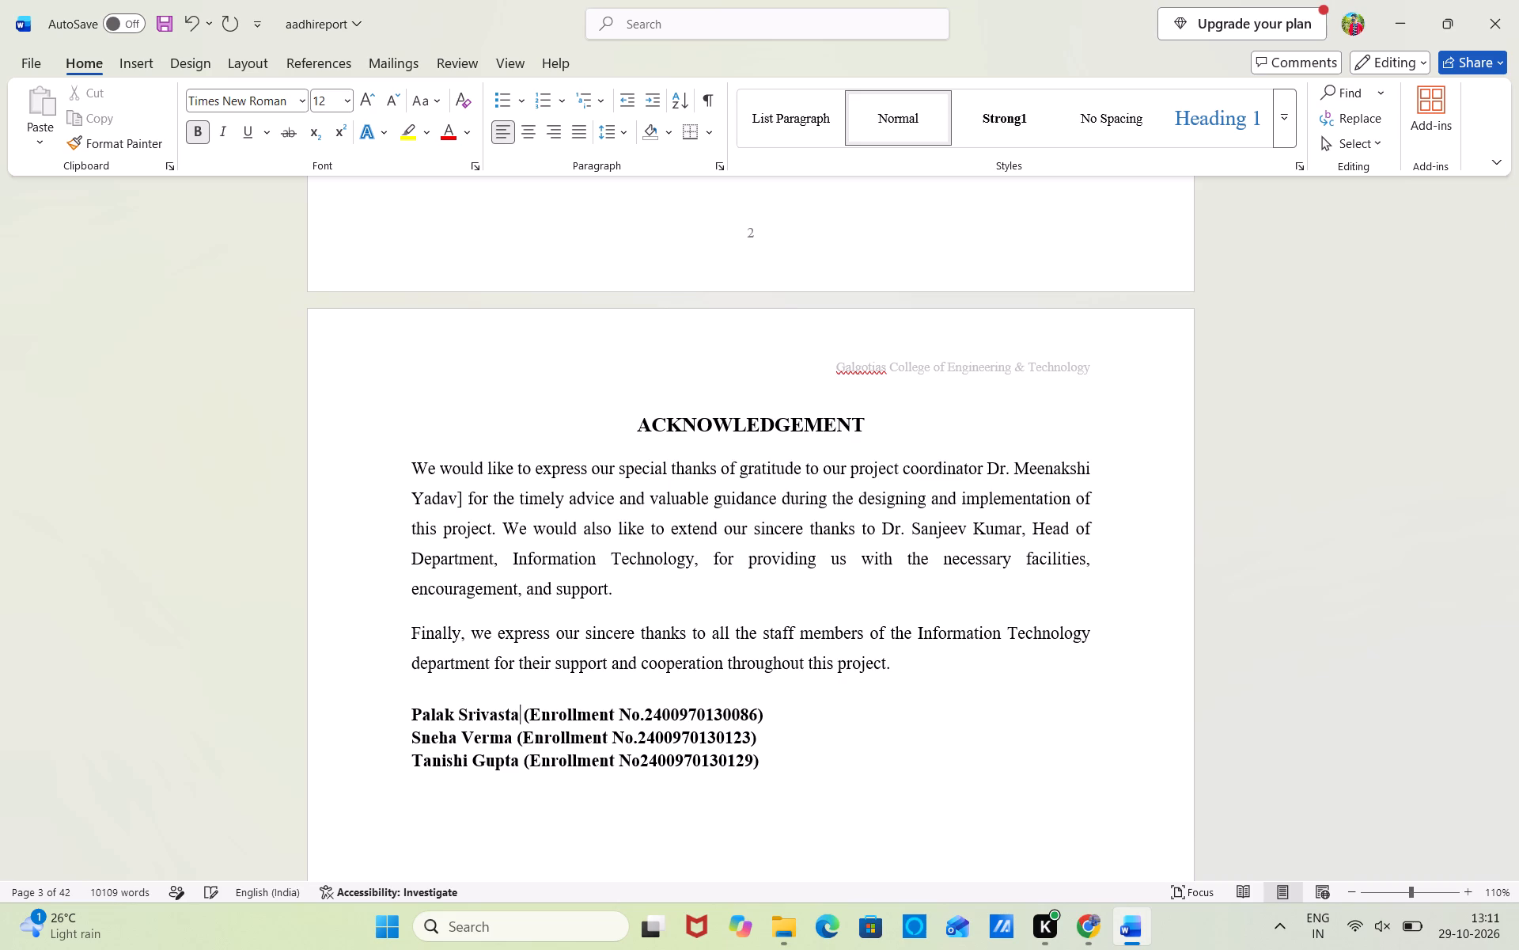
key("BackSpace")
key("BackSpace")
key("BackSpace")
key("BackSpace")
key("BackSpace")
key("BackSpace")
key("BackSpace")
key("BackSpace")
key("BackSpace")
key("BackSpace")
key("BackSpace")
key("BackSpace")
key("BackSpace")
key("BackSpace")
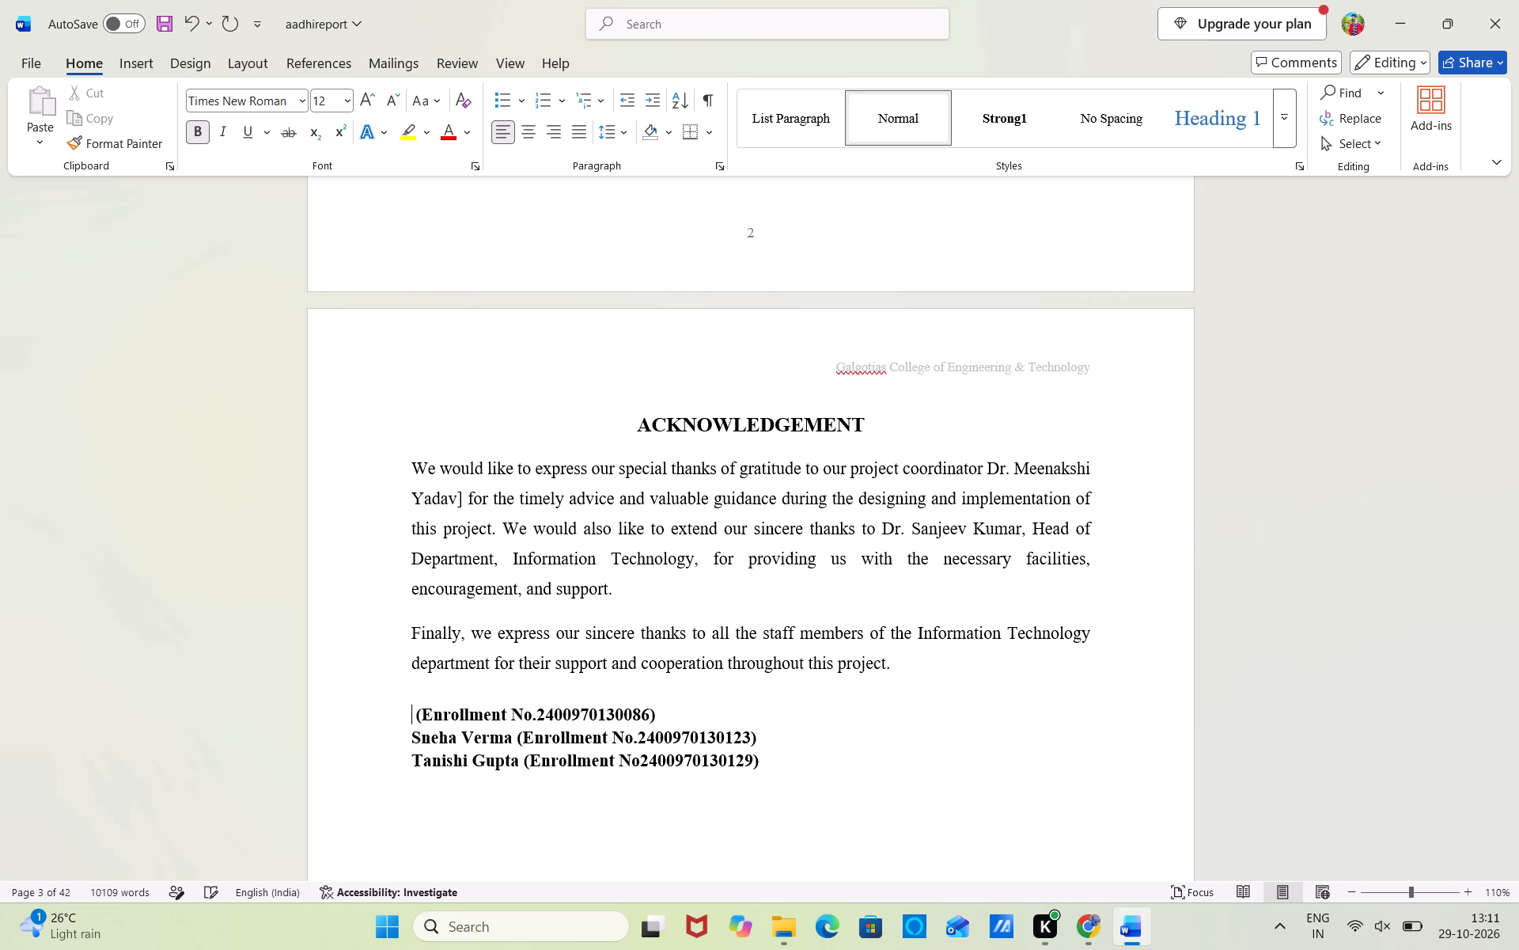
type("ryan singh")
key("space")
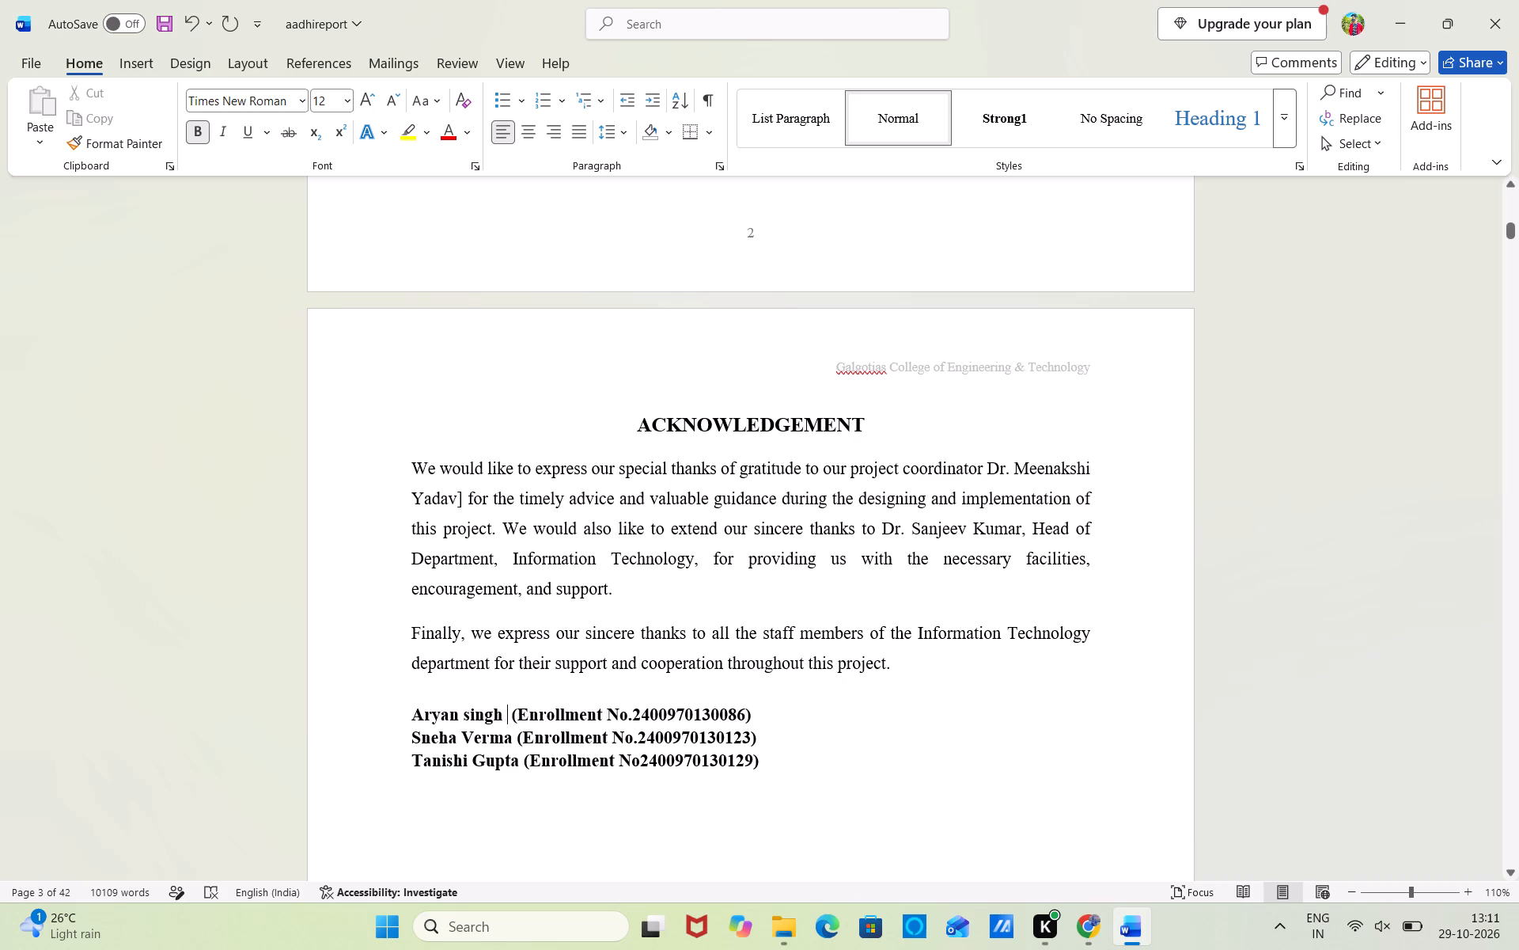
Replace the second student's name under the Acknowledgement with the second new team member's name, keeping the enrollment number.
left_click_drag(515, 735, 392, 735)
key("BackSpace")
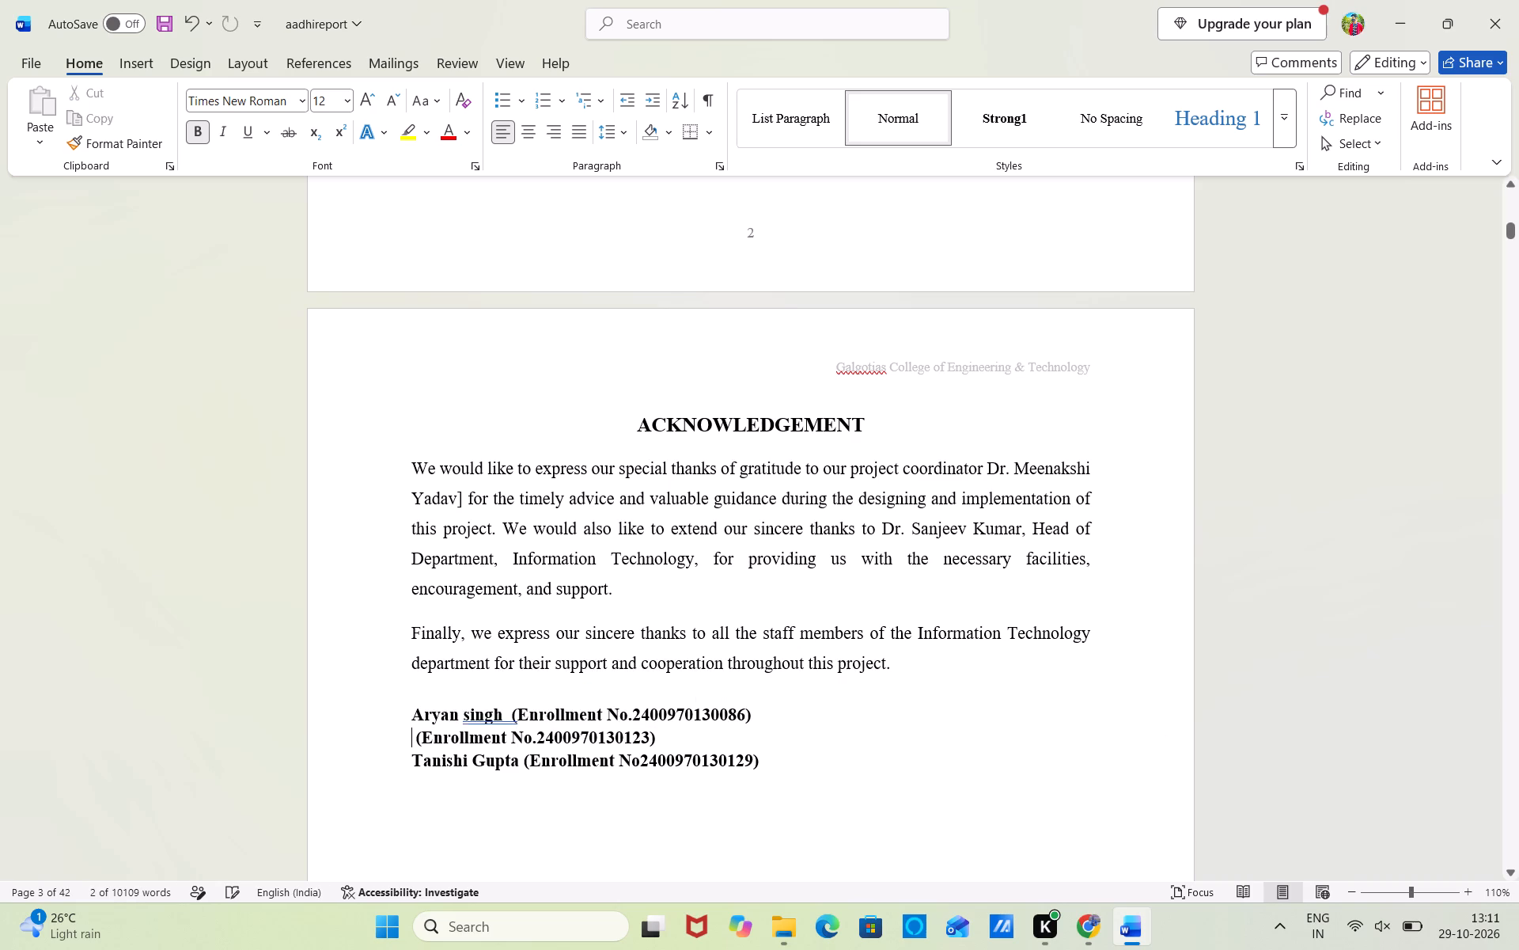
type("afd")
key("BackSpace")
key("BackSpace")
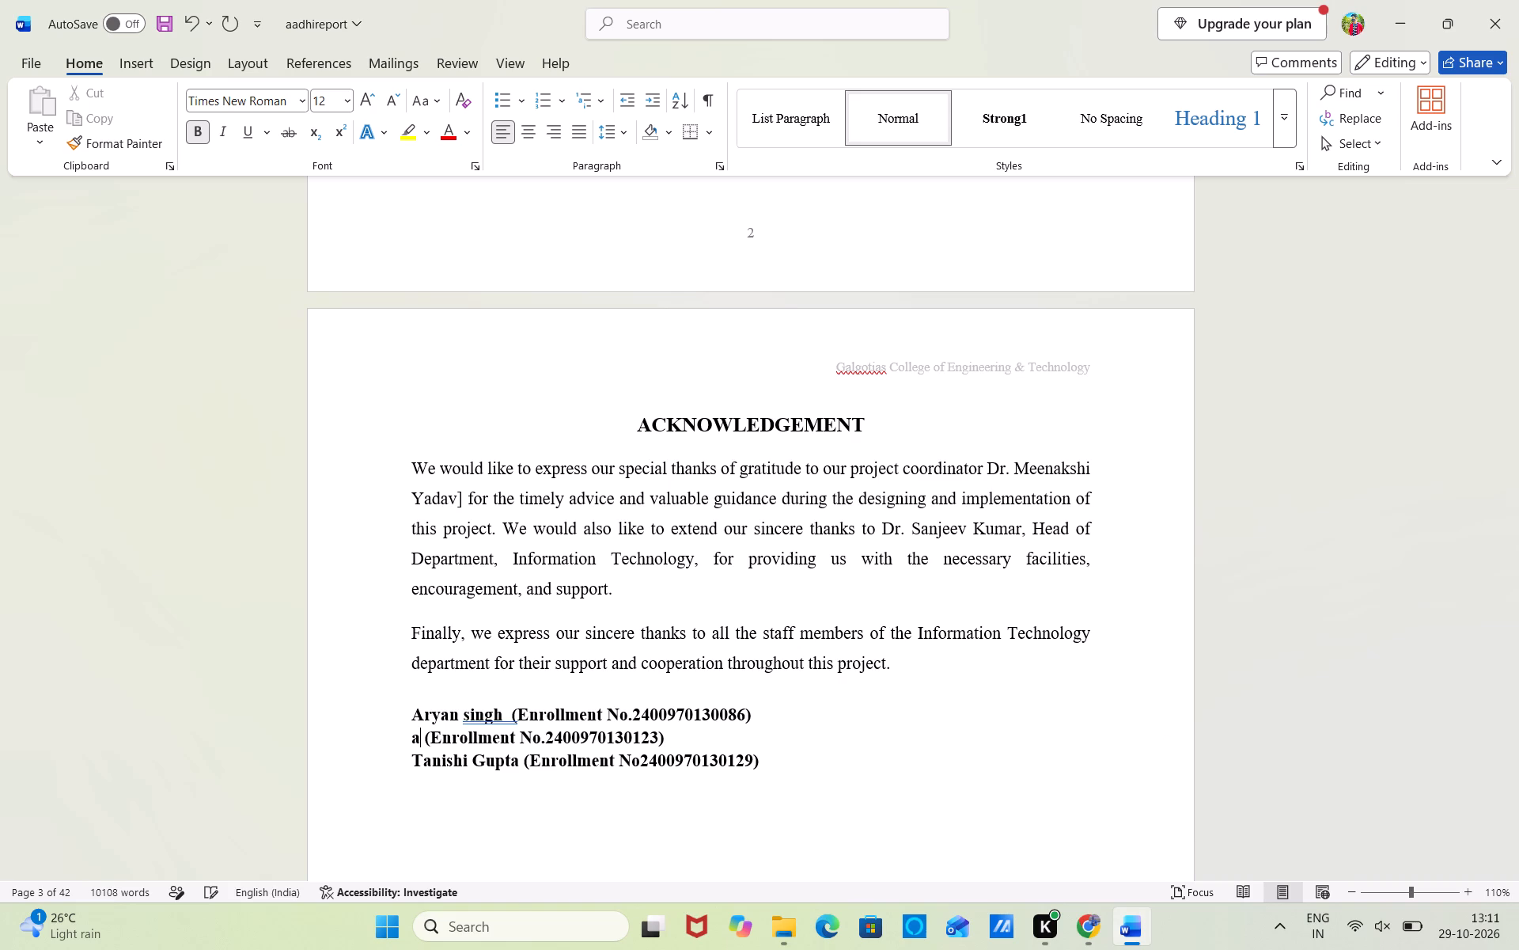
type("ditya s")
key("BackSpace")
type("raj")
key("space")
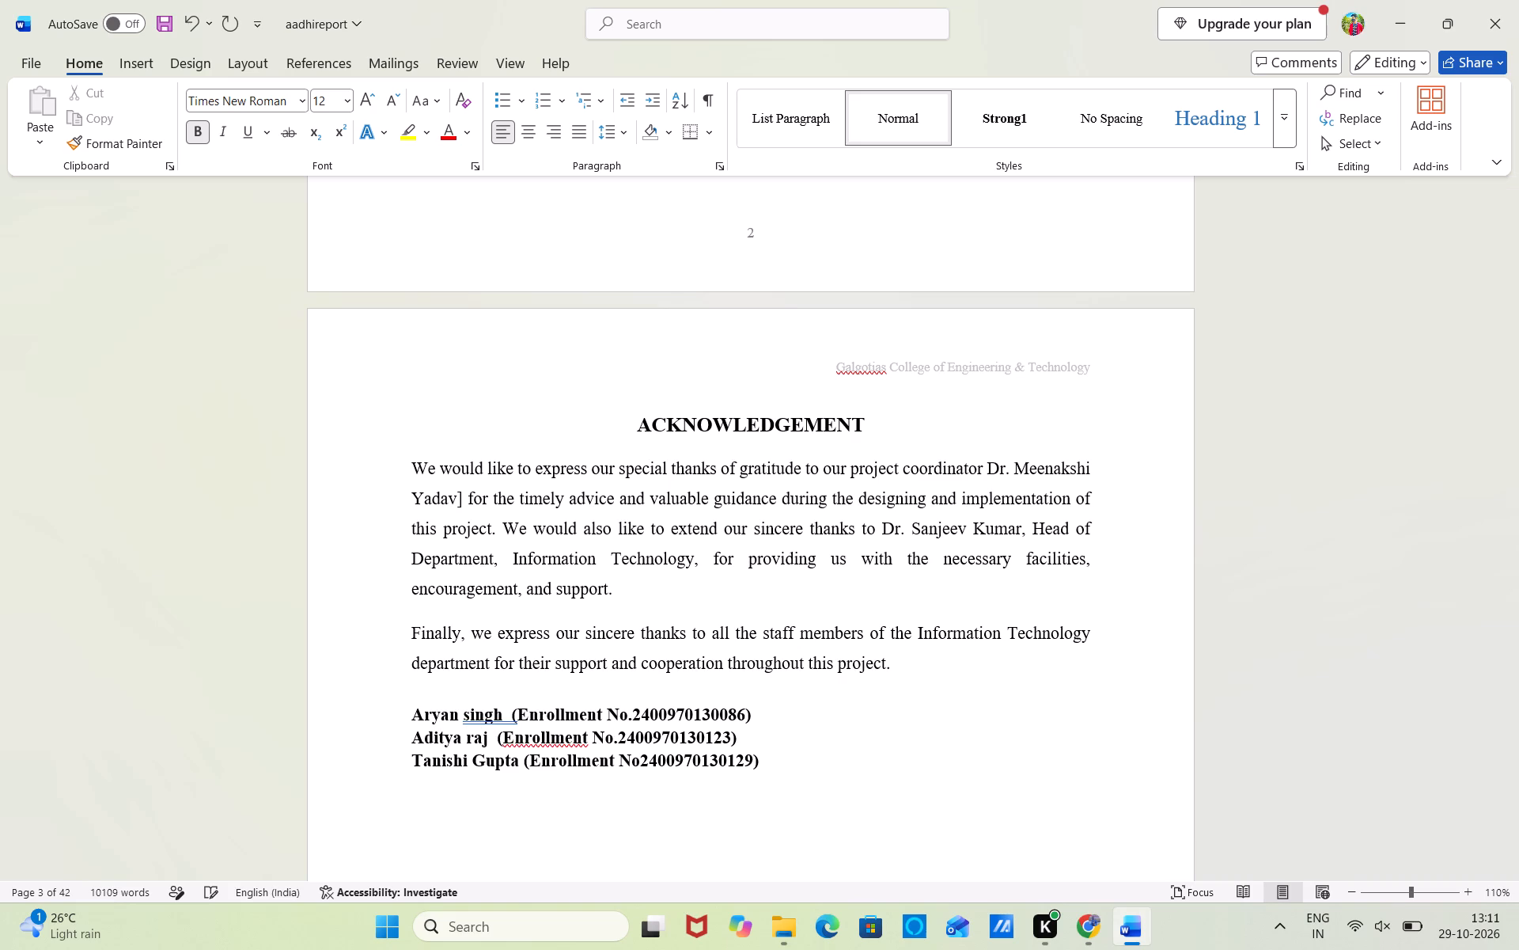
Replace the third student's name under the Acknowledgement with the third new team member's name.
left_click_drag(516, 764, 374, 785)
left_click(509, 790)
left_click_drag(522, 757, 504, 756)
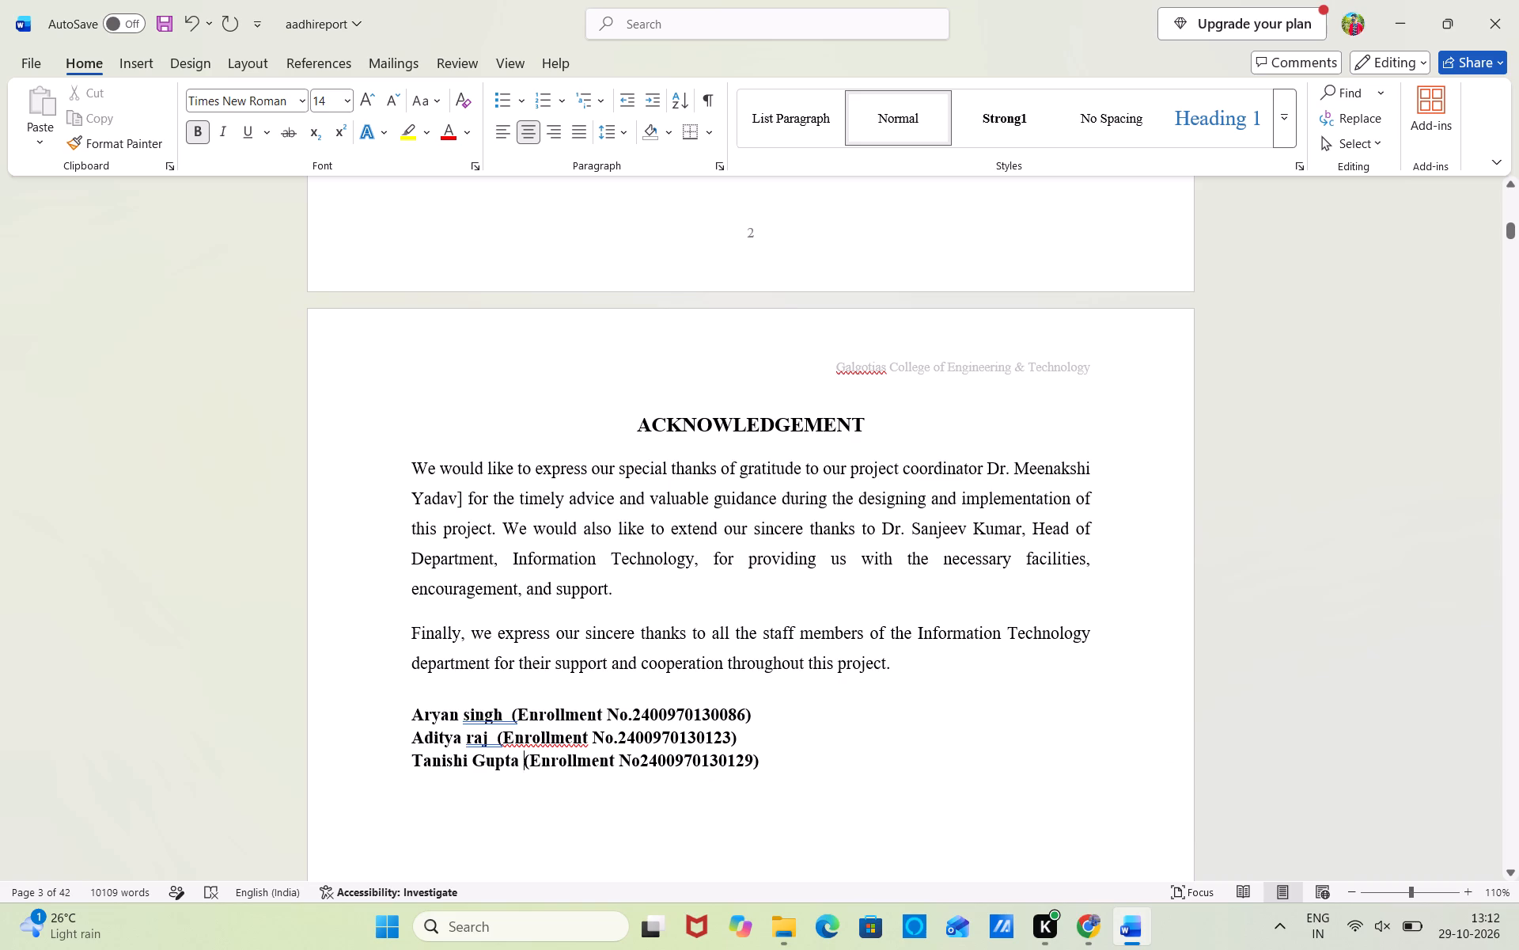
left_click_drag(504, 756, 437, 758)
key("BackSpace")
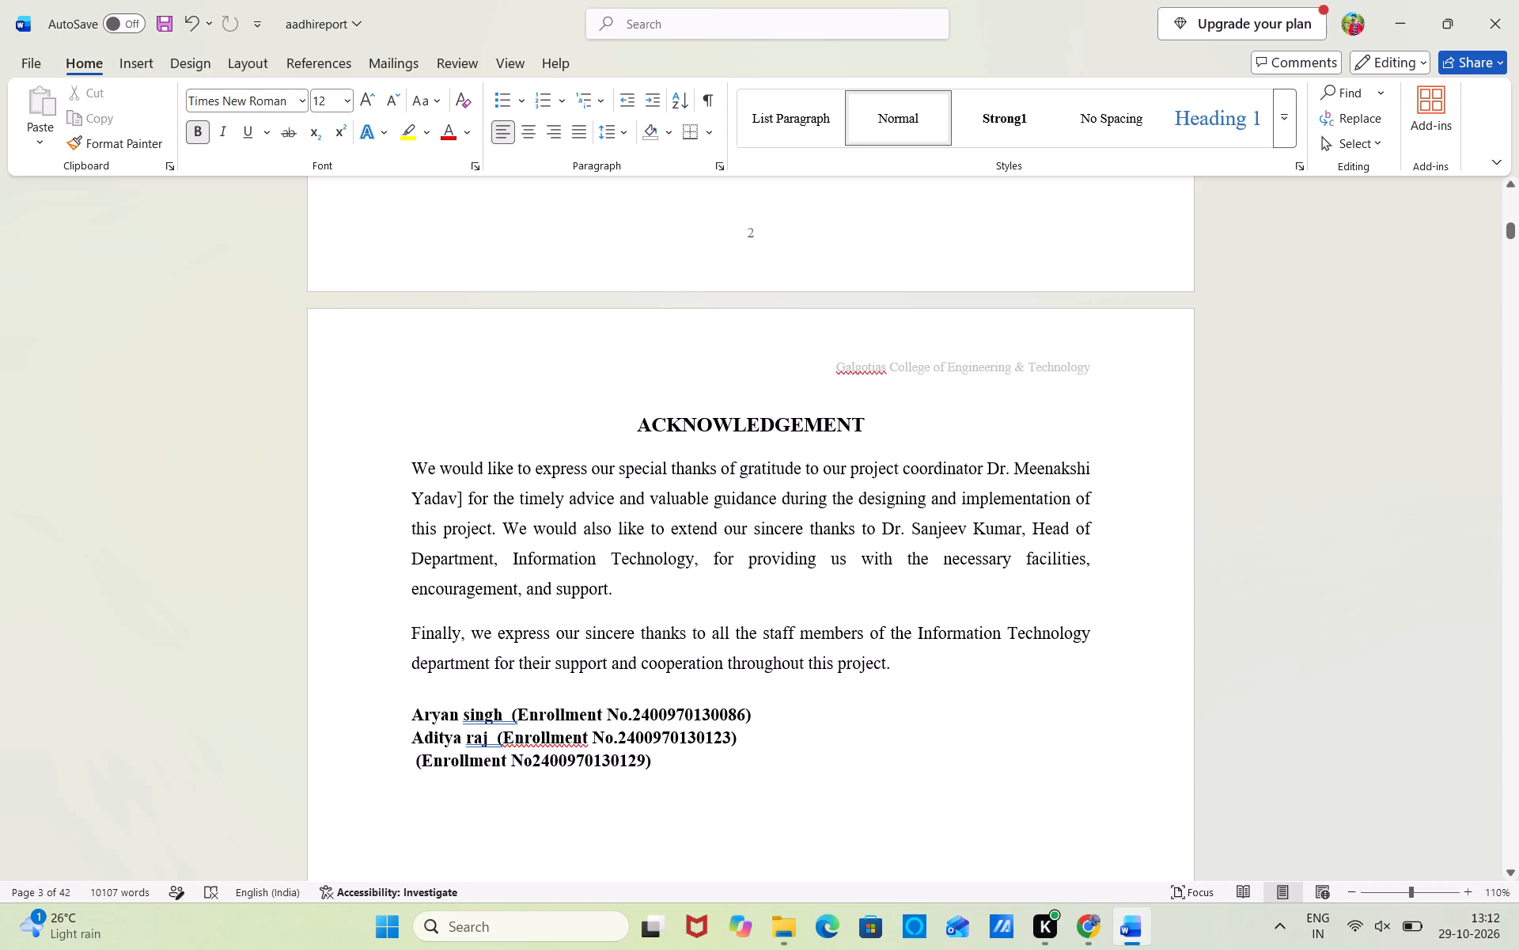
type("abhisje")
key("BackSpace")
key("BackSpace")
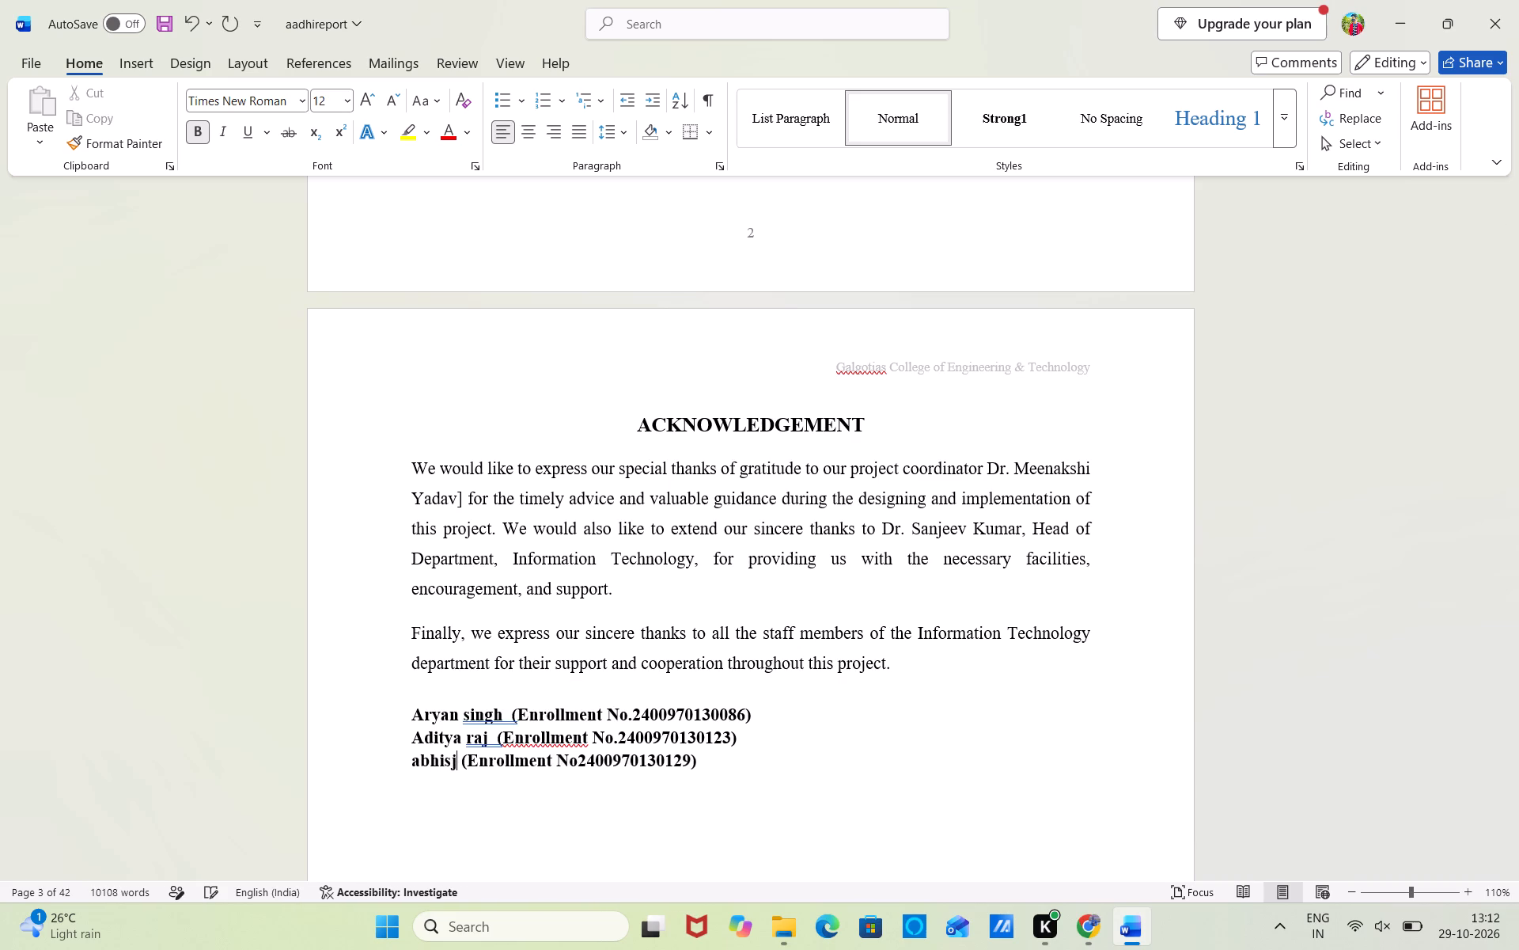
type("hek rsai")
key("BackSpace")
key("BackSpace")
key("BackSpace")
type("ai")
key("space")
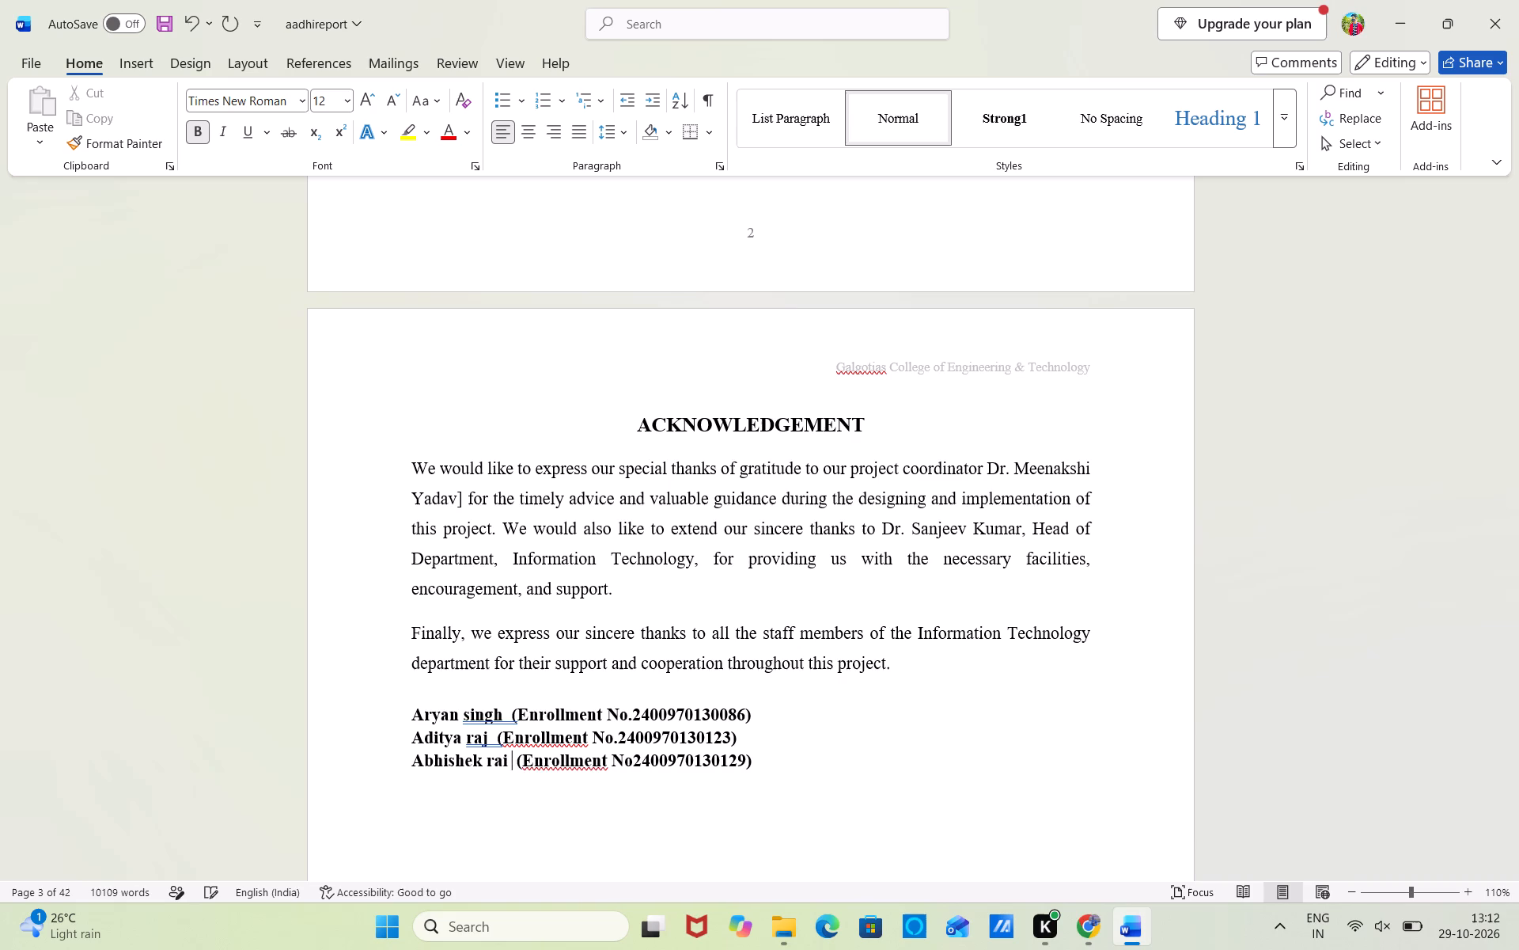
Replace the last three digits of the third student's enrollment number under the Acknowledgement with the new member's digits.
left_click(748, 762)
key("BackSpace")
key("BackSpace")
key("BackSpace")
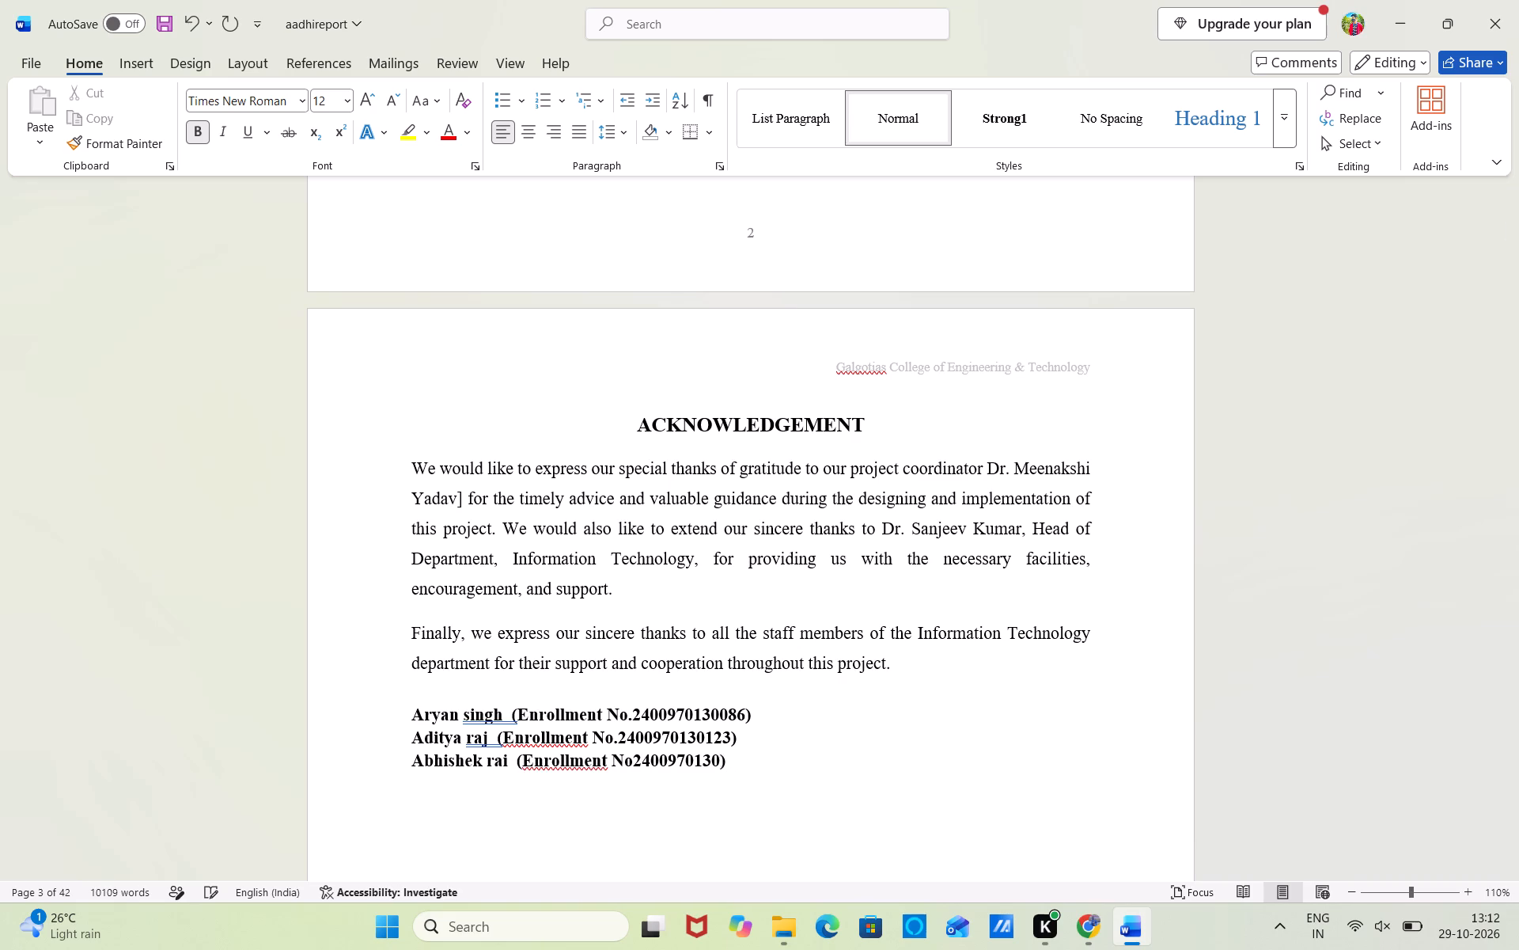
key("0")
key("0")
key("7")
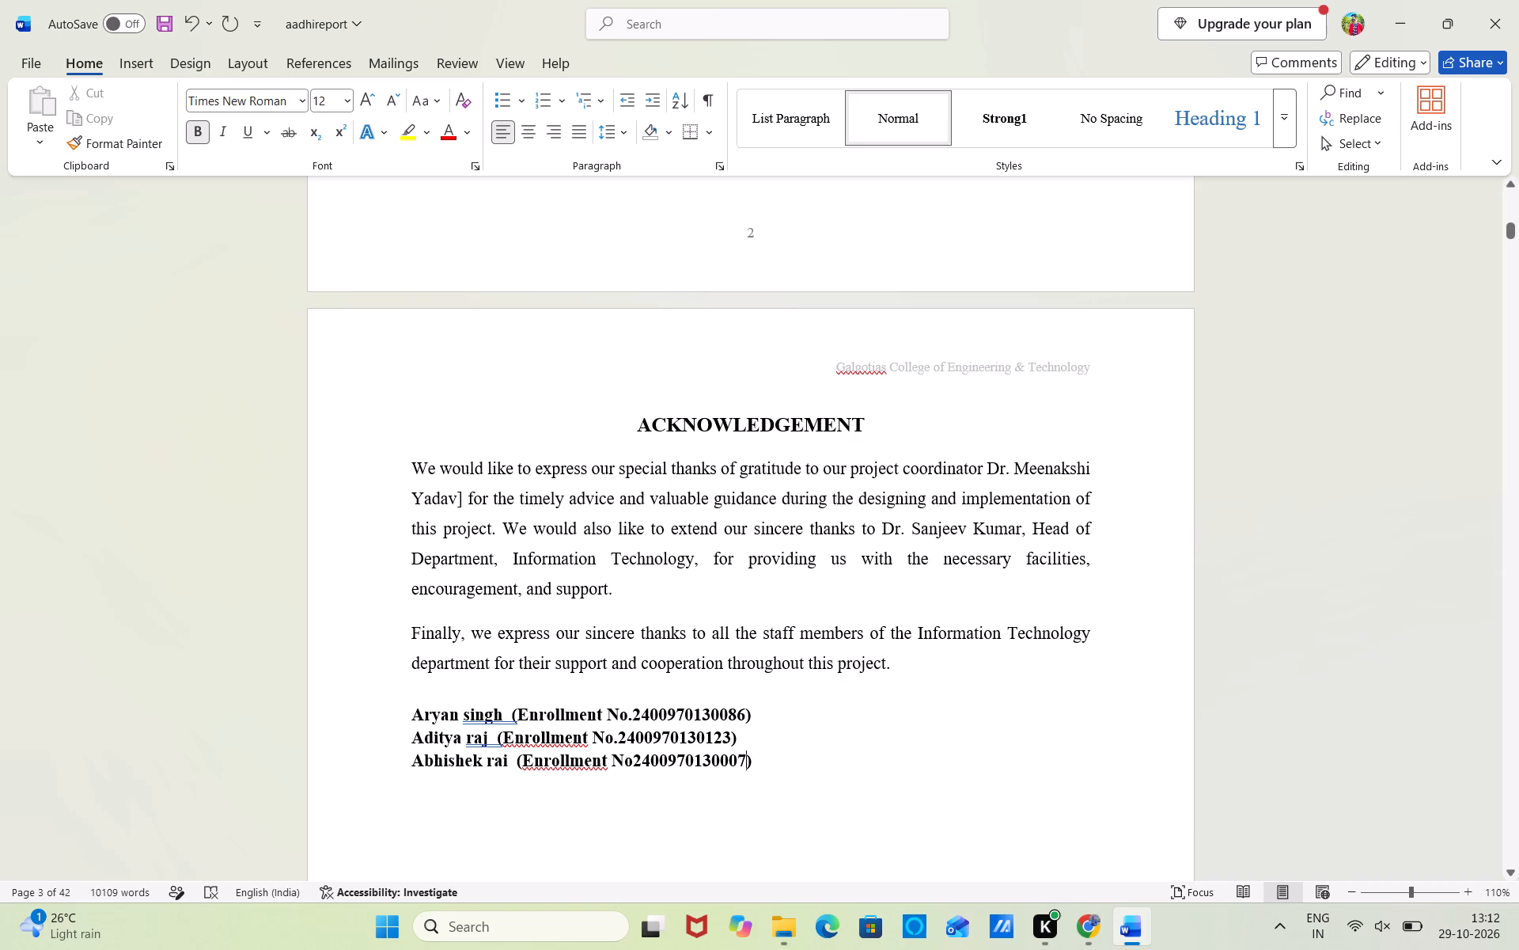
Replace the last three digits of the second student's enrollment number under the Acknowledgement with the new member's digits.
left_click(731, 739)
key("BackSpace")
key("BackSpace")
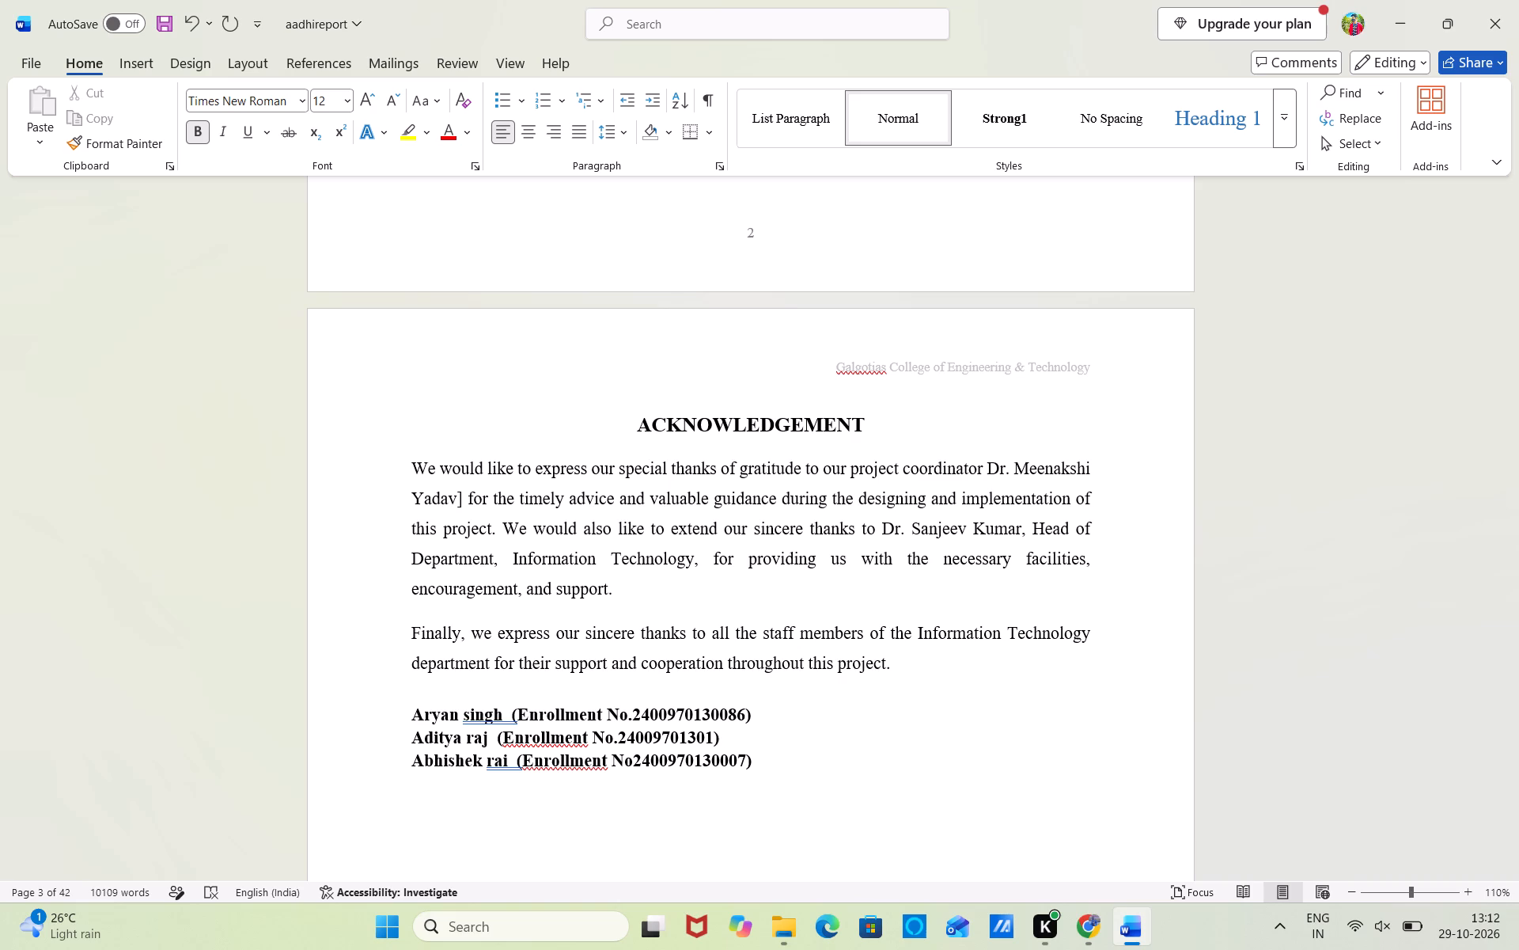
key("BackSpace")
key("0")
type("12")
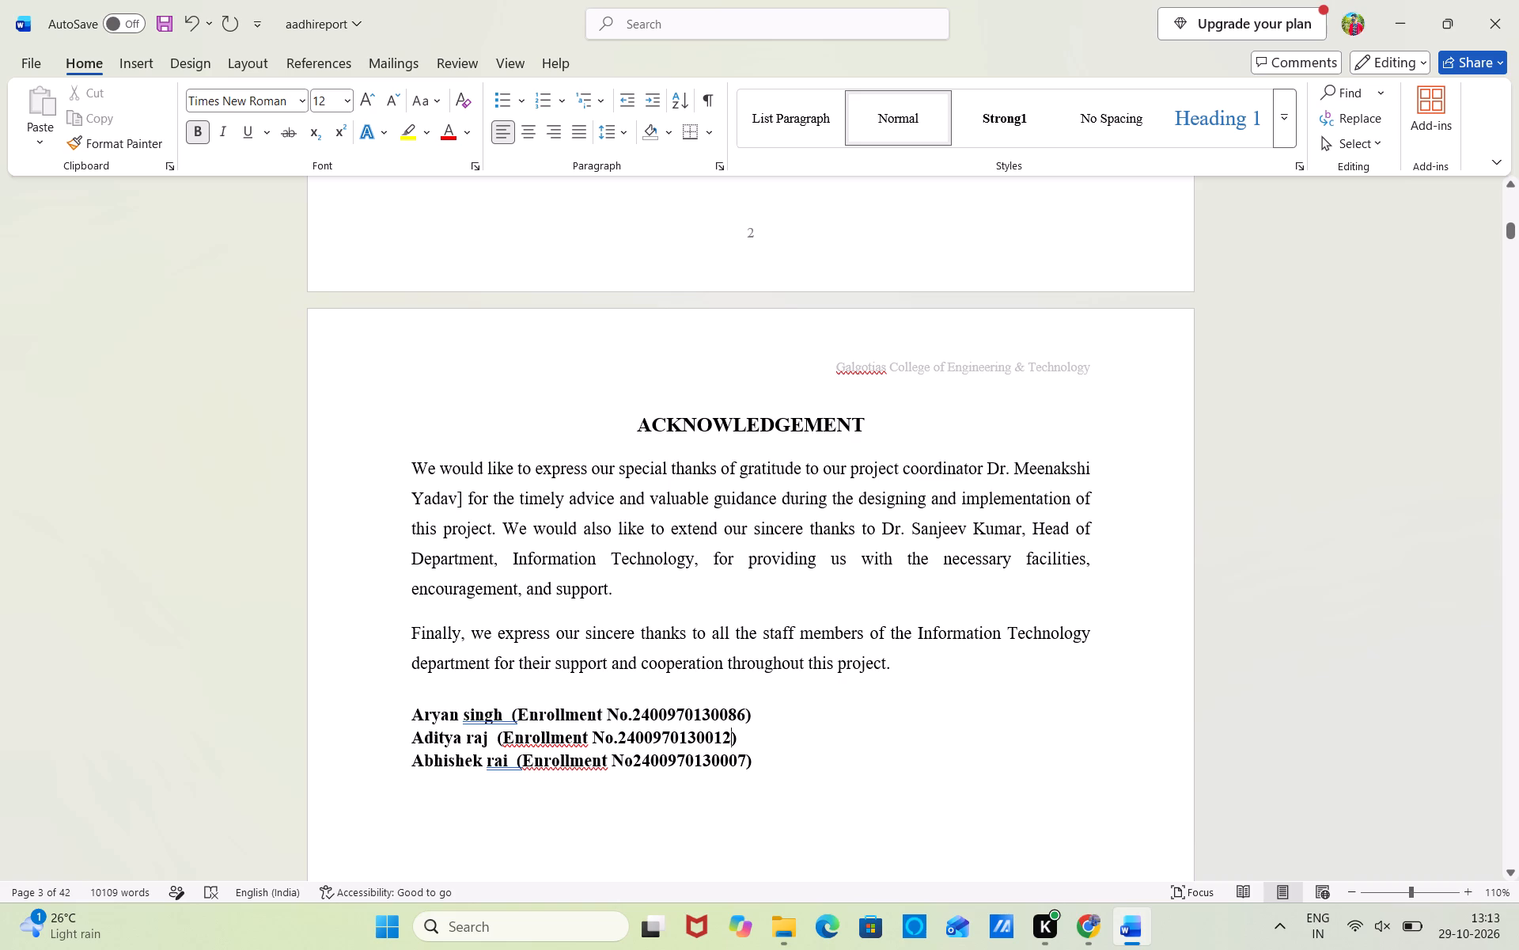
Replace the last two digits of the first student's enrollment number under the Acknowledgement with the new member's digits.
left_click(748, 717)
key("BackSpace")
key("BackSpace")
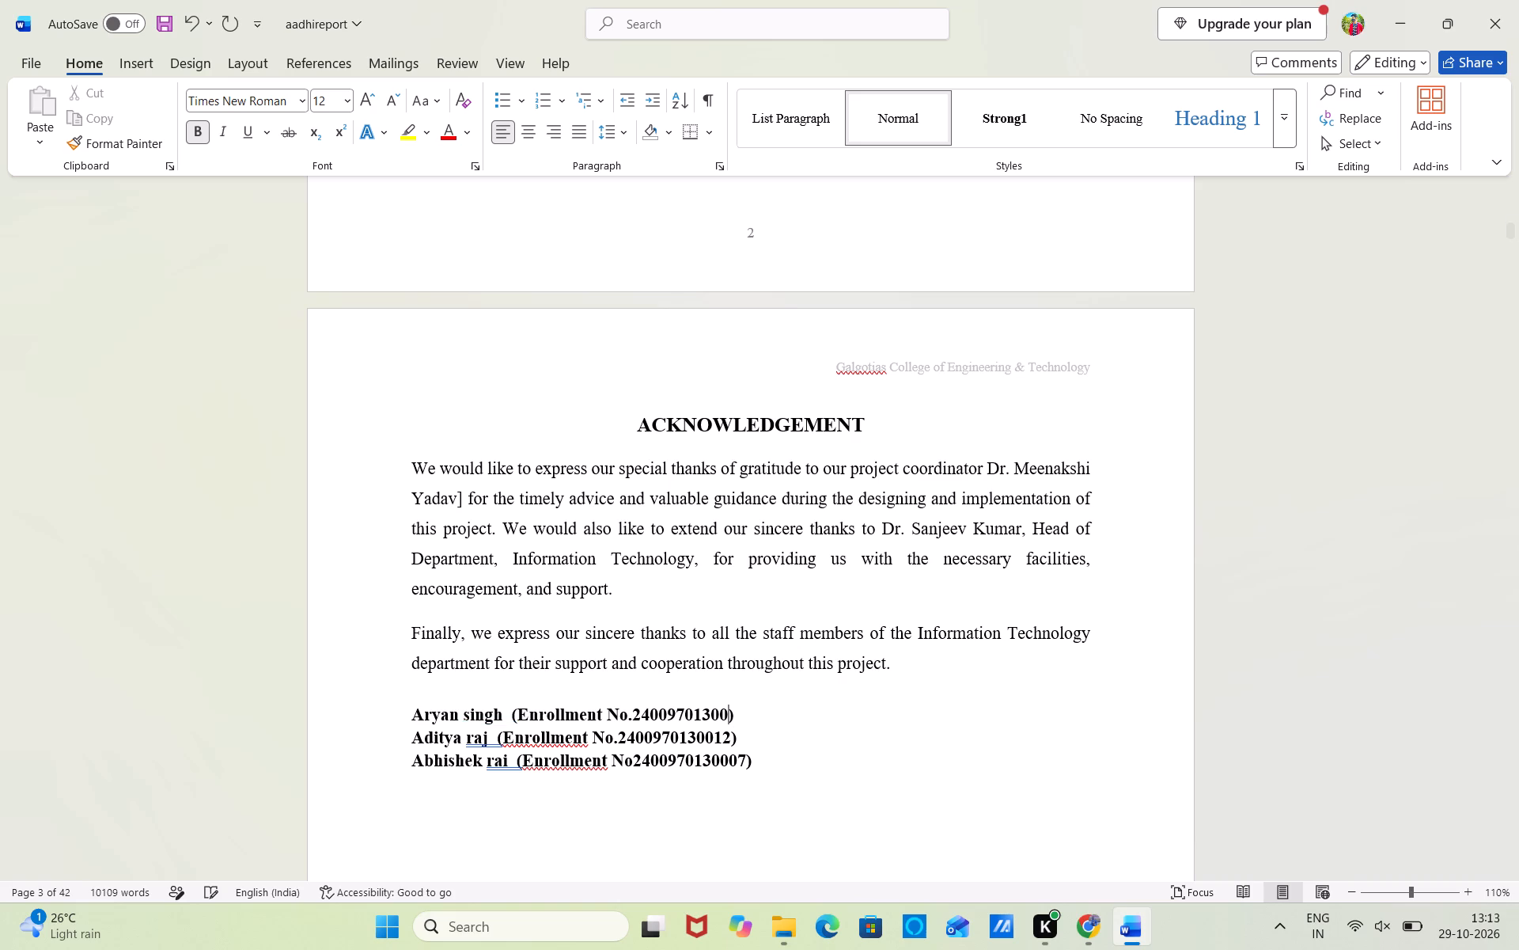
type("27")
Look over the report's Table of Contents, List of Figures and Abstract with its keywords.
scroll(752, 746, "down", 18)
scroll(752, 746, "up", 1)
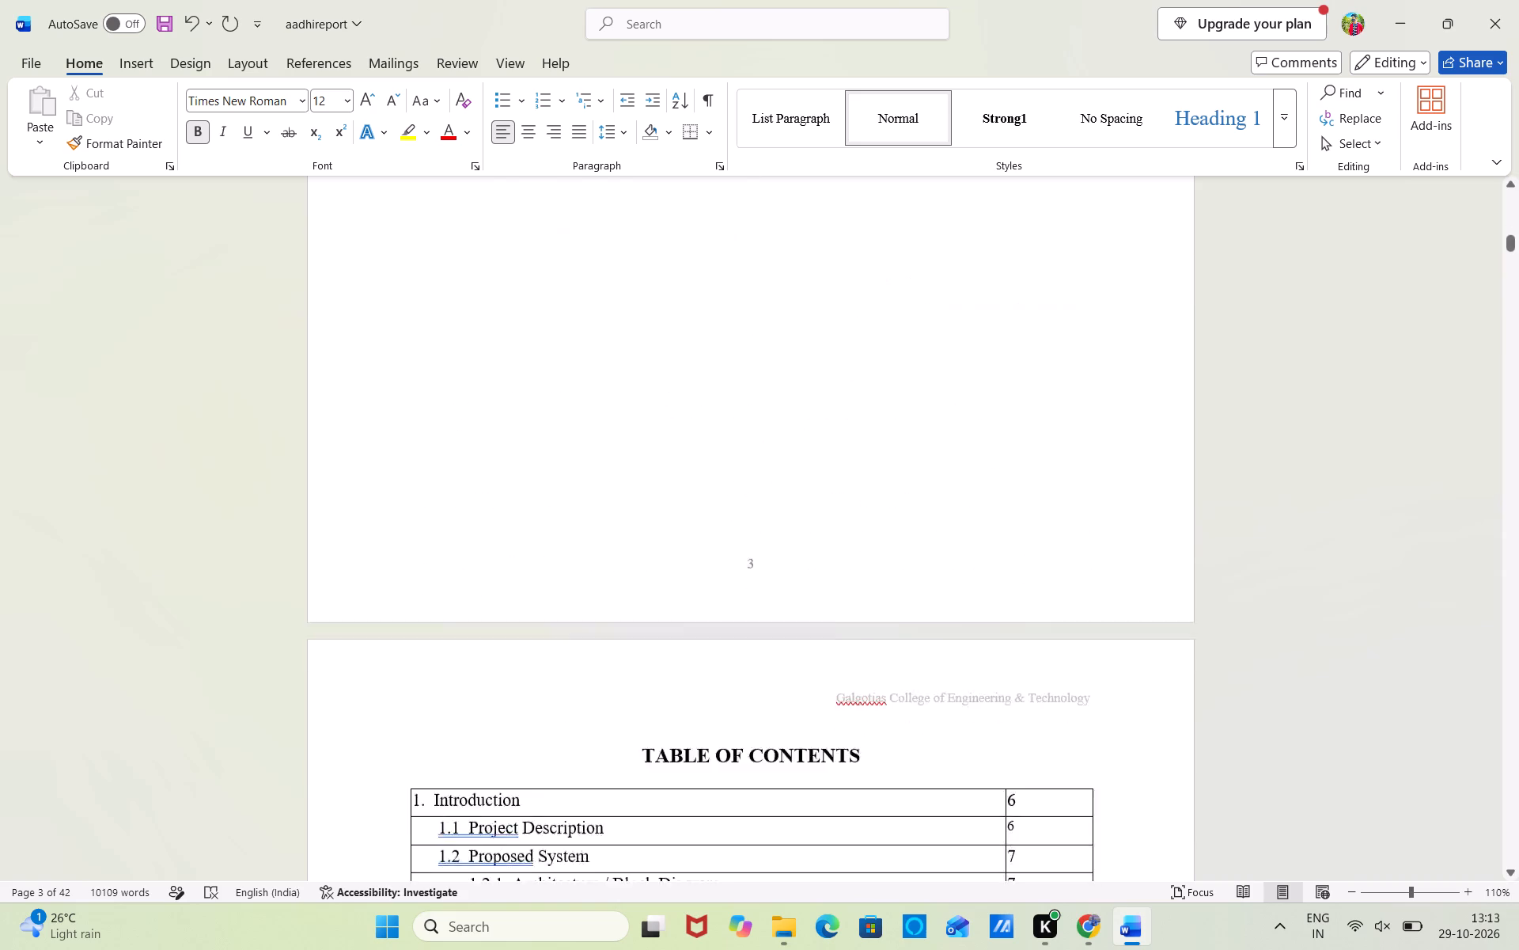
scroll(752, 746, "down", 4)
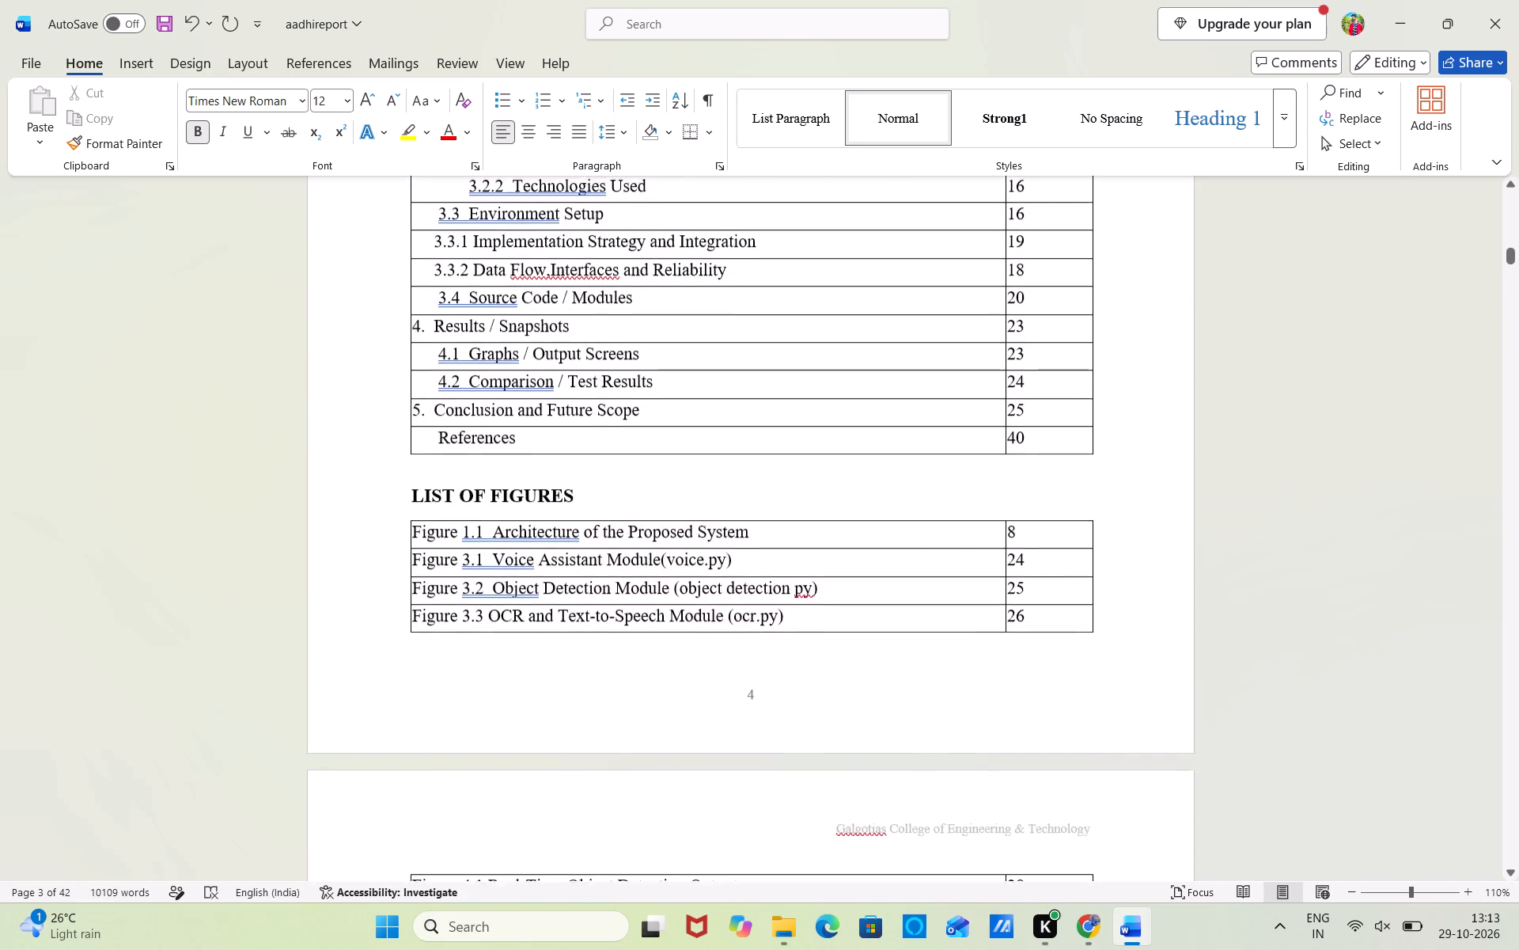
scroll(752, 746, "down", 5)
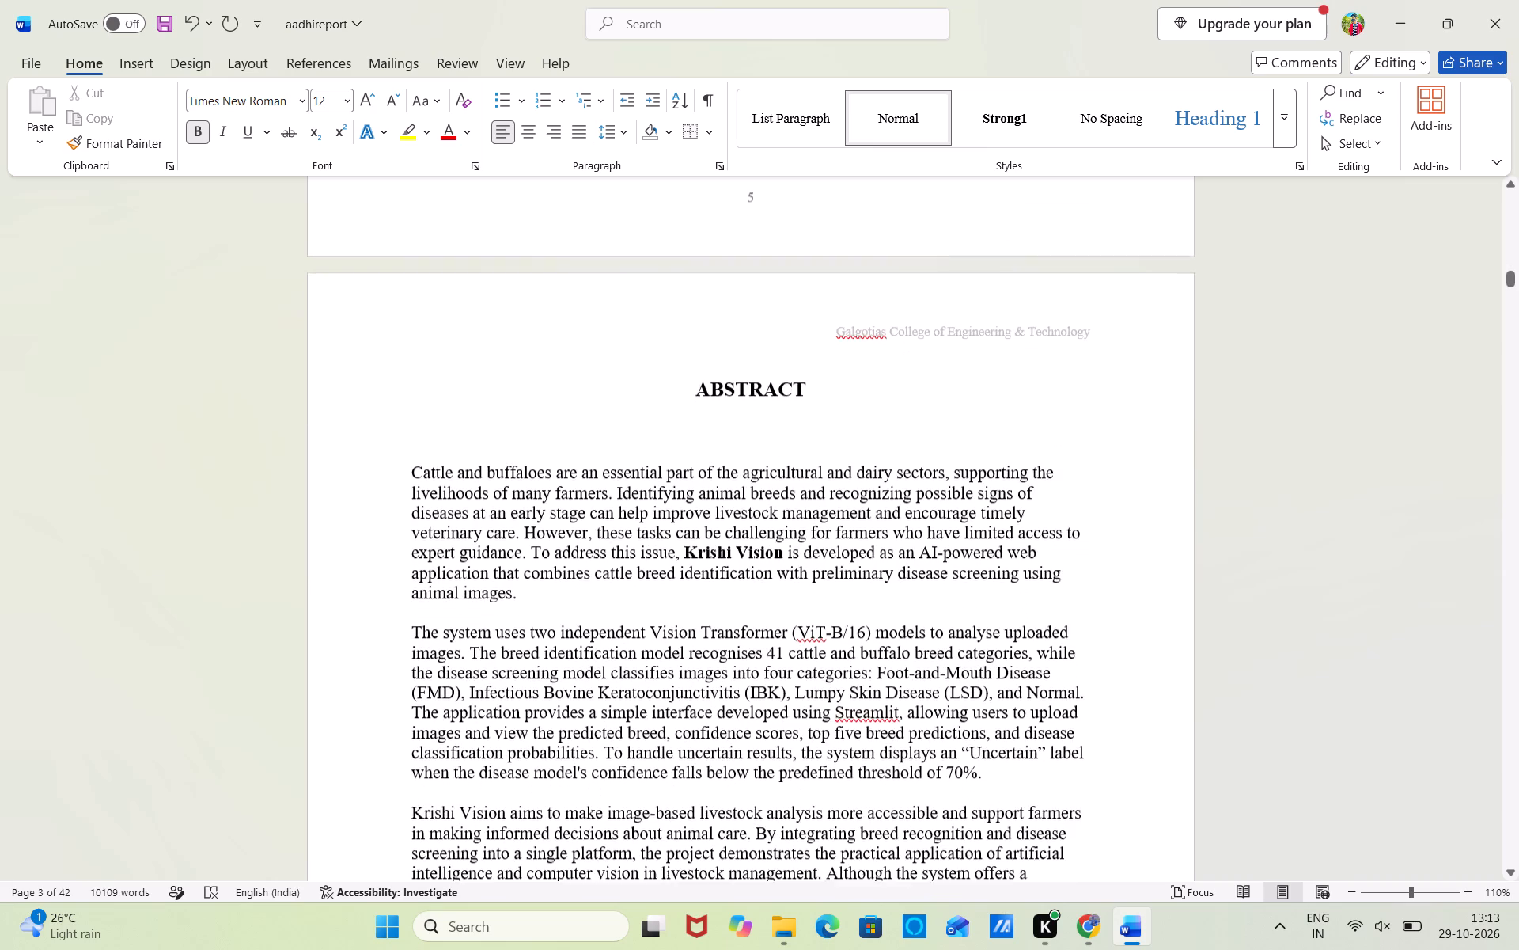
scroll(752, 746, "down", 1)
scroll(752, 746, "up", 1)
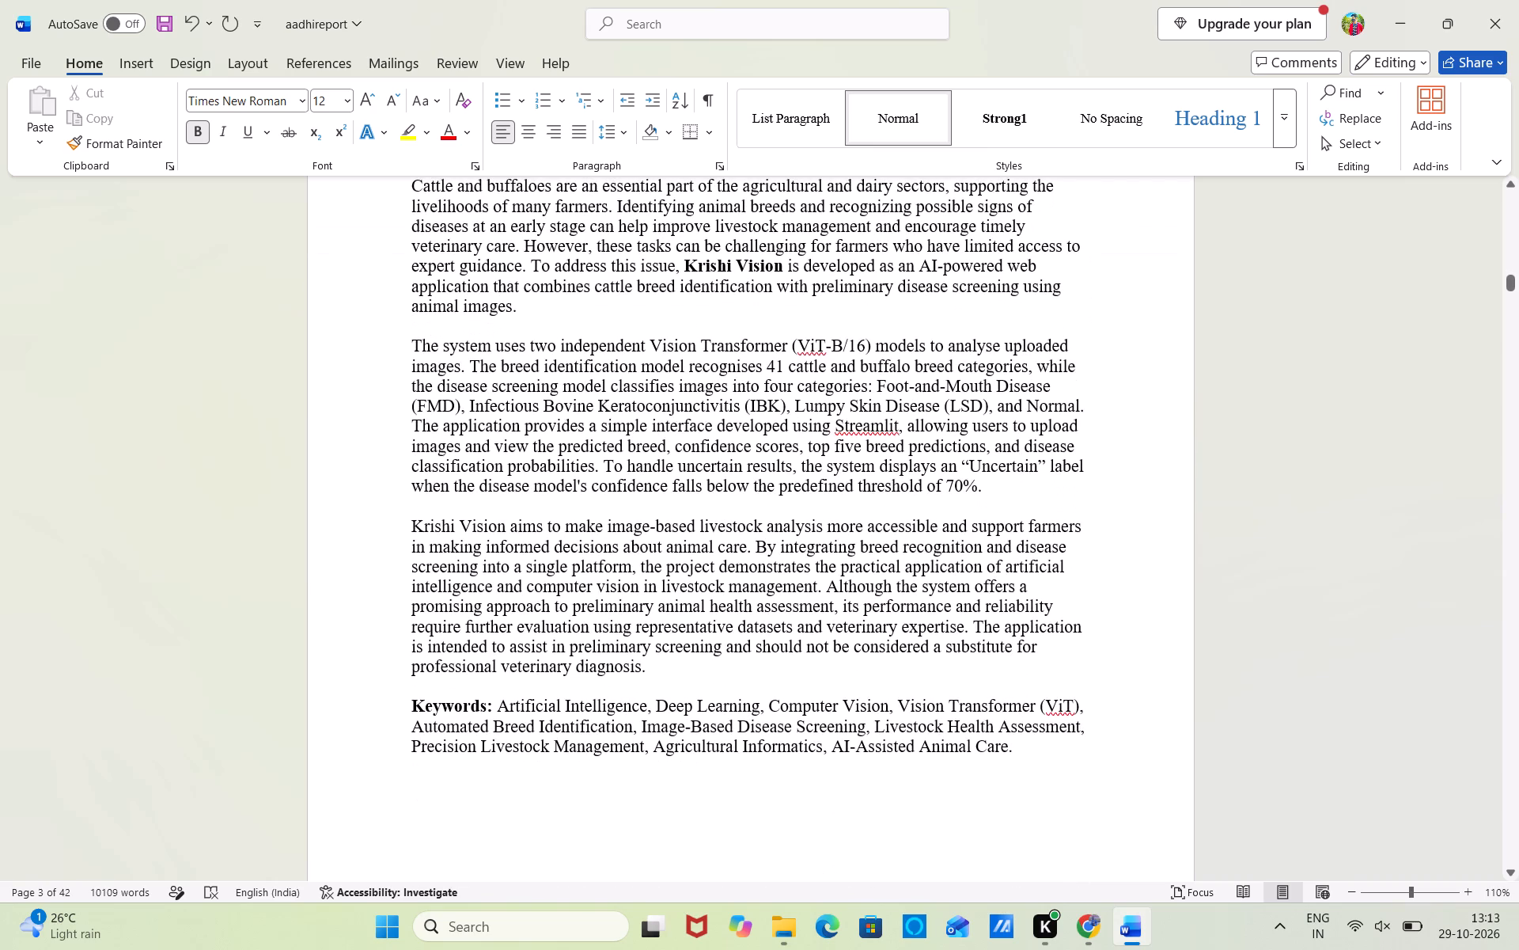
scroll(752, 746, "up", 1)
scroll(752, 746, "down", 1)
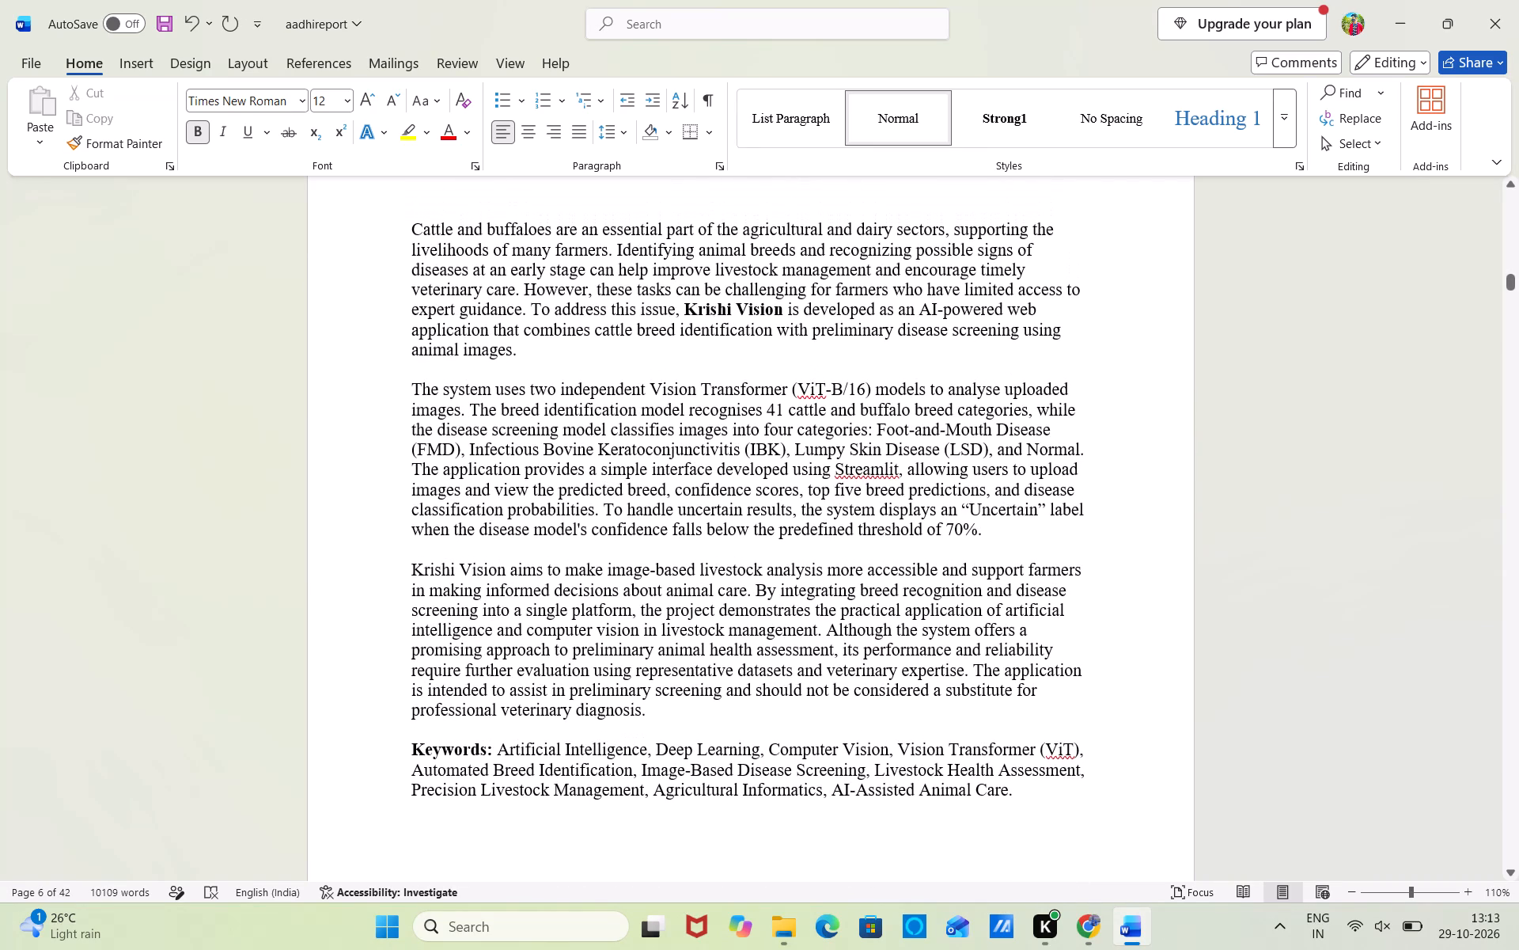
scroll(752, 746, "down", 1)
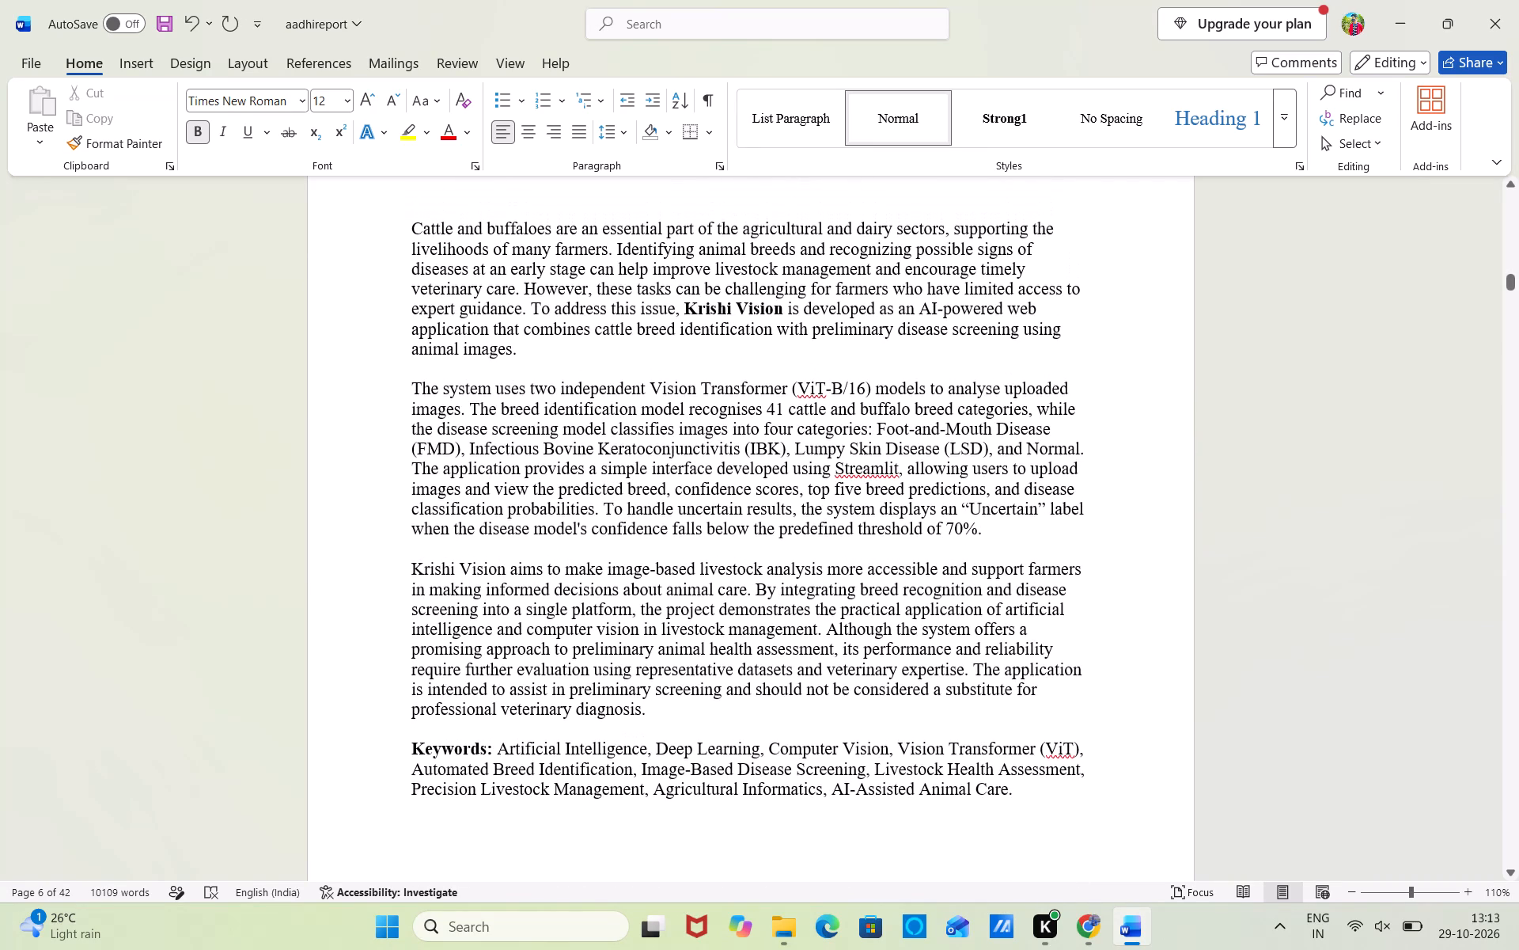
Read through the Introduction, Project Description, Key Features / Objectives and Proposed System sections.
scroll(752, 746, "down", 1)
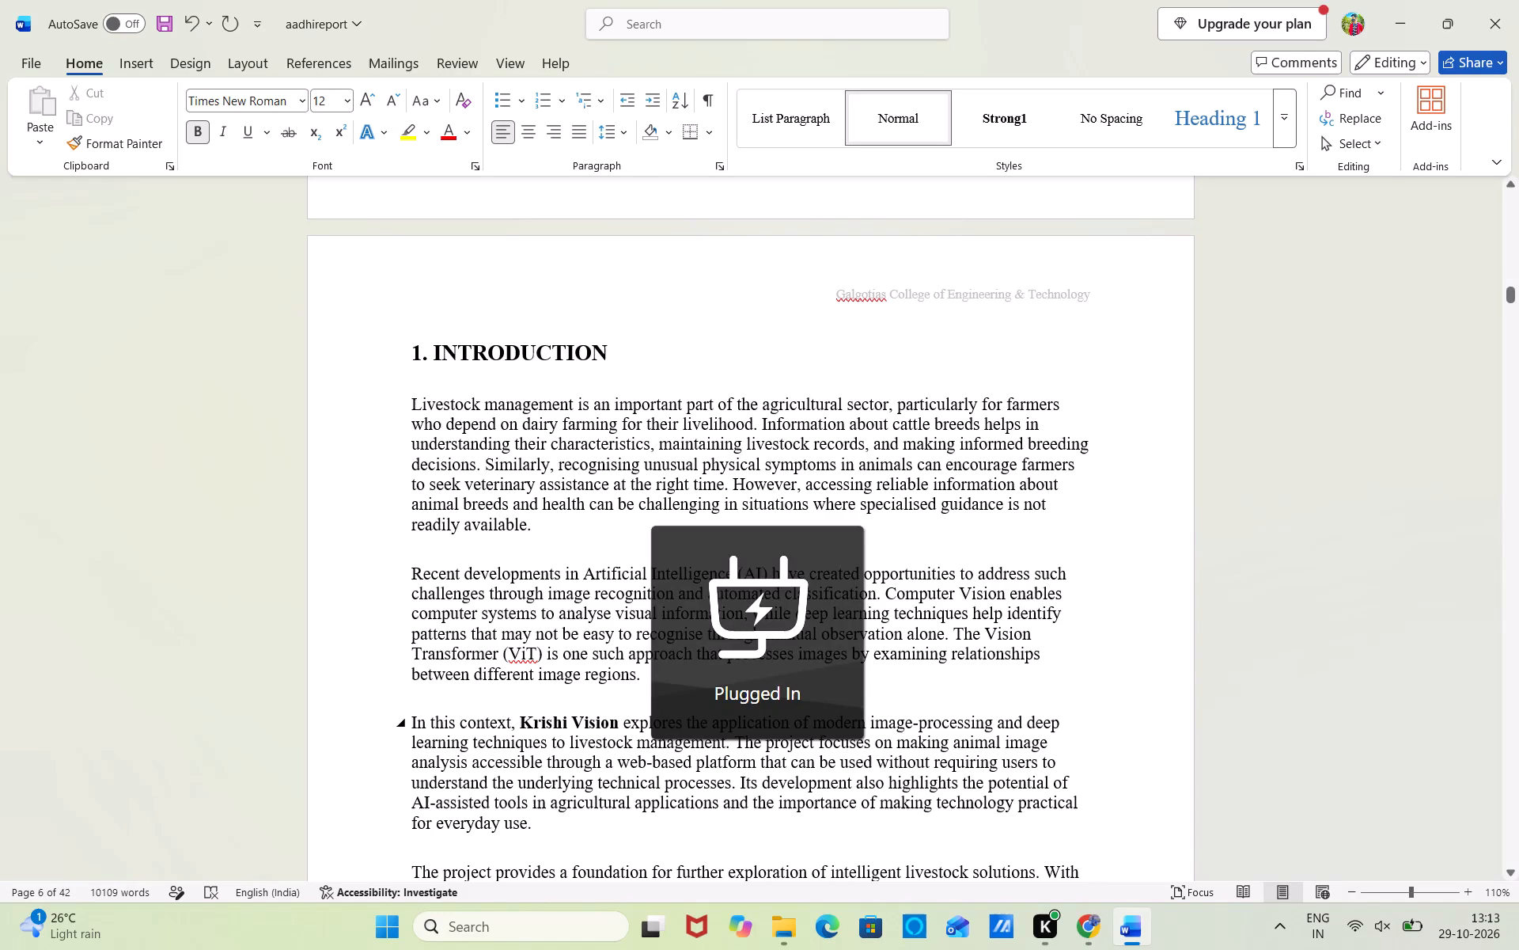
scroll(498, 706, "down", 4)
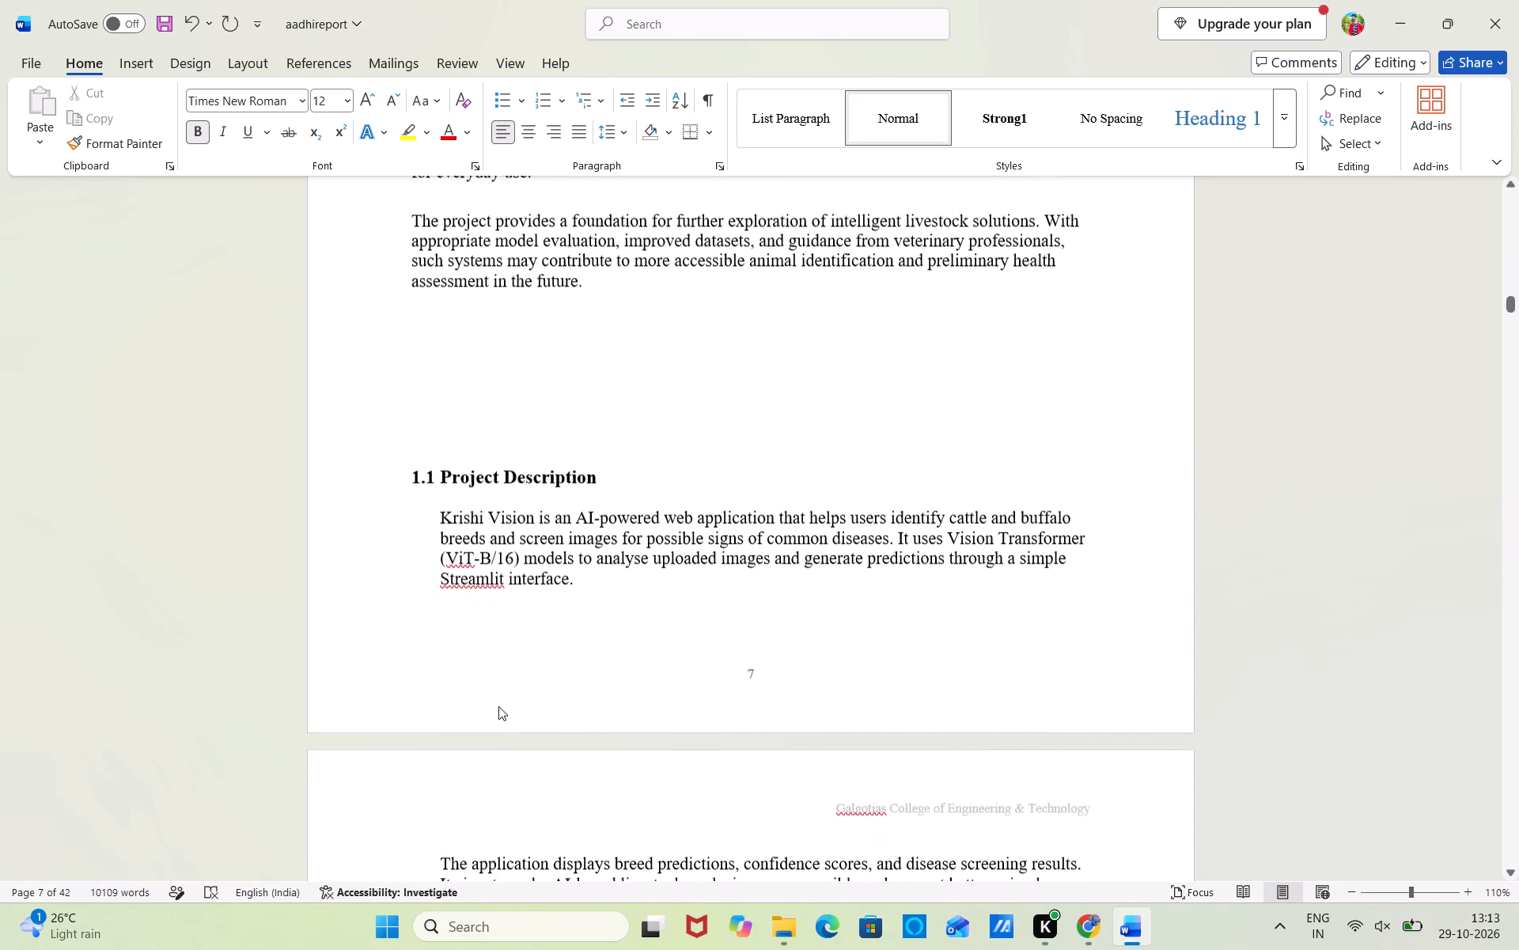
scroll(498, 706, "down", 1)
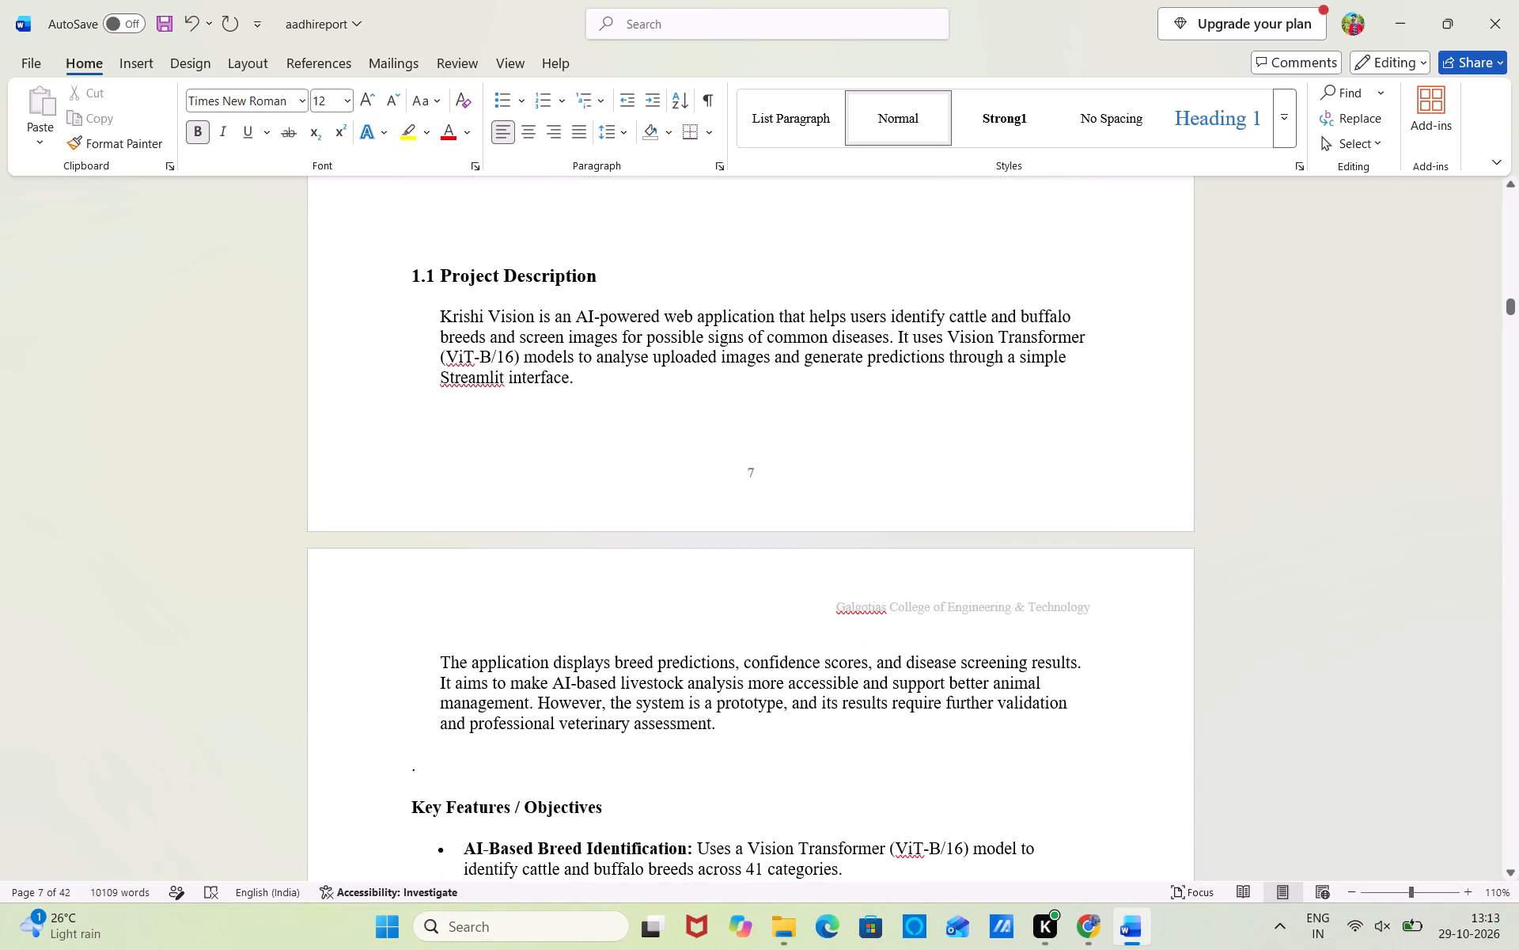
scroll(498, 706, "down", 1)
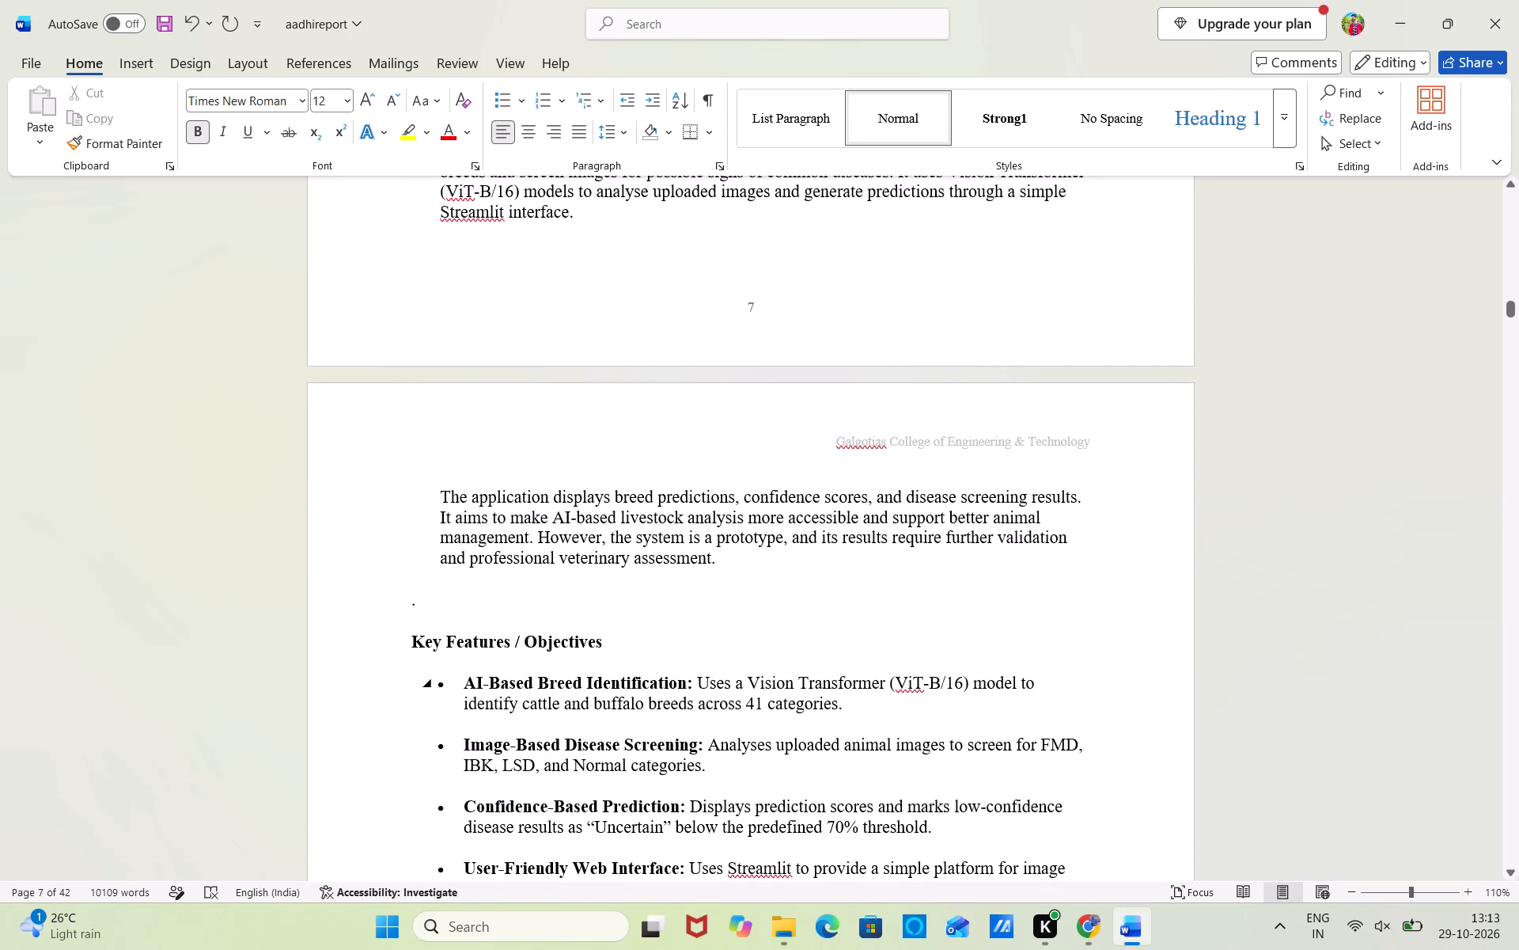
scroll(498, 706, "down", 2)
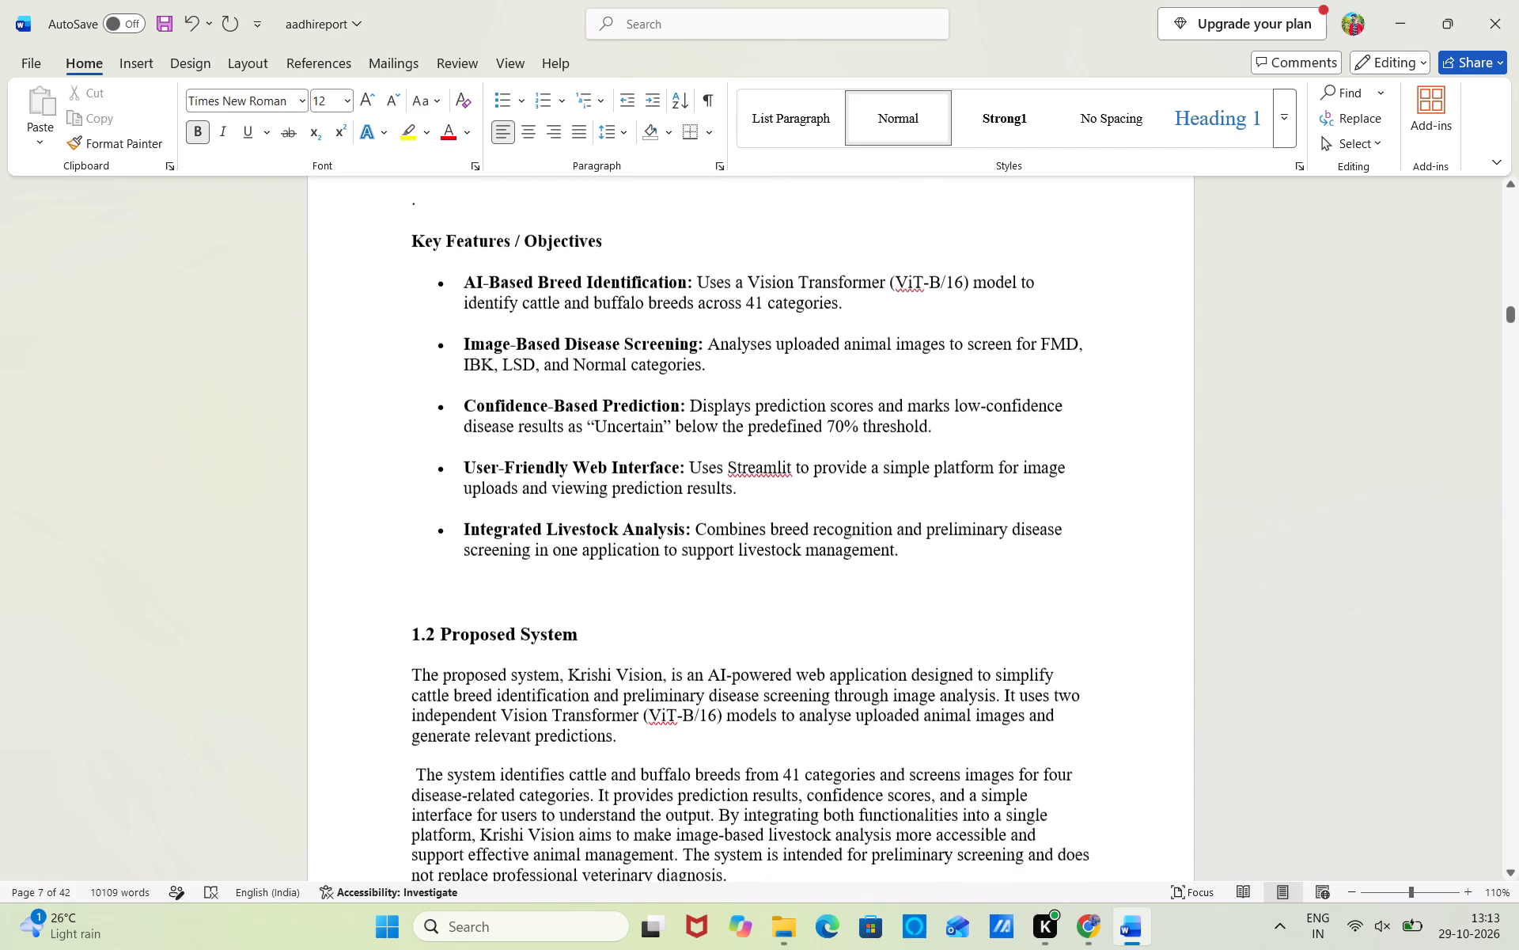
scroll(498, 706, "down", 3)
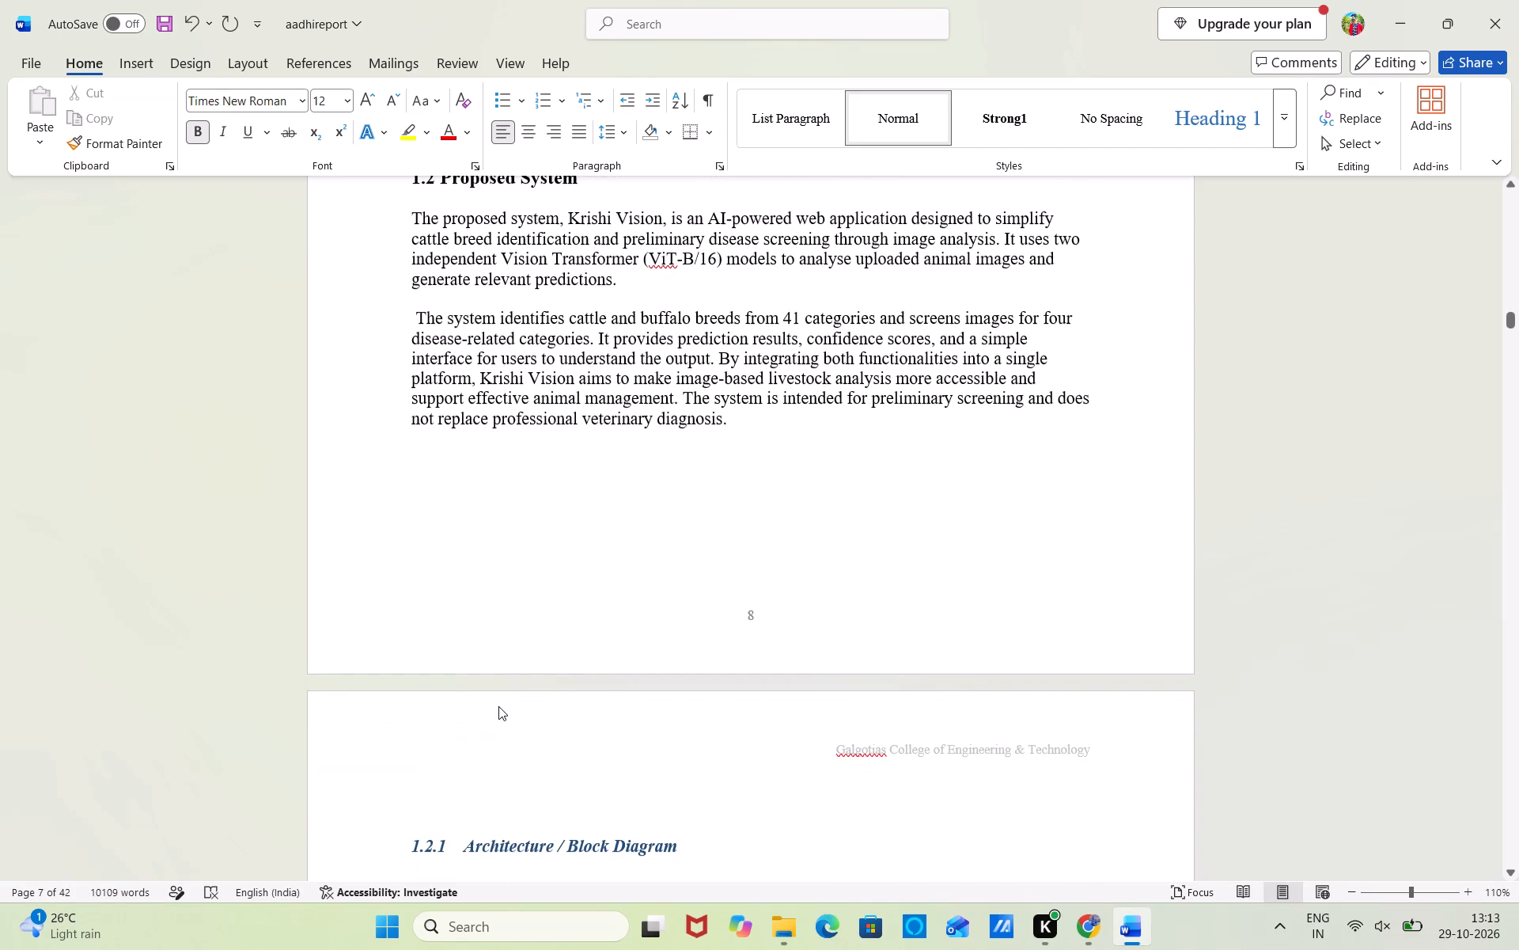
scroll(498, 706, "down", 2)
Examine the Architecture / Block Diagram figure and the Literature Review from Historical Overview to the start of section 2.2 Related Work.
right_click(498, 706)
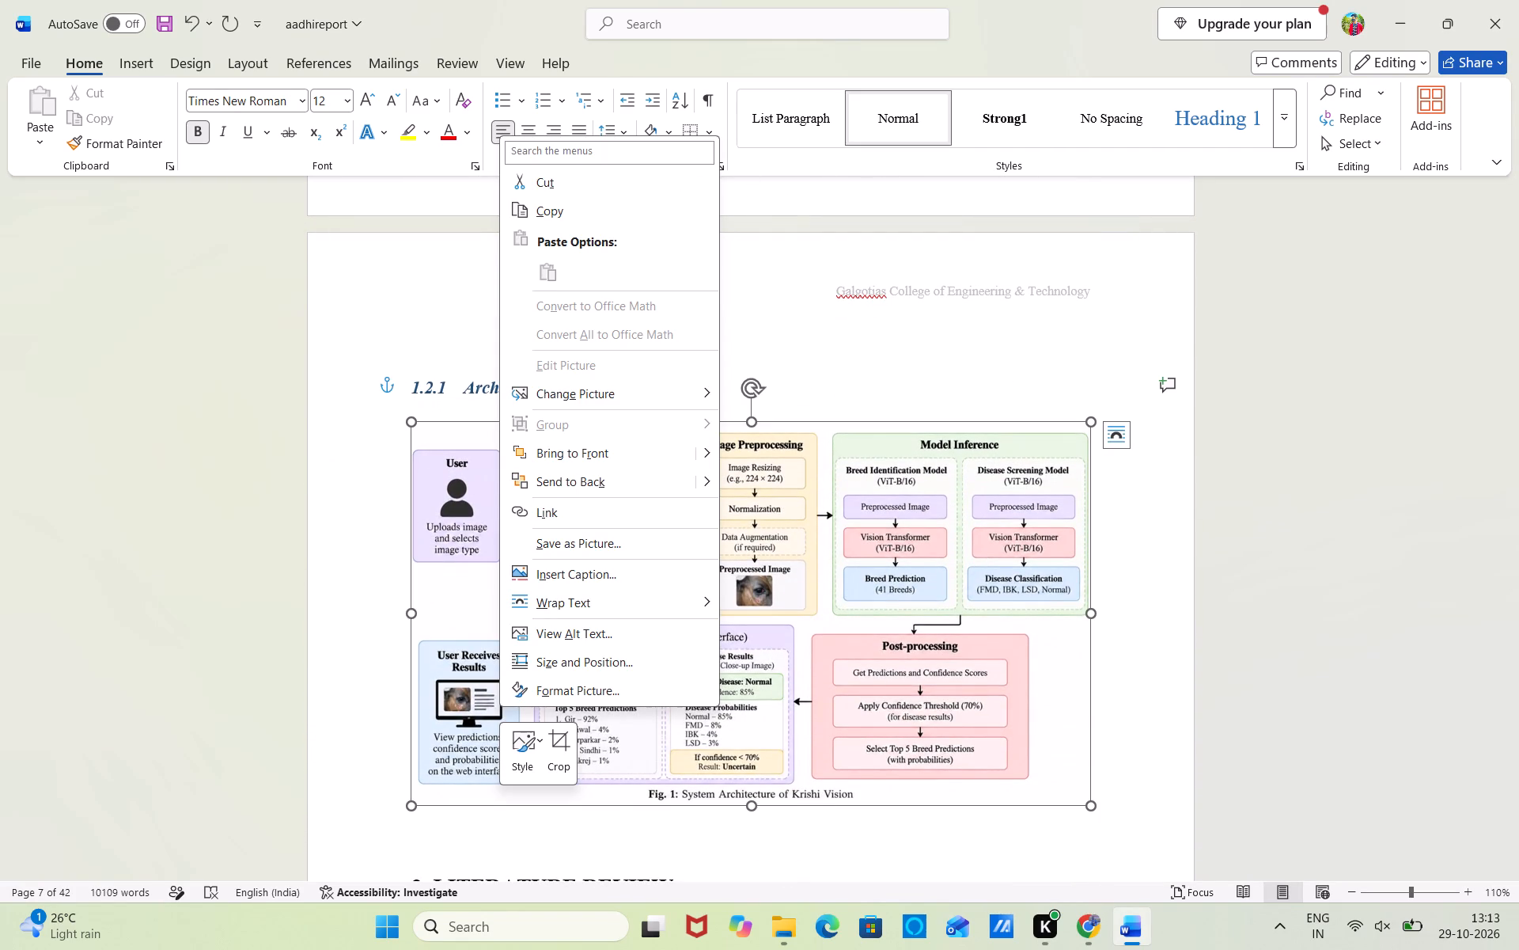
left_click(377, 575)
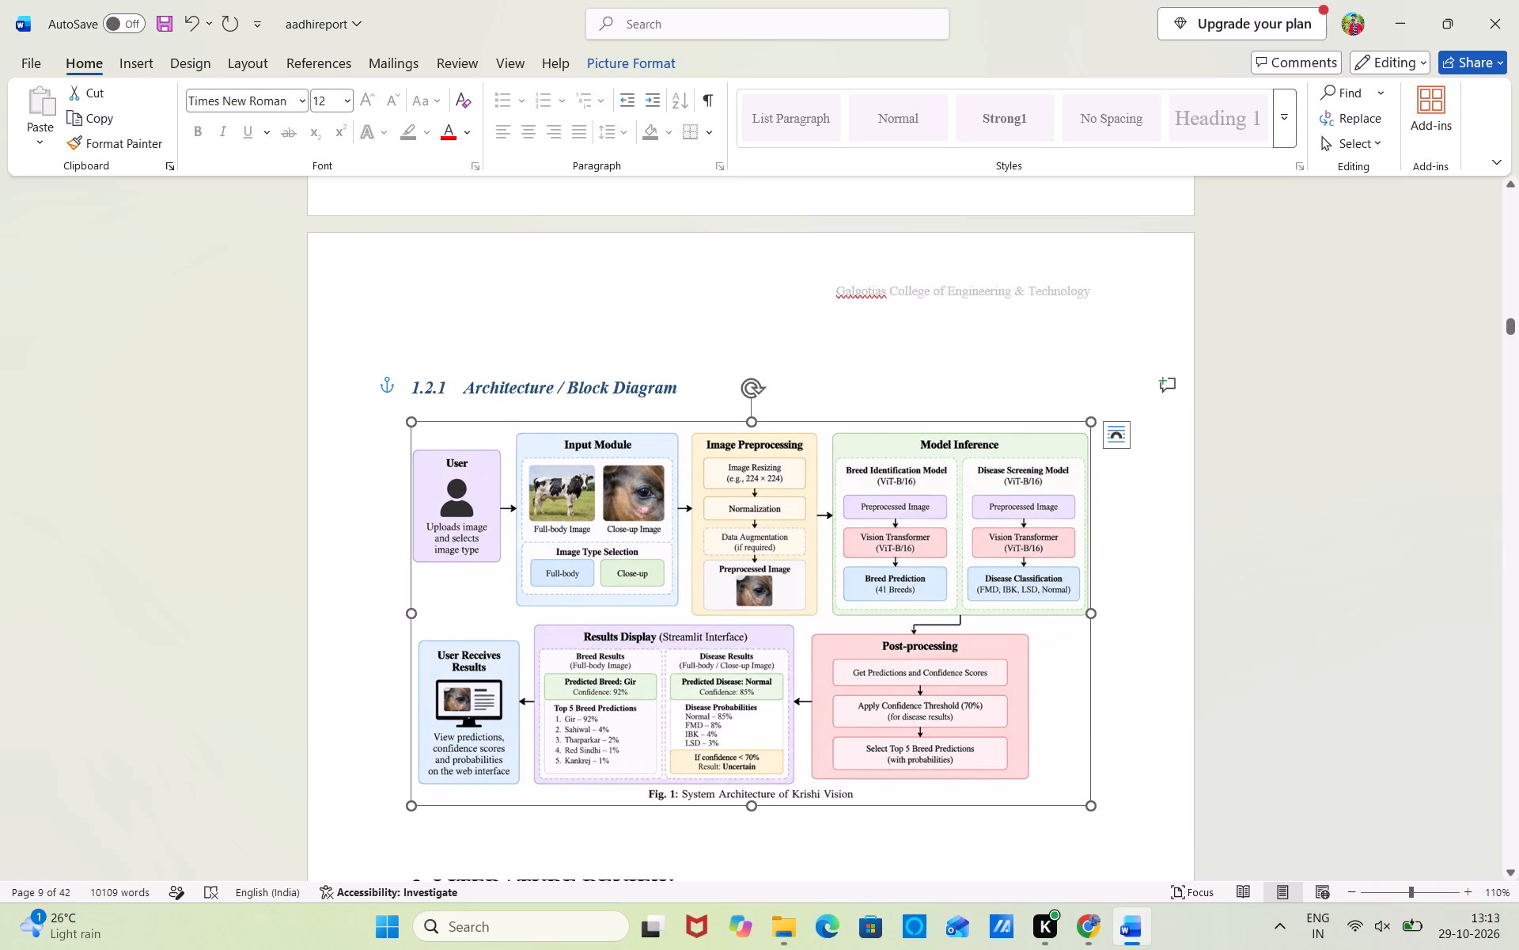
scroll(736, 739, "down", 1)
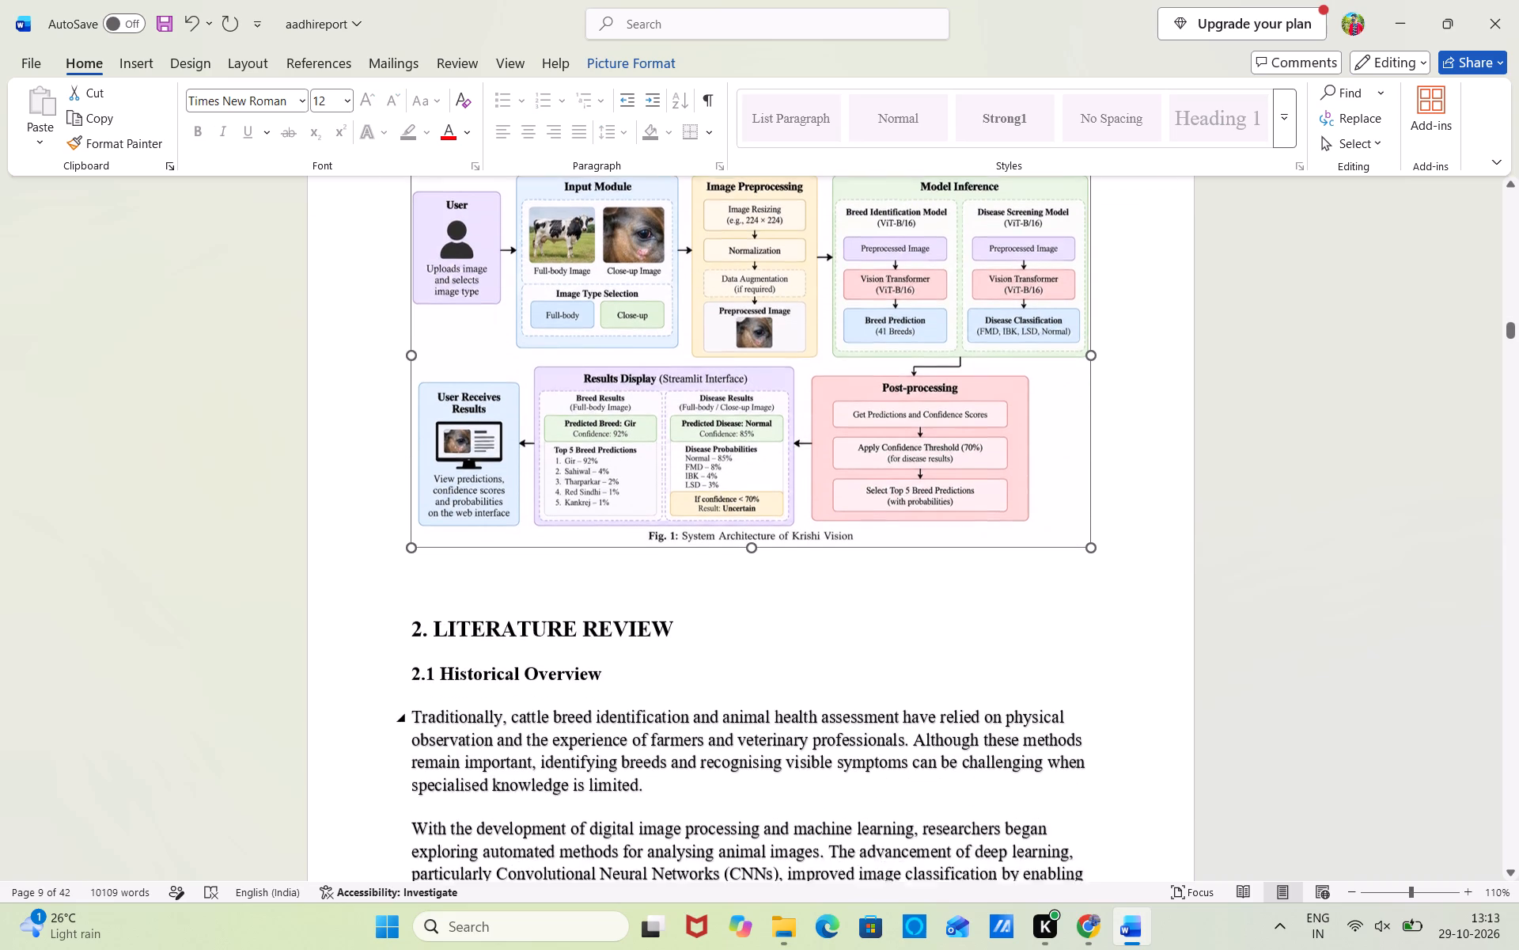
scroll(736, 739, "down", 1)
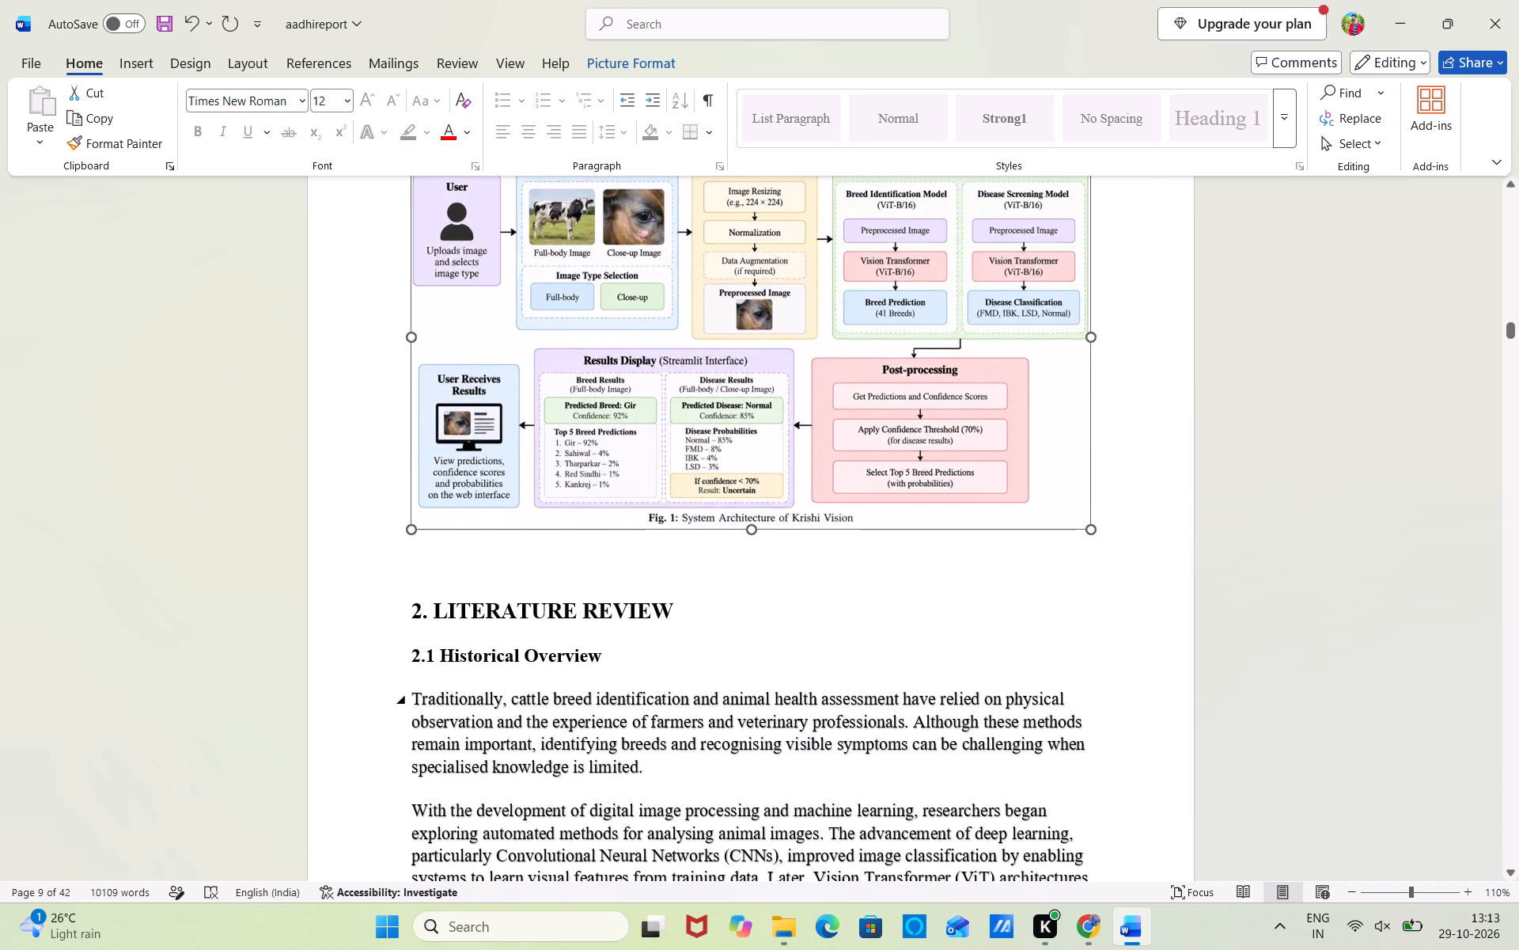
scroll(736, 739, "up", 1)
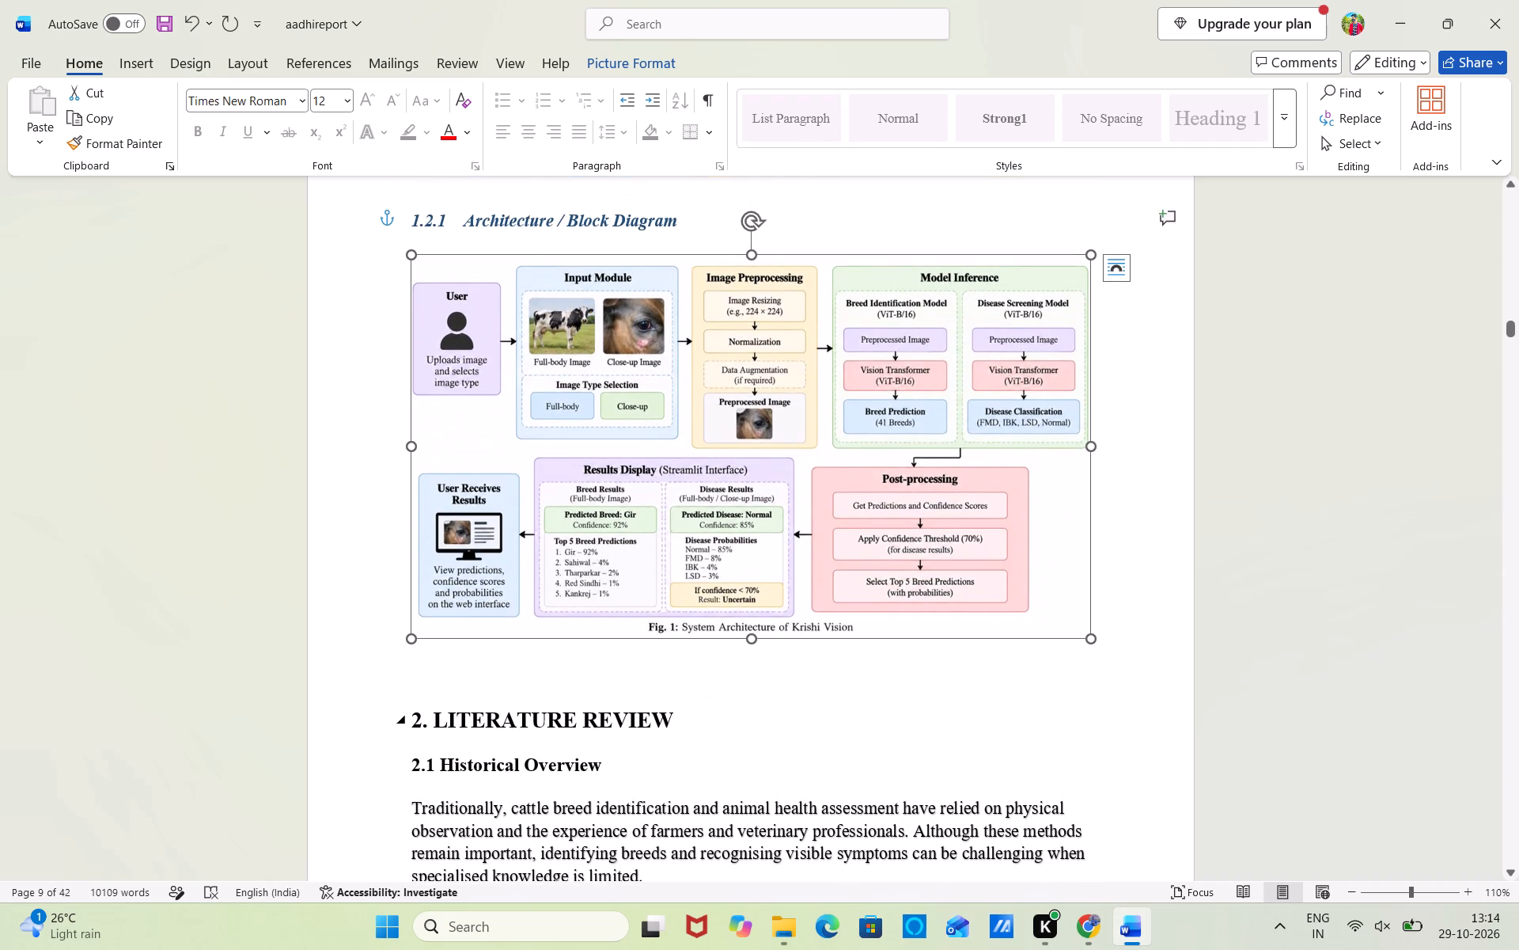
scroll(736, 739, "down", 2)
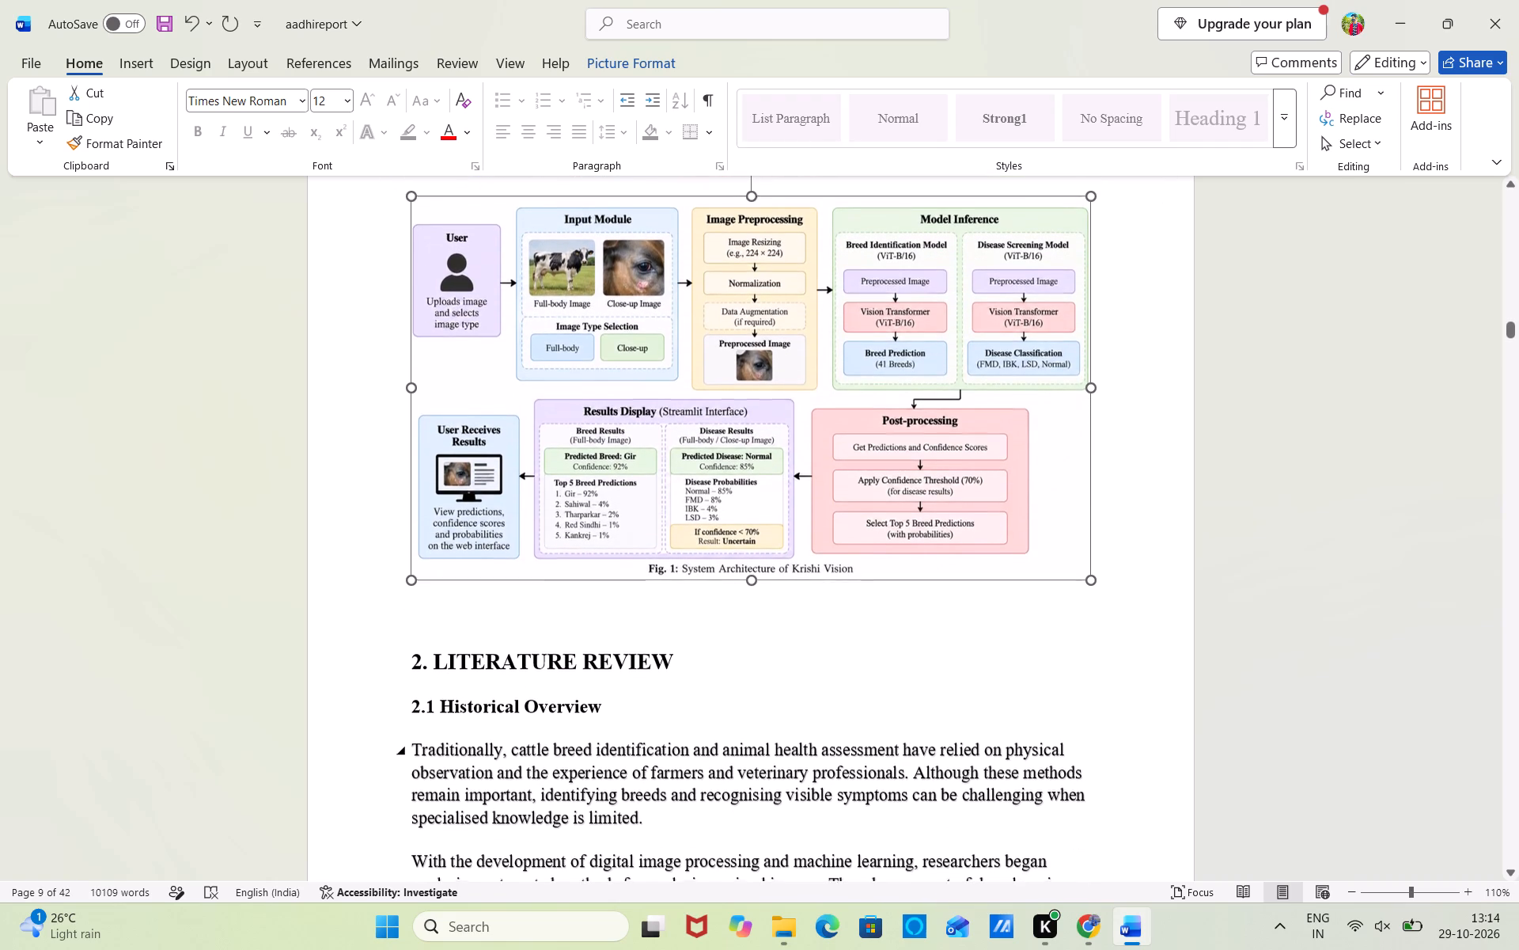
scroll(736, 739, "down", 4)
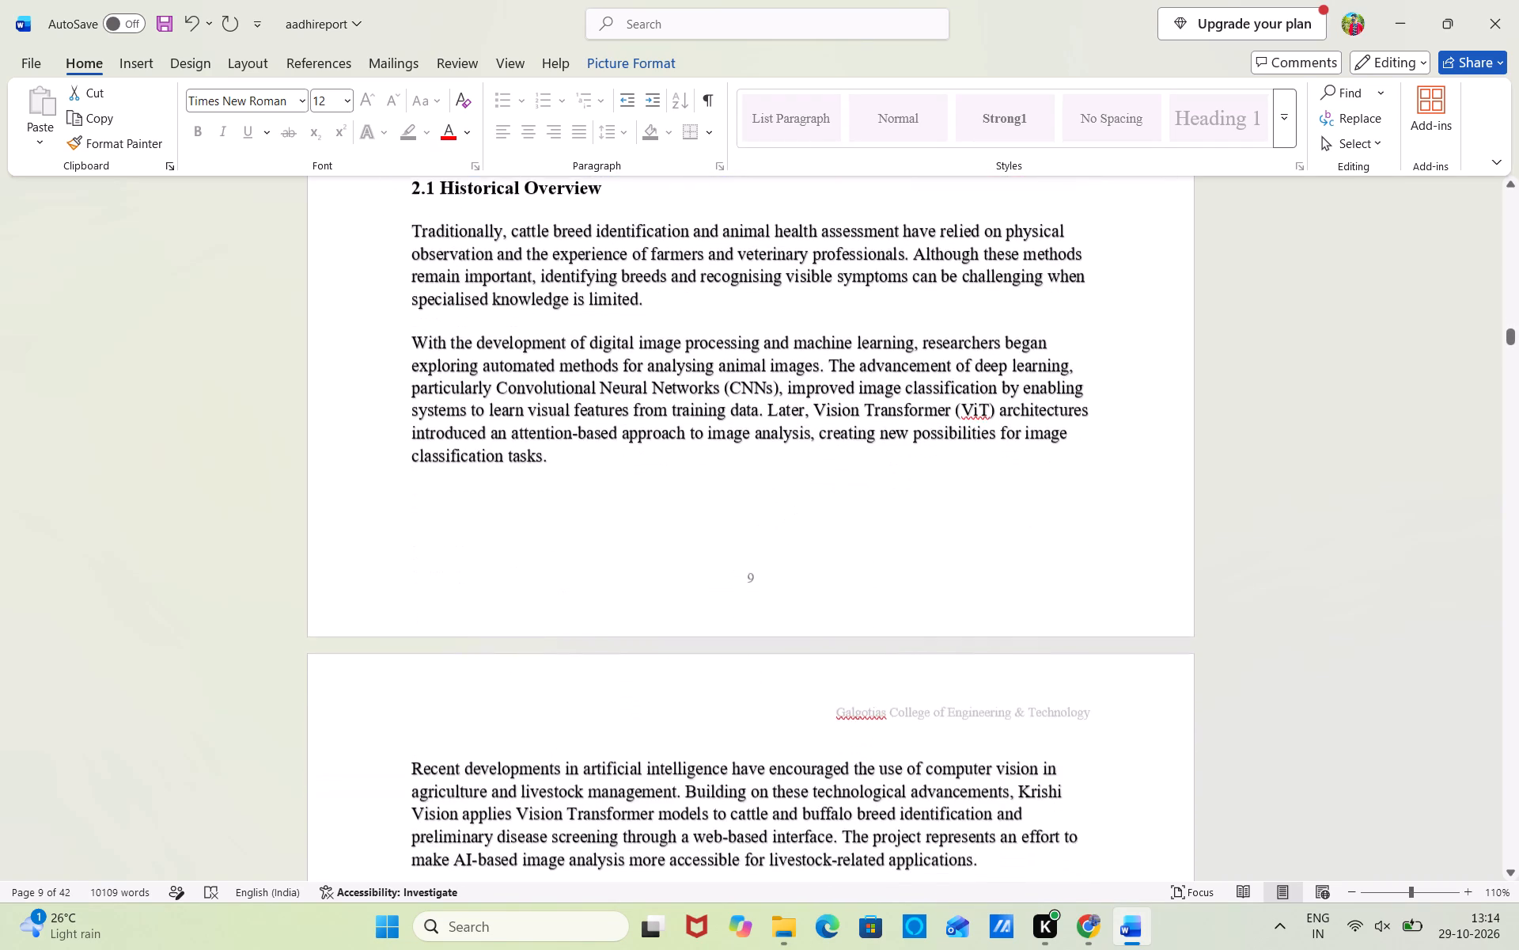
scroll(736, 739, "down", 2)
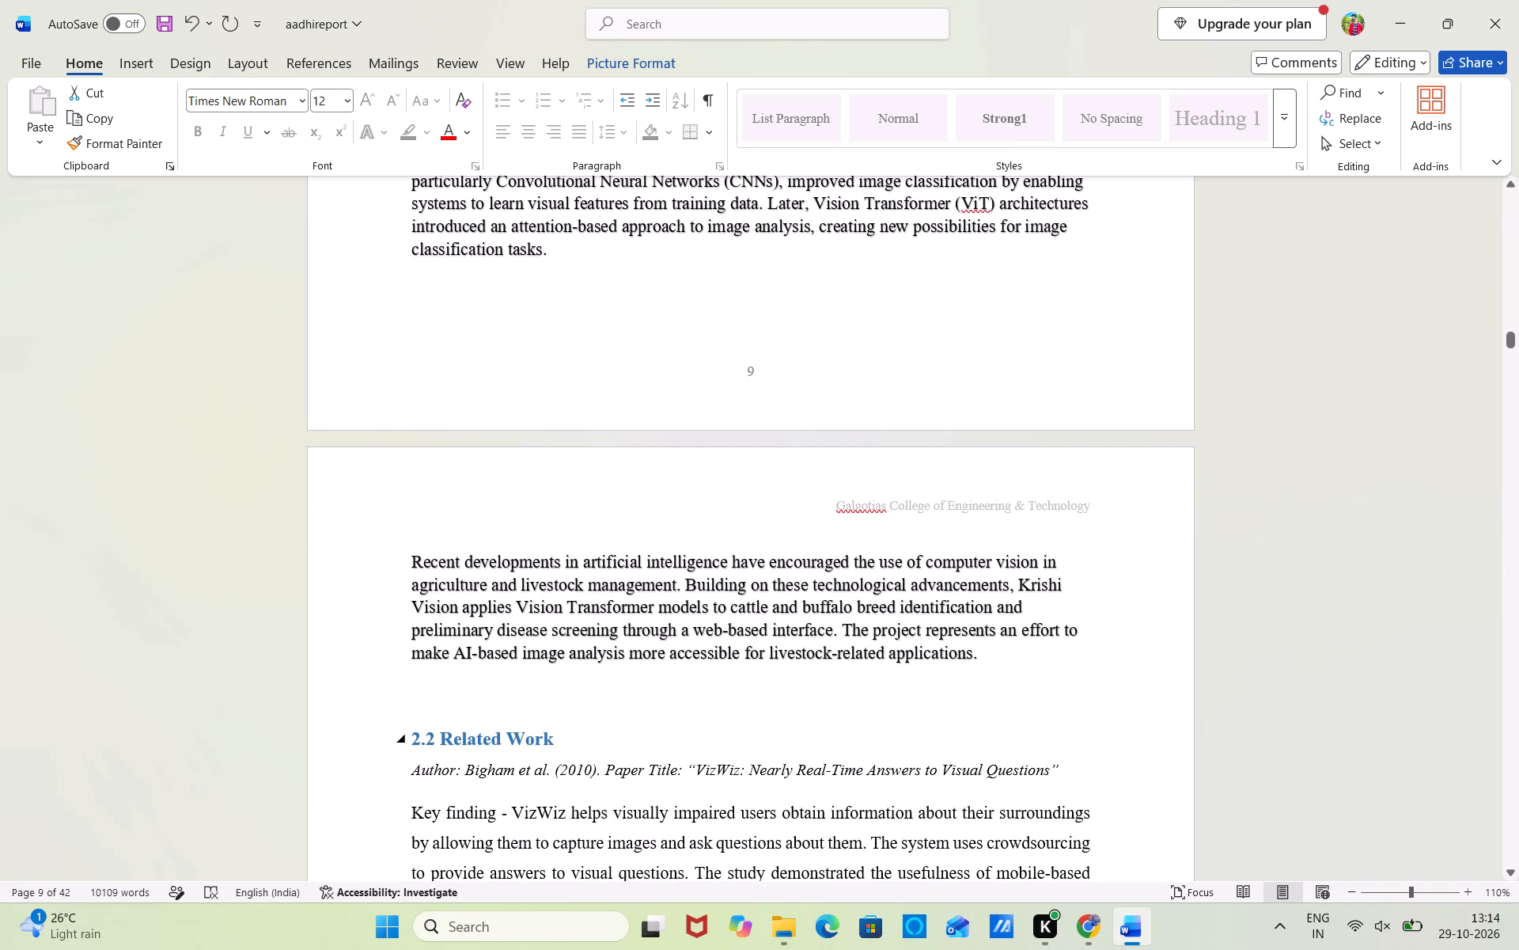
scroll(736, 739, "up", 1)
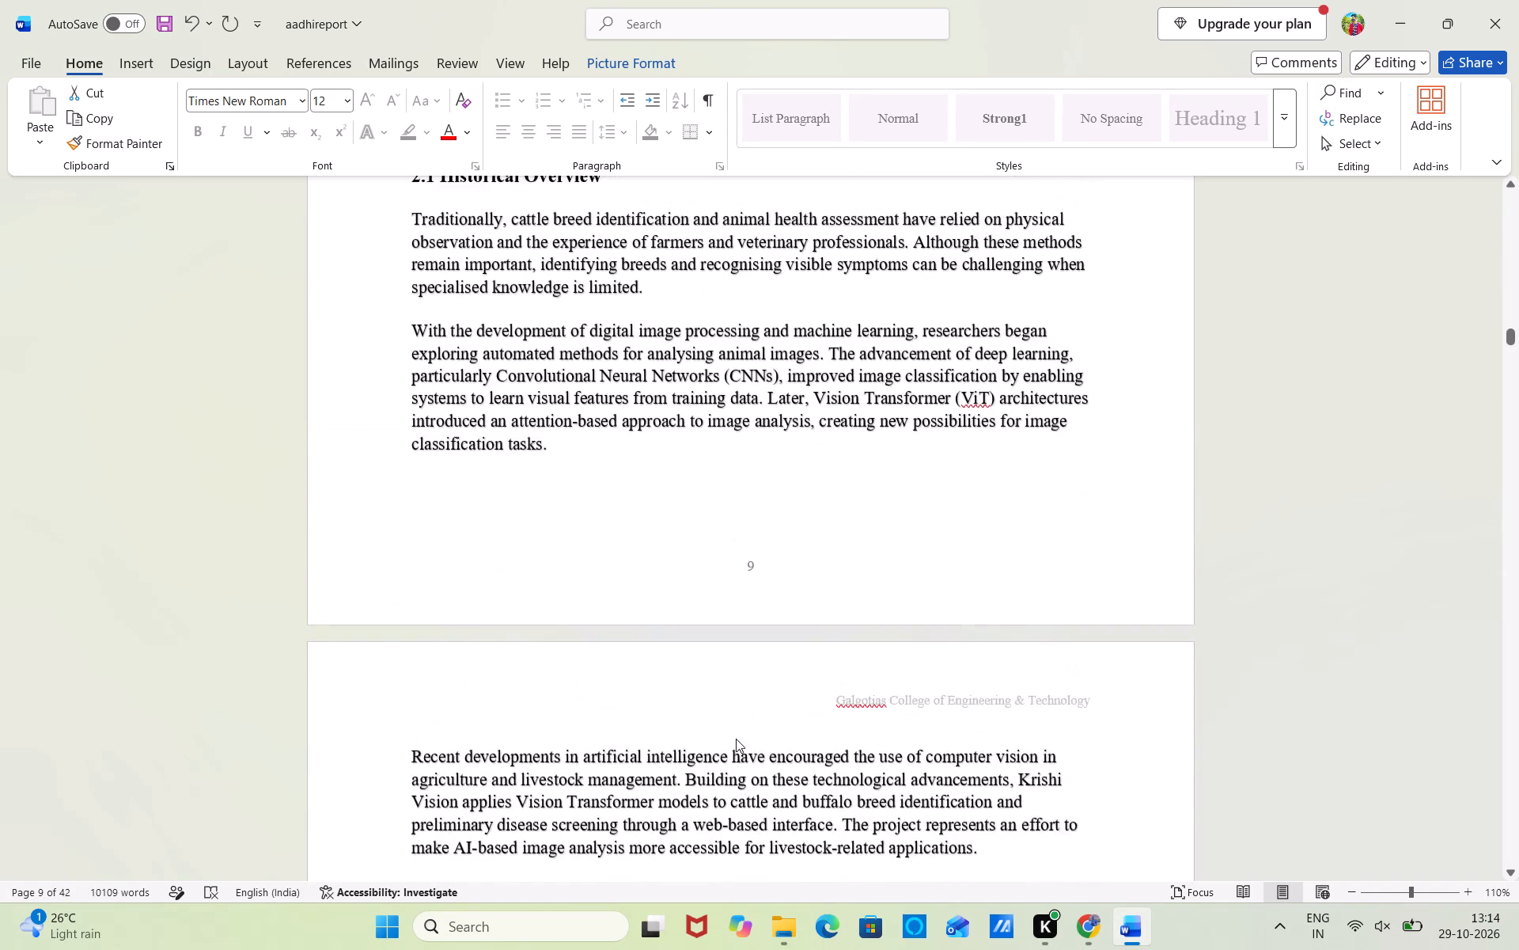
Read through the end of Historical Overview, the paper summaries in section 2.2 Related Work and the start of section 2.3 Problem Statement.
scroll(736, 739, "up", 1)
scroll(736, 739, "down", 1)
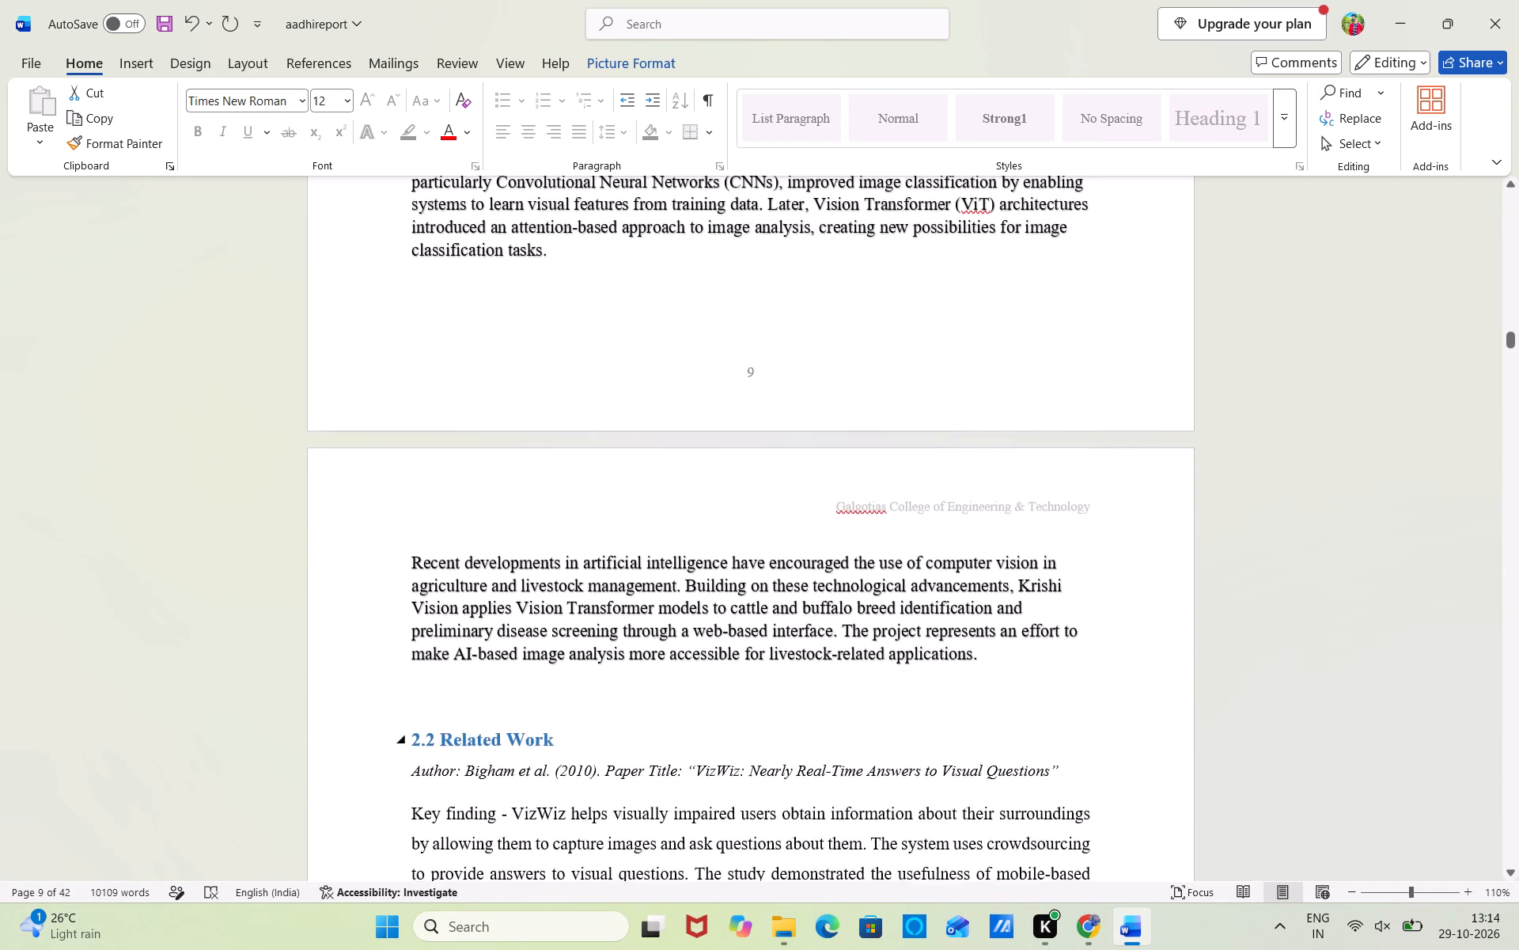
scroll(736, 739, "down", 3)
scroll(736, 739, "up", 1)
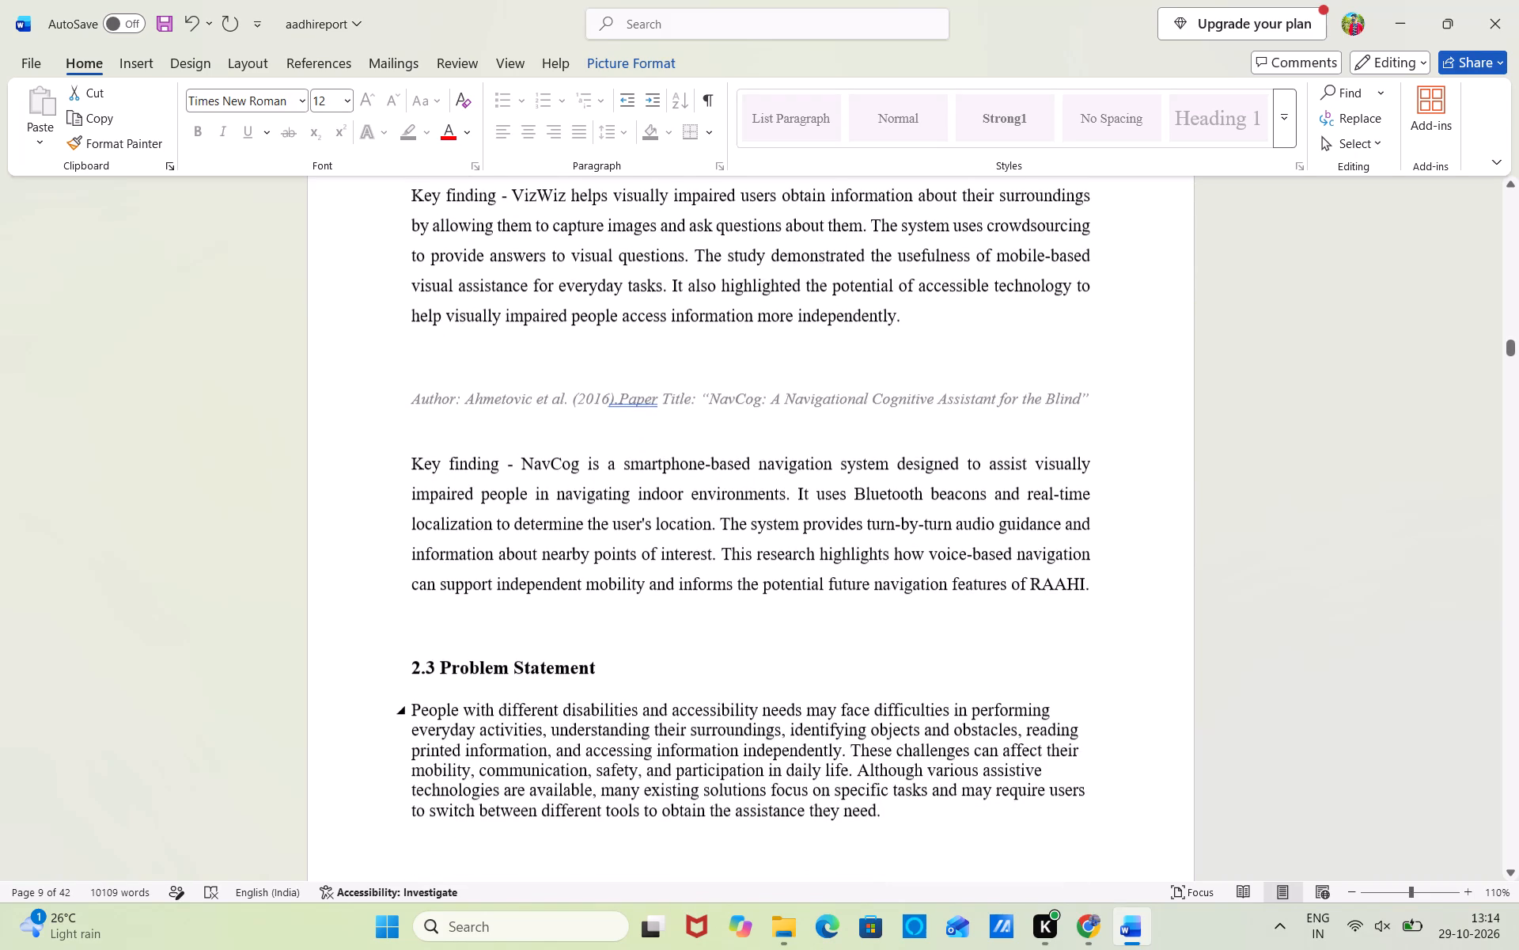
scroll(736, 739, "up", 1)
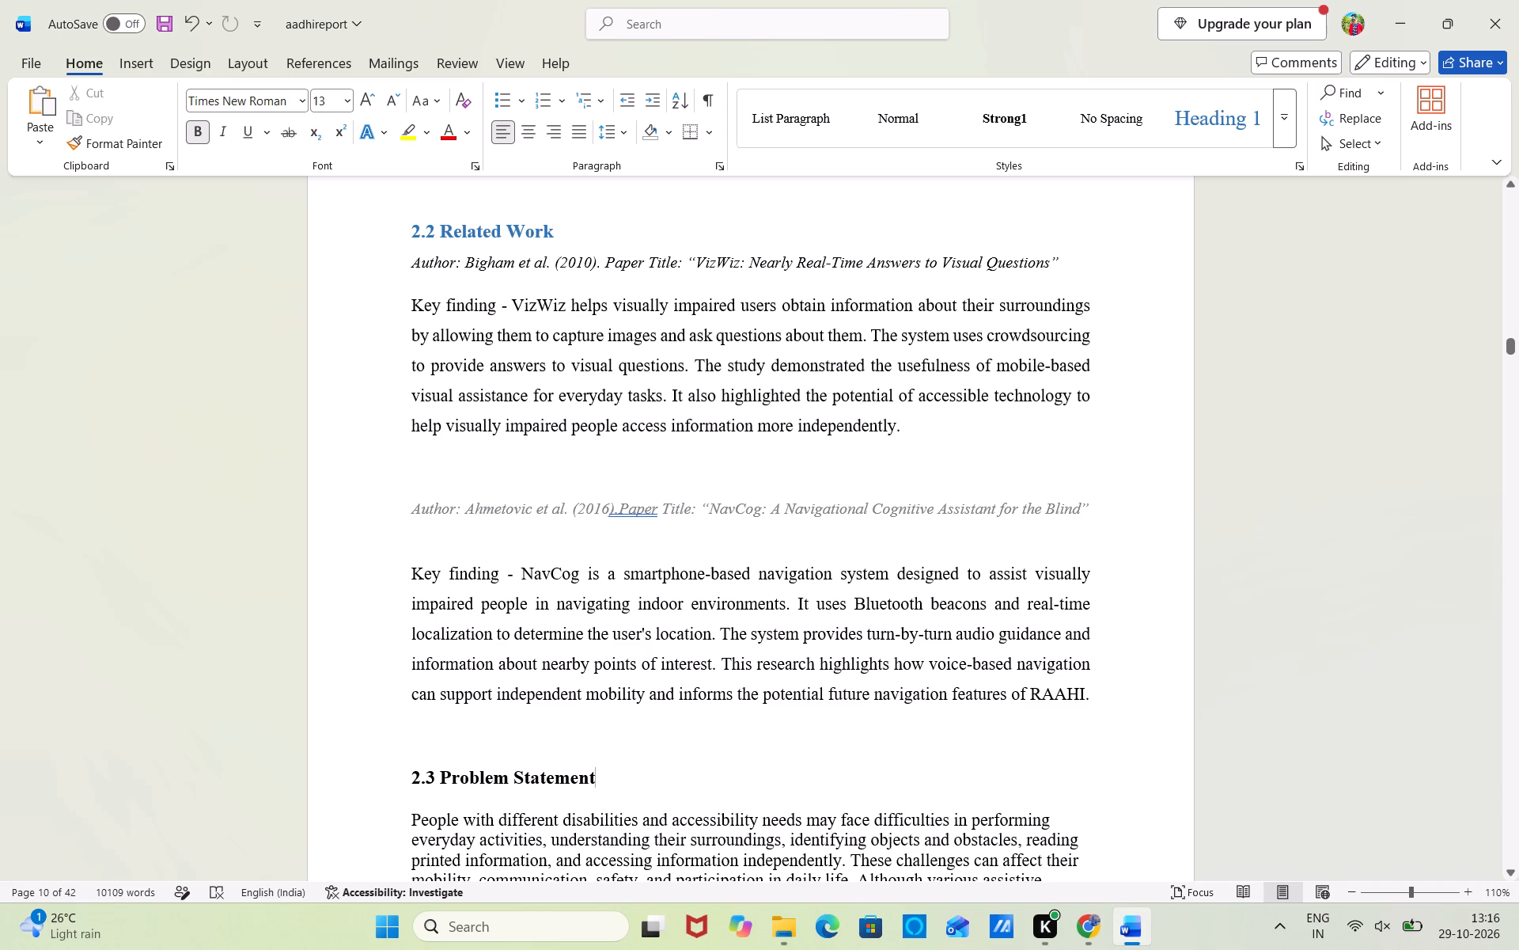
left_click_drag(407, 258, 577, 401)
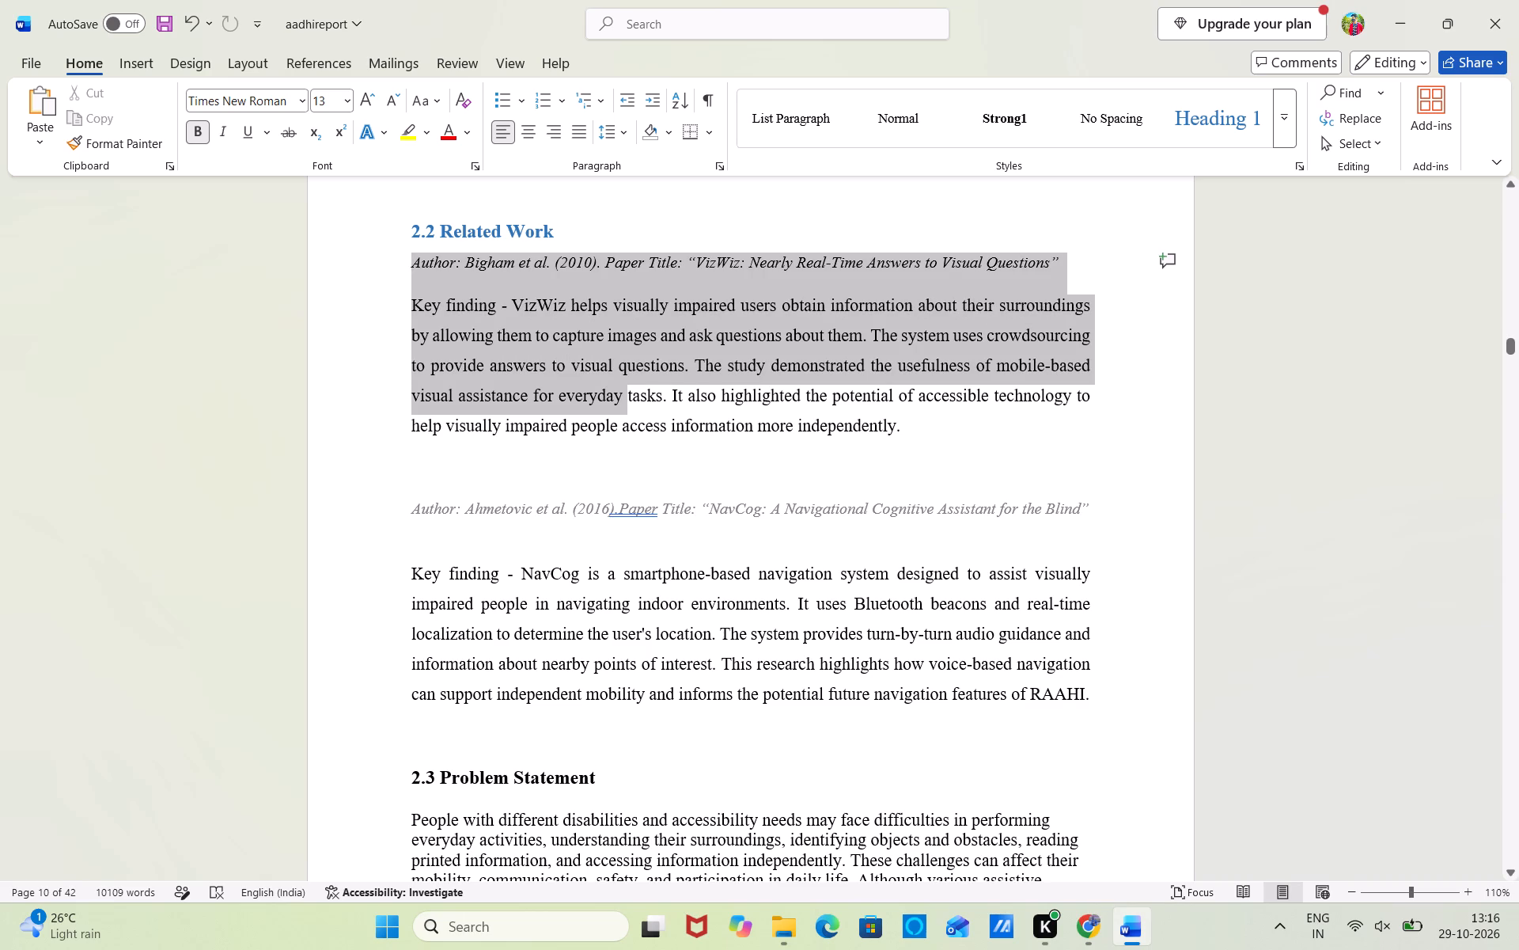
left_click_drag(577, 401, 974, 662)
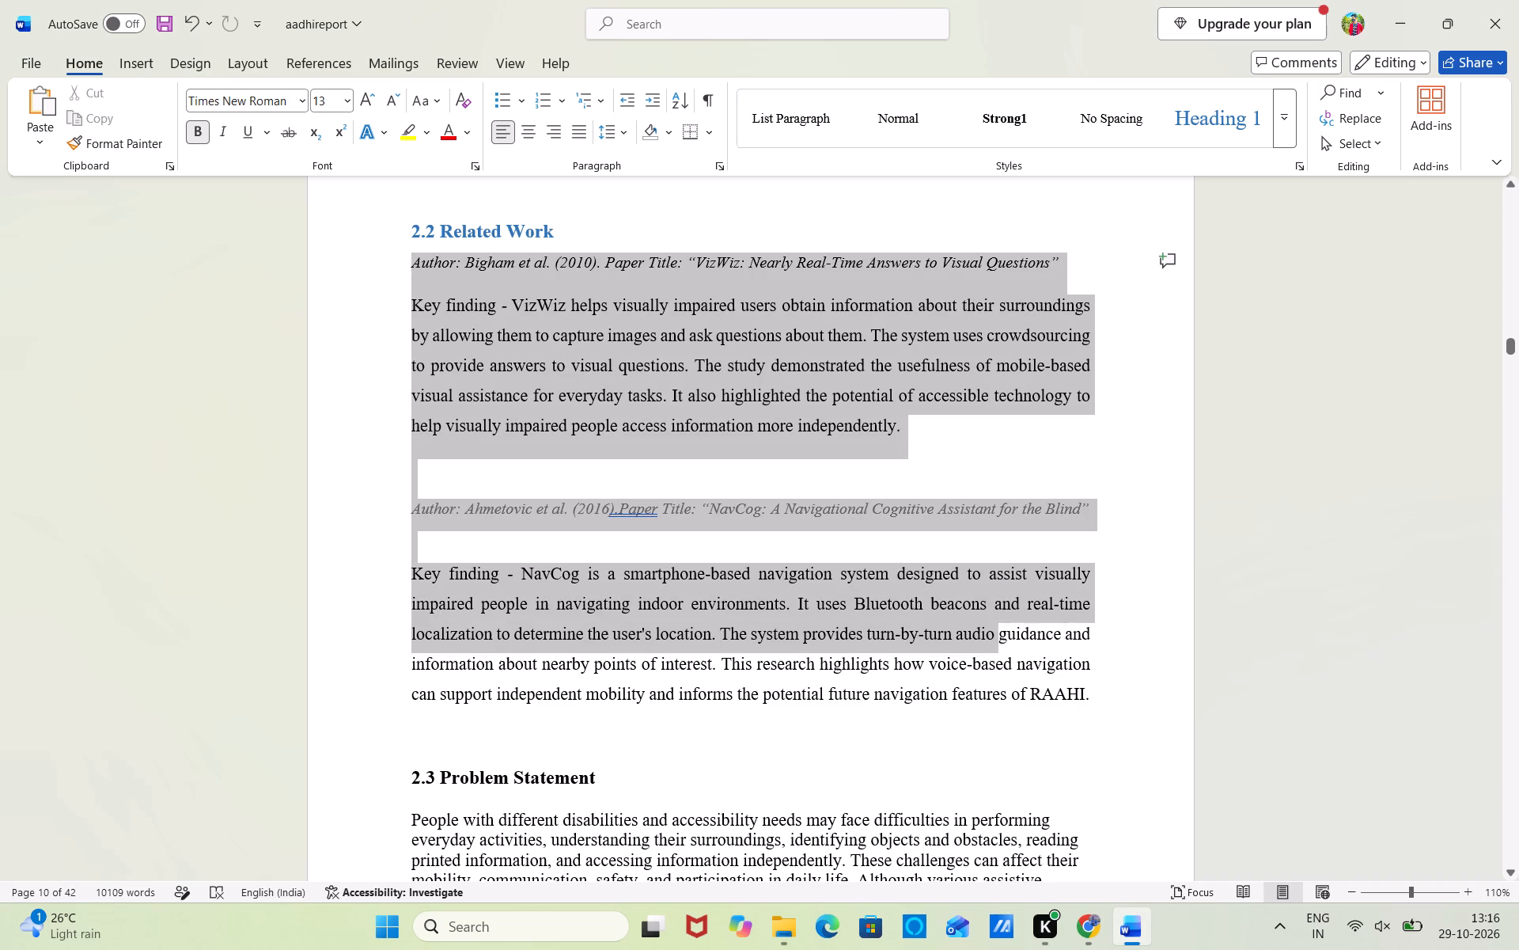
left_click_drag(974, 662, 1093, 675)
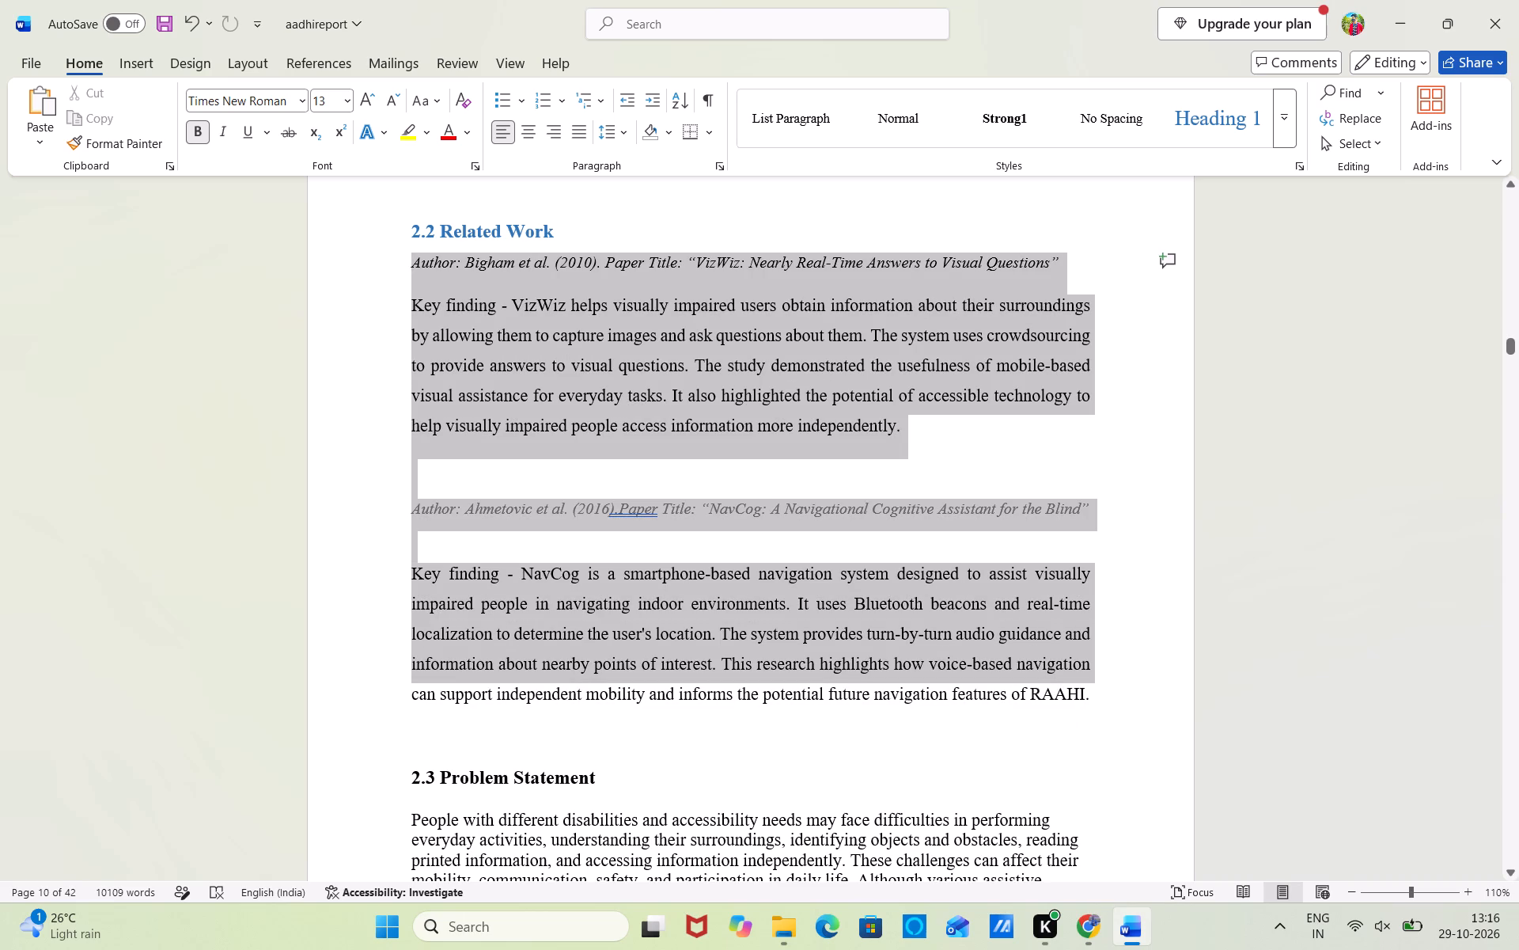
left_click_drag(1093, 675, 1089, 690)
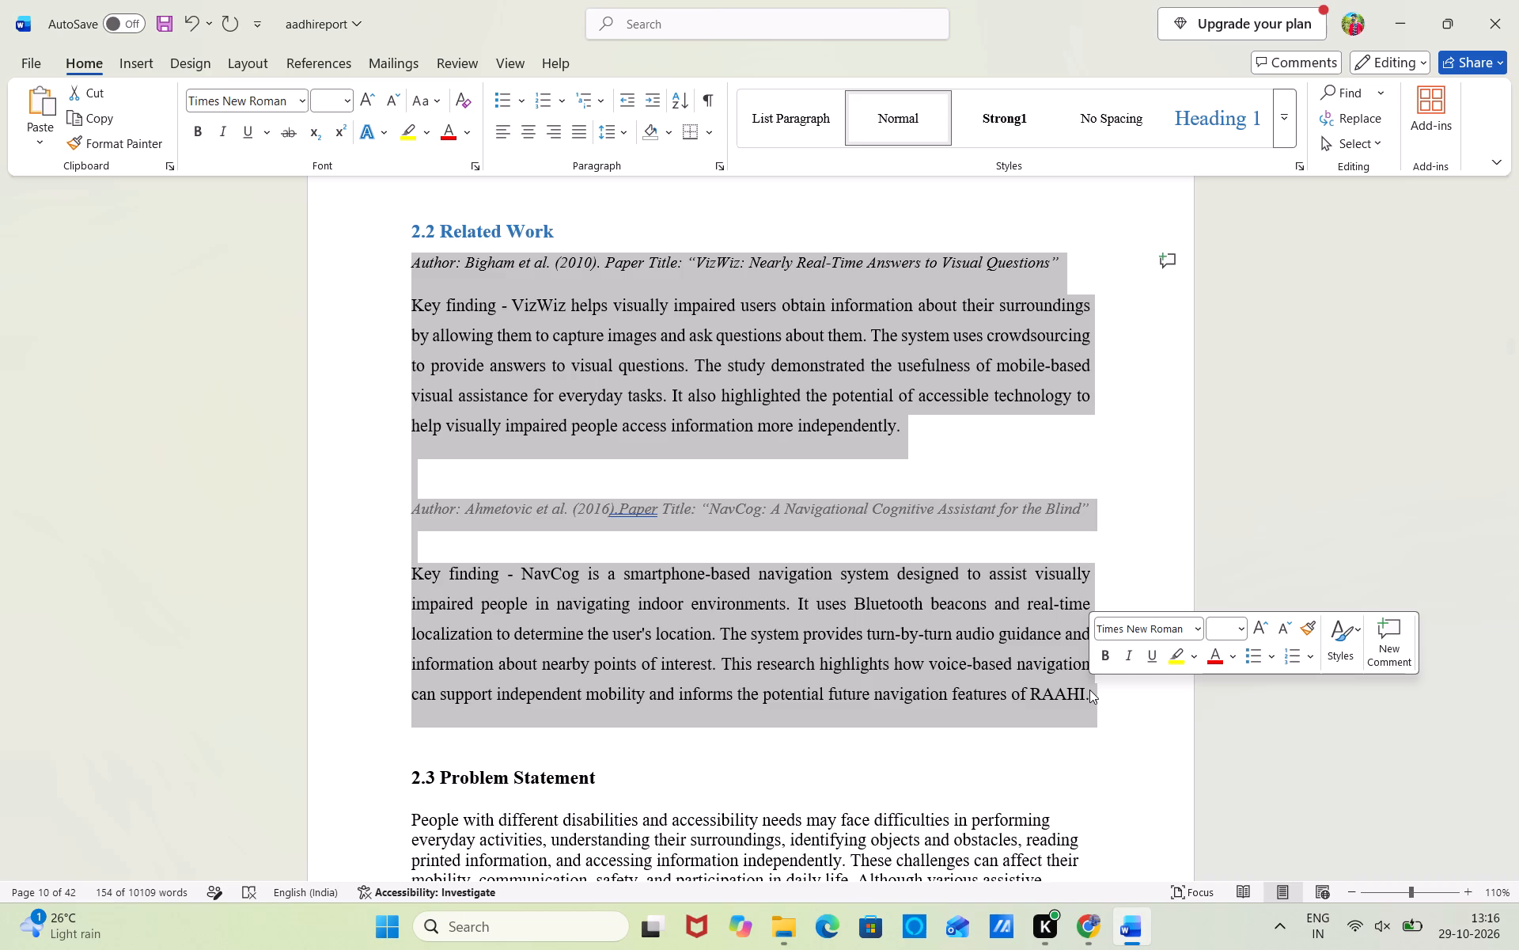
key("BackSpace")
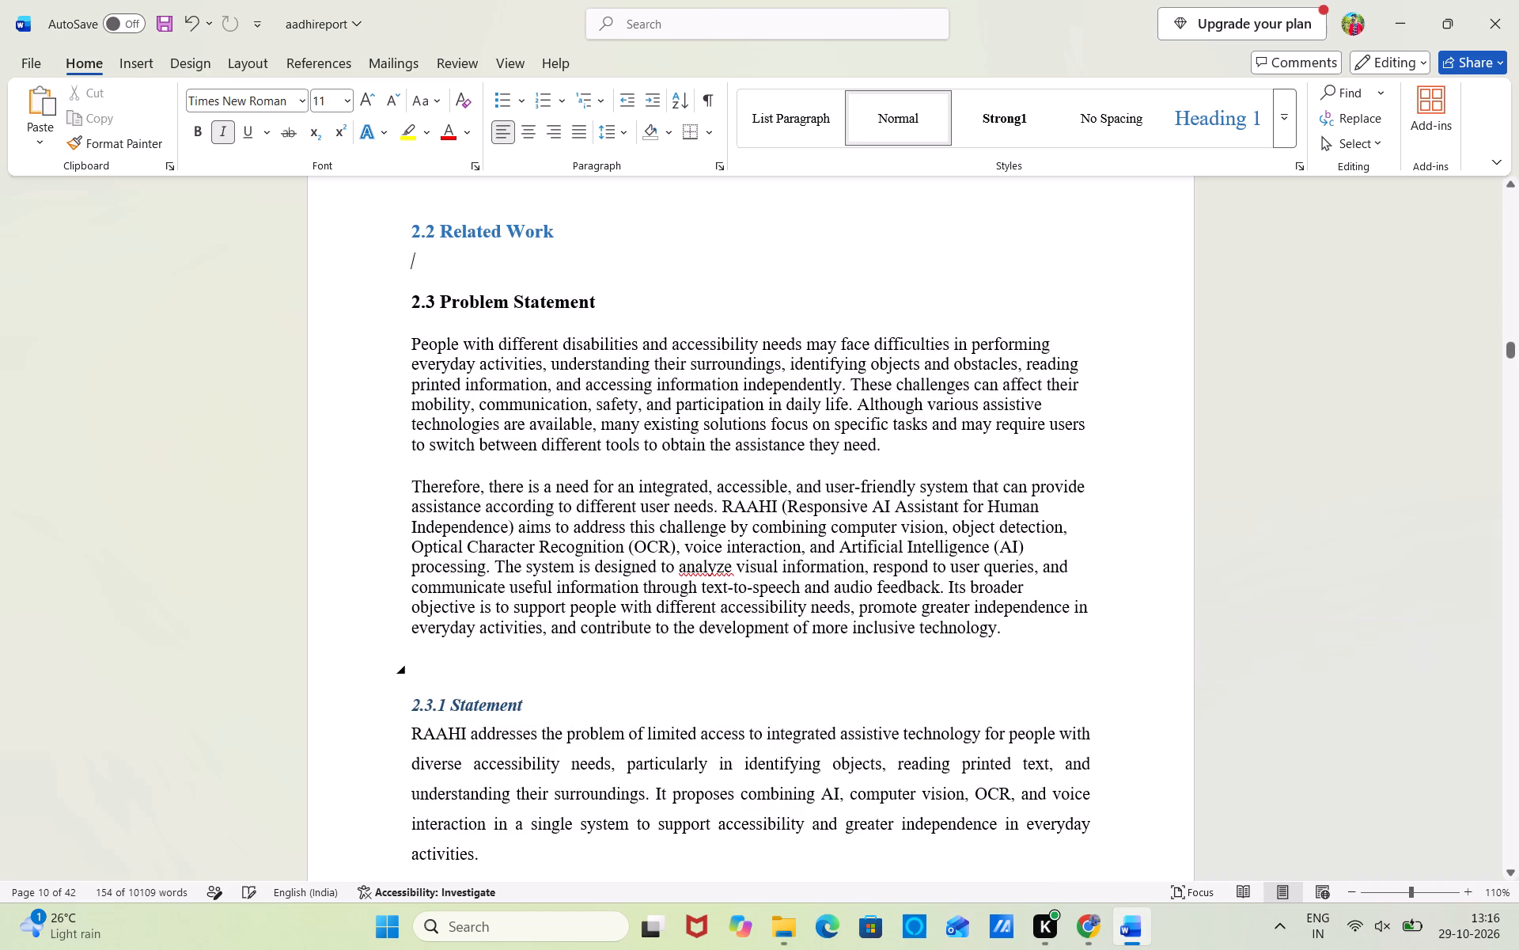
key("ctrl+v")
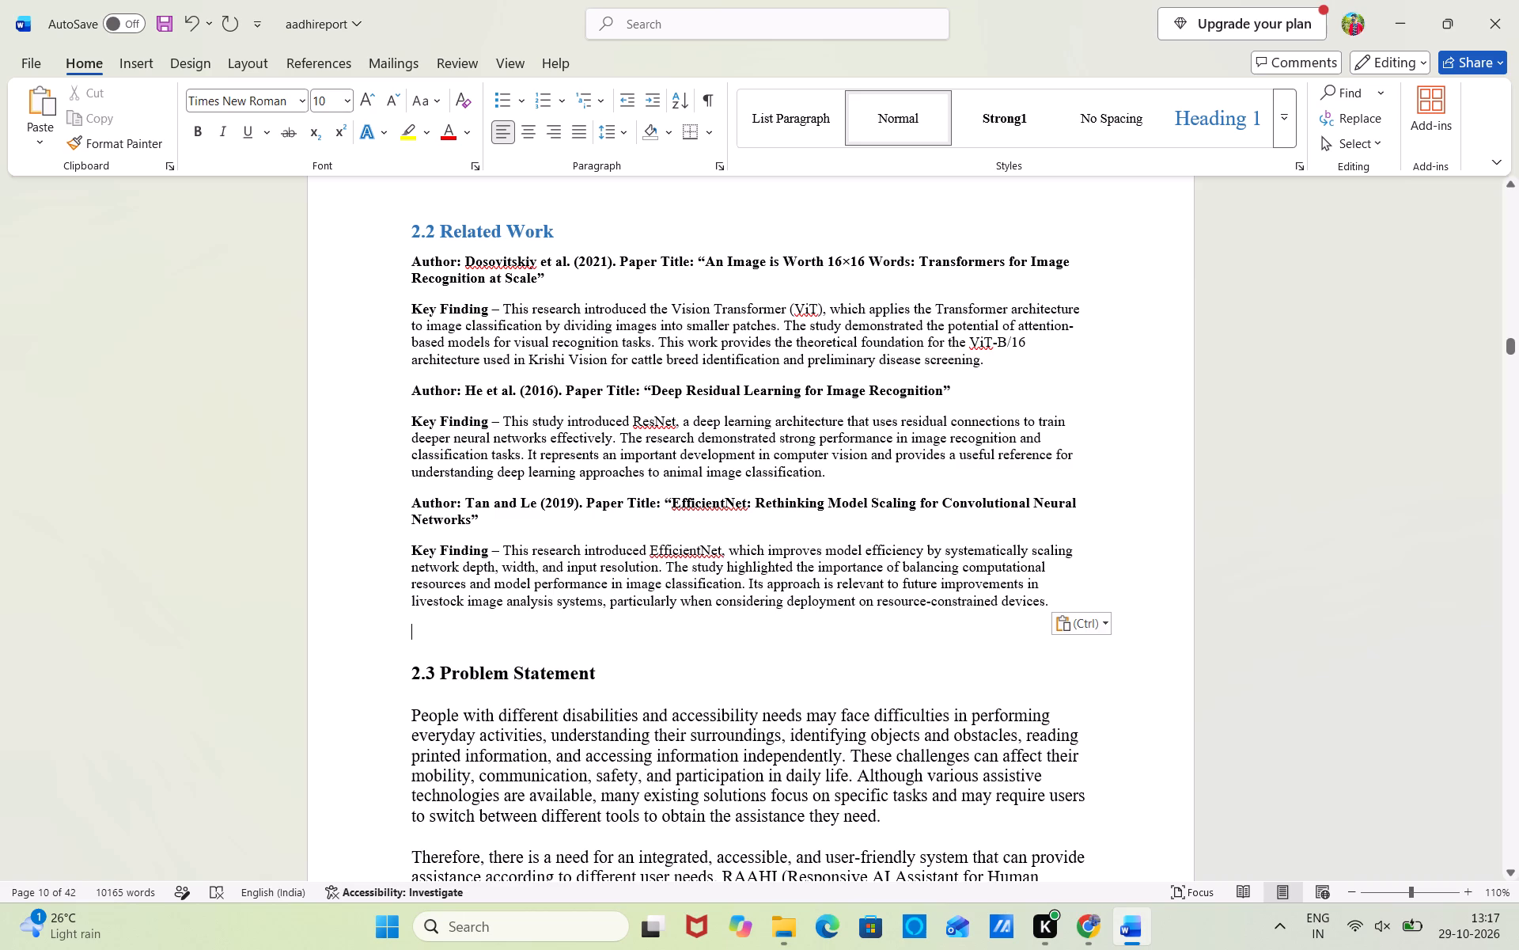
left_click(392, 411)
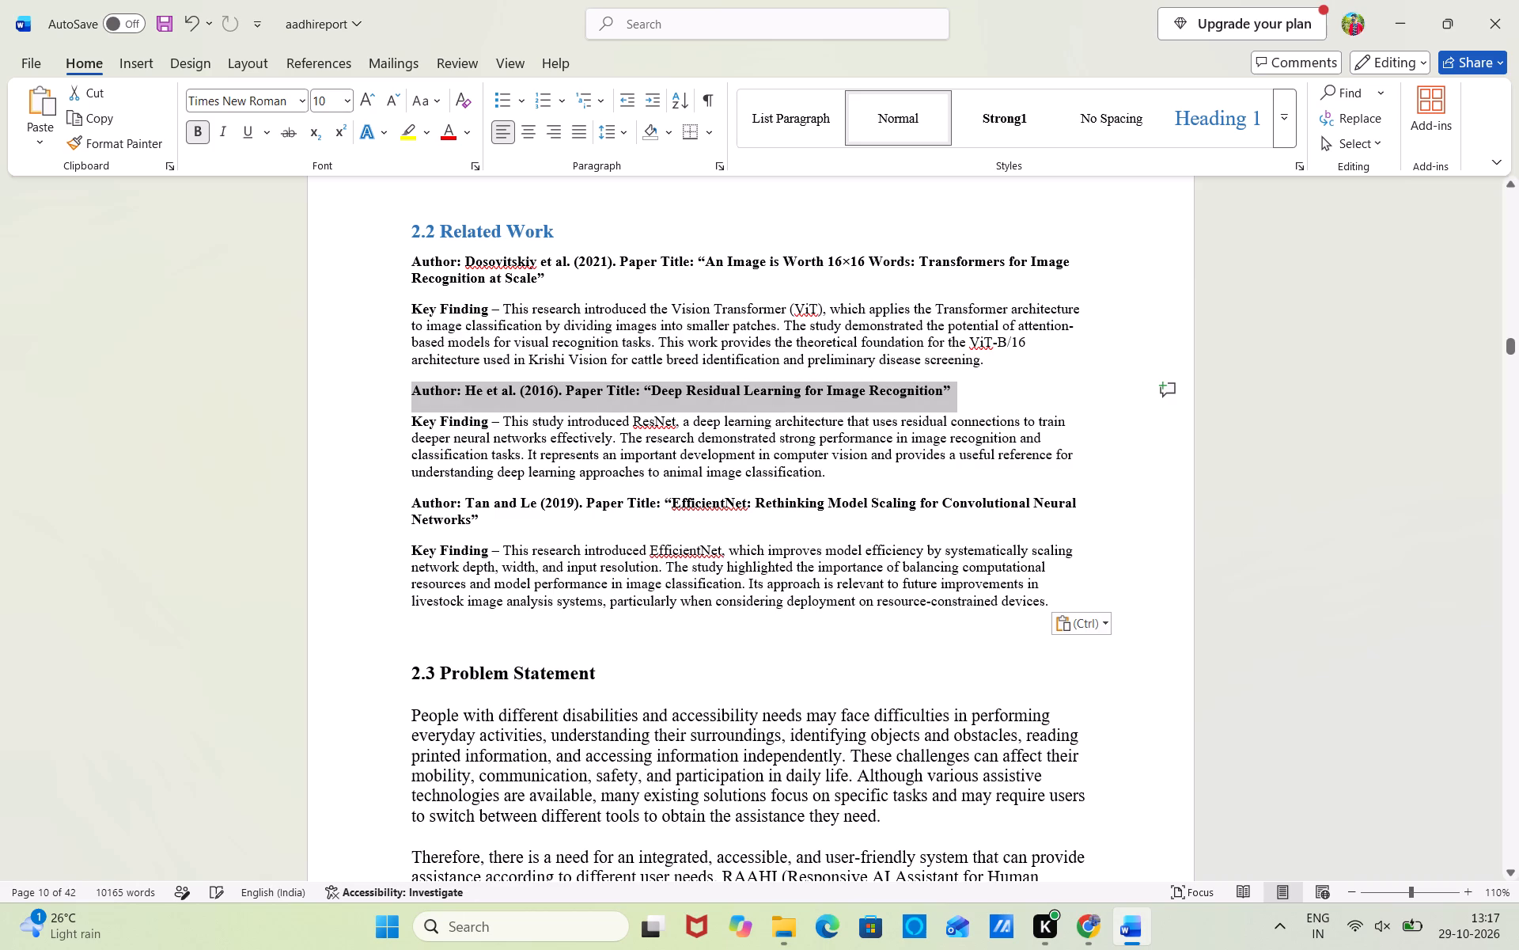
right_click(1143, 560)
left_click(1119, 724)
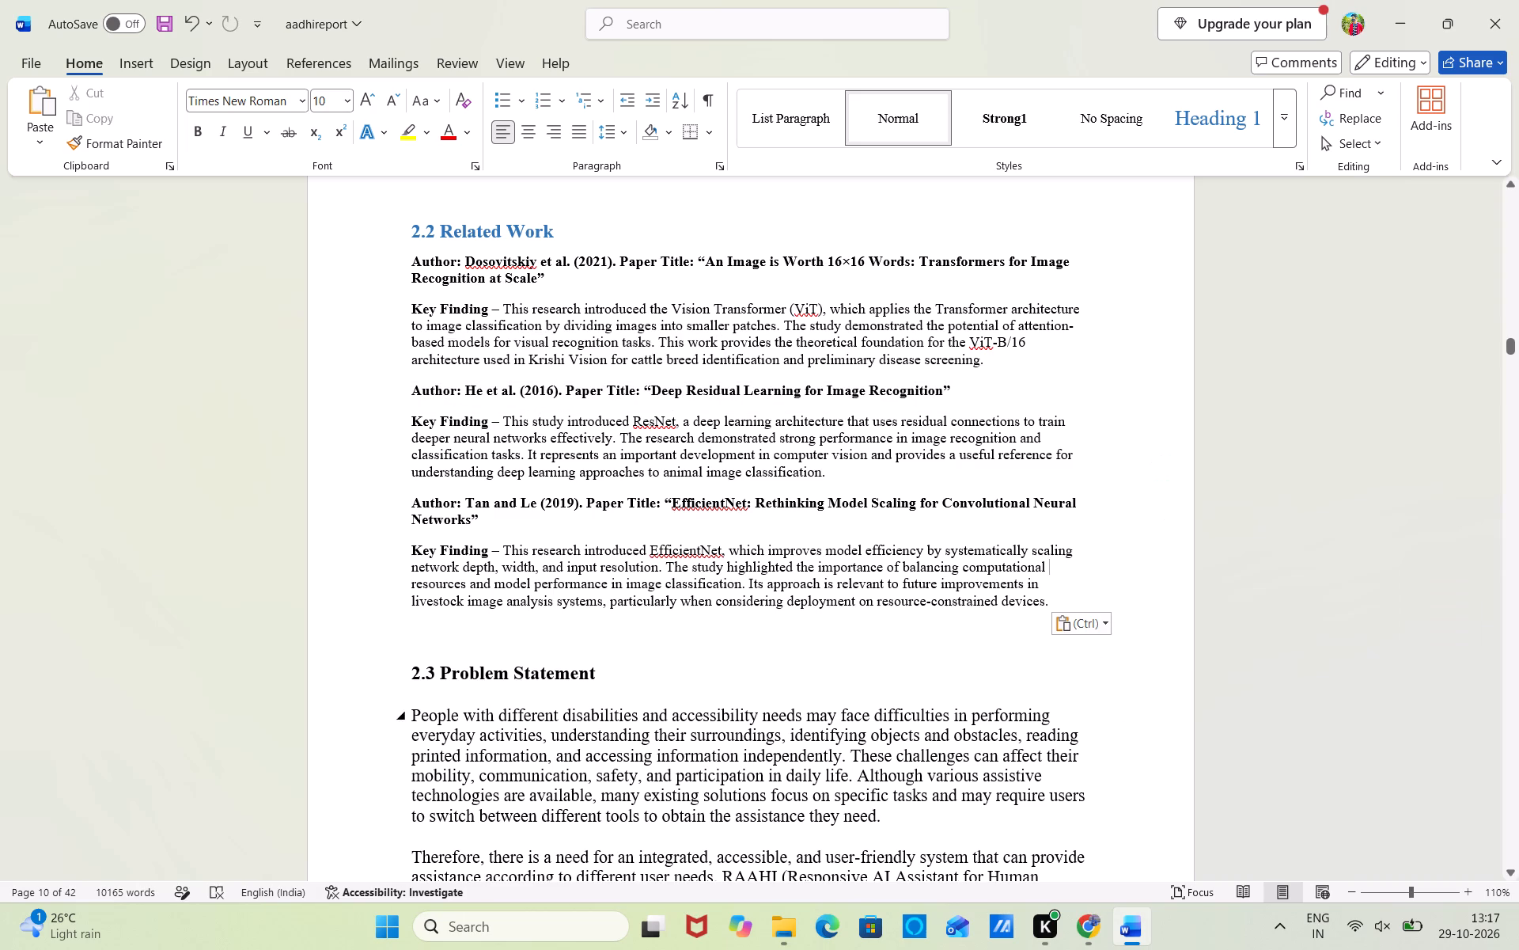
Look through sections 2.3 Problem Statement, 2.3.1 Statement and the 2.3.2 Literature Survey Table for content that still describes the old project.
scroll(514, 733, "down", 5)
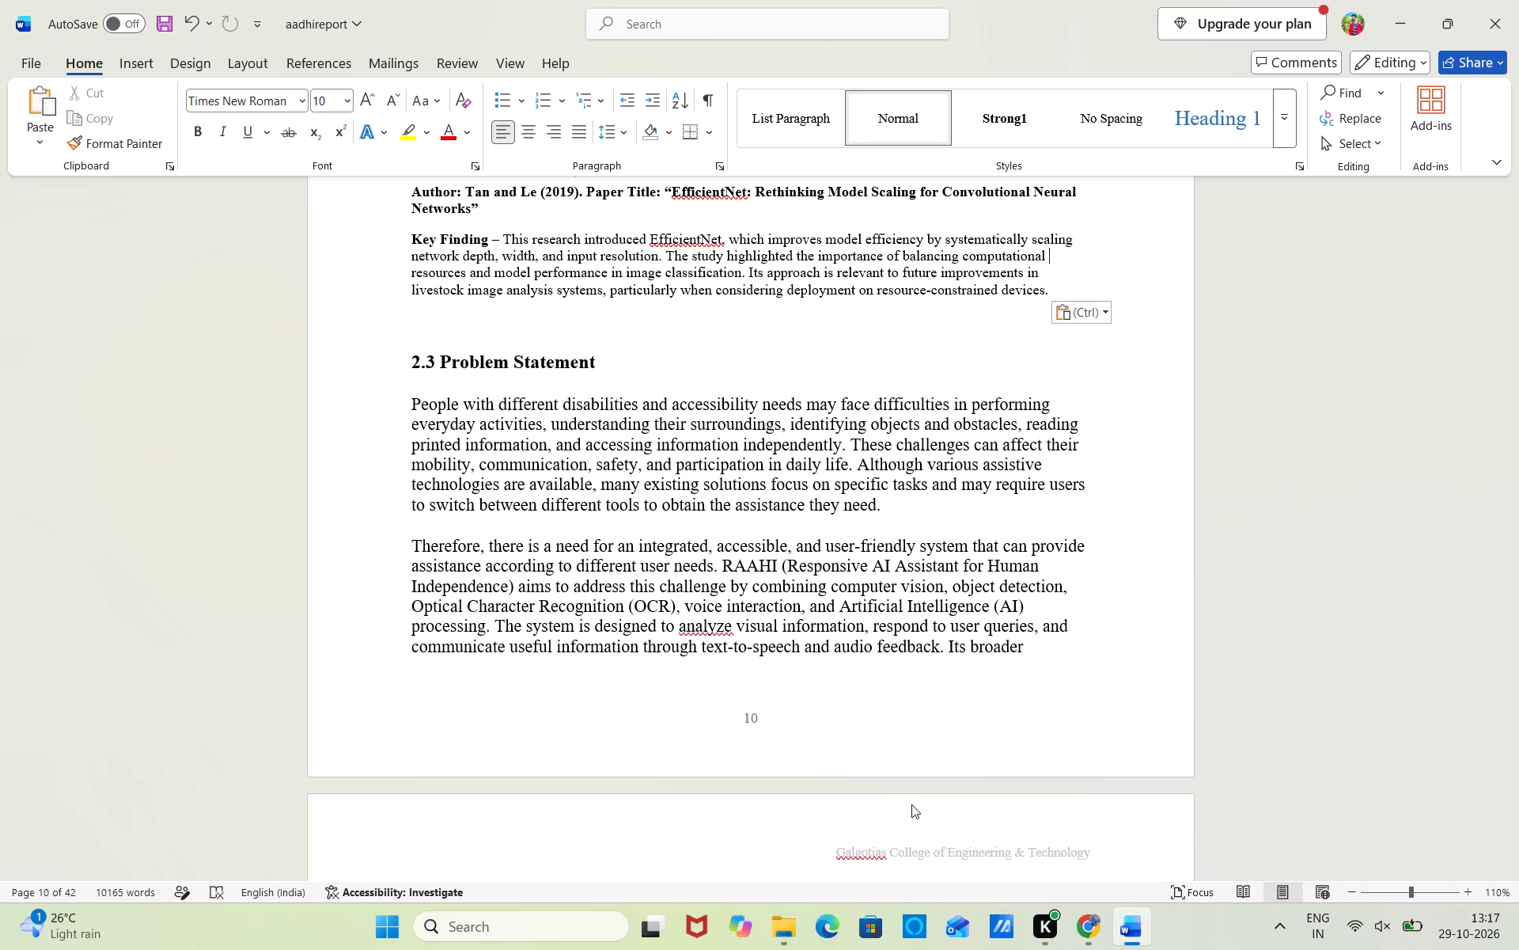
scroll(911, 804, "down", 1)
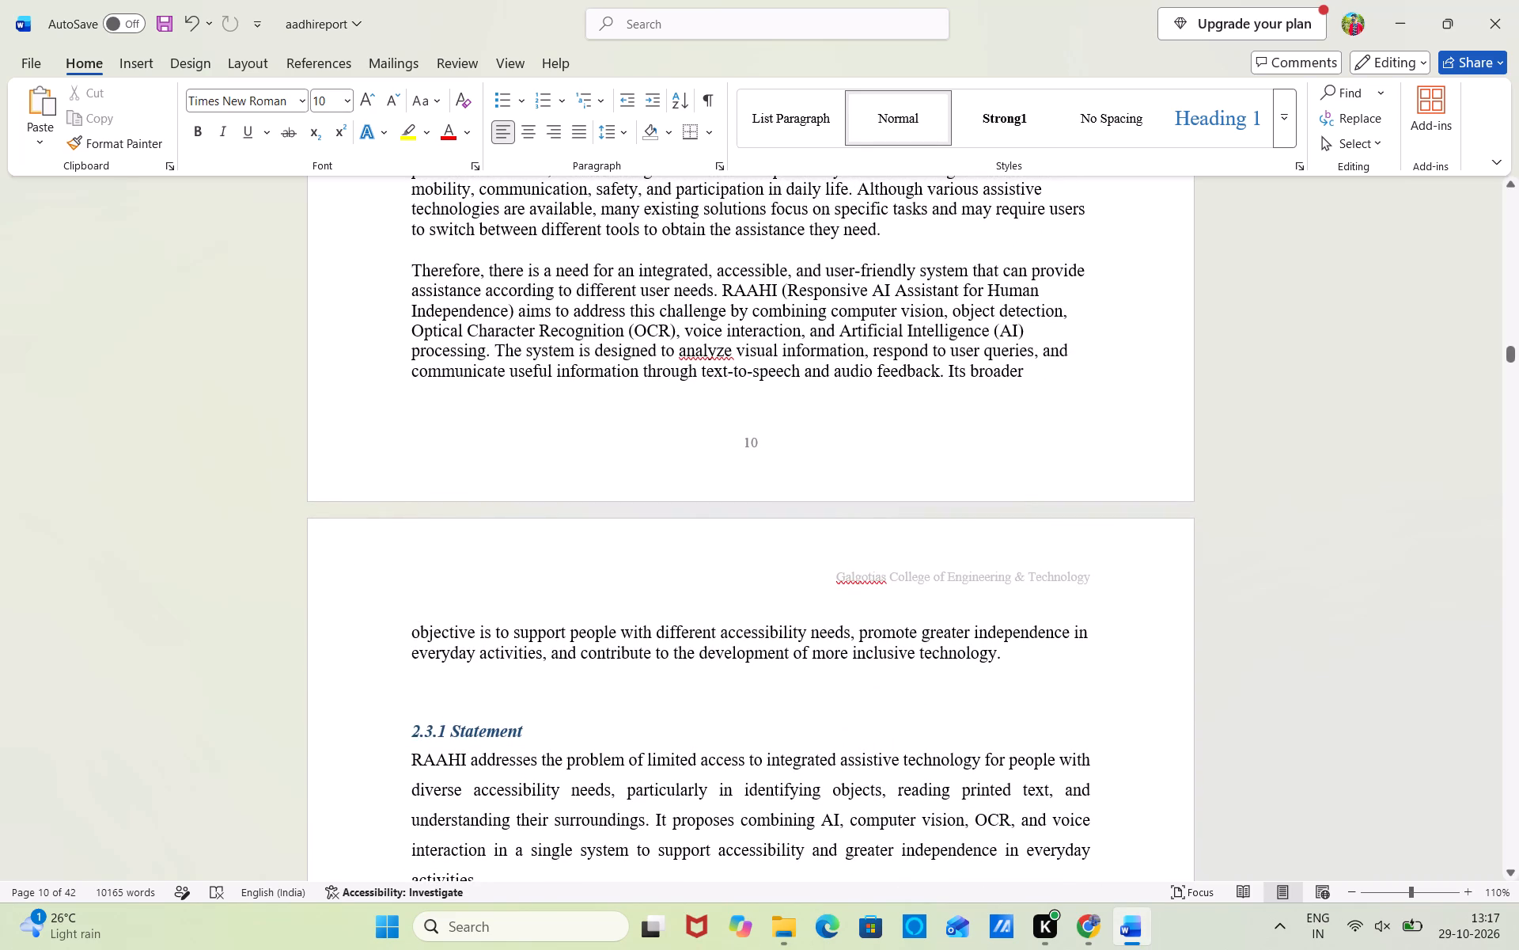
scroll(911, 804, "up", 1)
scroll(911, 804, "down", 1)
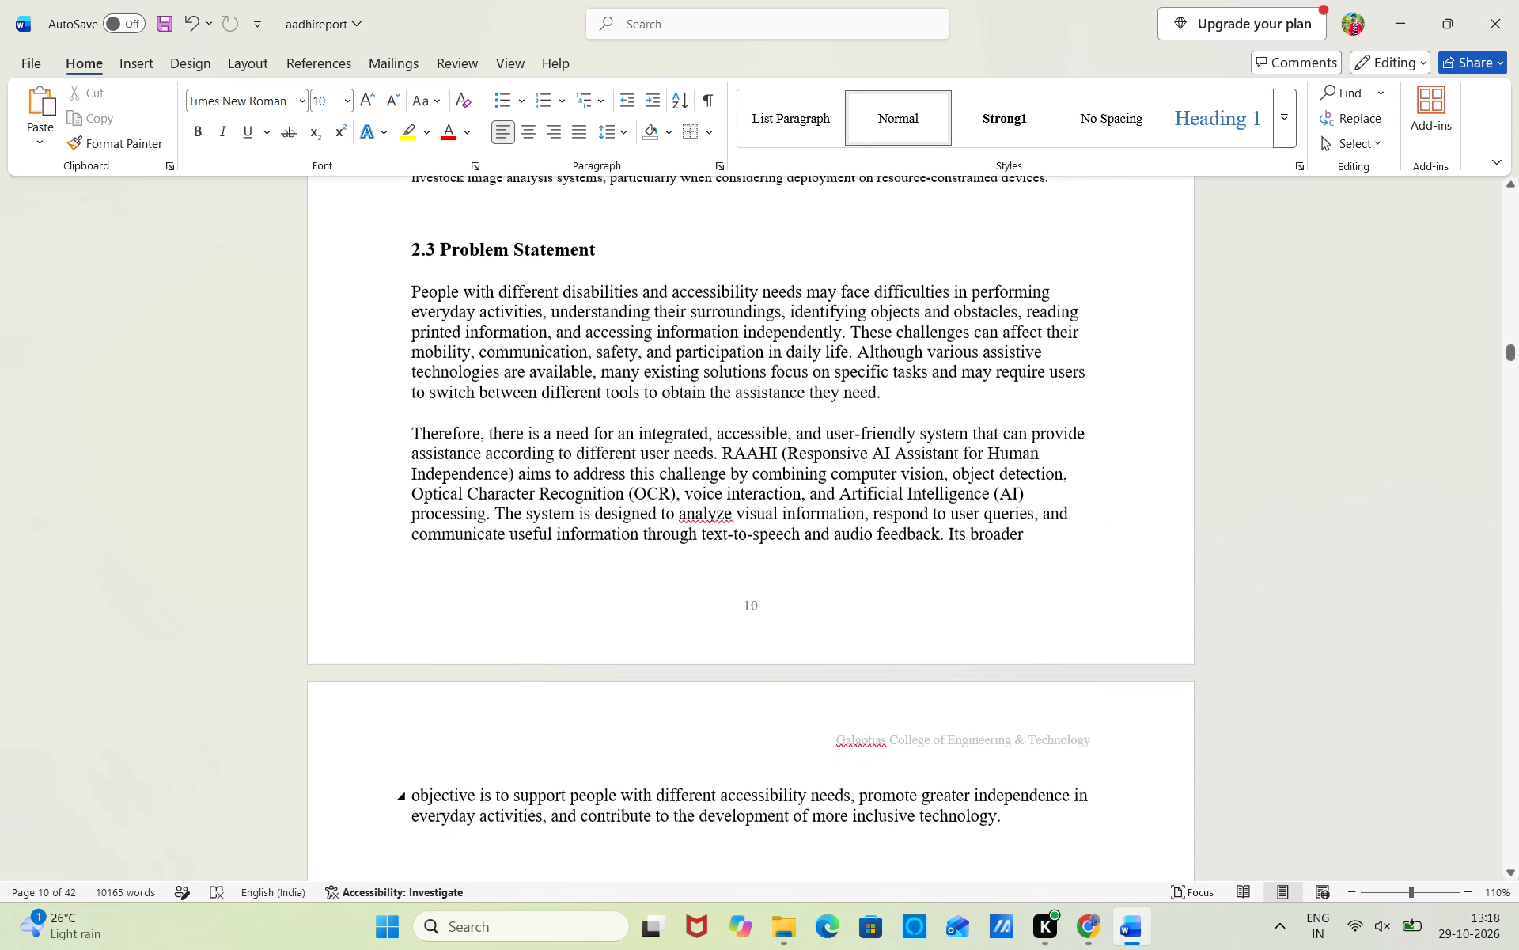
scroll(911, 804, "down", 1)
scroll(911, 804, "up", 1)
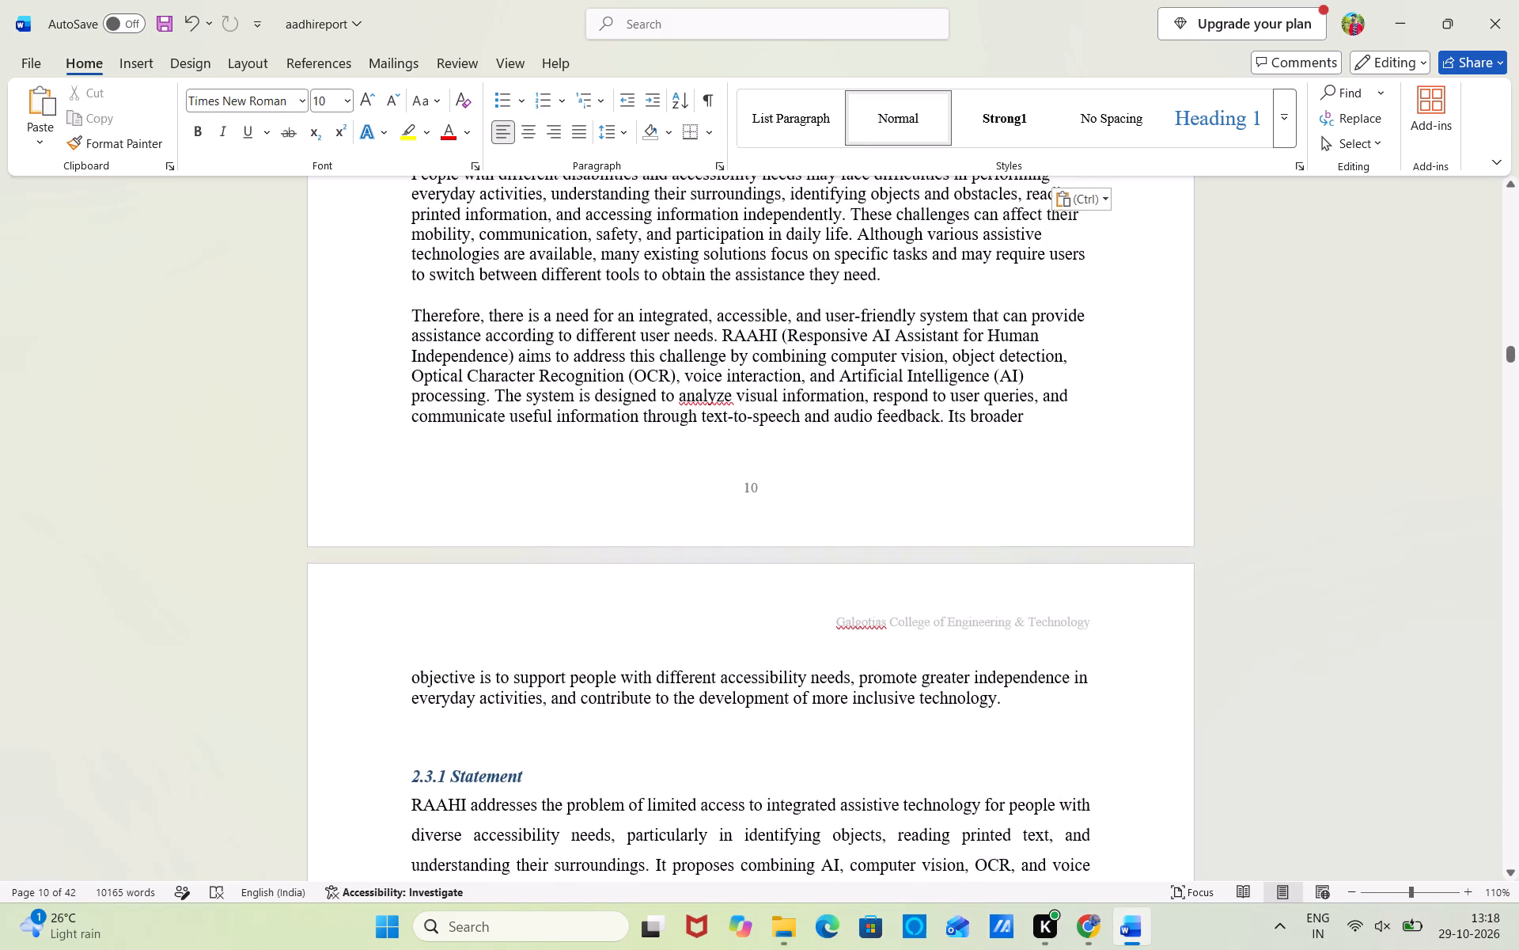
scroll(911, 804, "down", 3)
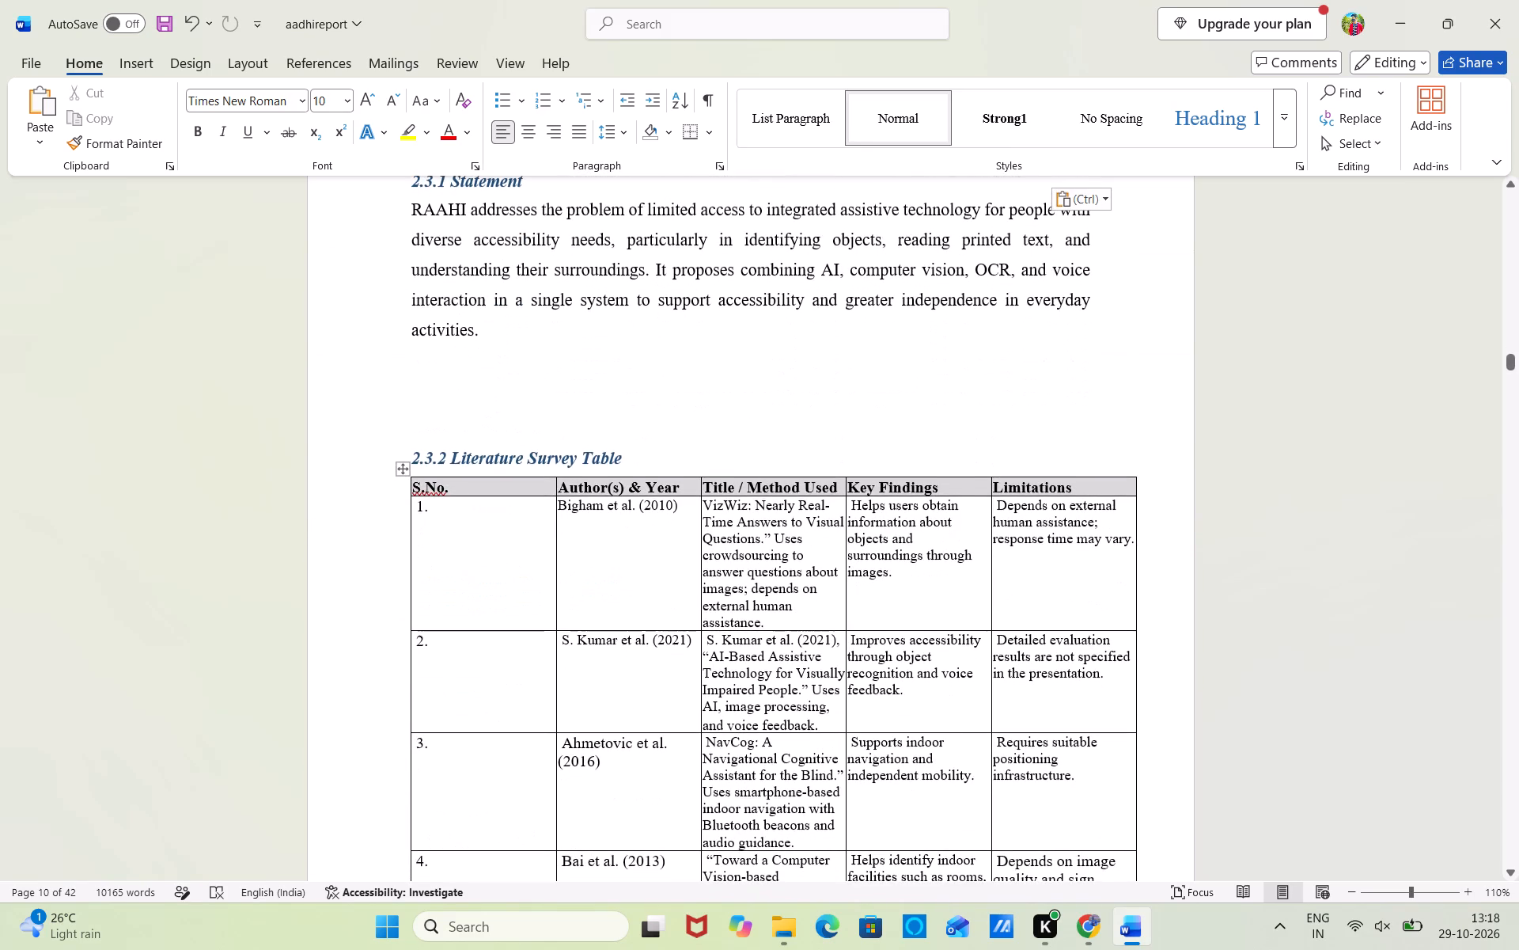
scroll(911, 804, "up", 1)
scroll(911, 804, "down", 1)
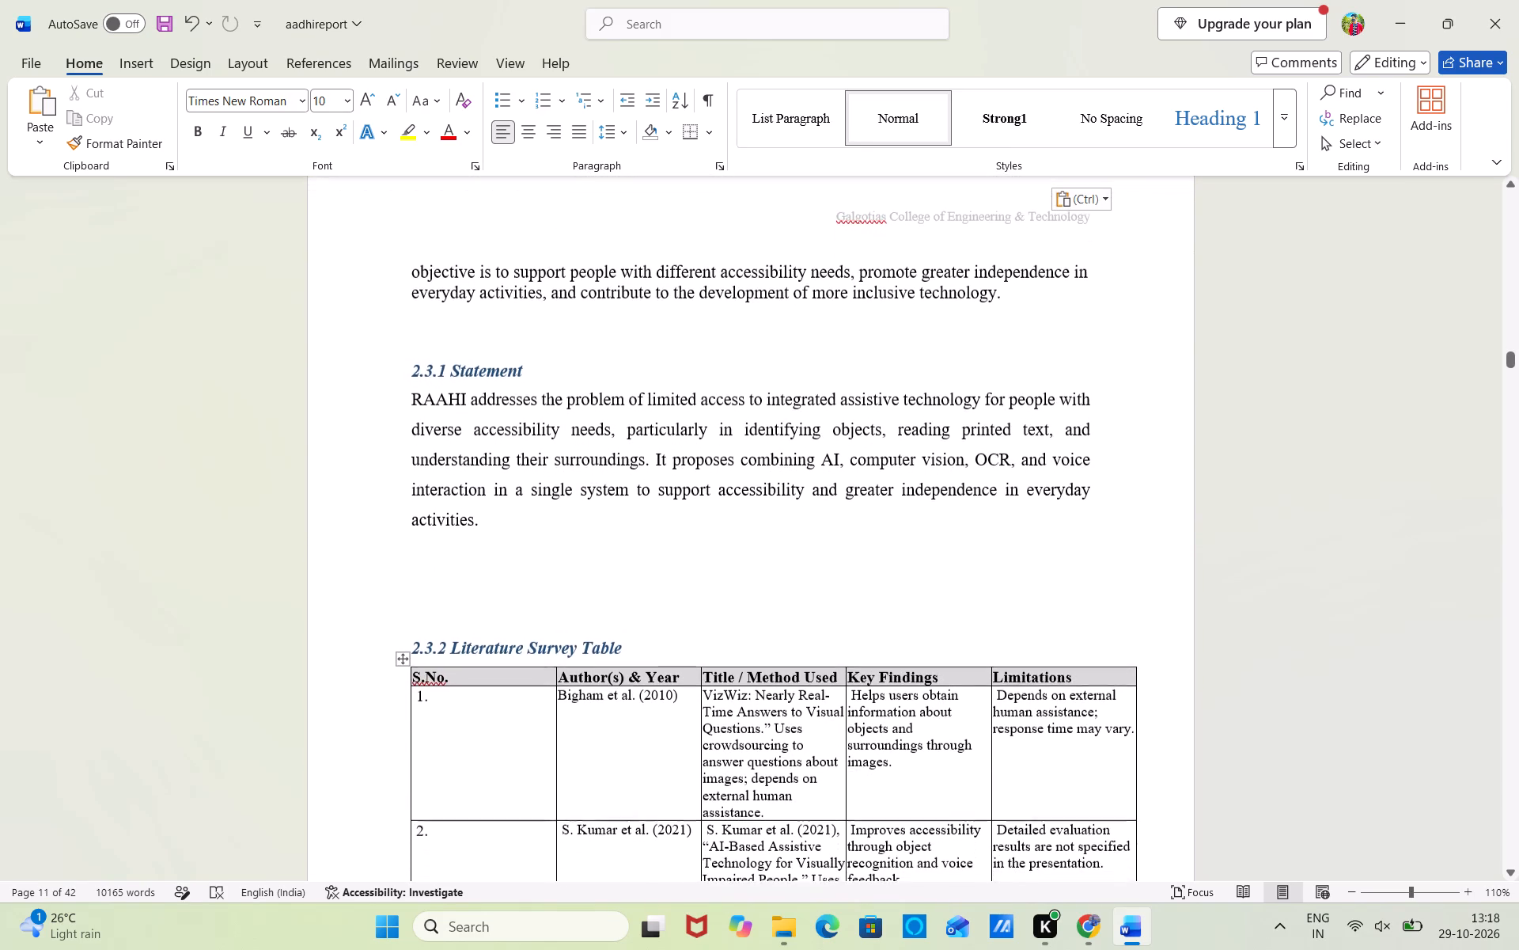
scroll(911, 804, "down", 1)
scroll(911, 804, "up", 2)
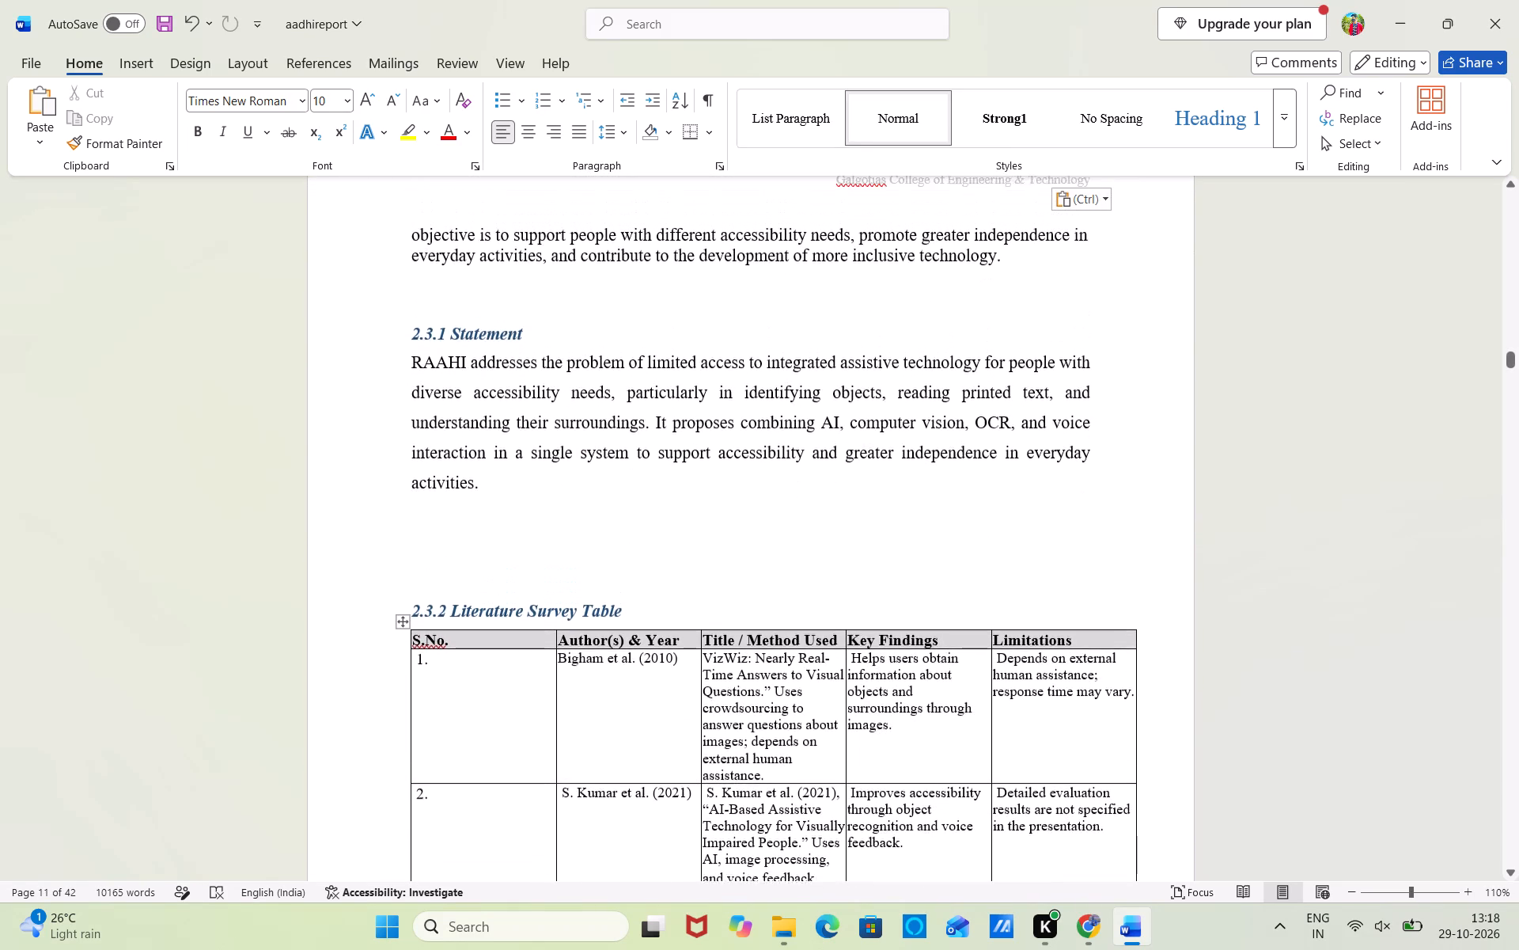
scroll(911, 804, "up", 2)
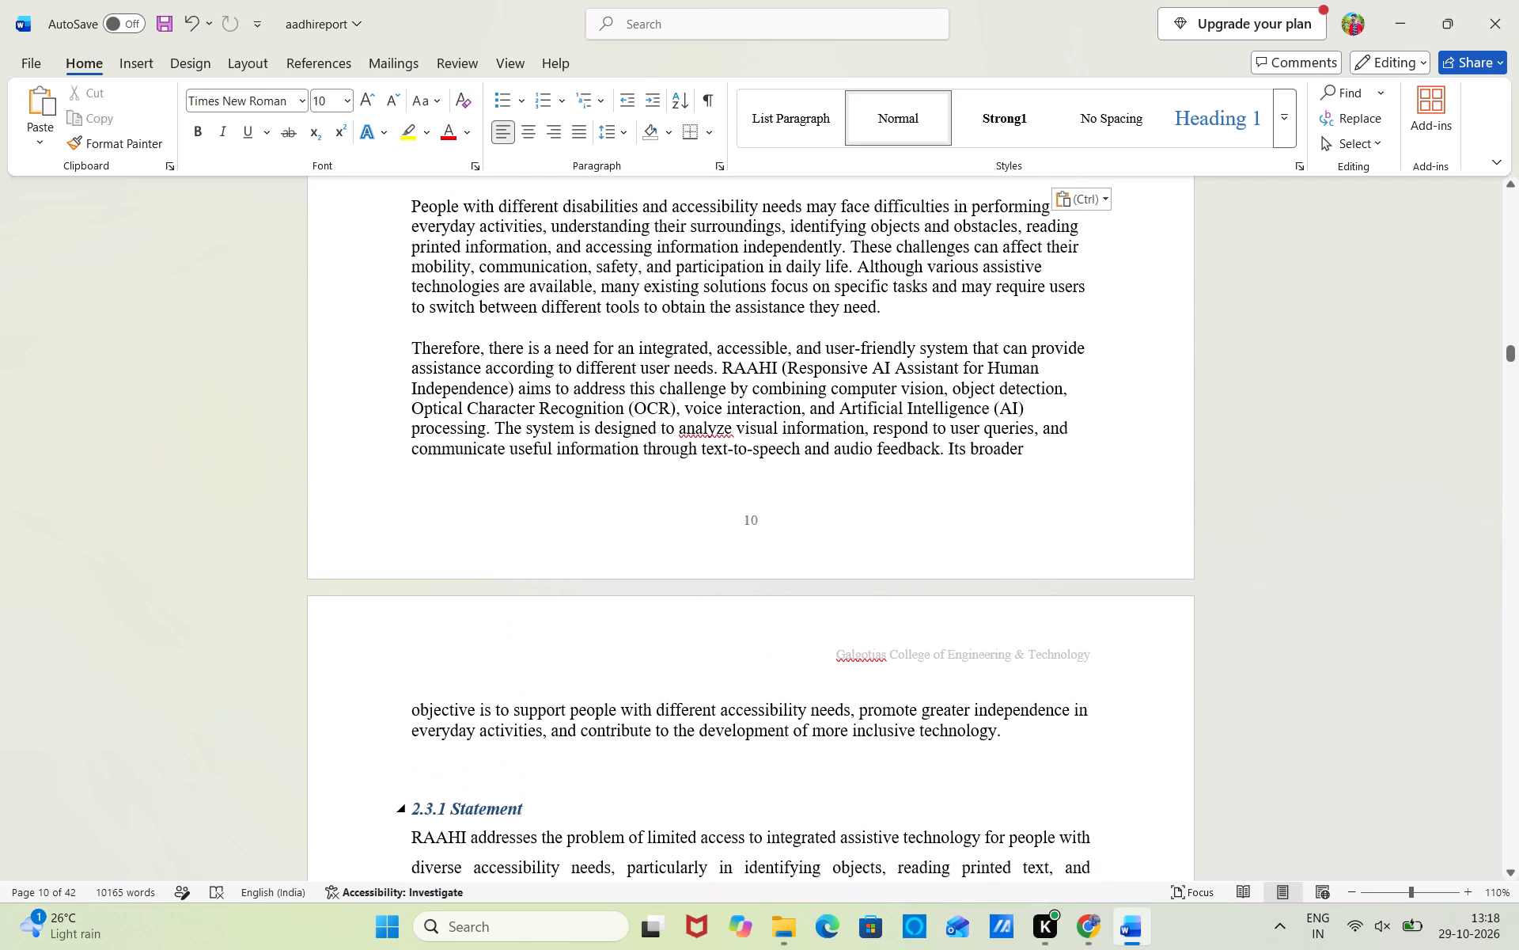
scroll(911, 804, "up", 1)
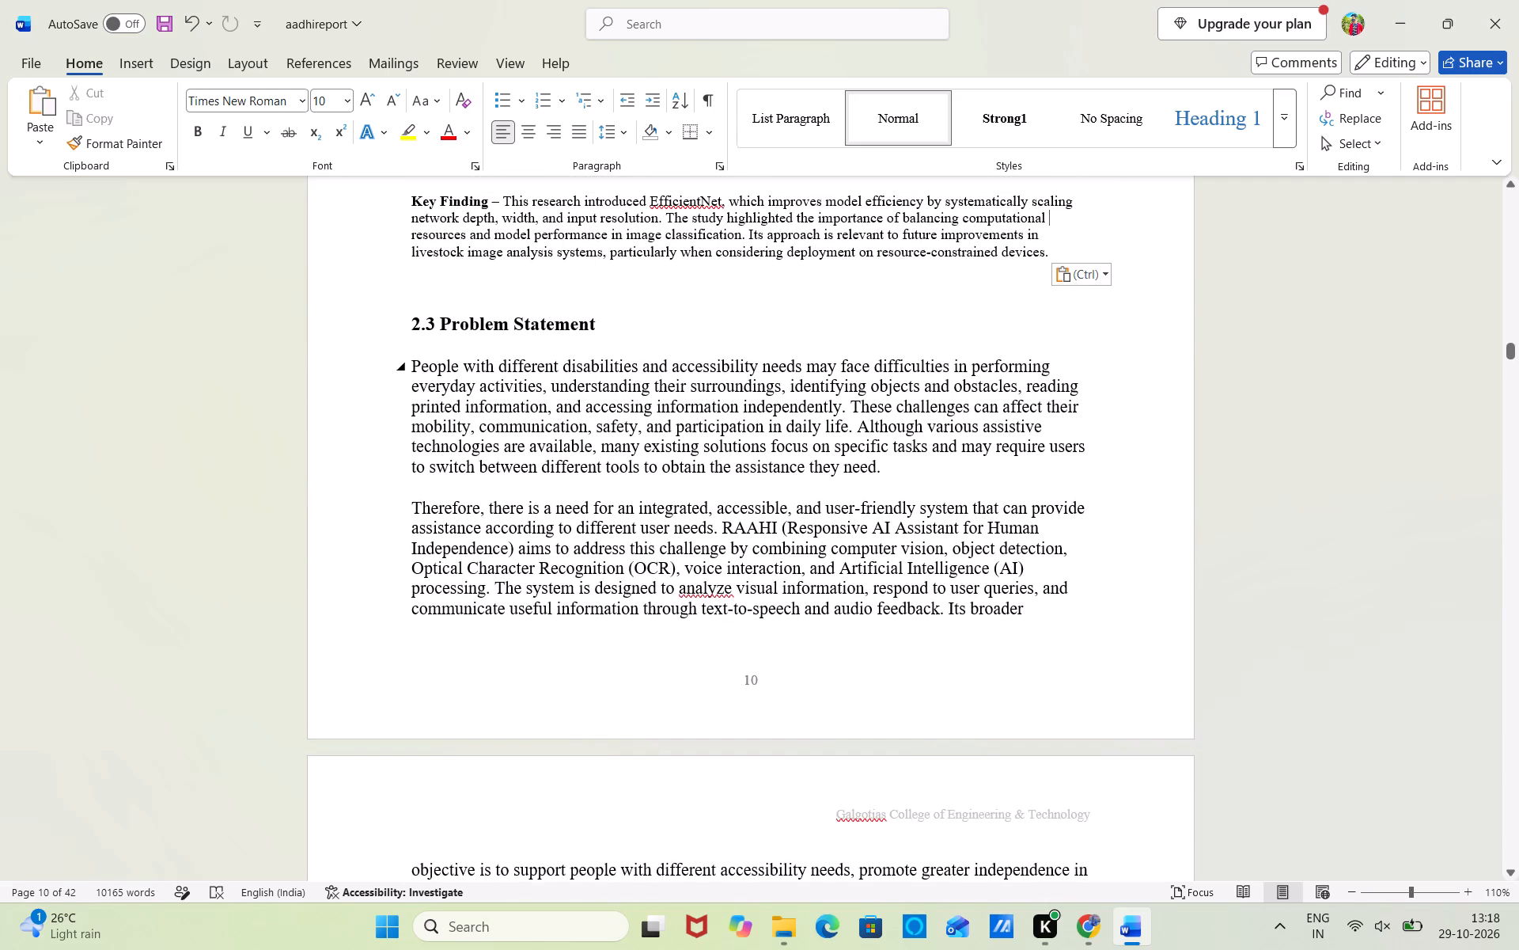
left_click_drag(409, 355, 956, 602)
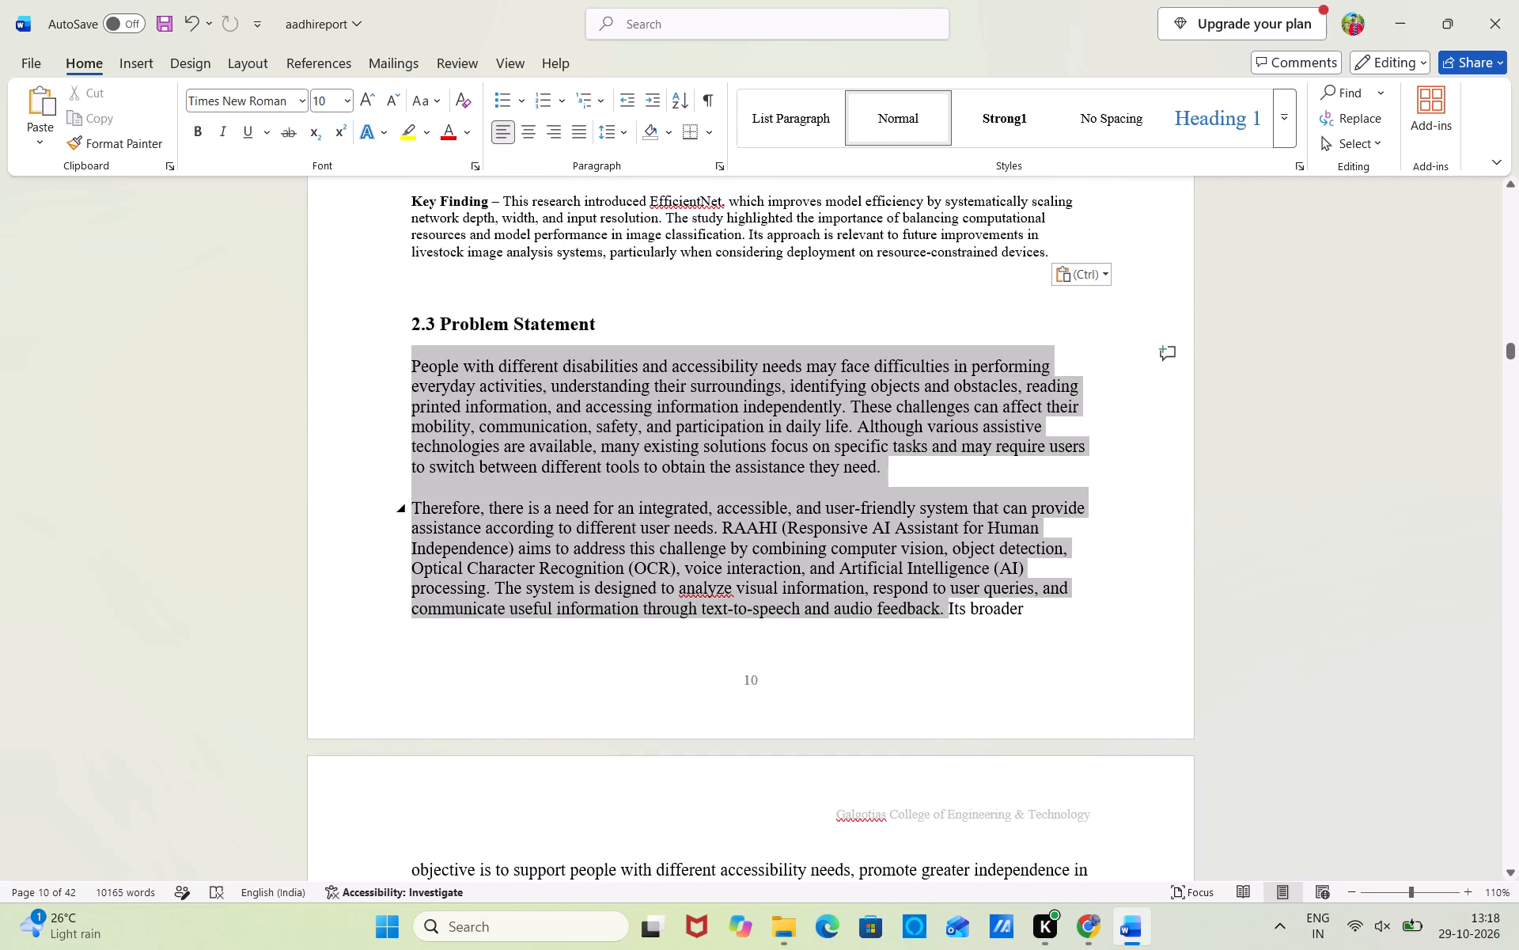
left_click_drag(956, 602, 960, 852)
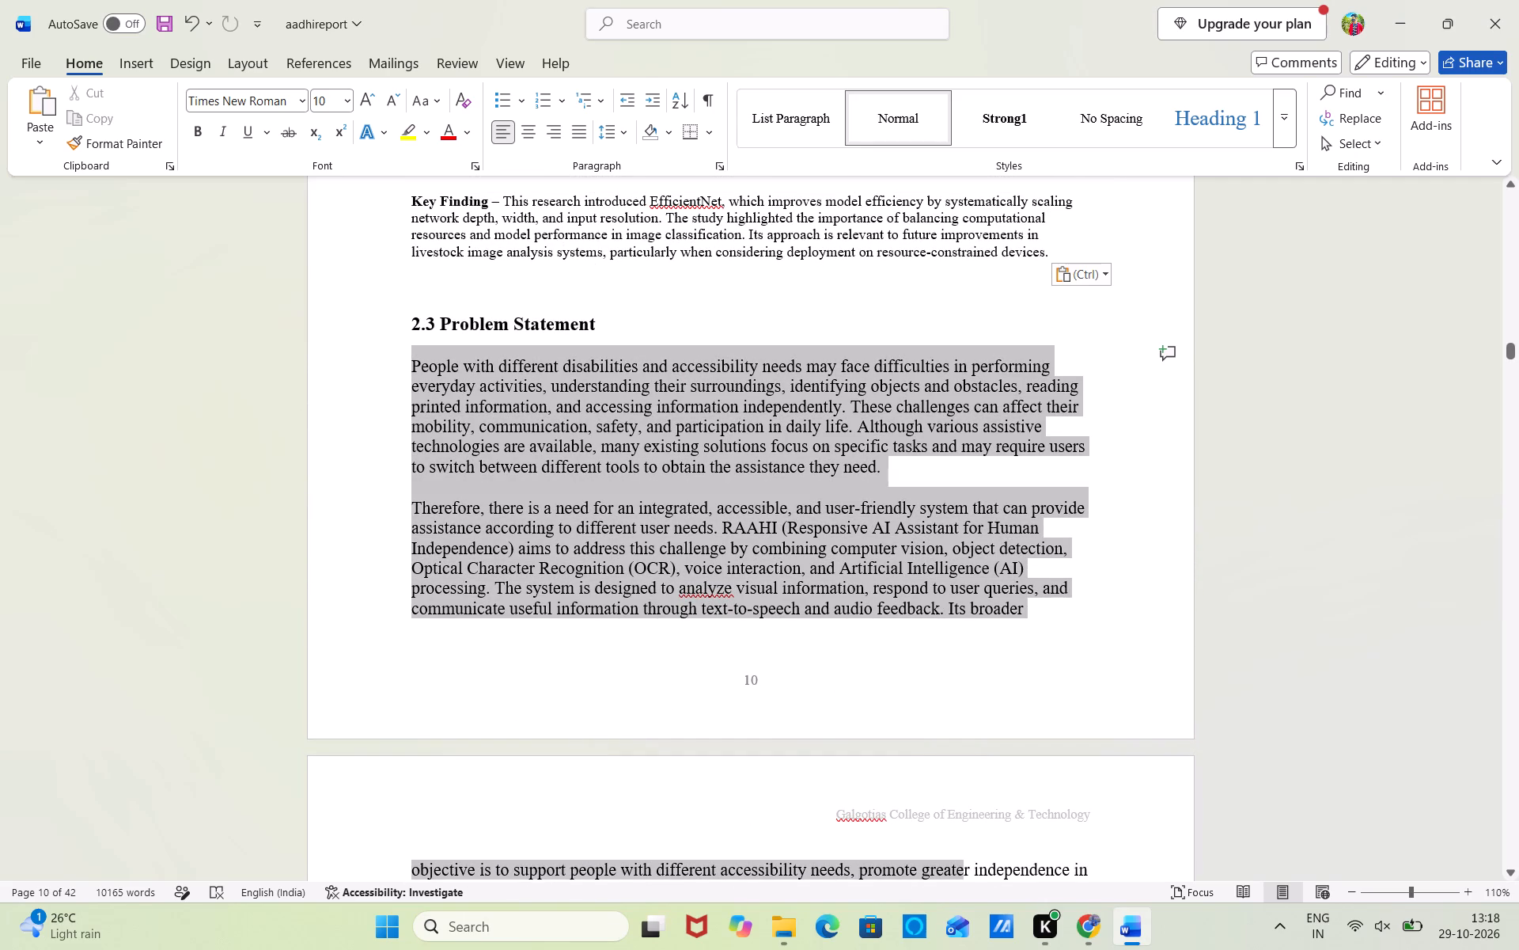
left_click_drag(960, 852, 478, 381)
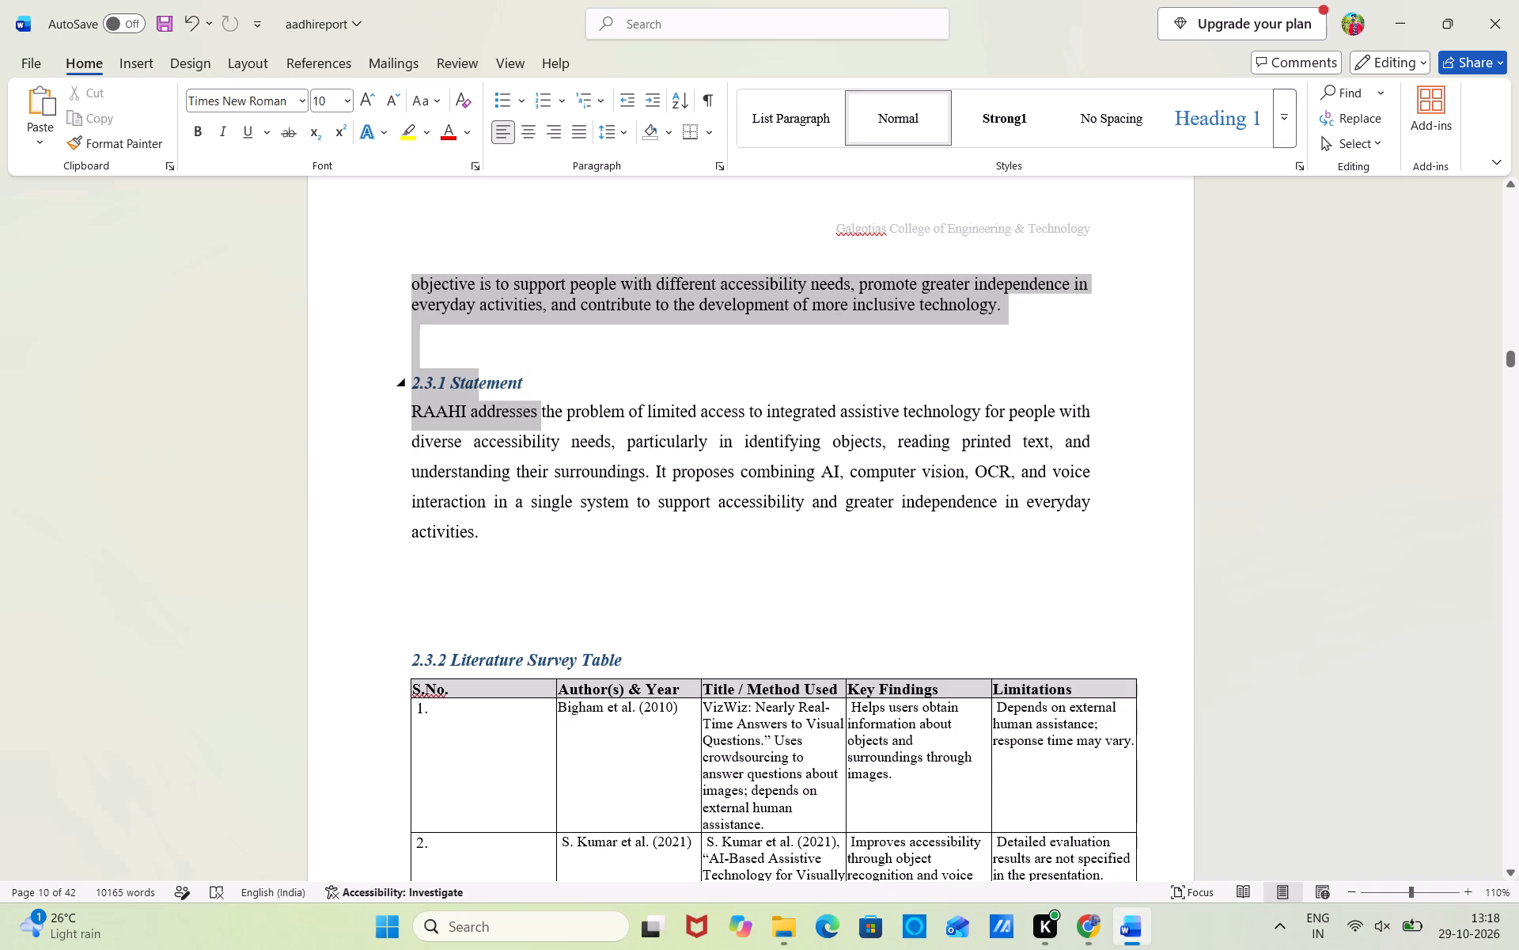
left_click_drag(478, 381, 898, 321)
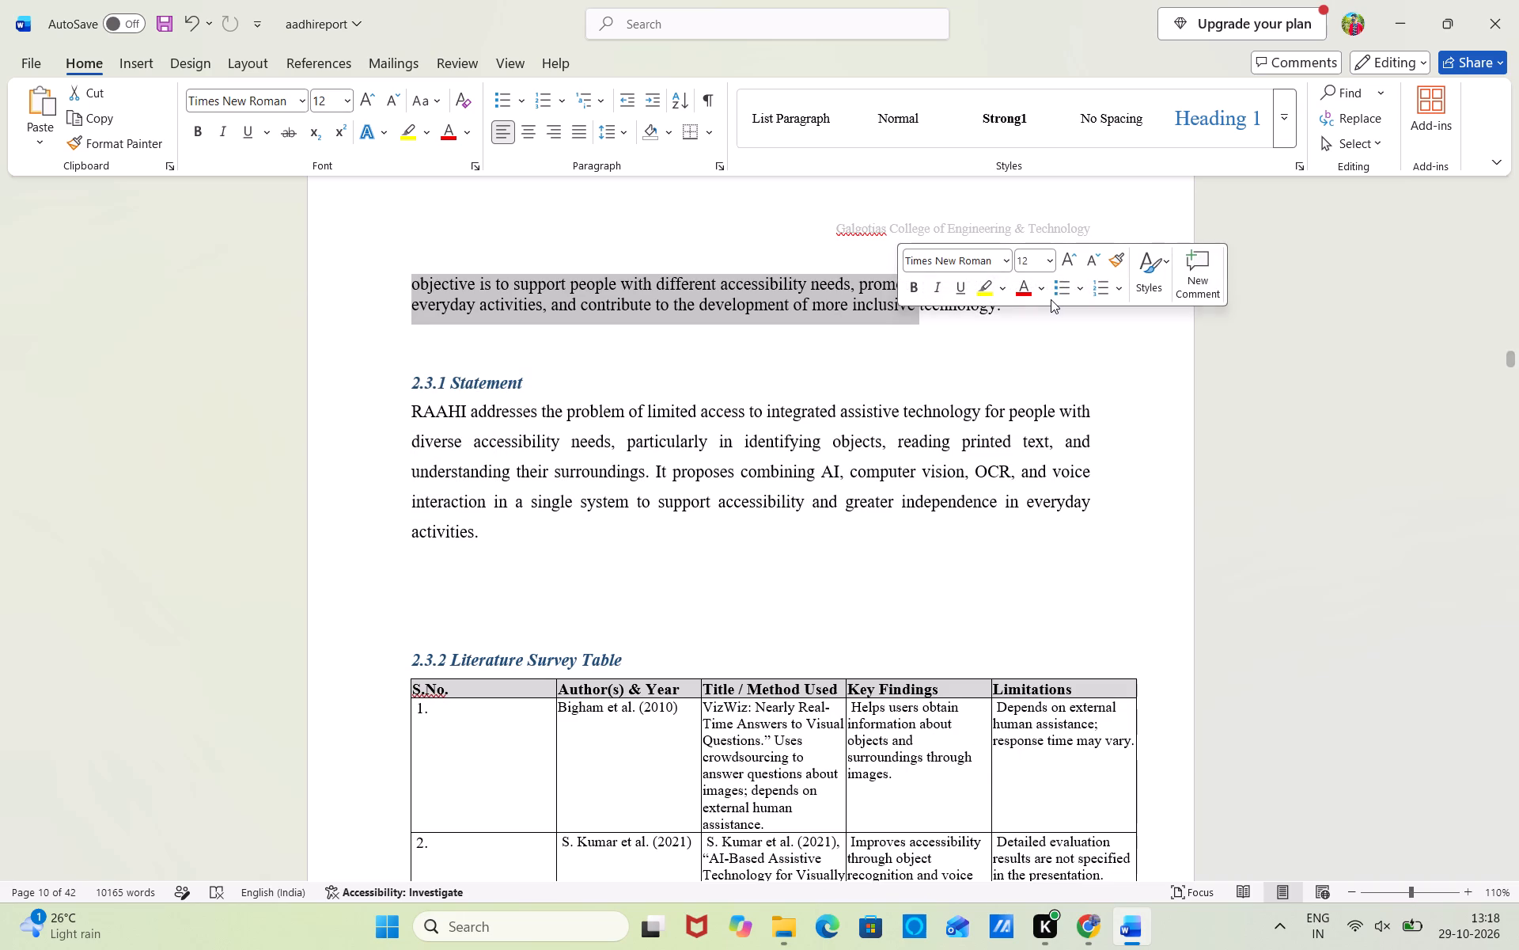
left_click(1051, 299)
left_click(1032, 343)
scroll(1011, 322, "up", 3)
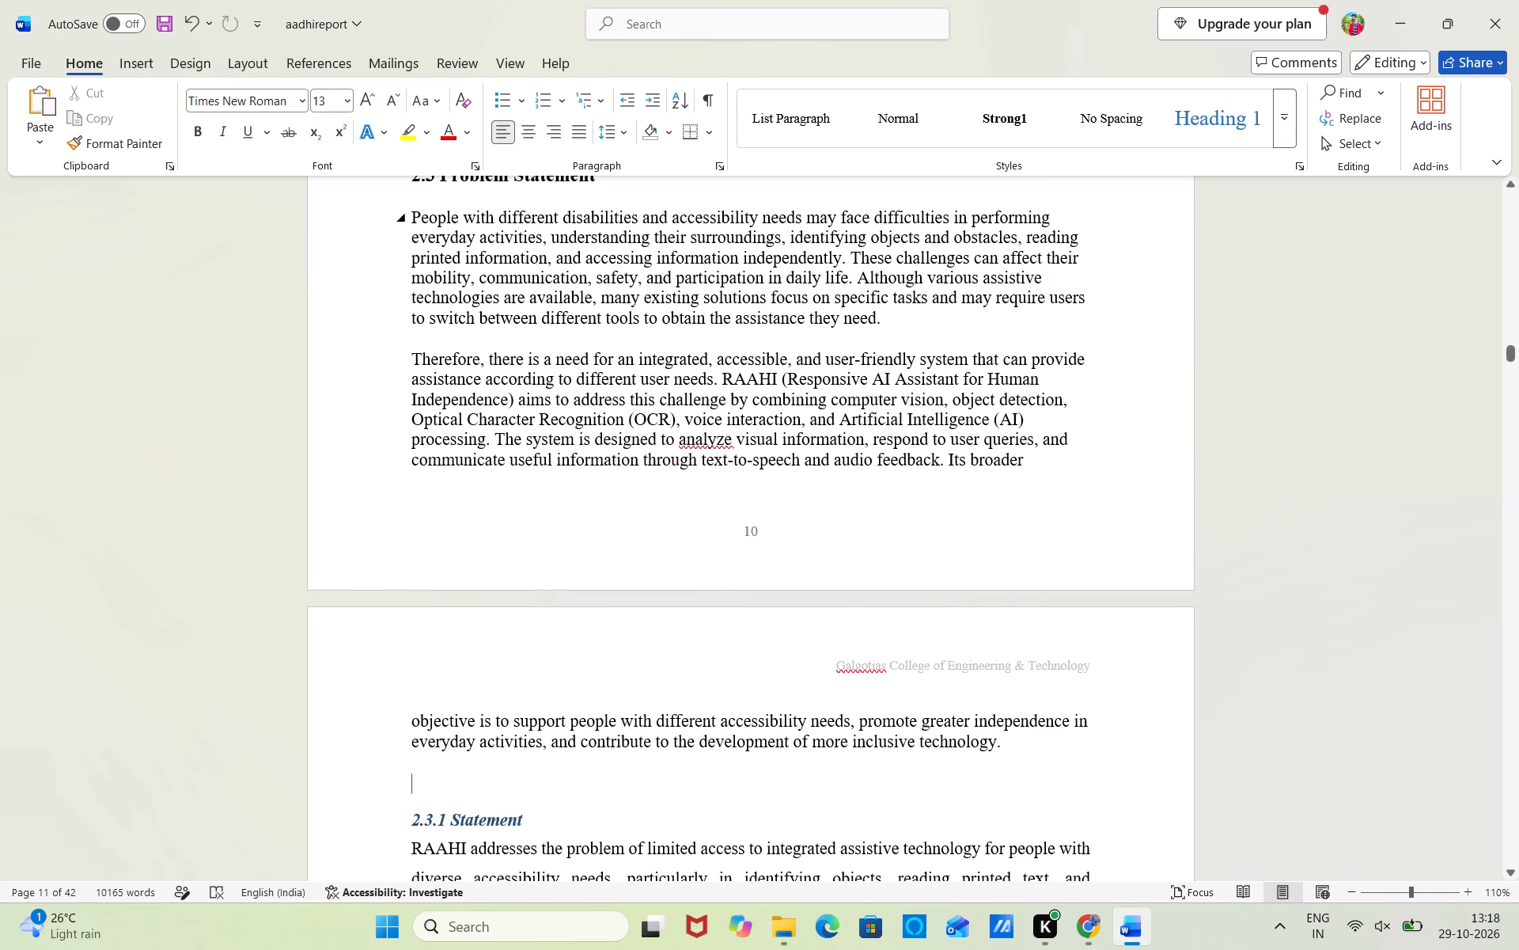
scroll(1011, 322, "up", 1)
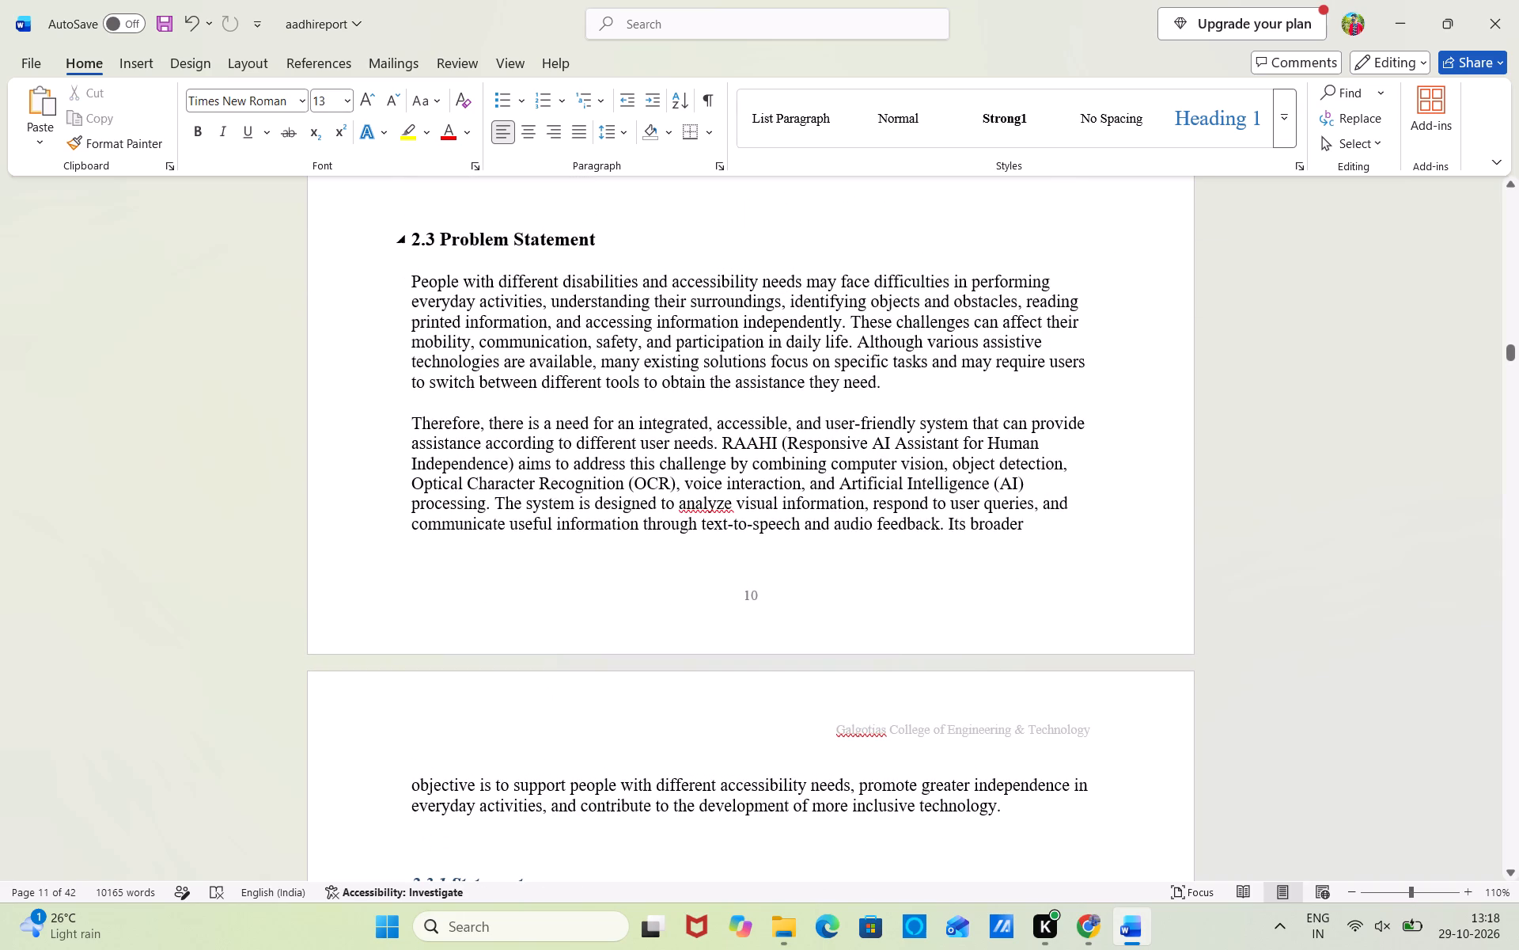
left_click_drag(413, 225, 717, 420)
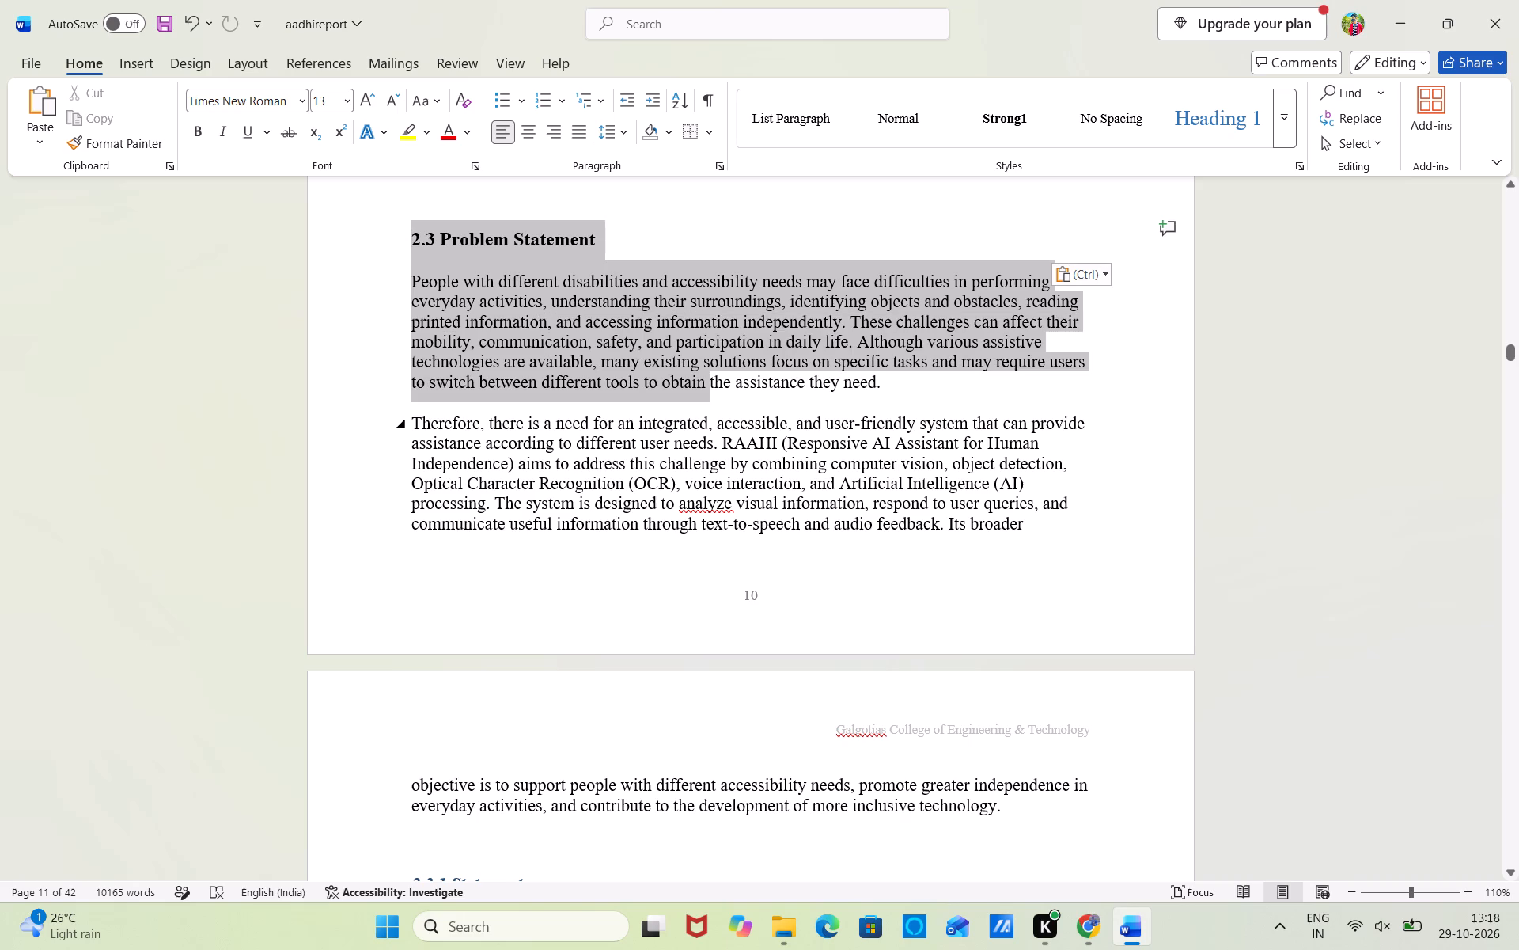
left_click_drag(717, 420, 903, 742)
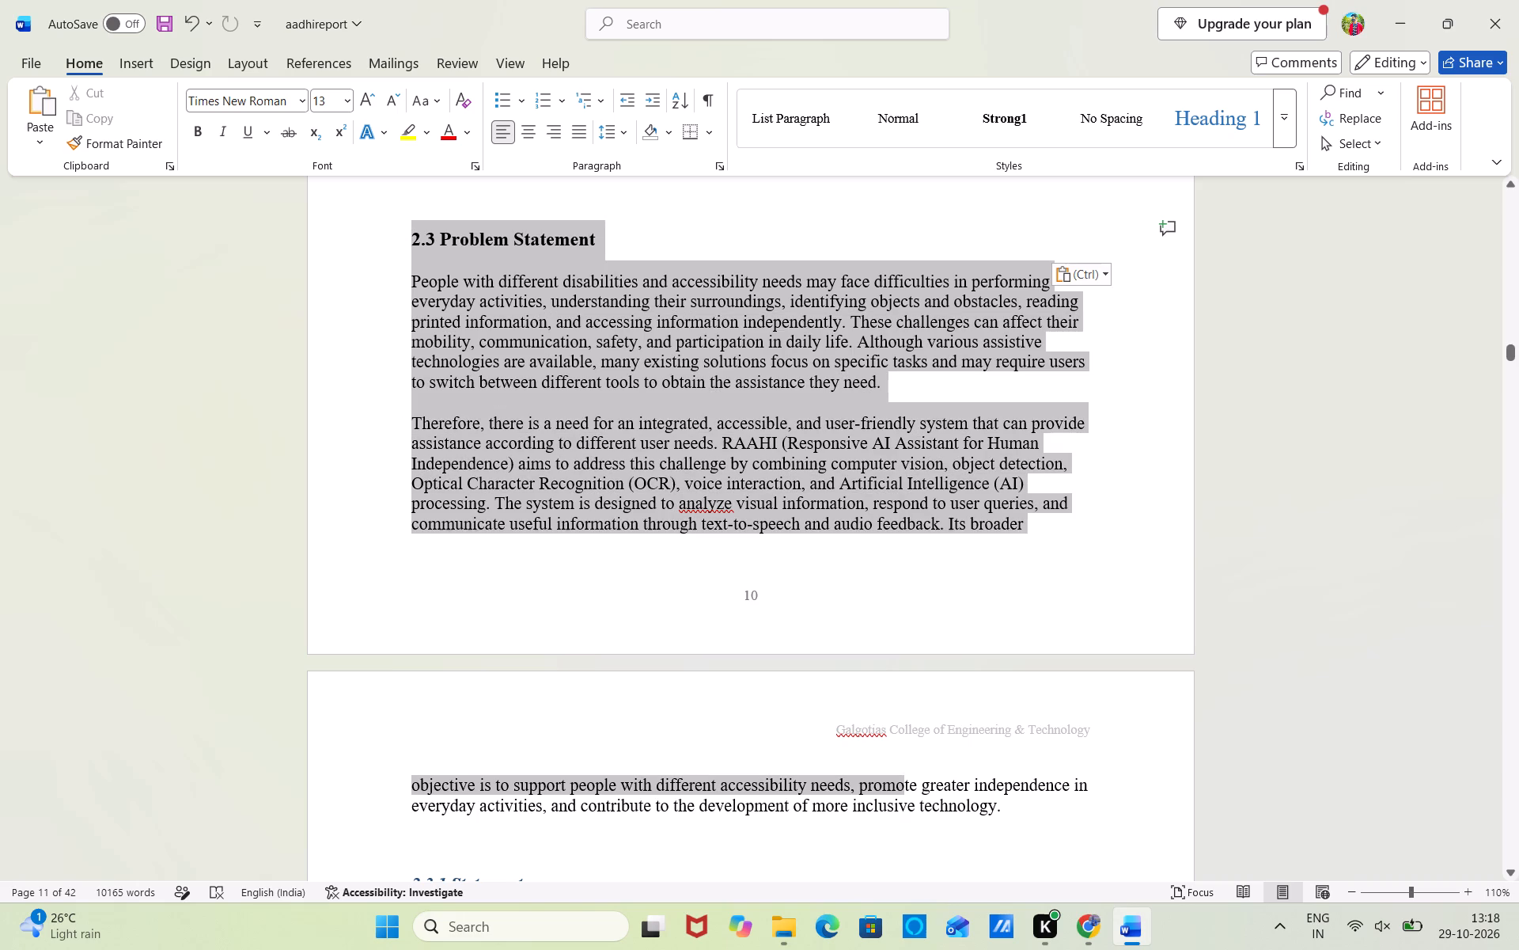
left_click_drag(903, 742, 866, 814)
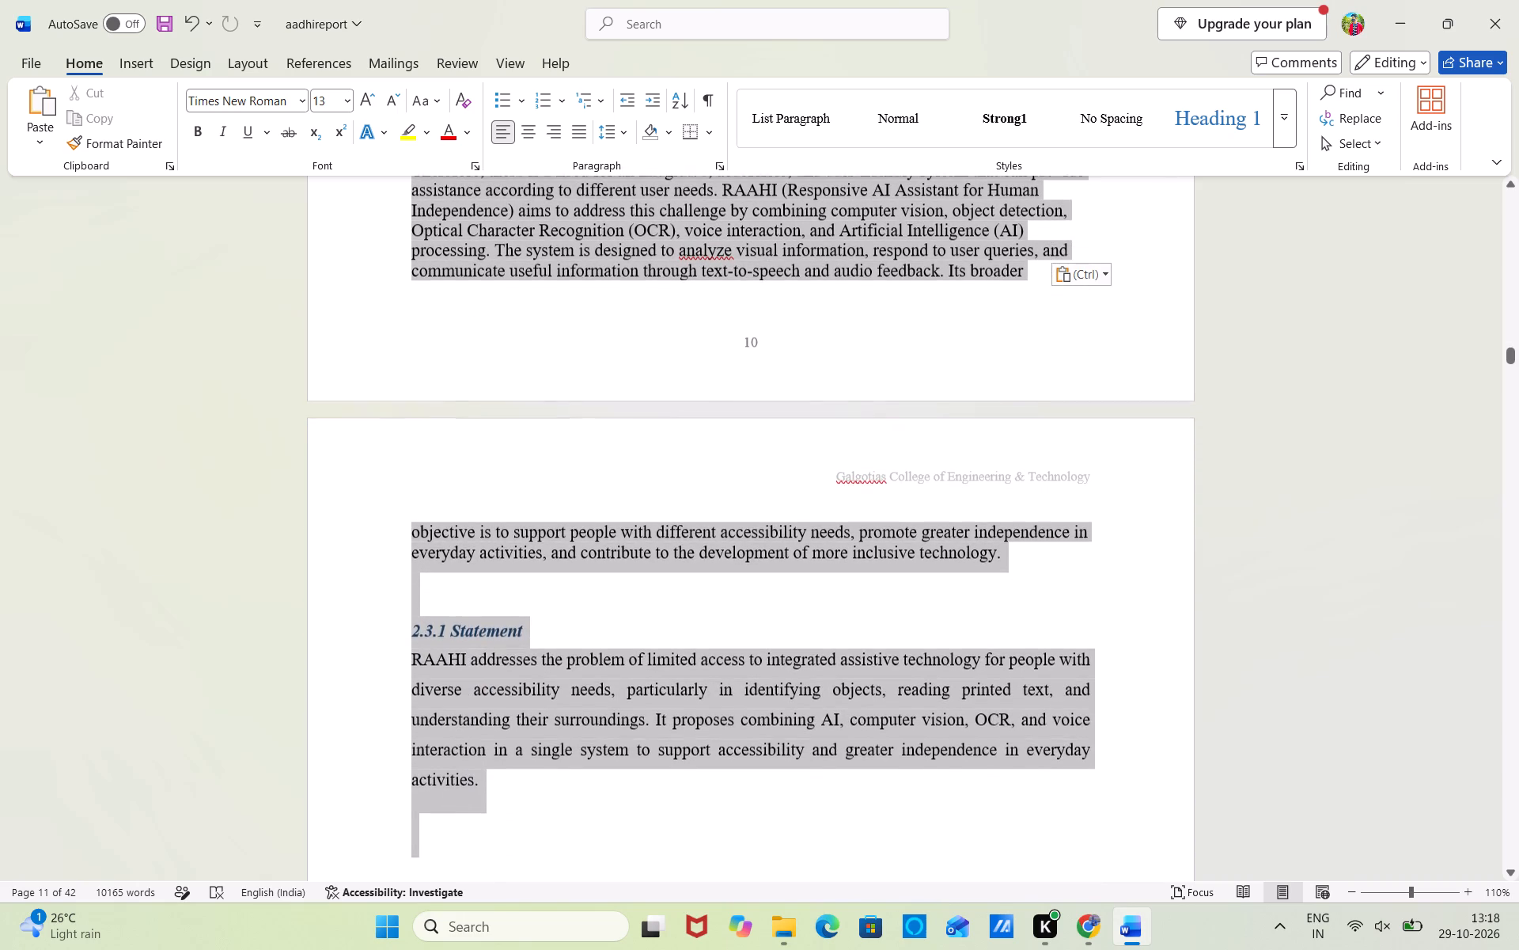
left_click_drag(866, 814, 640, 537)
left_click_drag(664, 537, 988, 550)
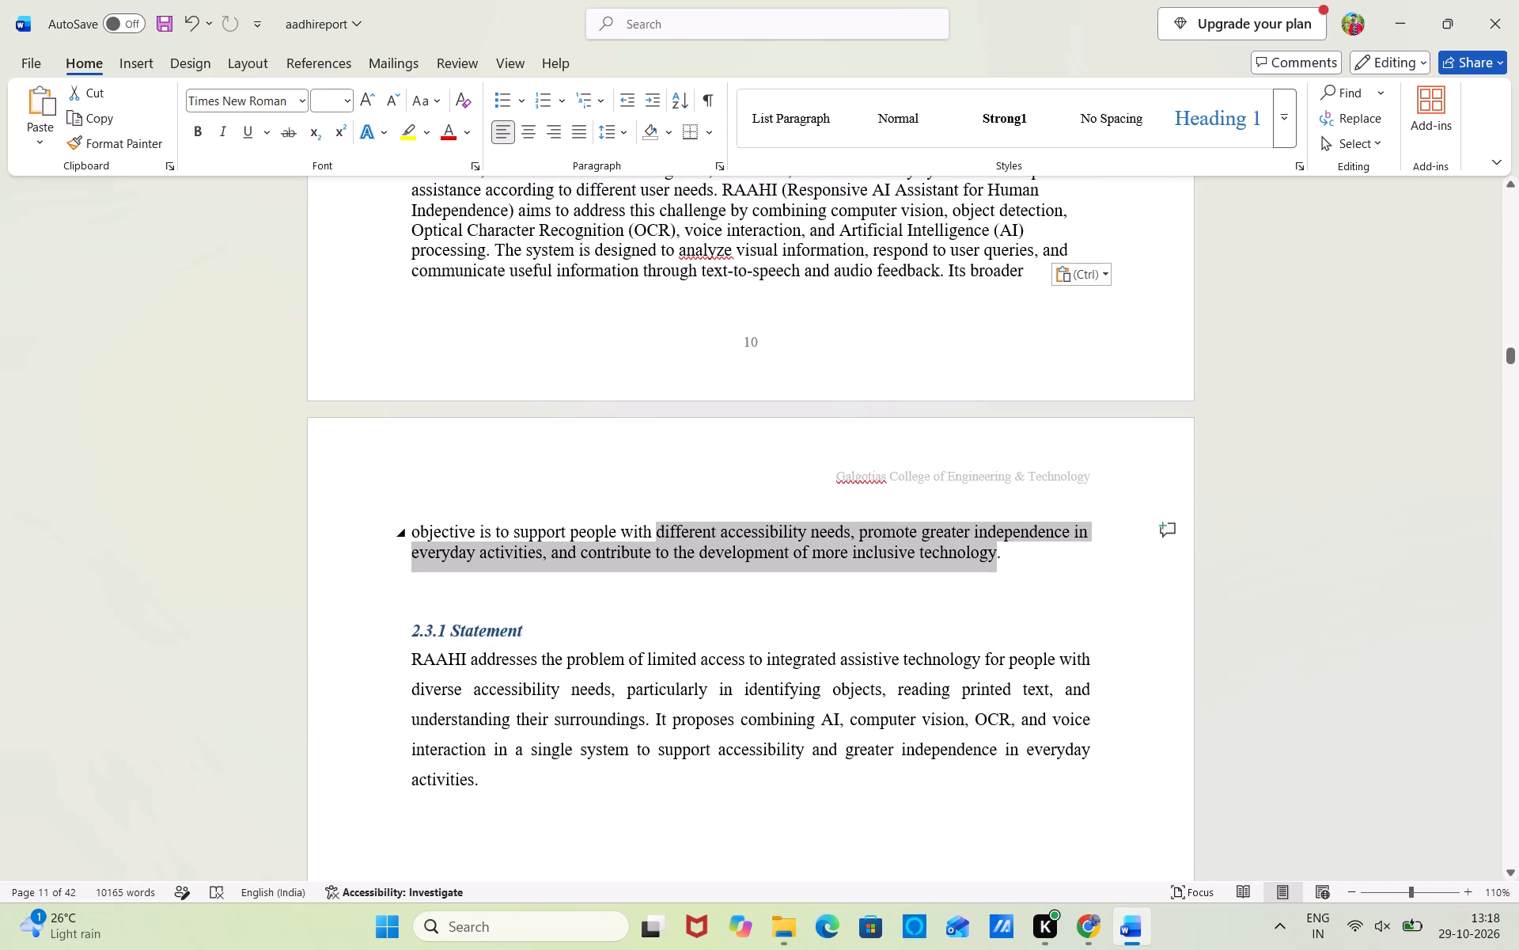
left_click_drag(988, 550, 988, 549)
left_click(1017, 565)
Copy the 2.3 Problem Statement heading together with its two paragraphs, stopping before 2.3.1 Statement.
left_click_drag(1004, 565, 440, 196)
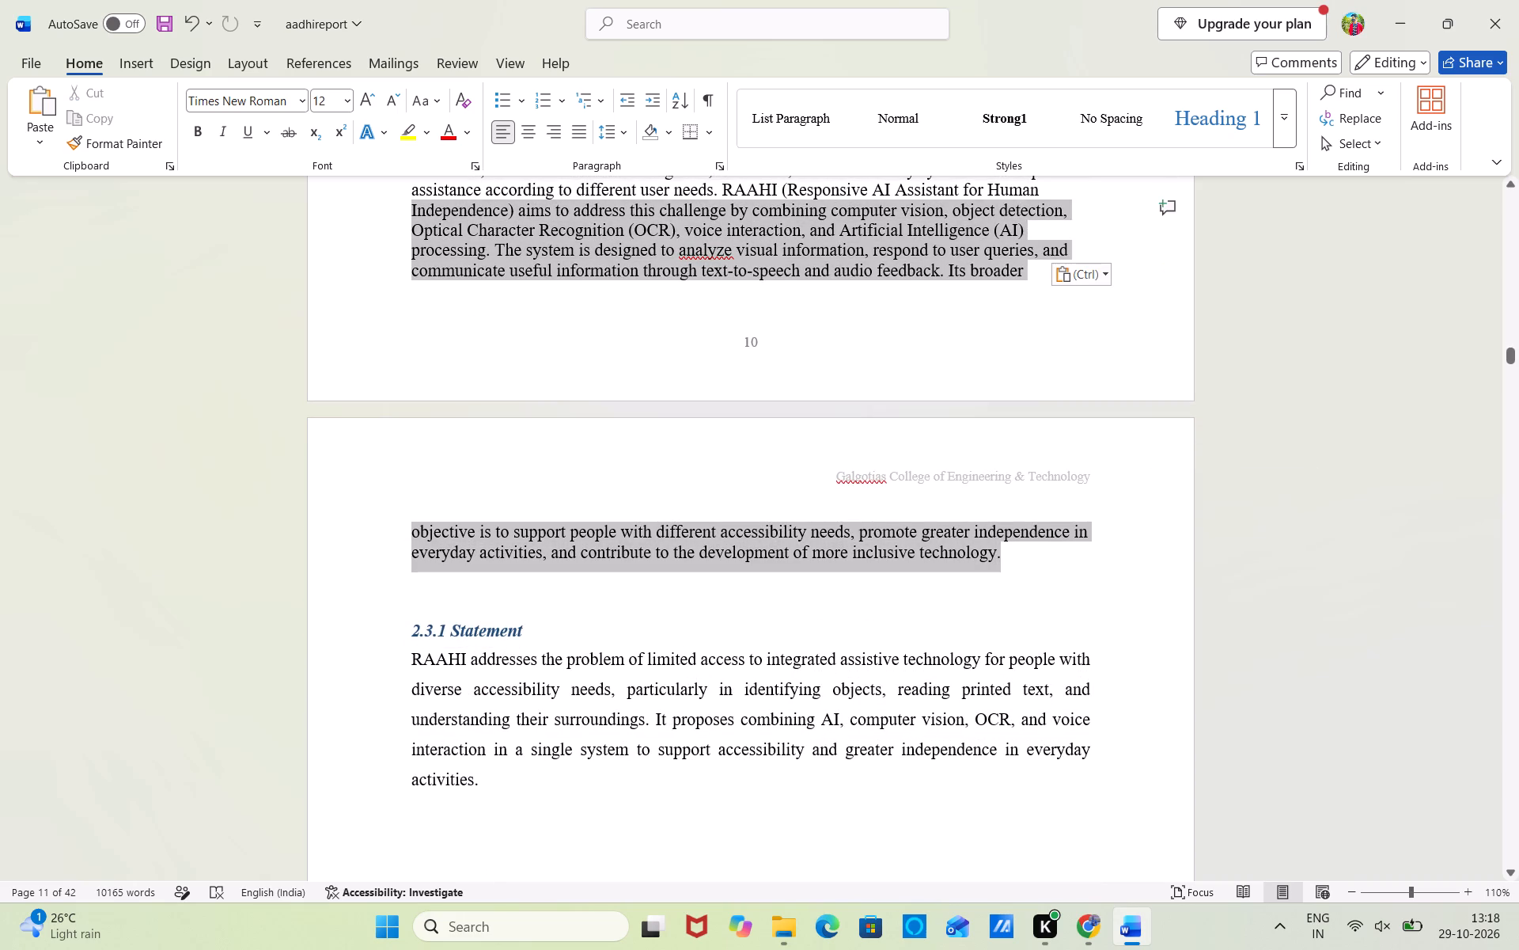
left_click_drag(440, 196, 409, 313)
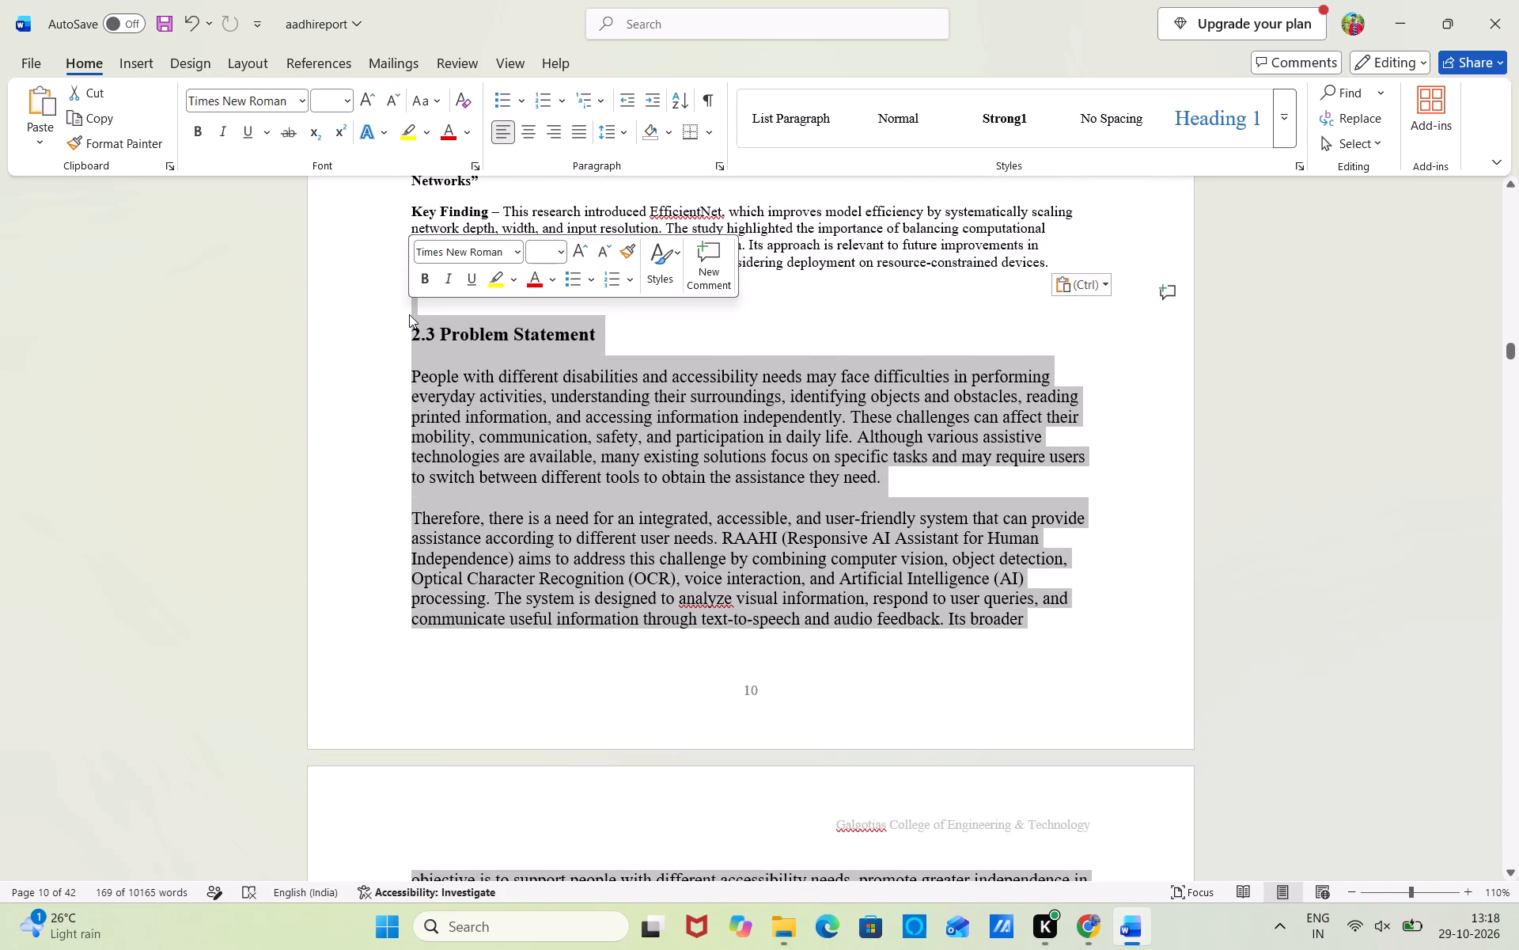
key("ctrl+c")
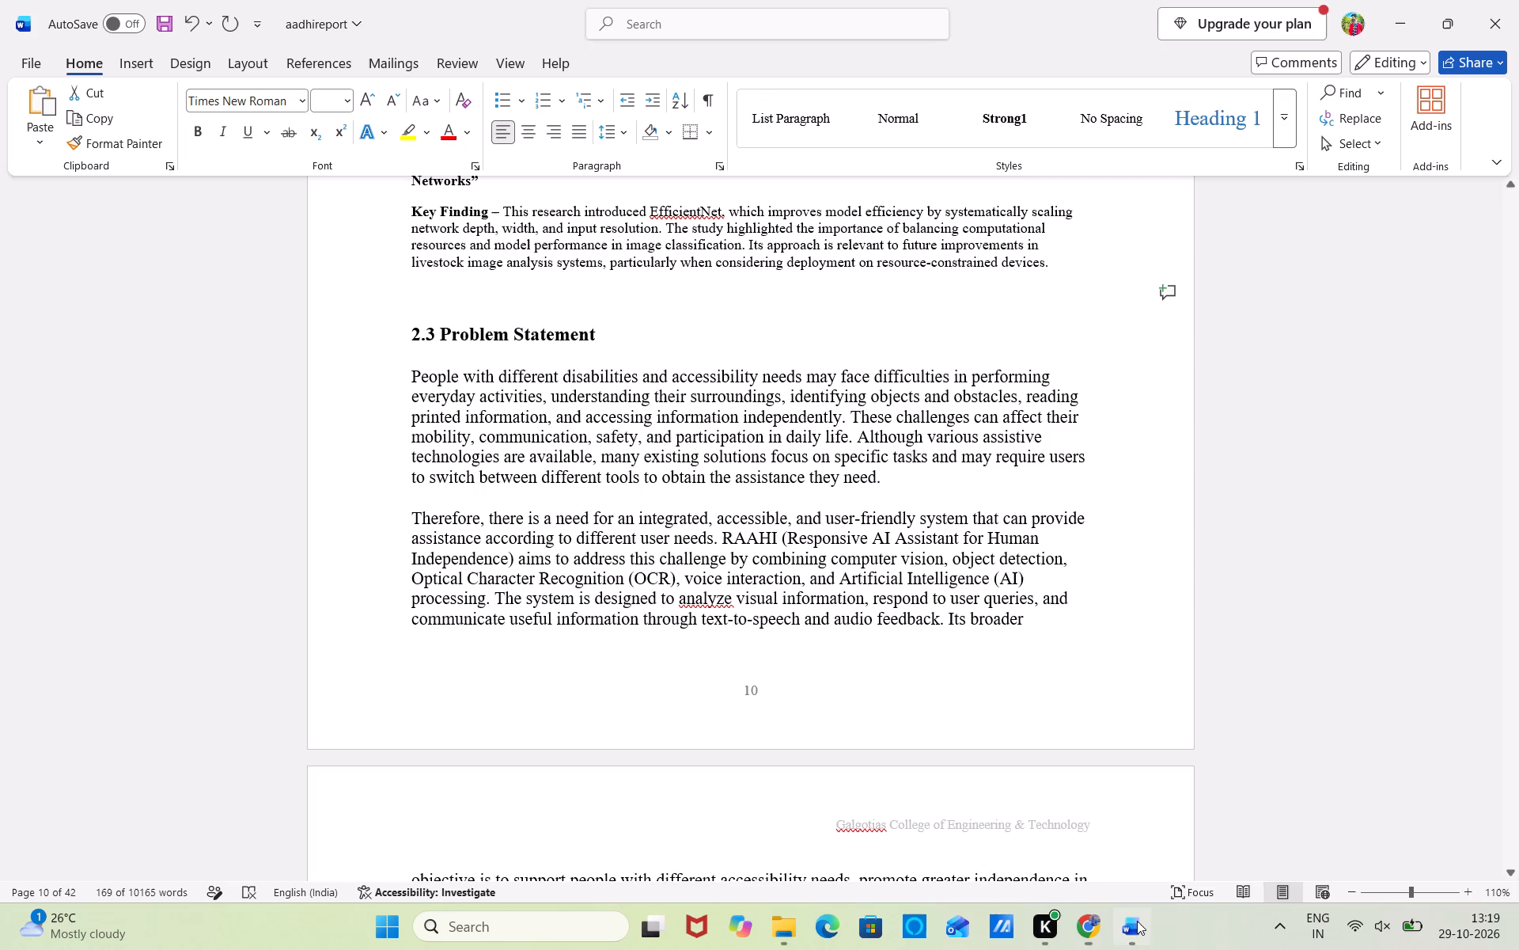
left_click(1036, 654)
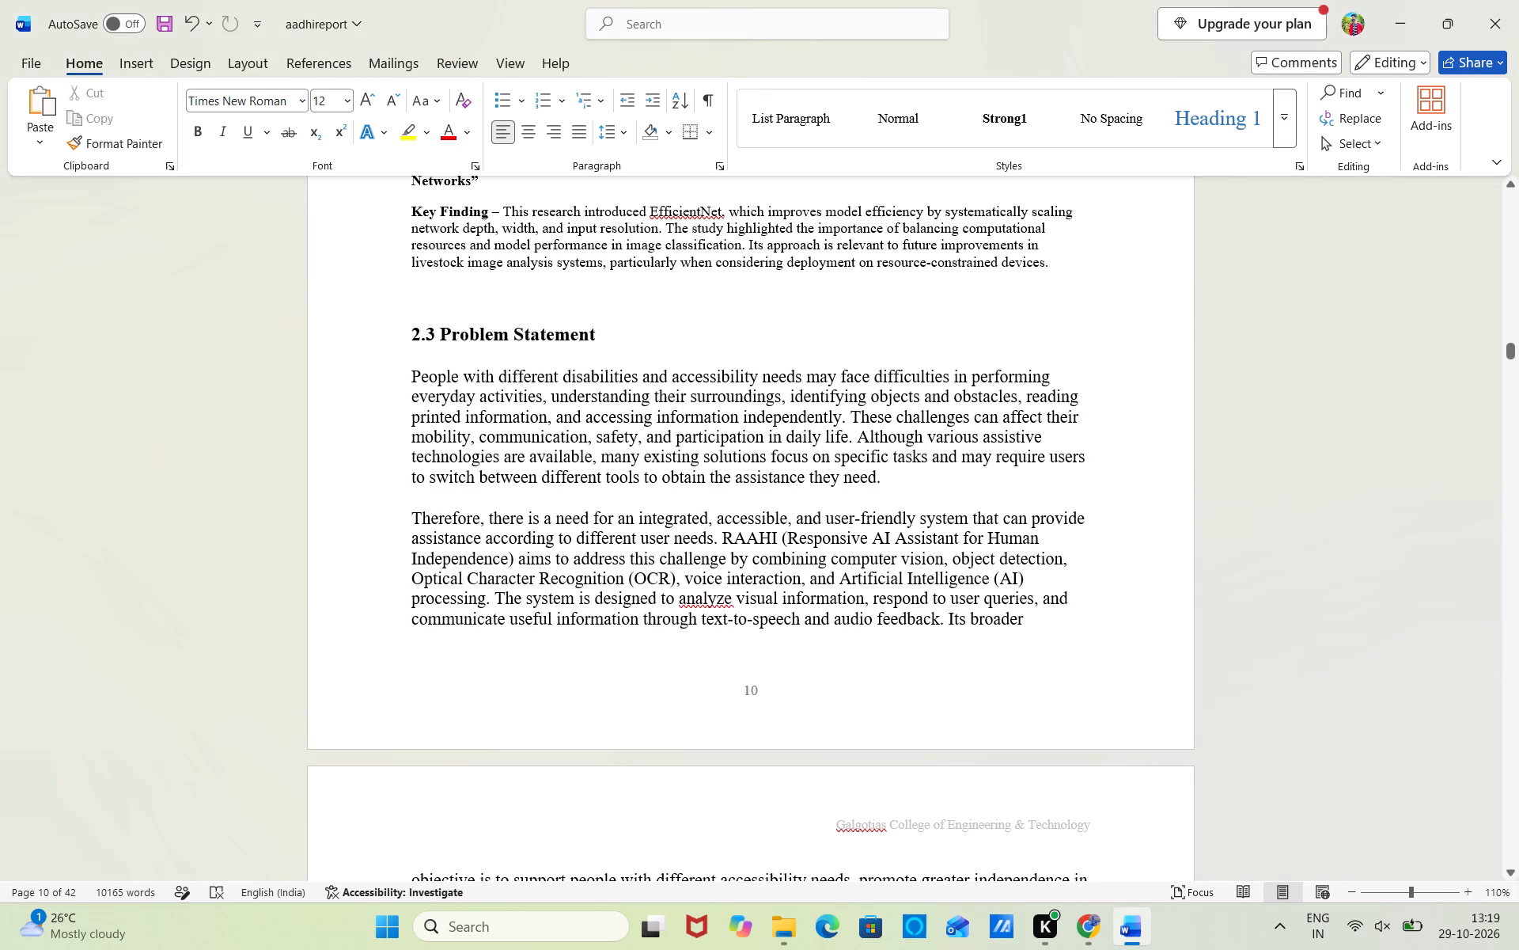
scroll(1036, 654, "down", 1)
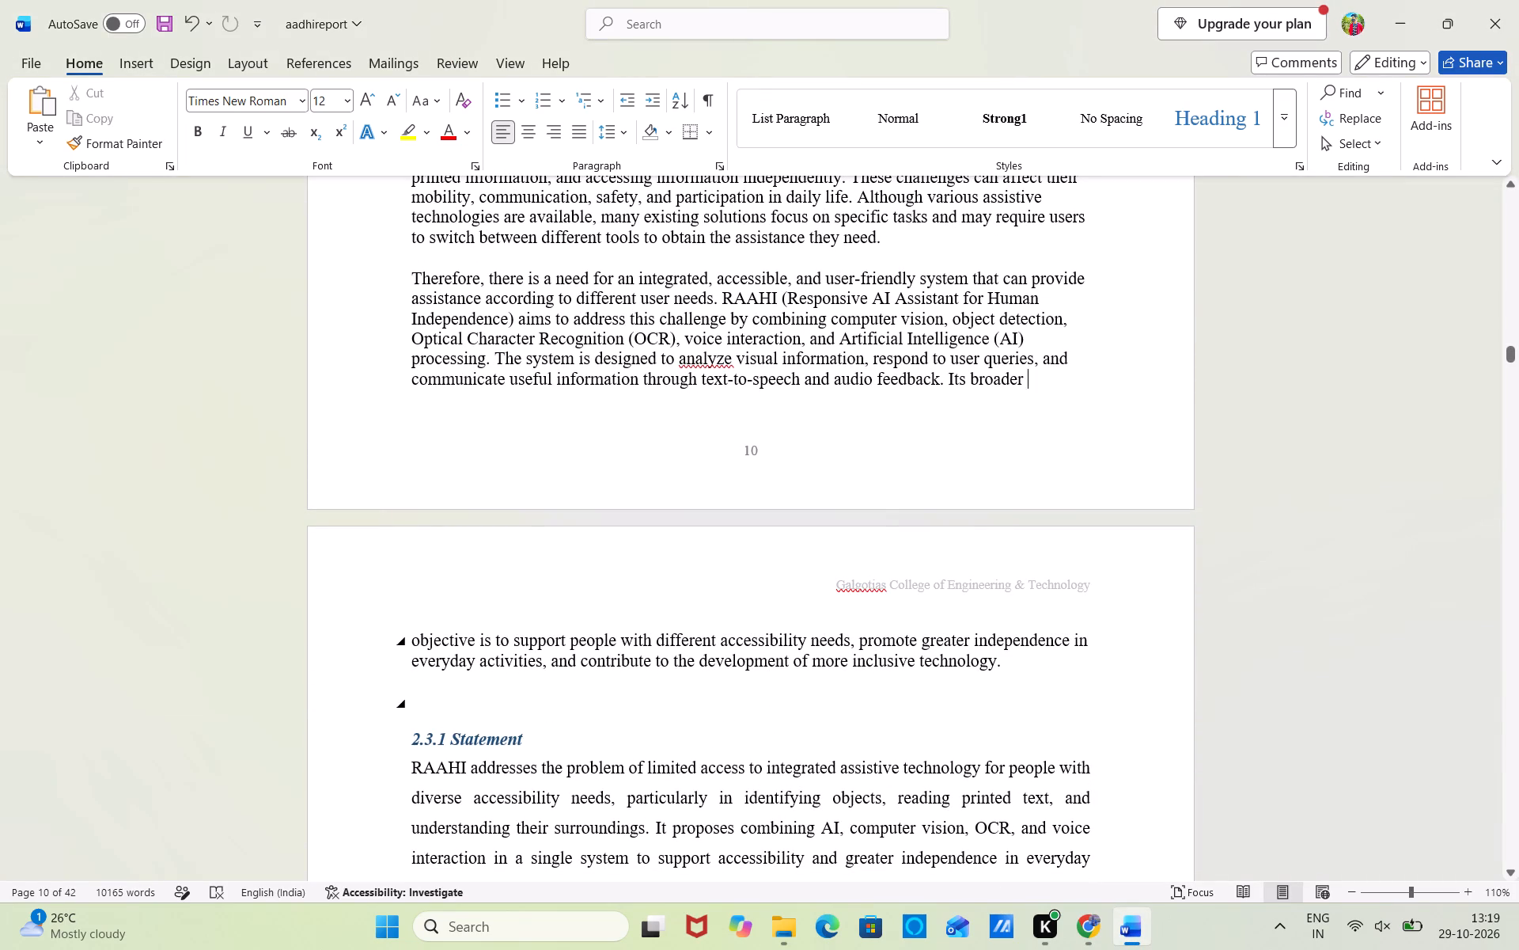
left_click_drag(999, 675, 526, 331)
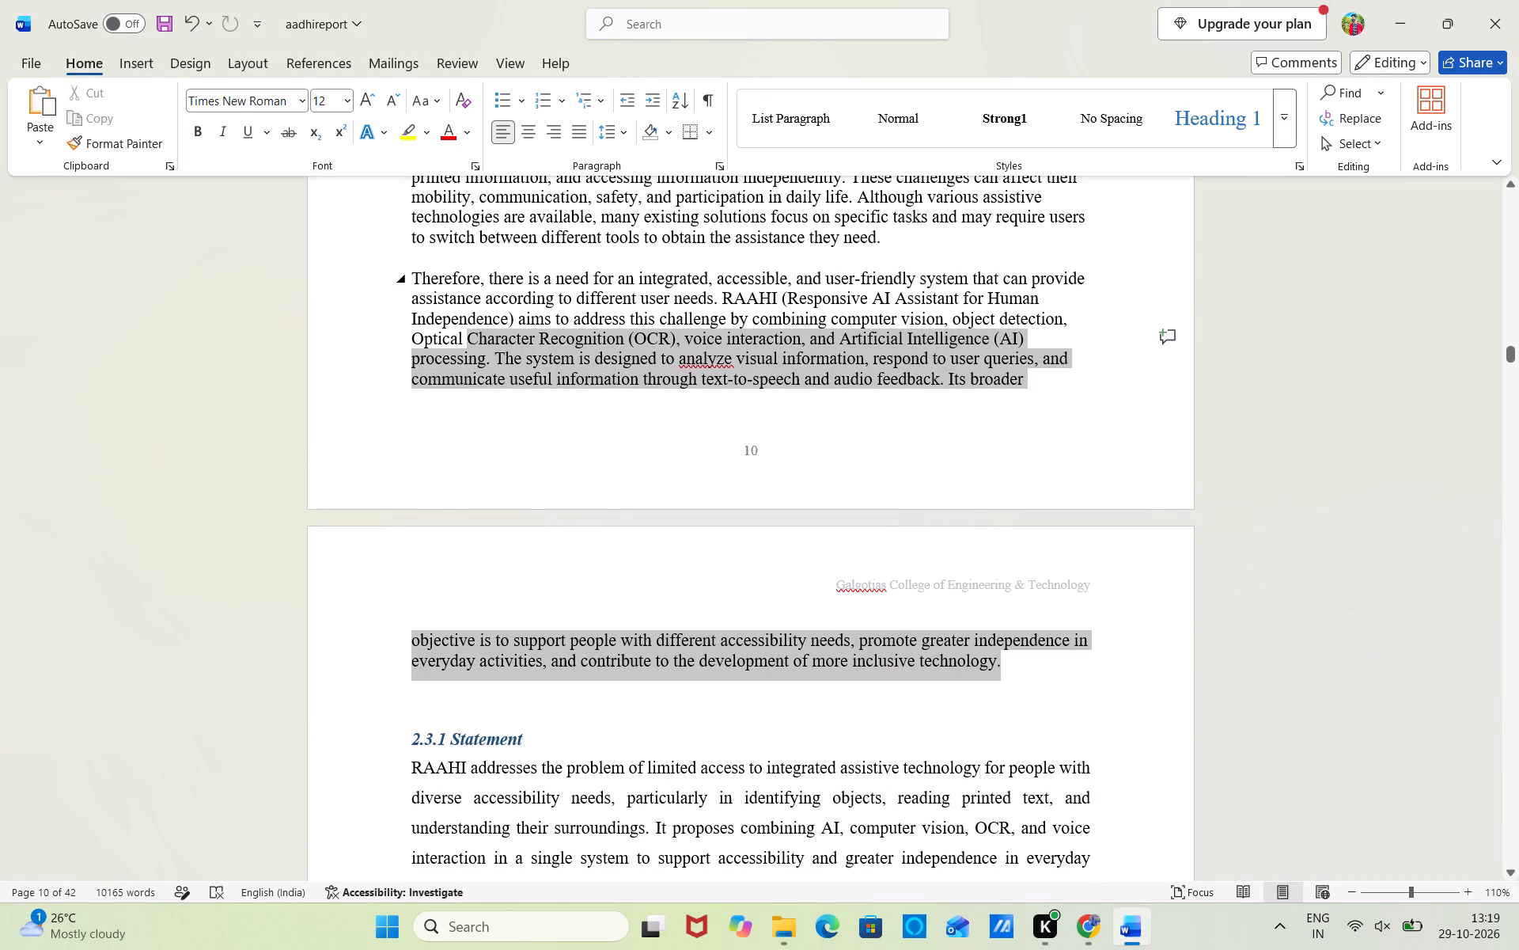
left_click_drag(526, 331, 451, 228)
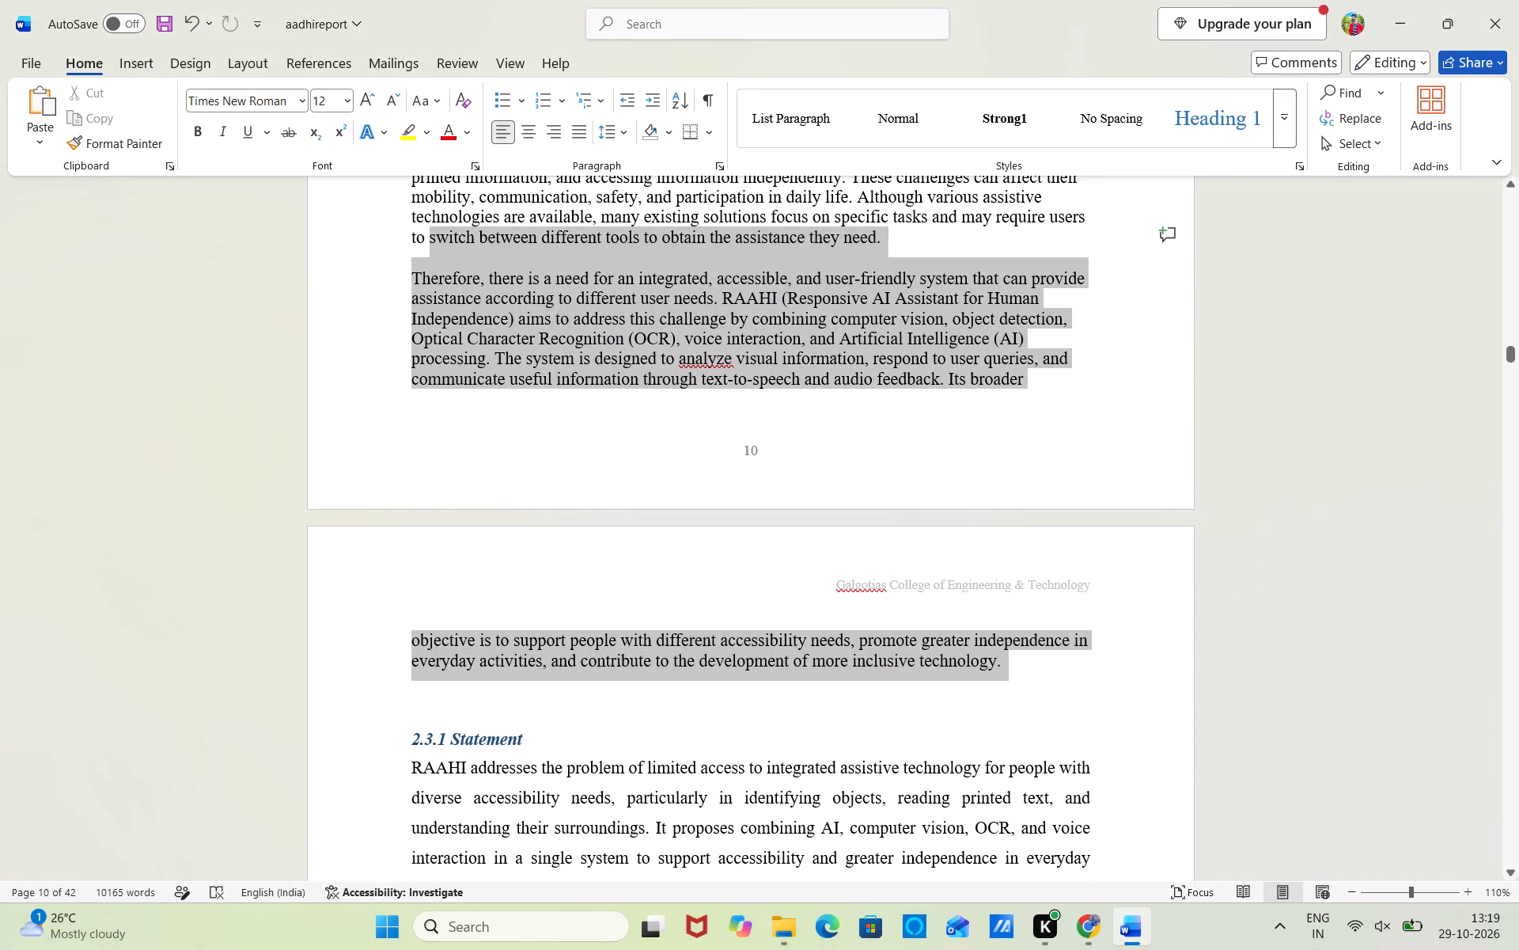
left_click_drag(451, 228, 449, 227)
scroll(449, 226, "up", 1)
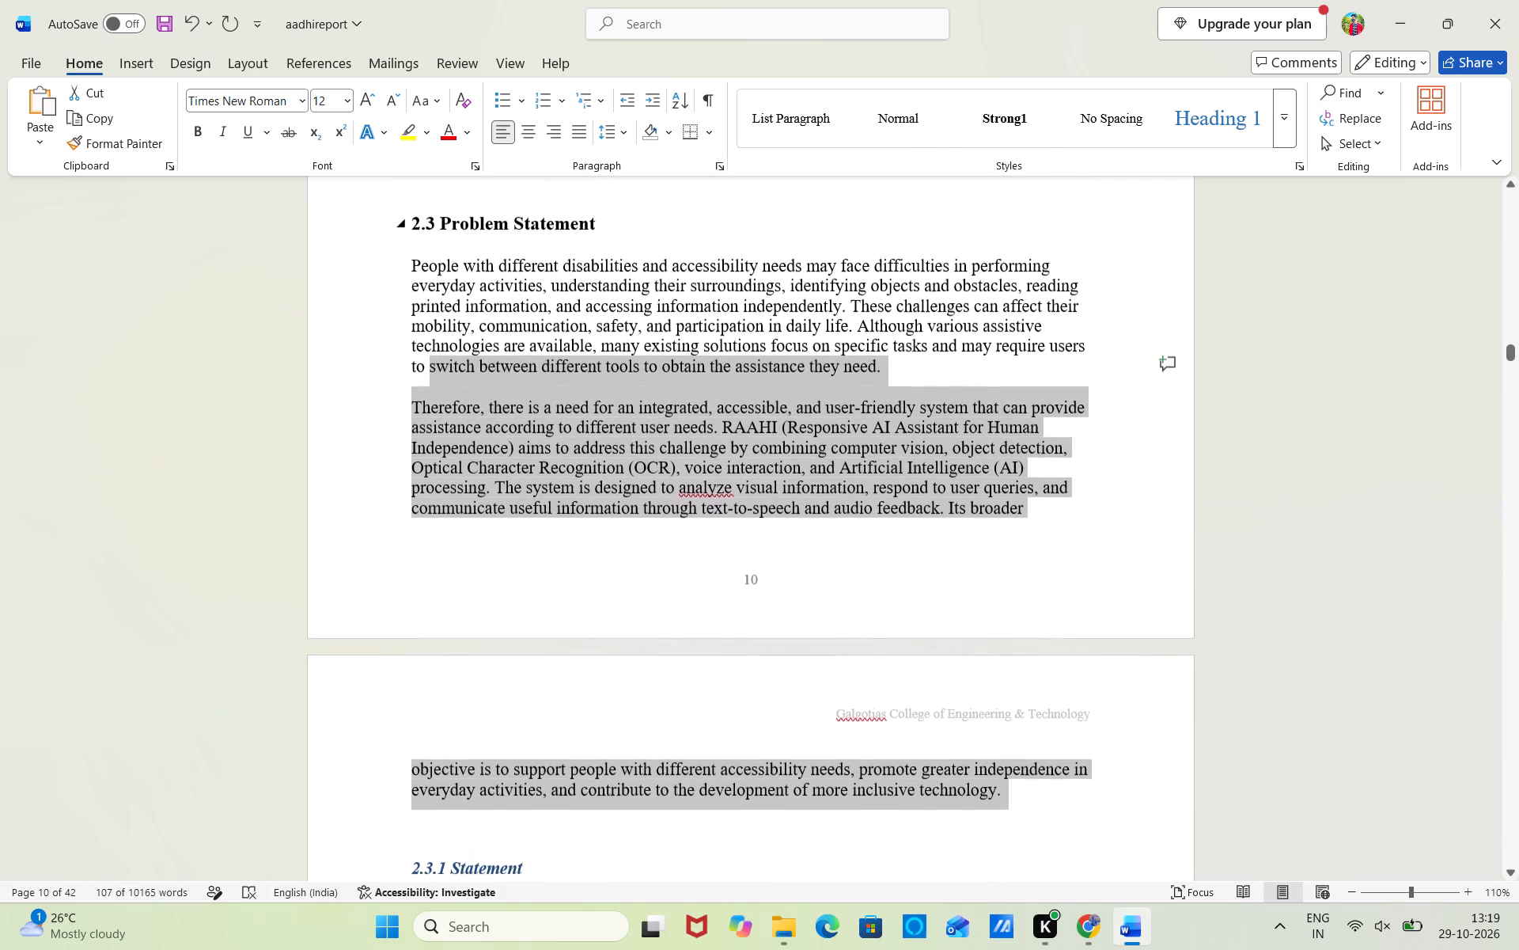
left_click(411, 268)
left_click_drag(410, 262, 891, 577)
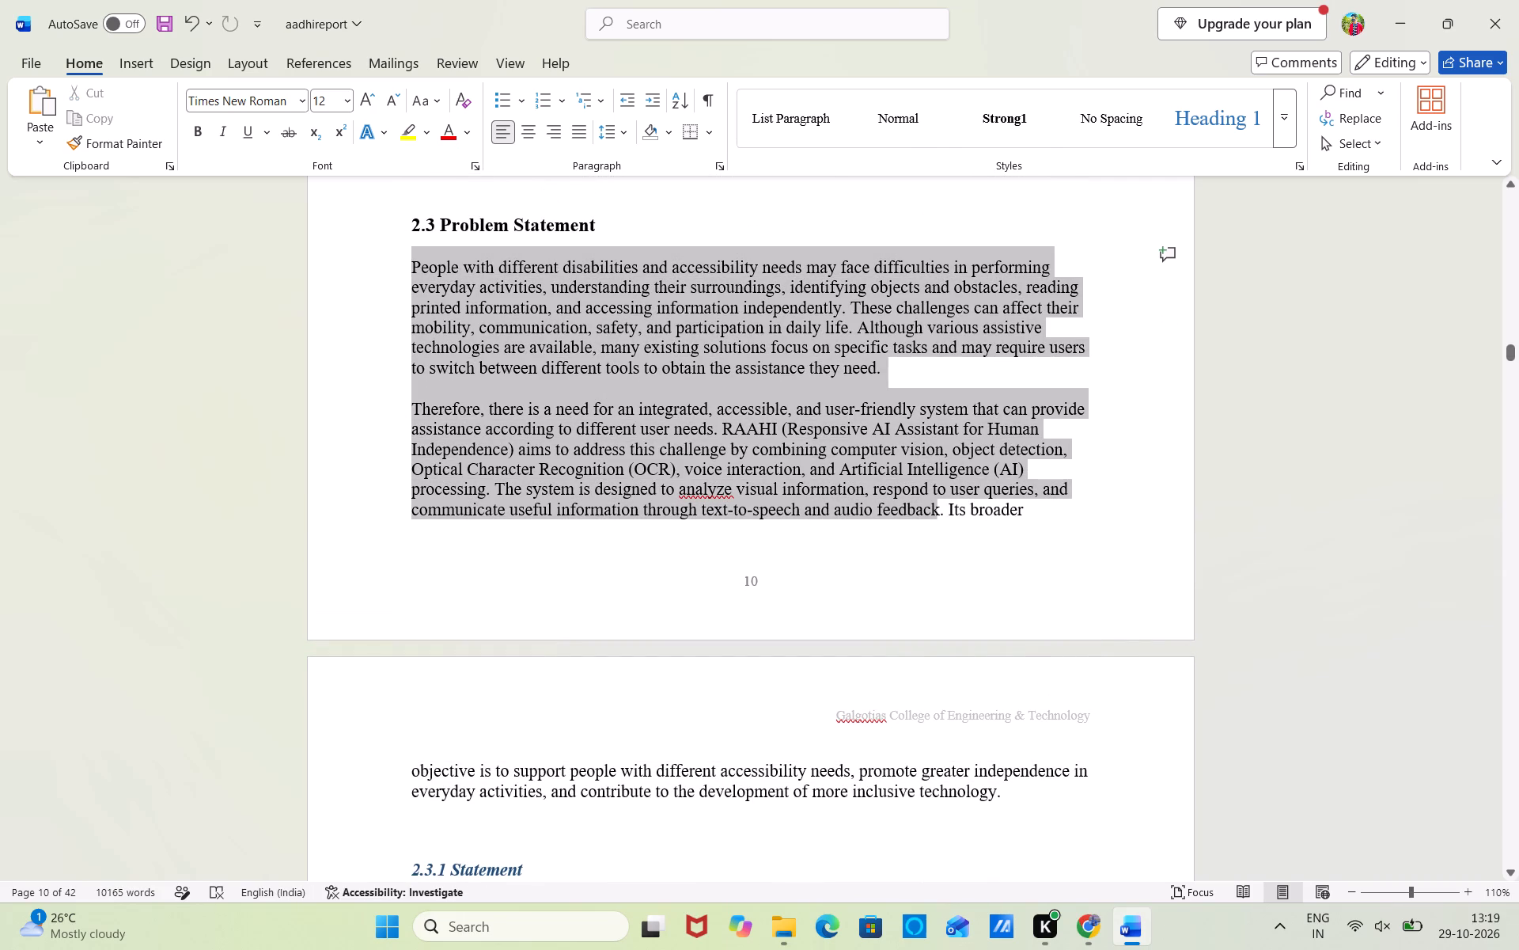
left_click_drag(891, 577, 992, 807)
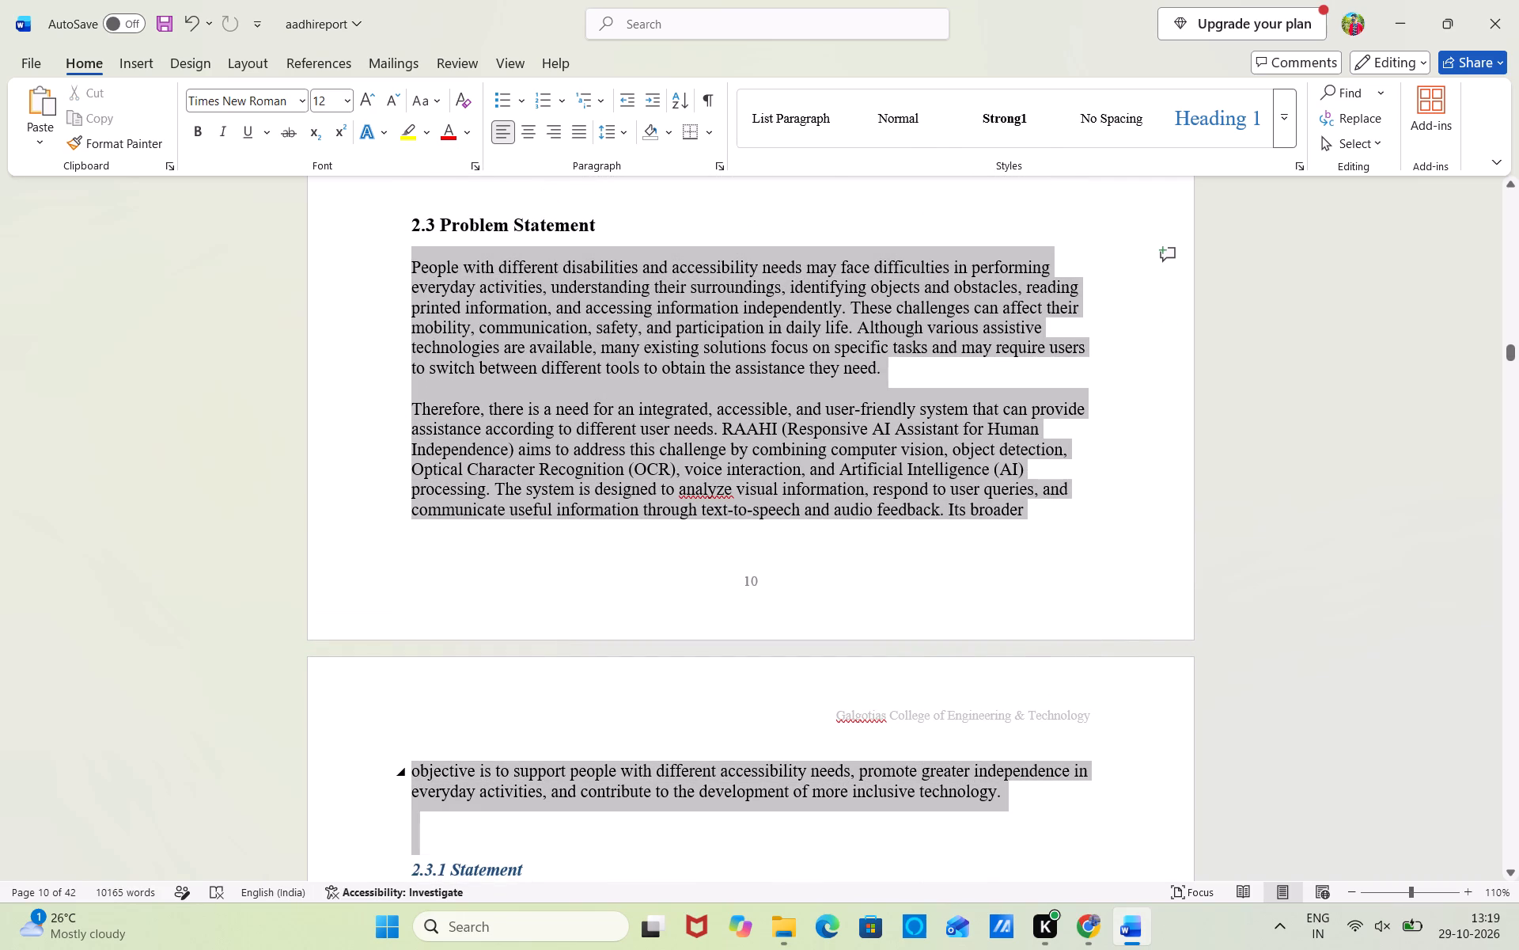
left_click_drag(992, 807, 982, 776)
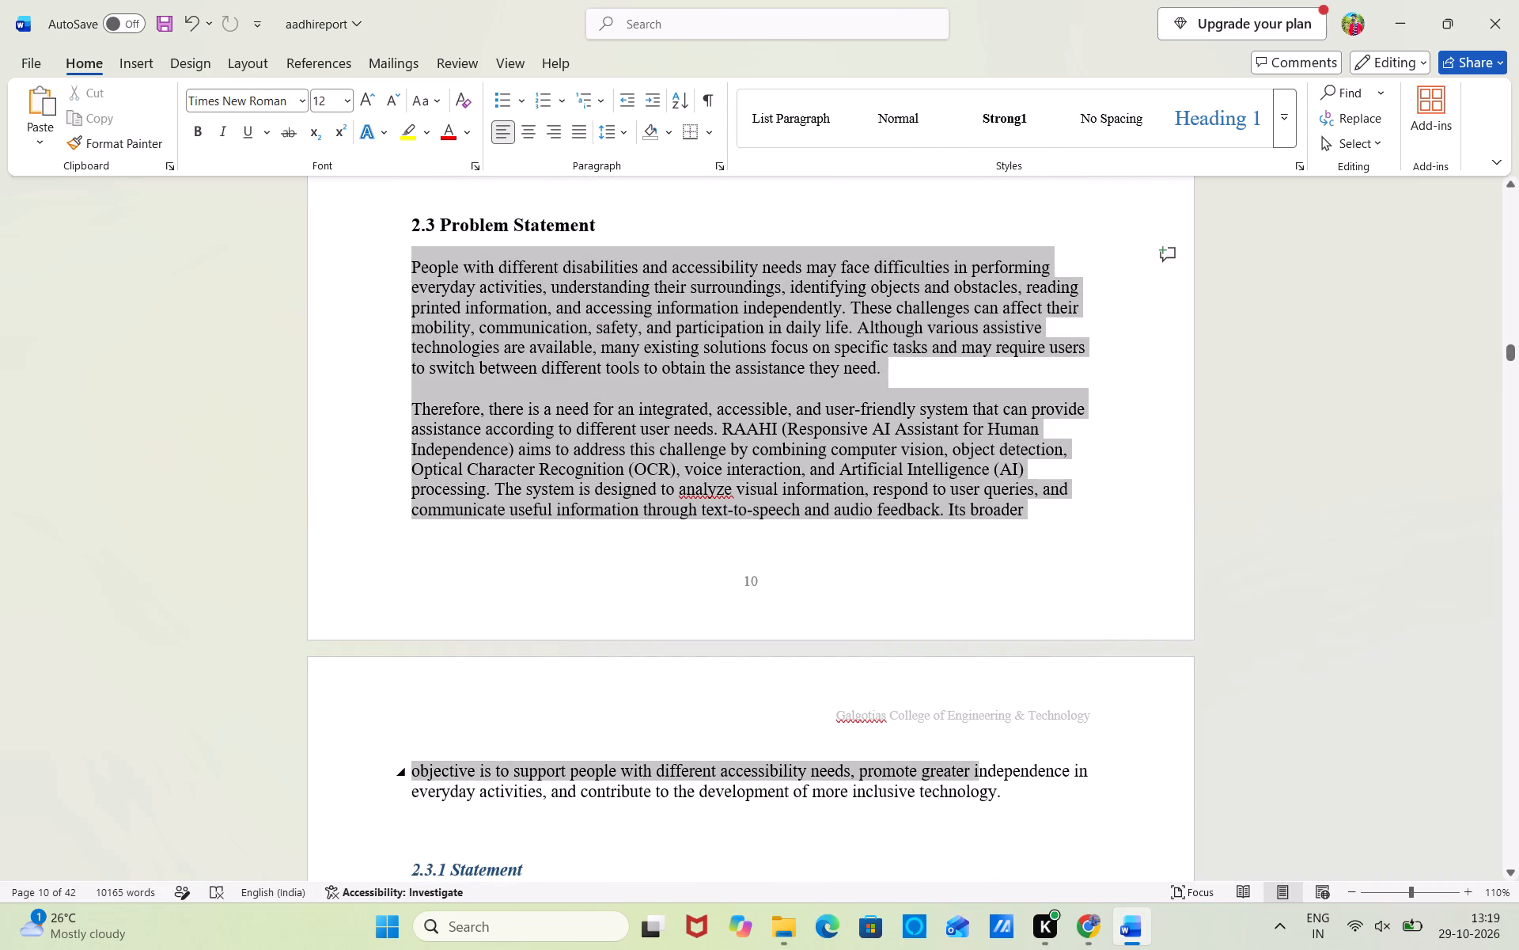
left_click_drag(982, 776, 977, 789)
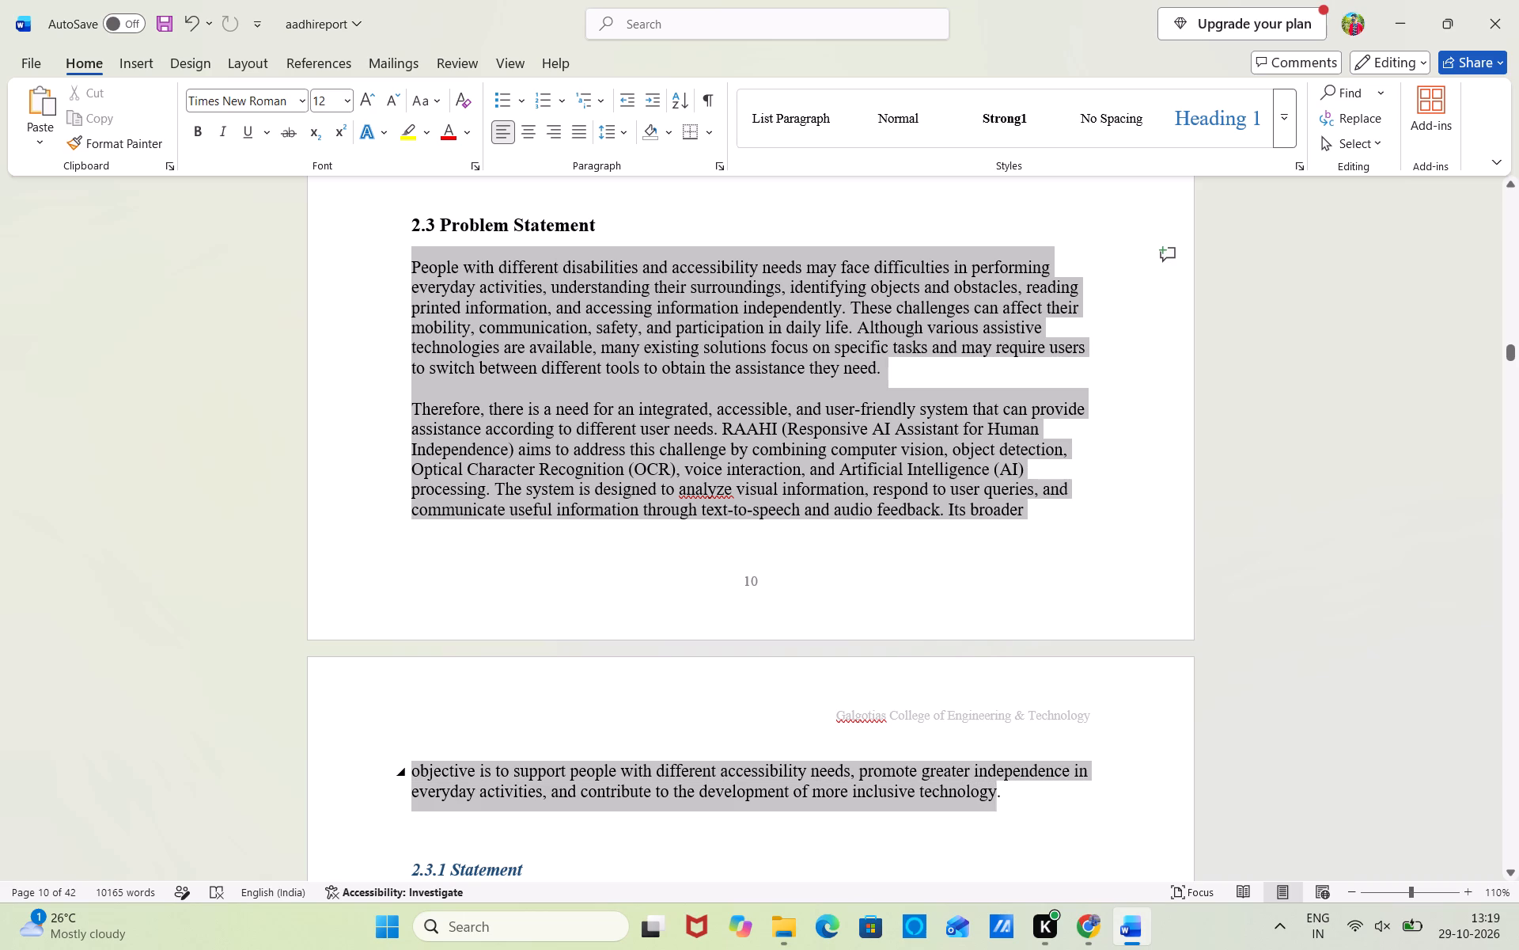
left_click_drag(977, 789, 975, 785)
left_click_drag(975, 785, 1015, 780)
key("BackSpace")
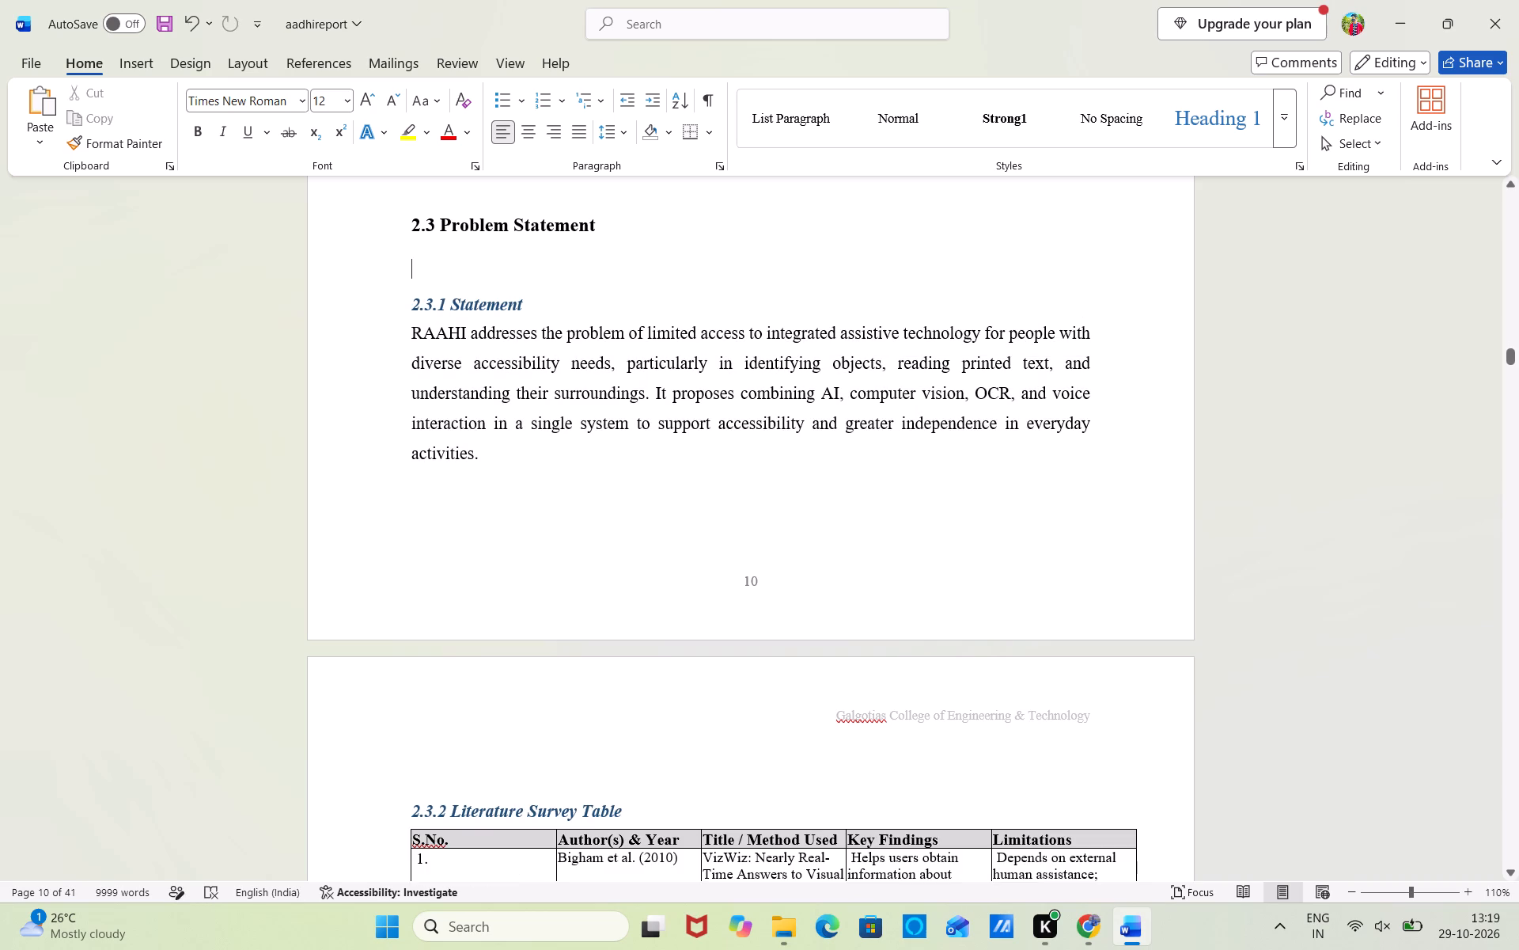
key("ctrl+v")
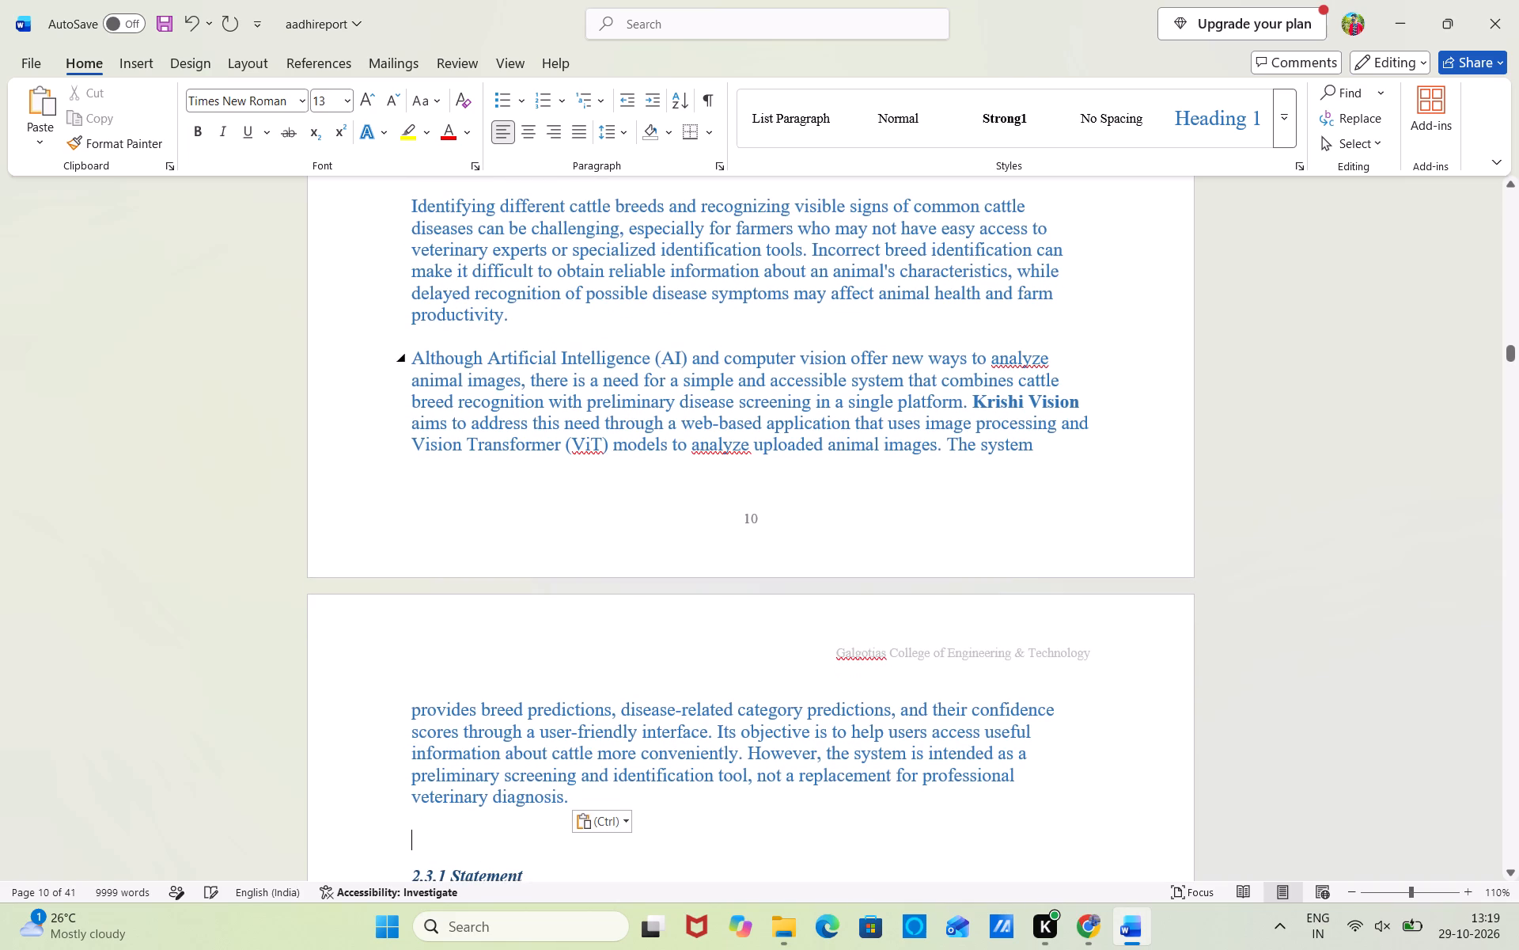
Move the passage from "breed recognition" through "veterinary diagnosis" to the start of the 2.3 Problem Statement text.
left_click(360, 132)
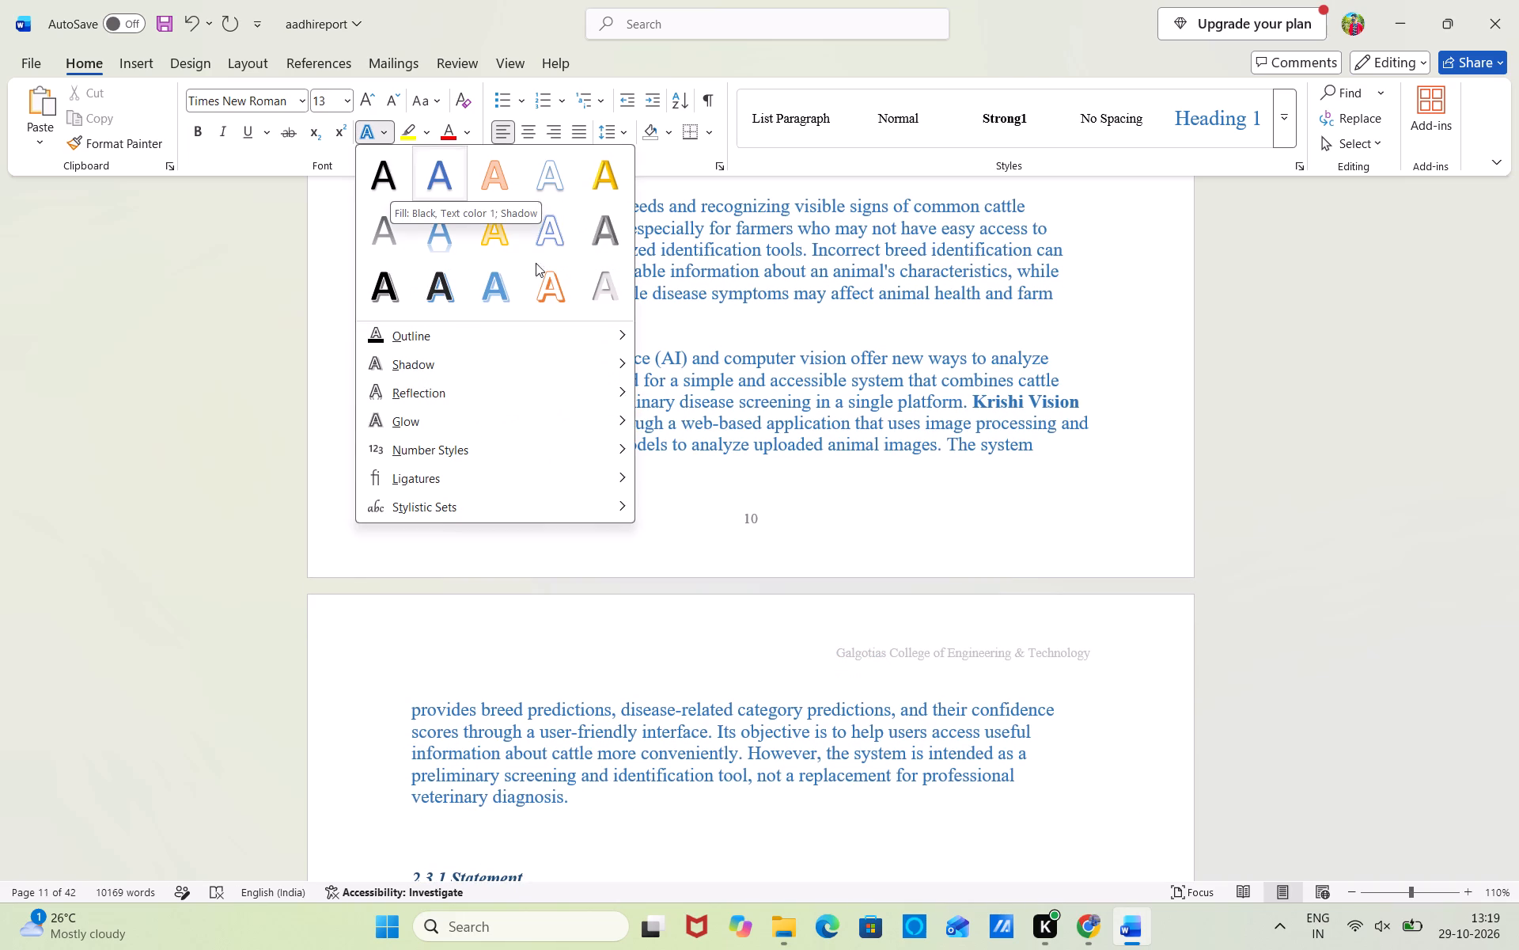
left_click(628, 804)
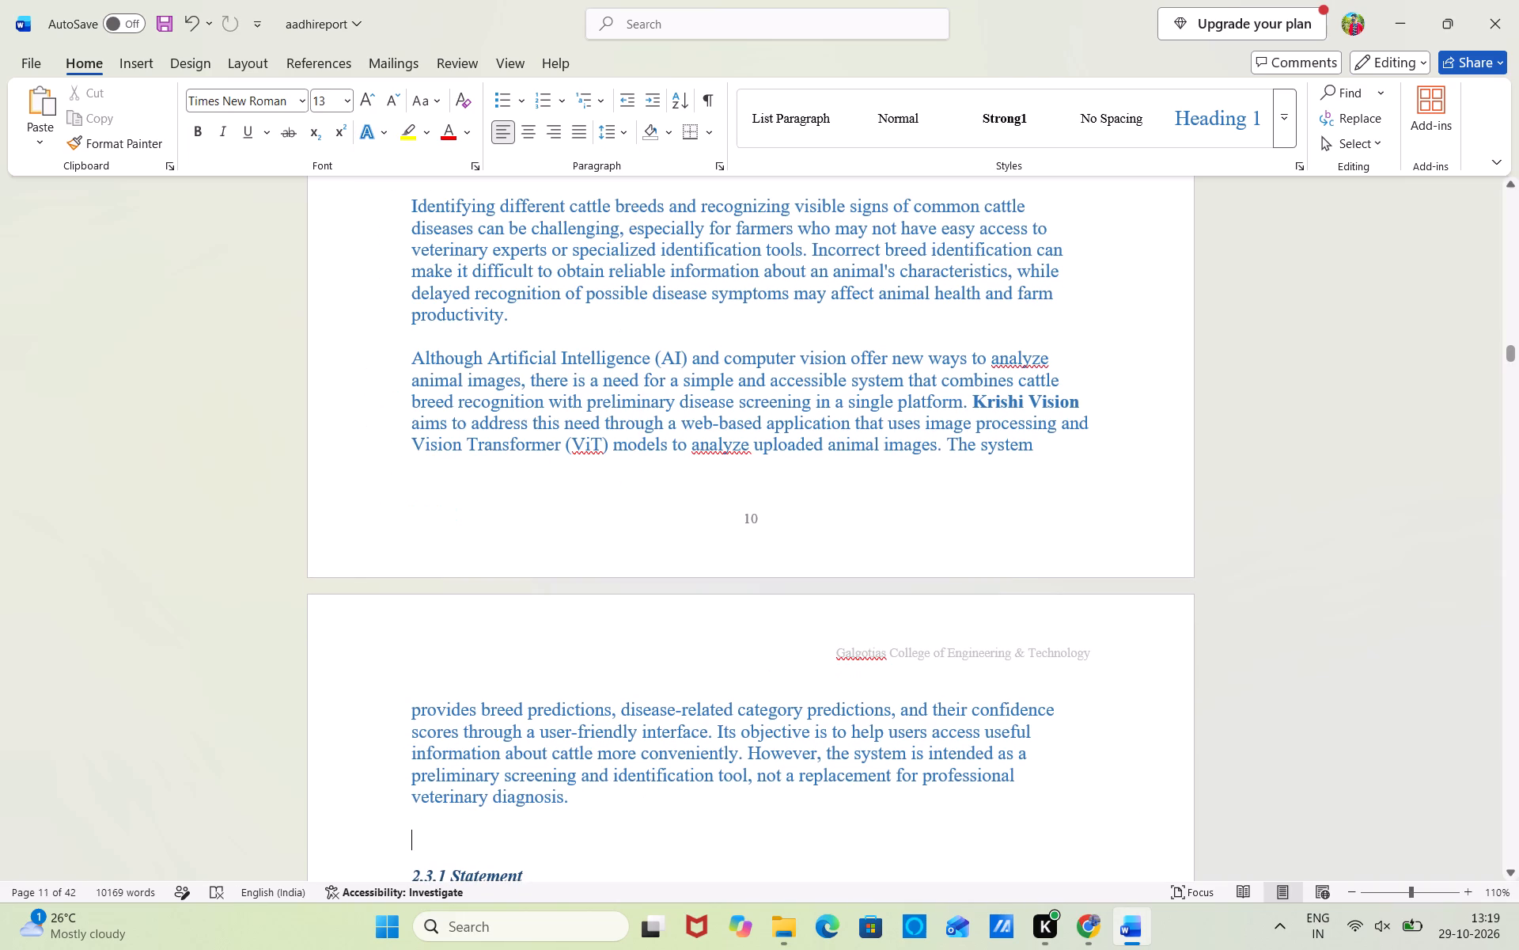
left_click_drag(565, 816, 455, 397)
left_click_drag(454, 393, 366, 203)
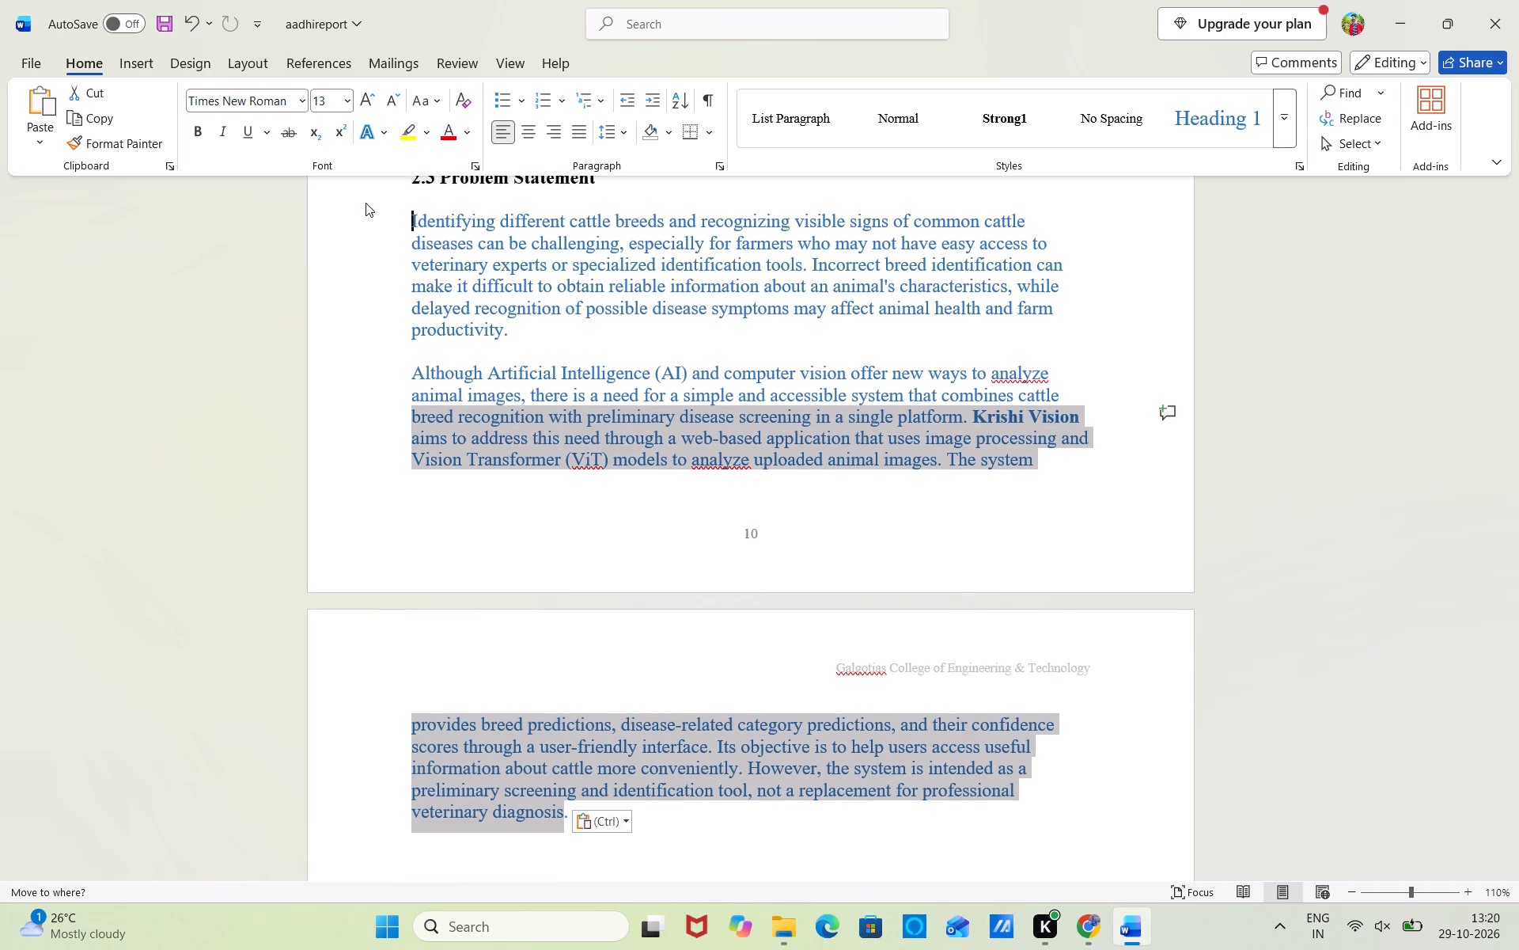
left_click(401, 224)
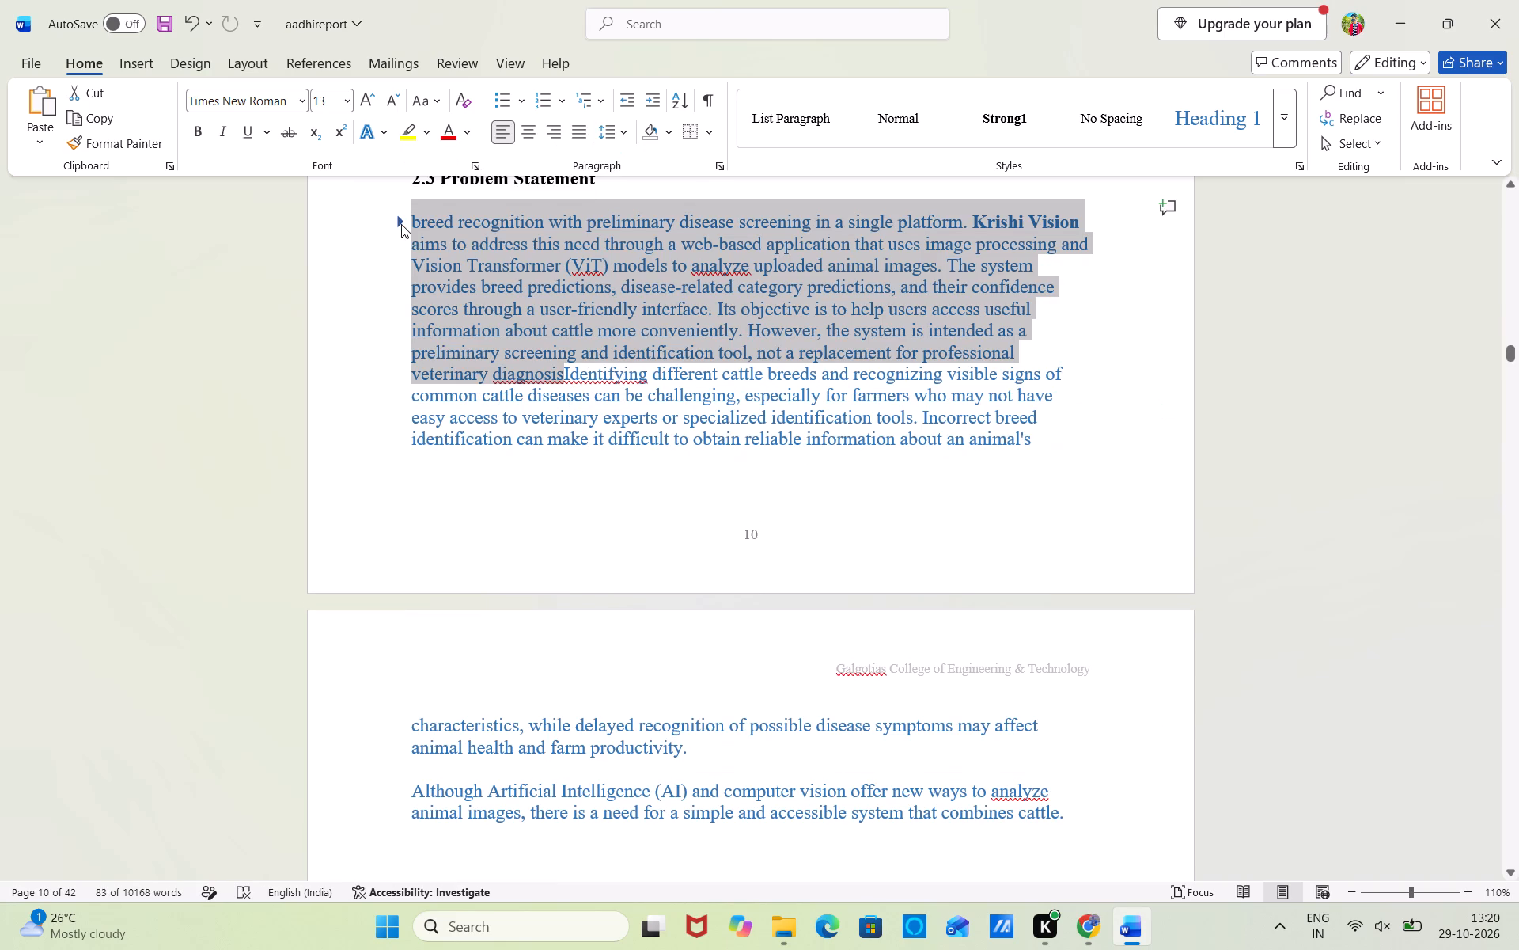
left_click(401, 224)
left_click(397, 263)
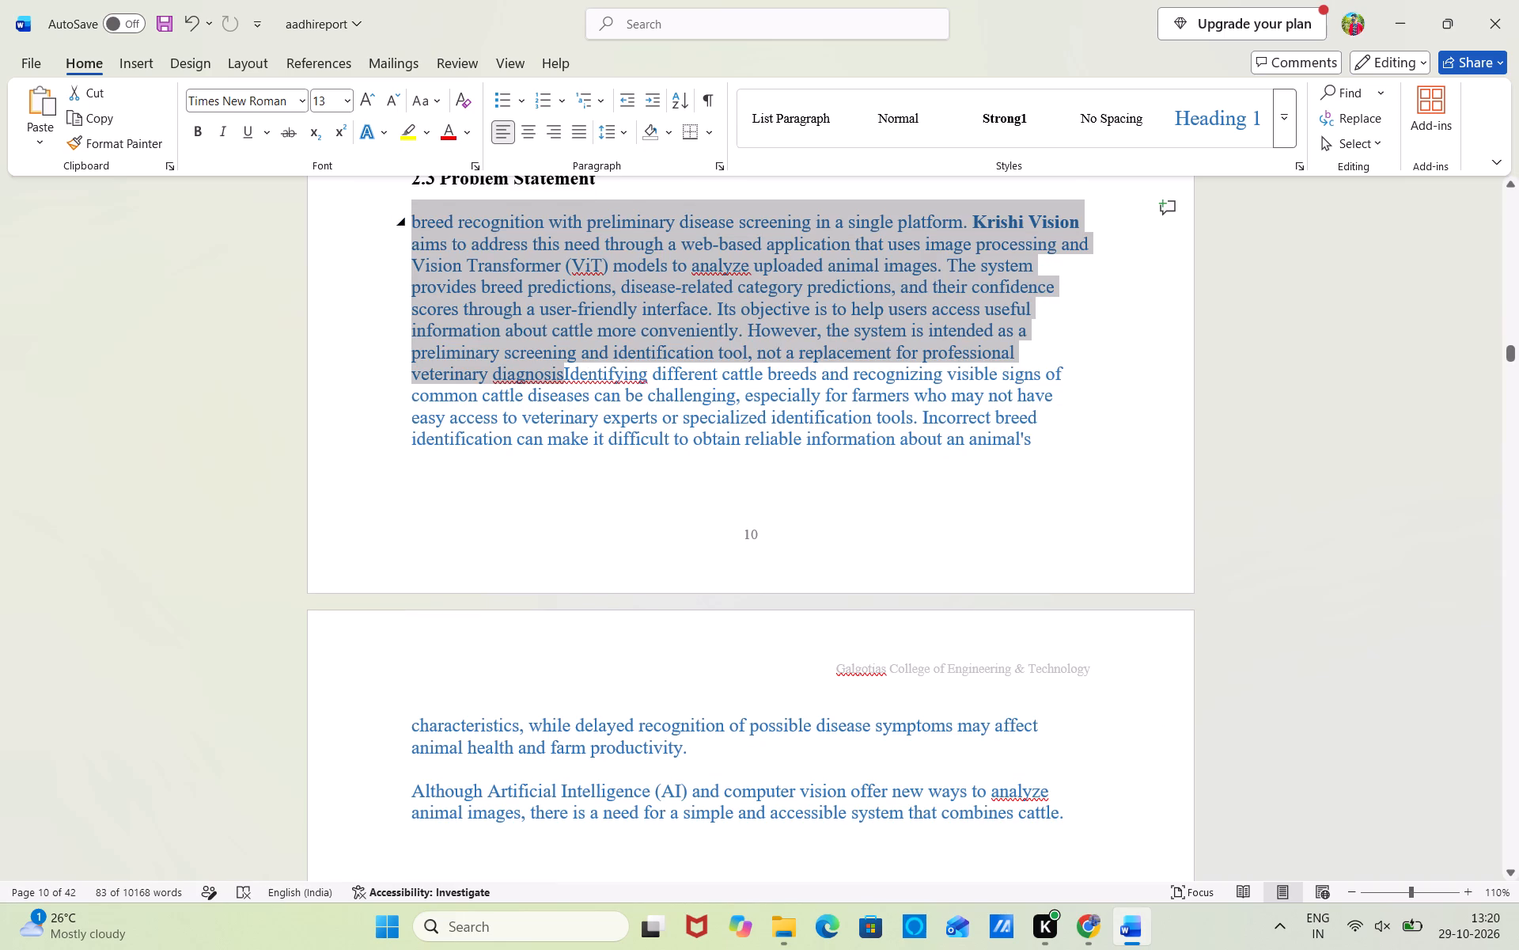
left_click(397, 263)
Apply the "Fill: Black, Text color 1; Shadow" text effect to all the blue text under 2.3 Problem Statement.
left_click_drag(415, 215, 578, 682)
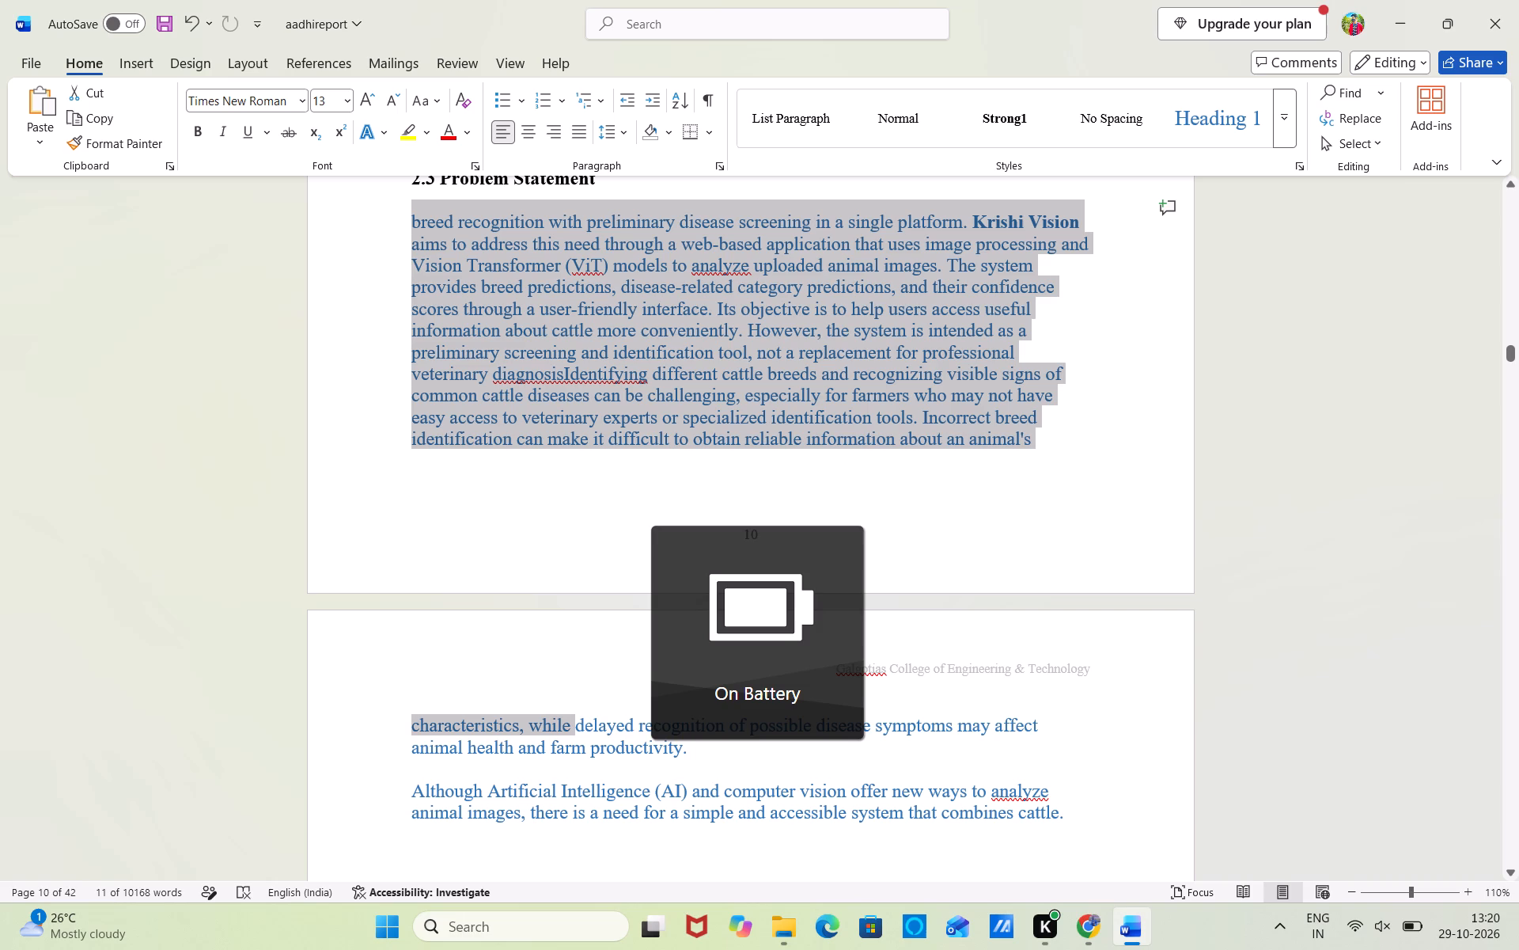
left_click_drag(578, 682, 947, 787)
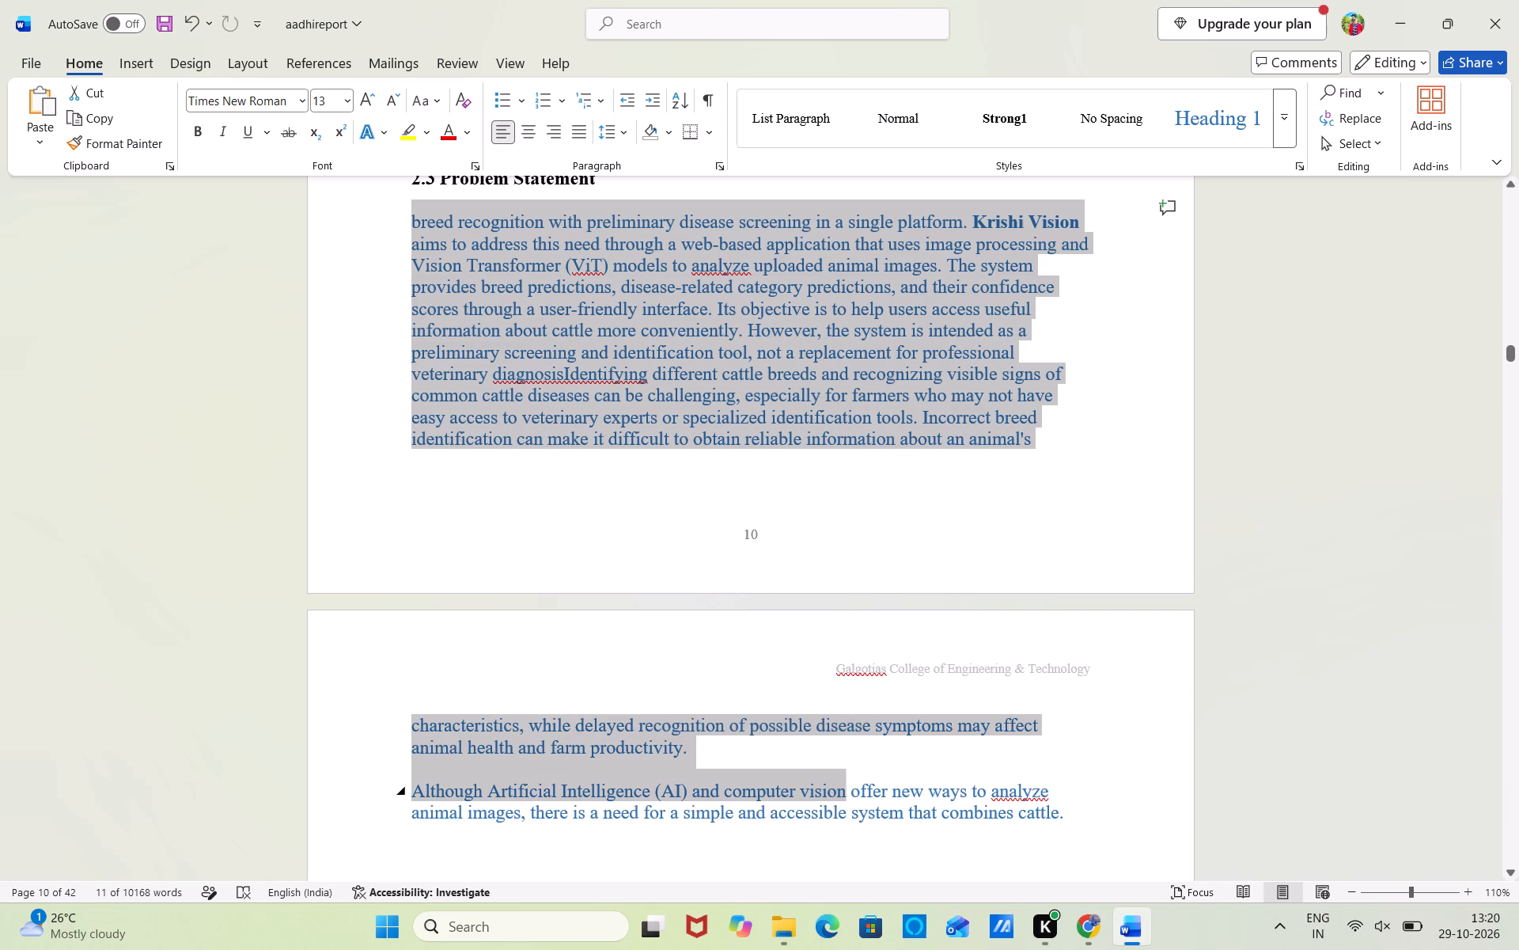
left_click_drag(947, 787, 1028, 815)
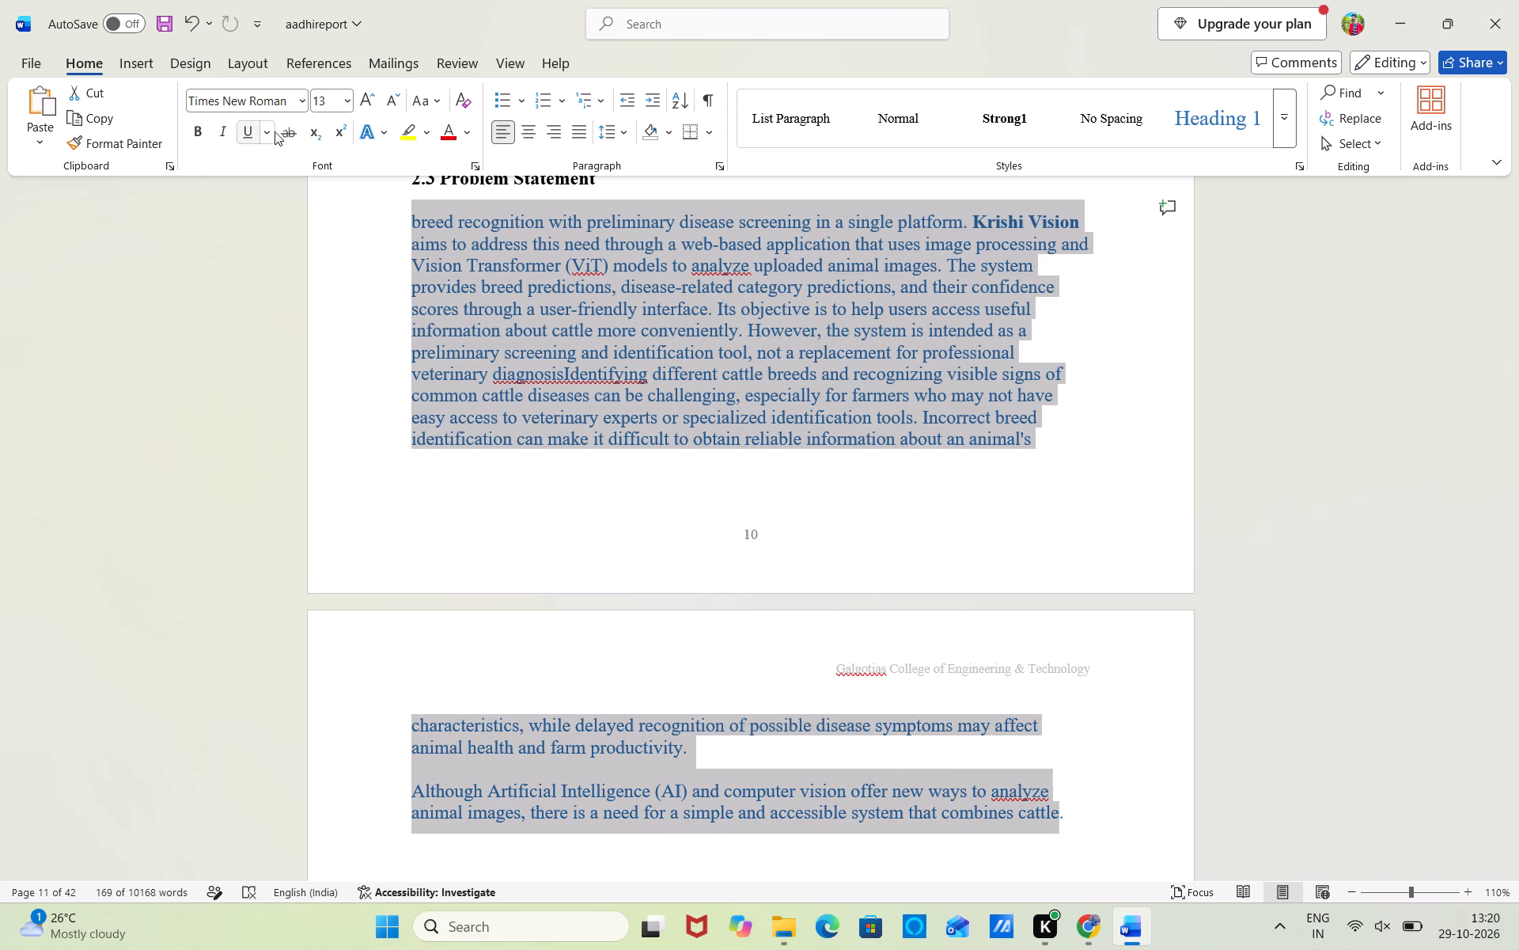
left_click(377, 123)
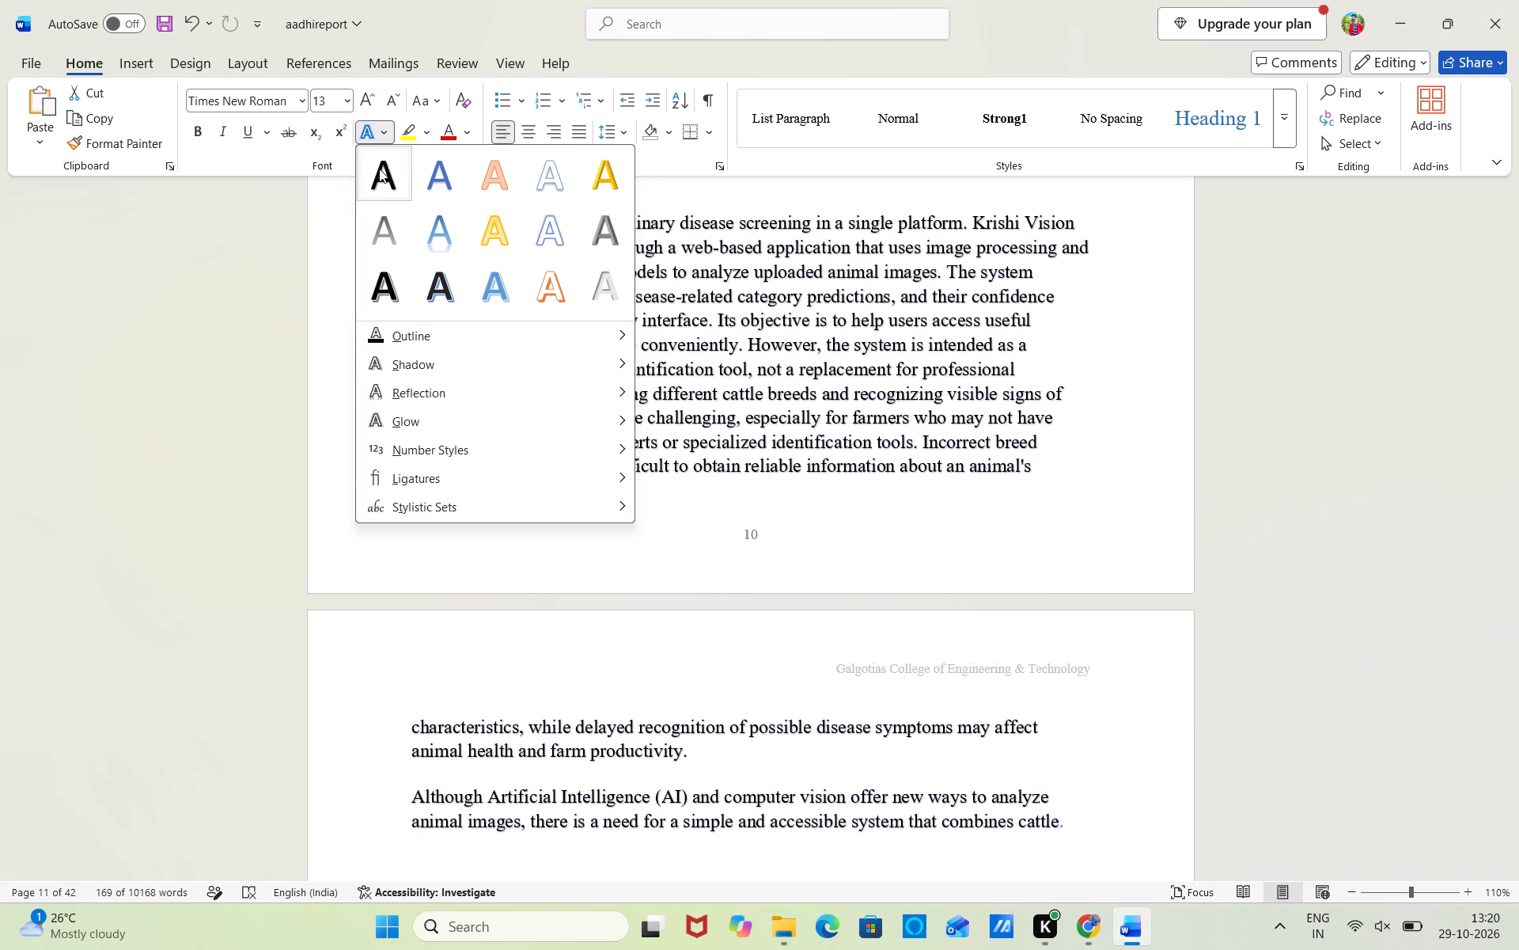
left_click(379, 169)
left_click(335, 376)
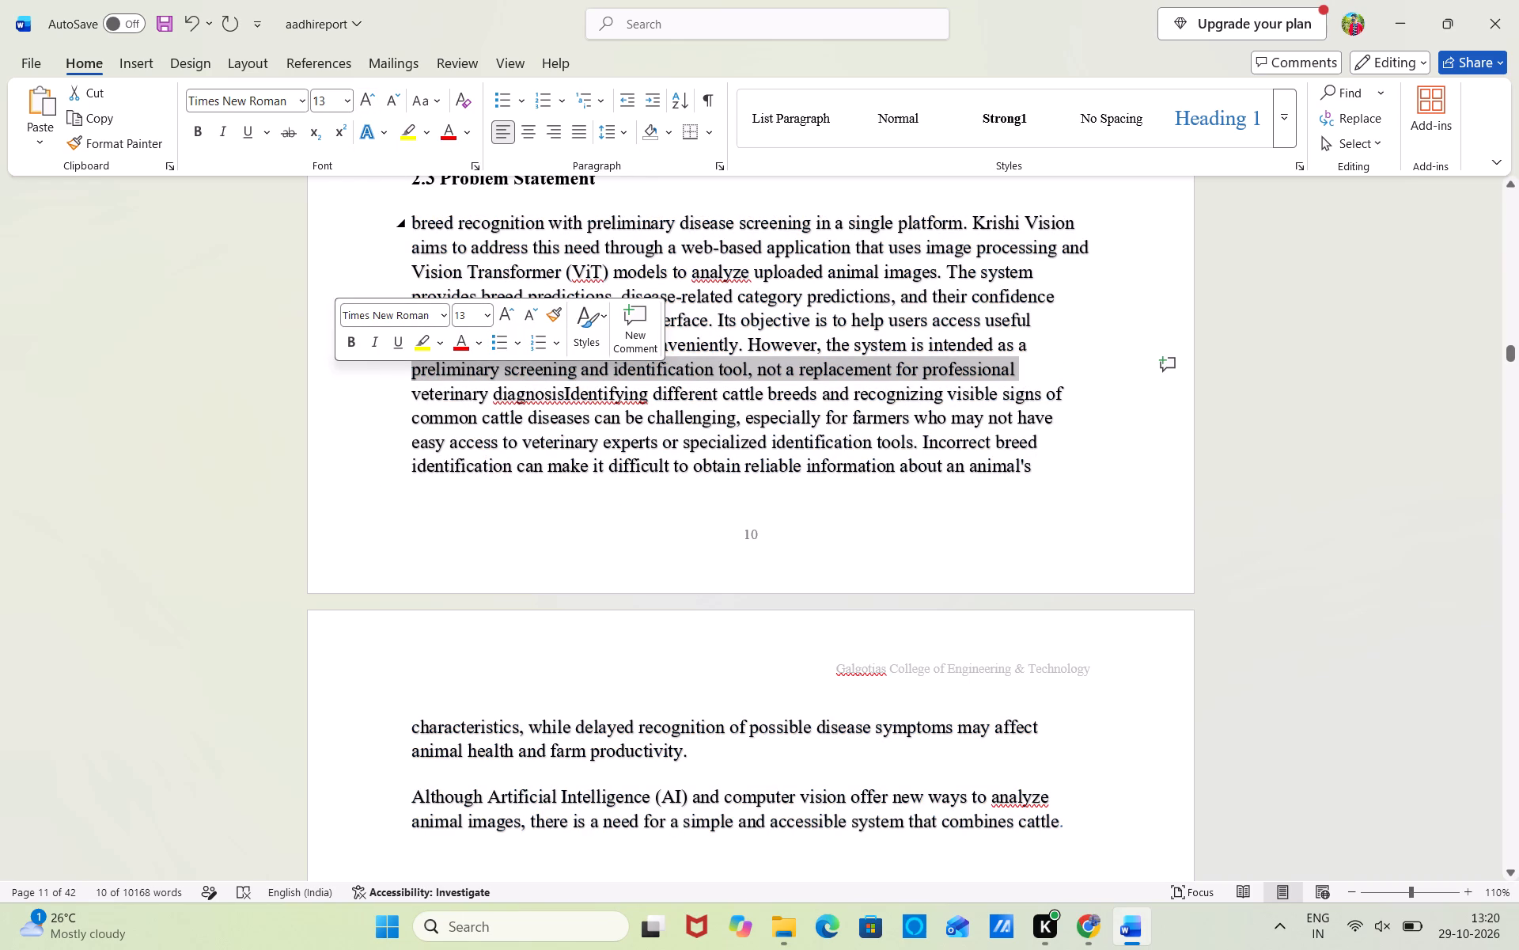
Capitalize the first word of the 2.3 Problem Statement text so it reads "Breed".
left_click(420, 226)
key("BackSpace")
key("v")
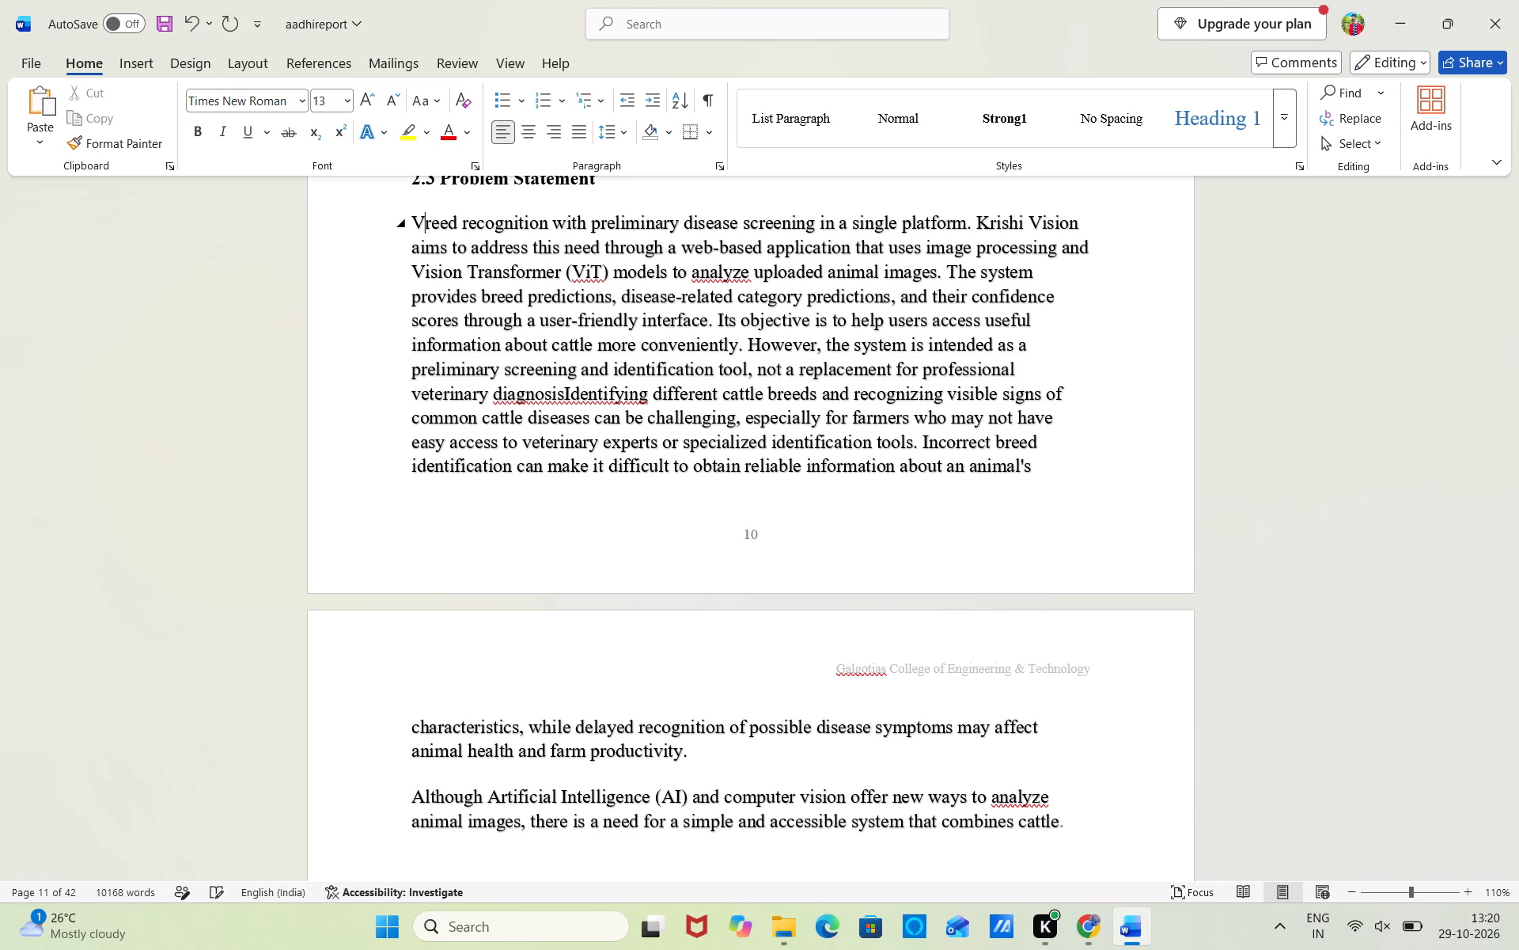
key("BackSpace")
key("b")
Delete the leftover paragraph starting "Although Artificial Intelligence (AI)" above 2.3.1 Statement, including its closing full stop.
scroll(667, 546, "down", 1)
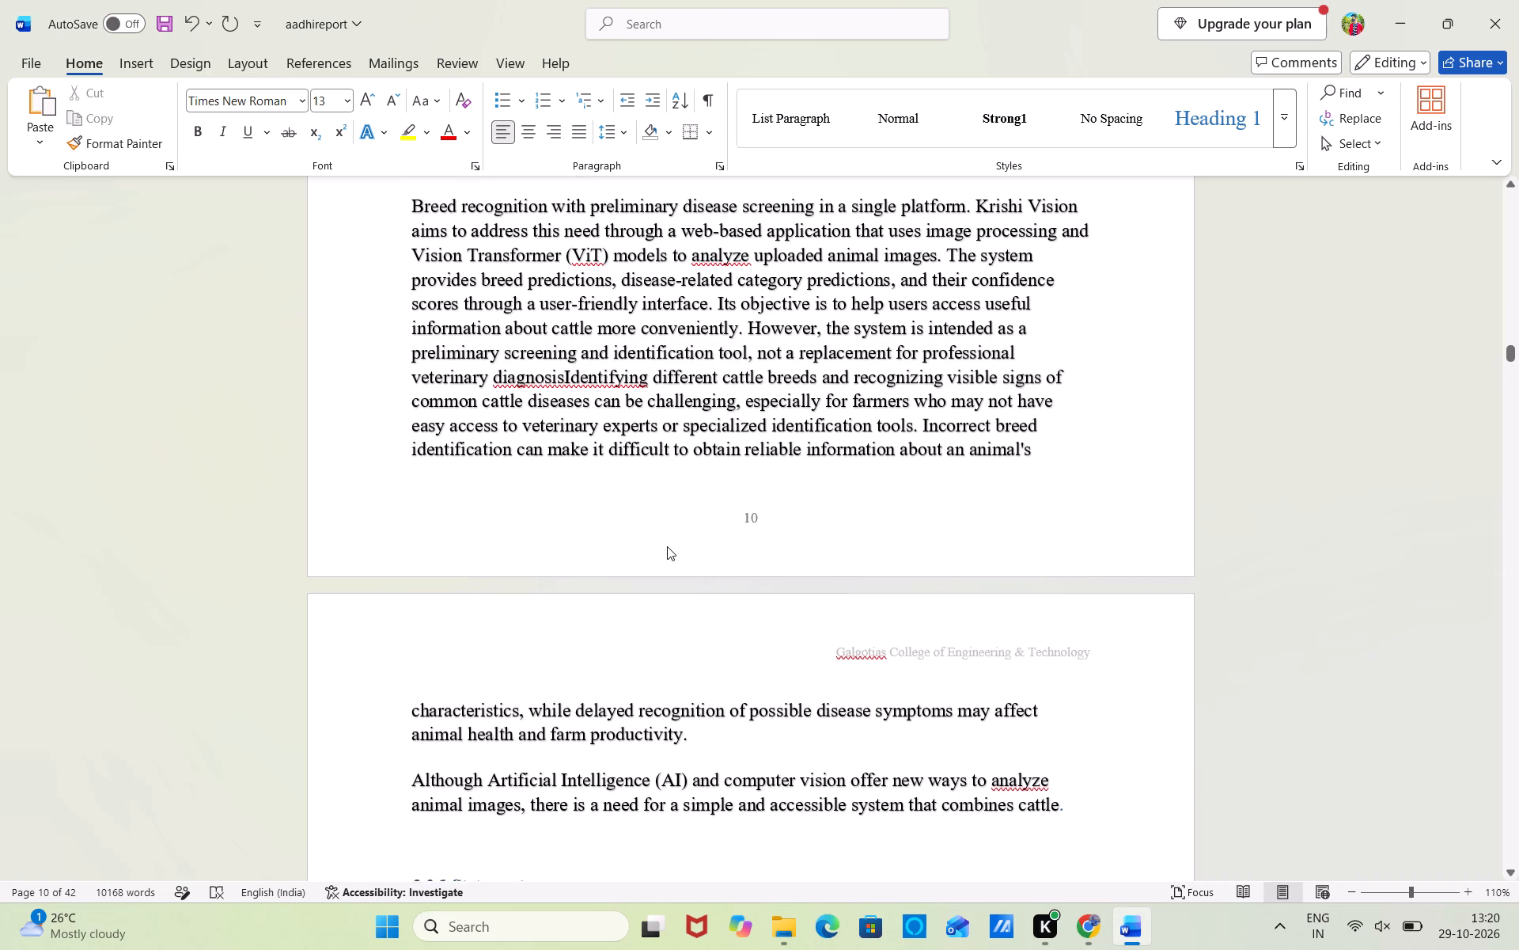
scroll(667, 546, "down", 1)
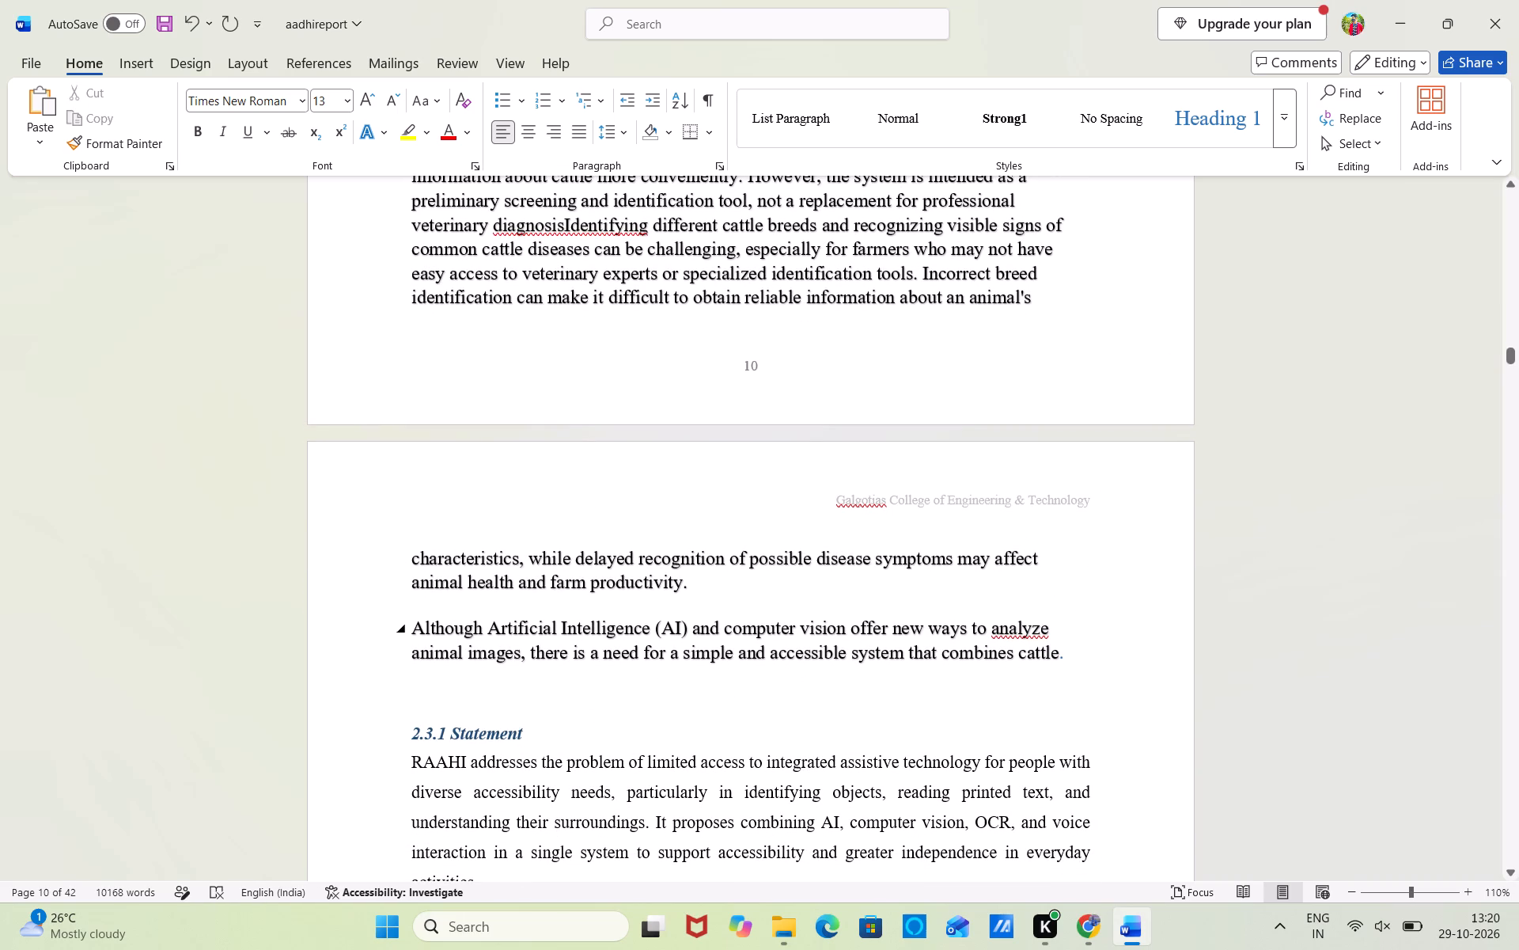
left_click_drag(1066, 654, 1015, 644)
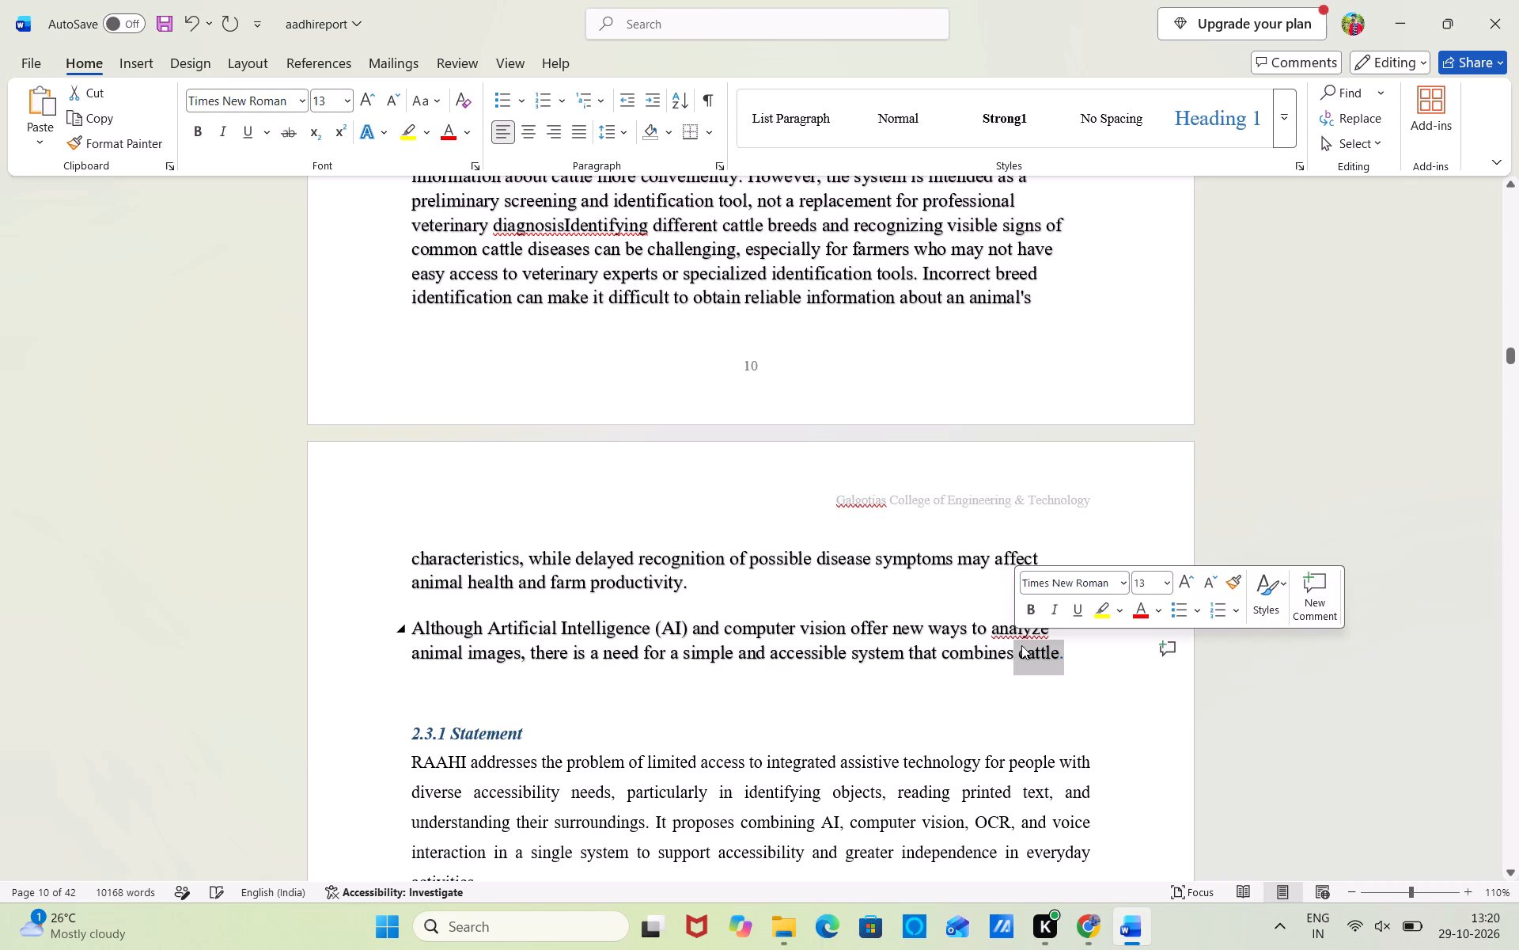
left_click(1081, 655)
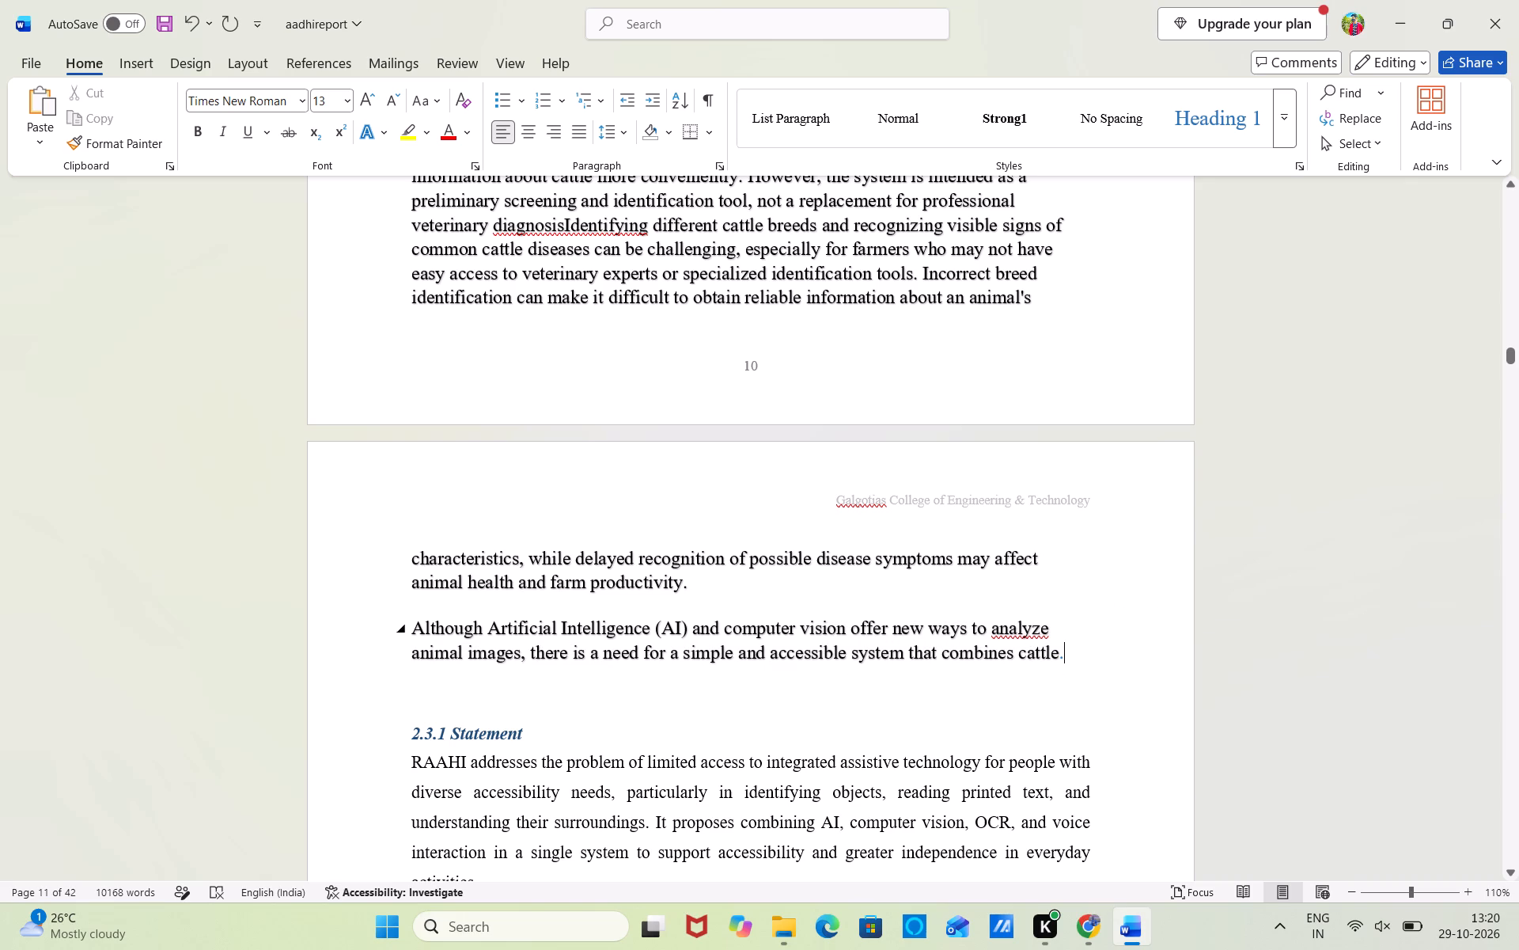
left_click(400, 625)
left_click(400, 625)
left_click_drag(1057, 654, 820, 614)
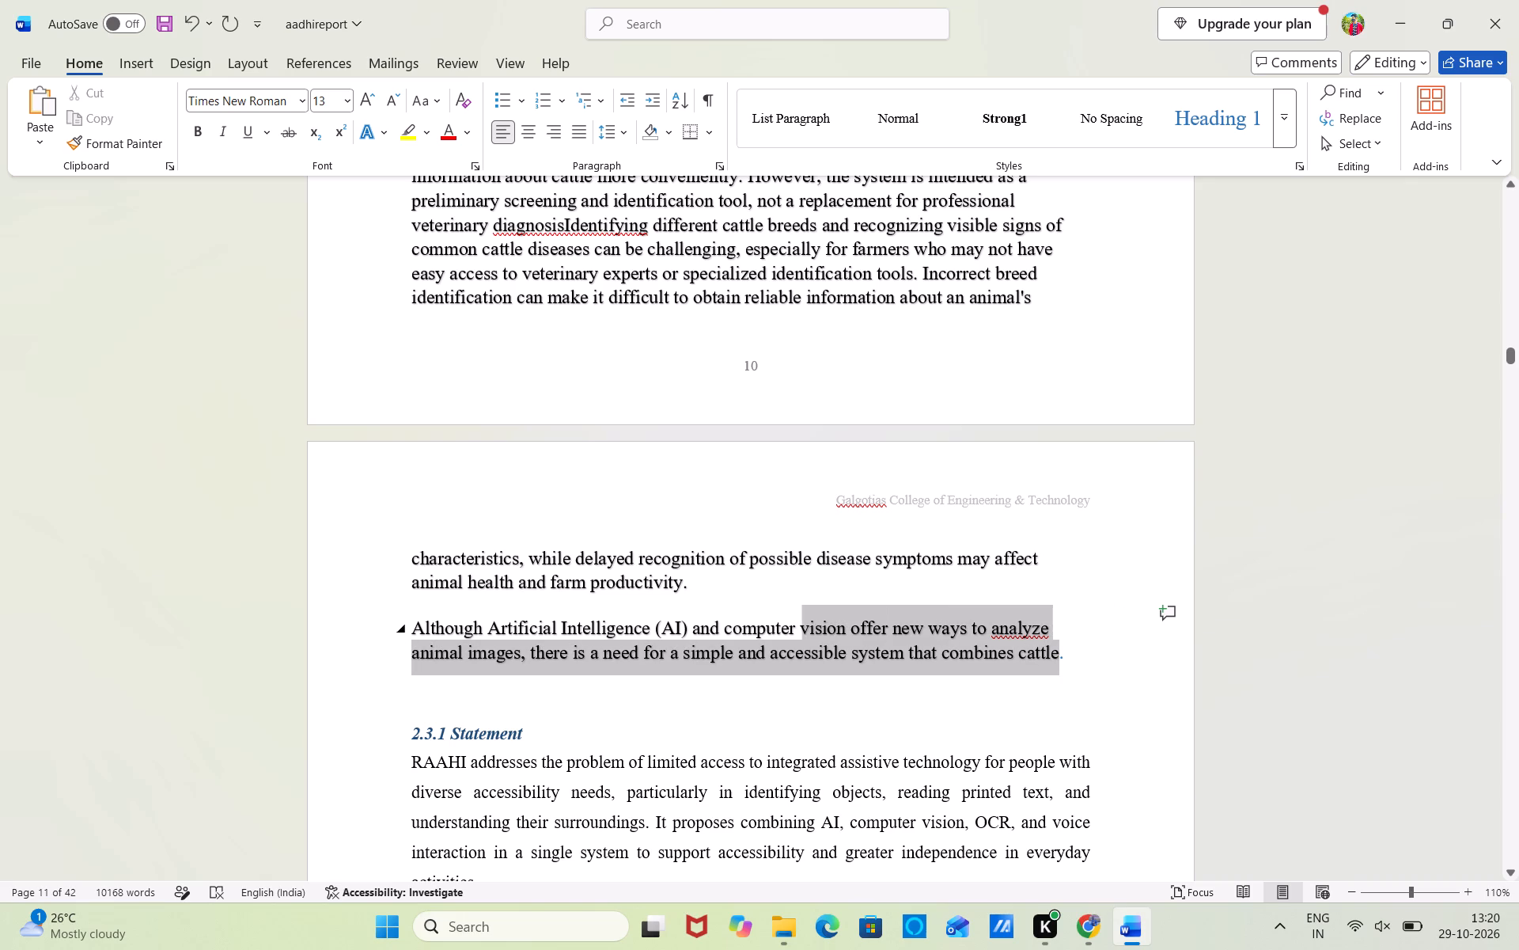
left_click_drag(820, 614, 385, 634)
key("BackSpace")
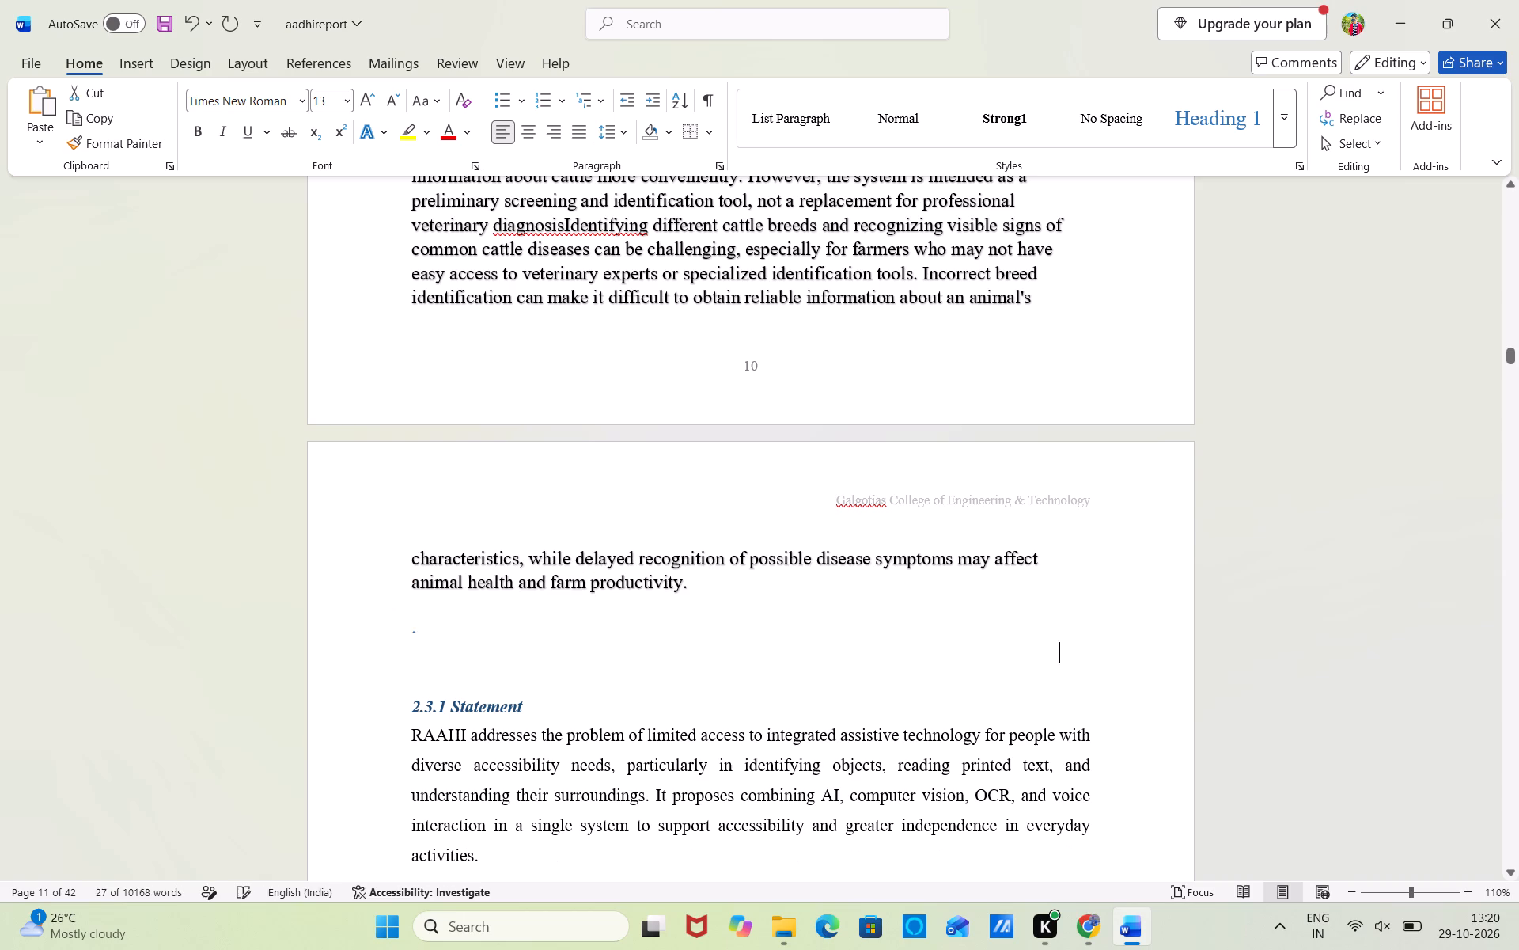
left_click(427, 625)
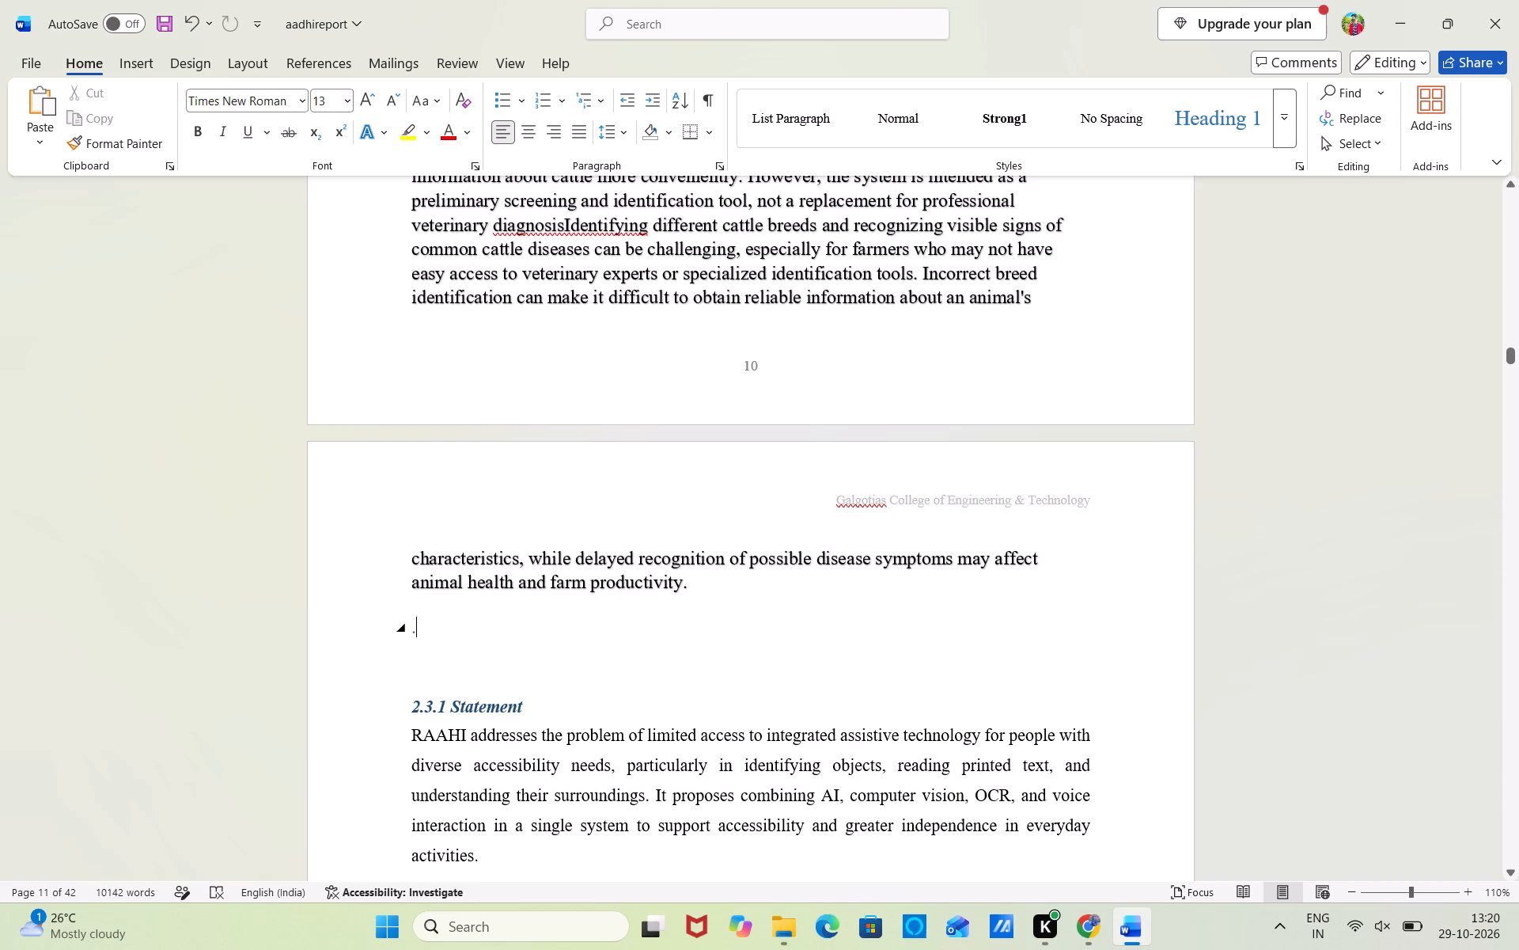
key("BackSpace")
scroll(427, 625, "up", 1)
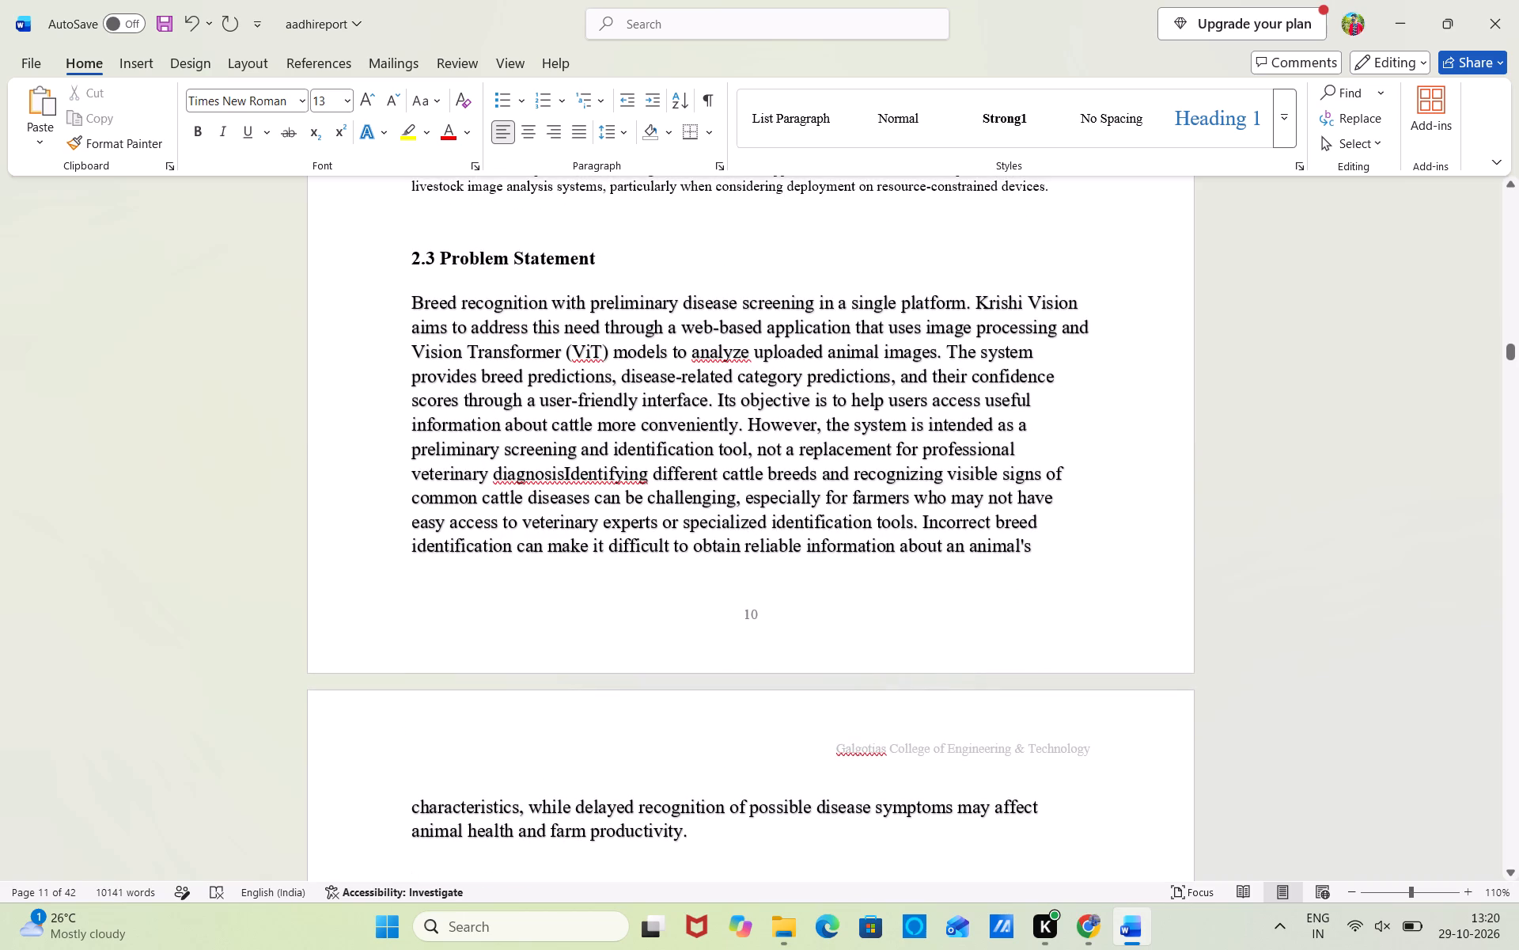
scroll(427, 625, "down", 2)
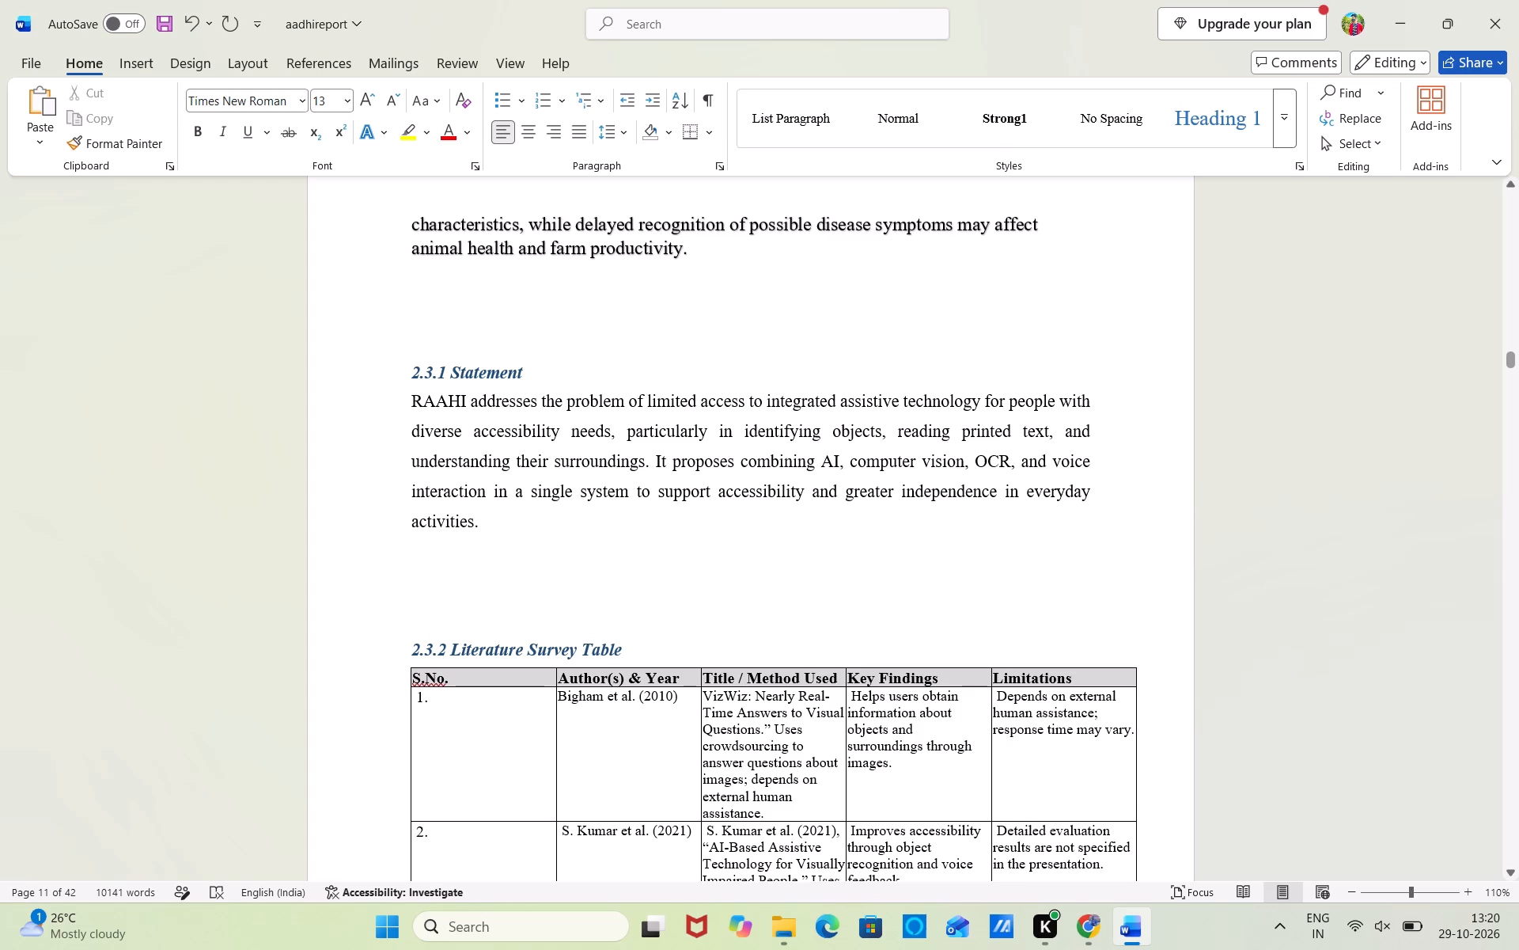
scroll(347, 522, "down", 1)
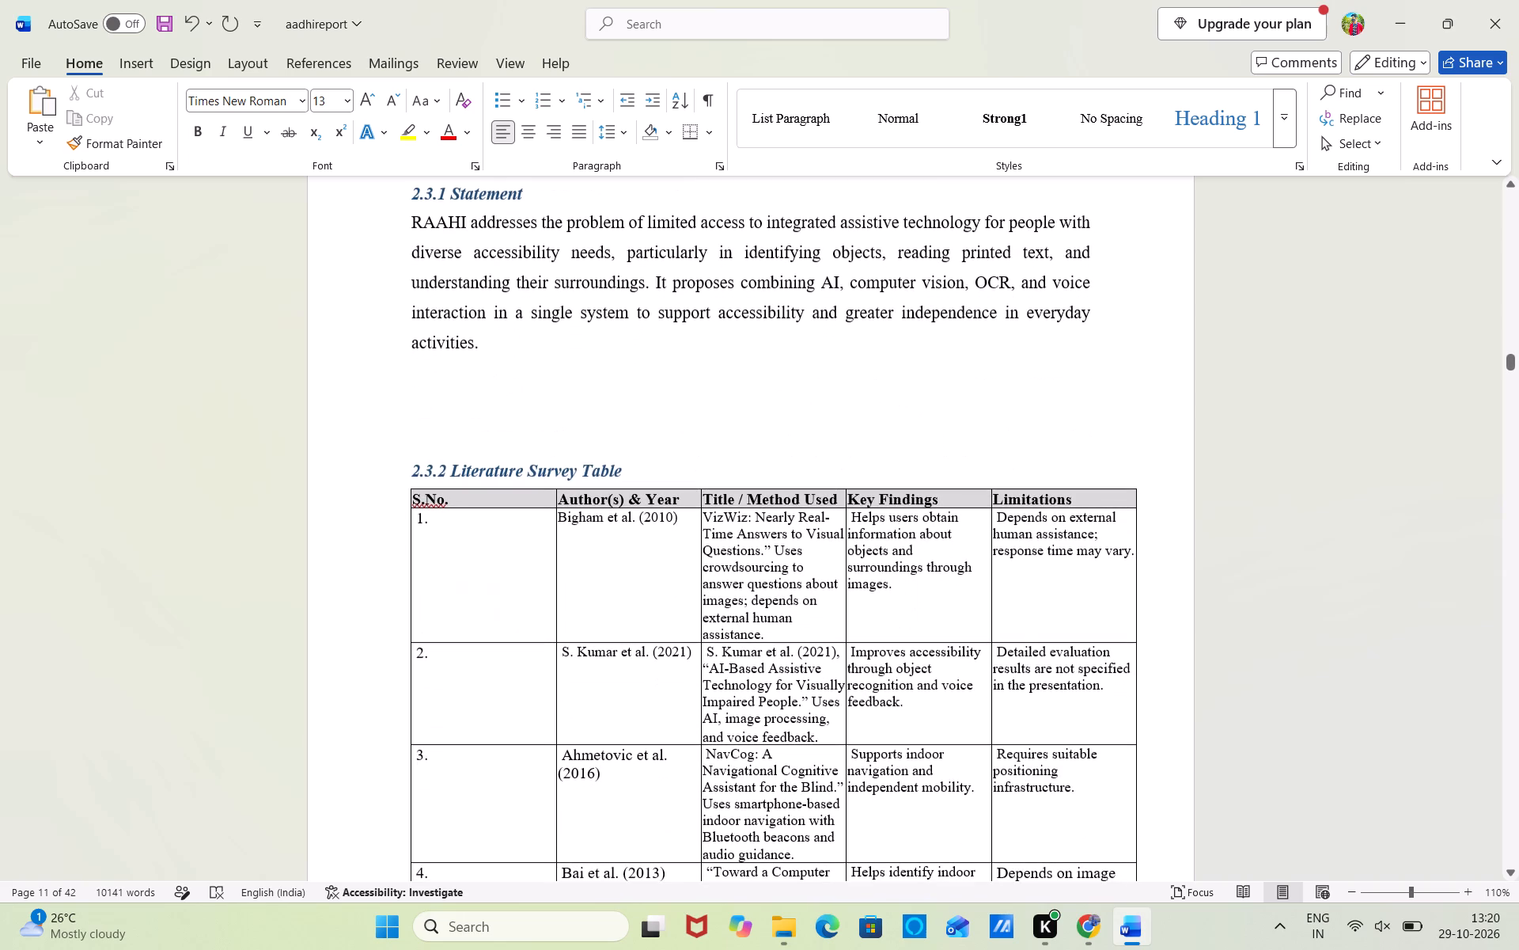
Copy the 2.3.1 Statement heading together with its RAAHI paragraph from the report.
scroll(347, 522, "down", 1)
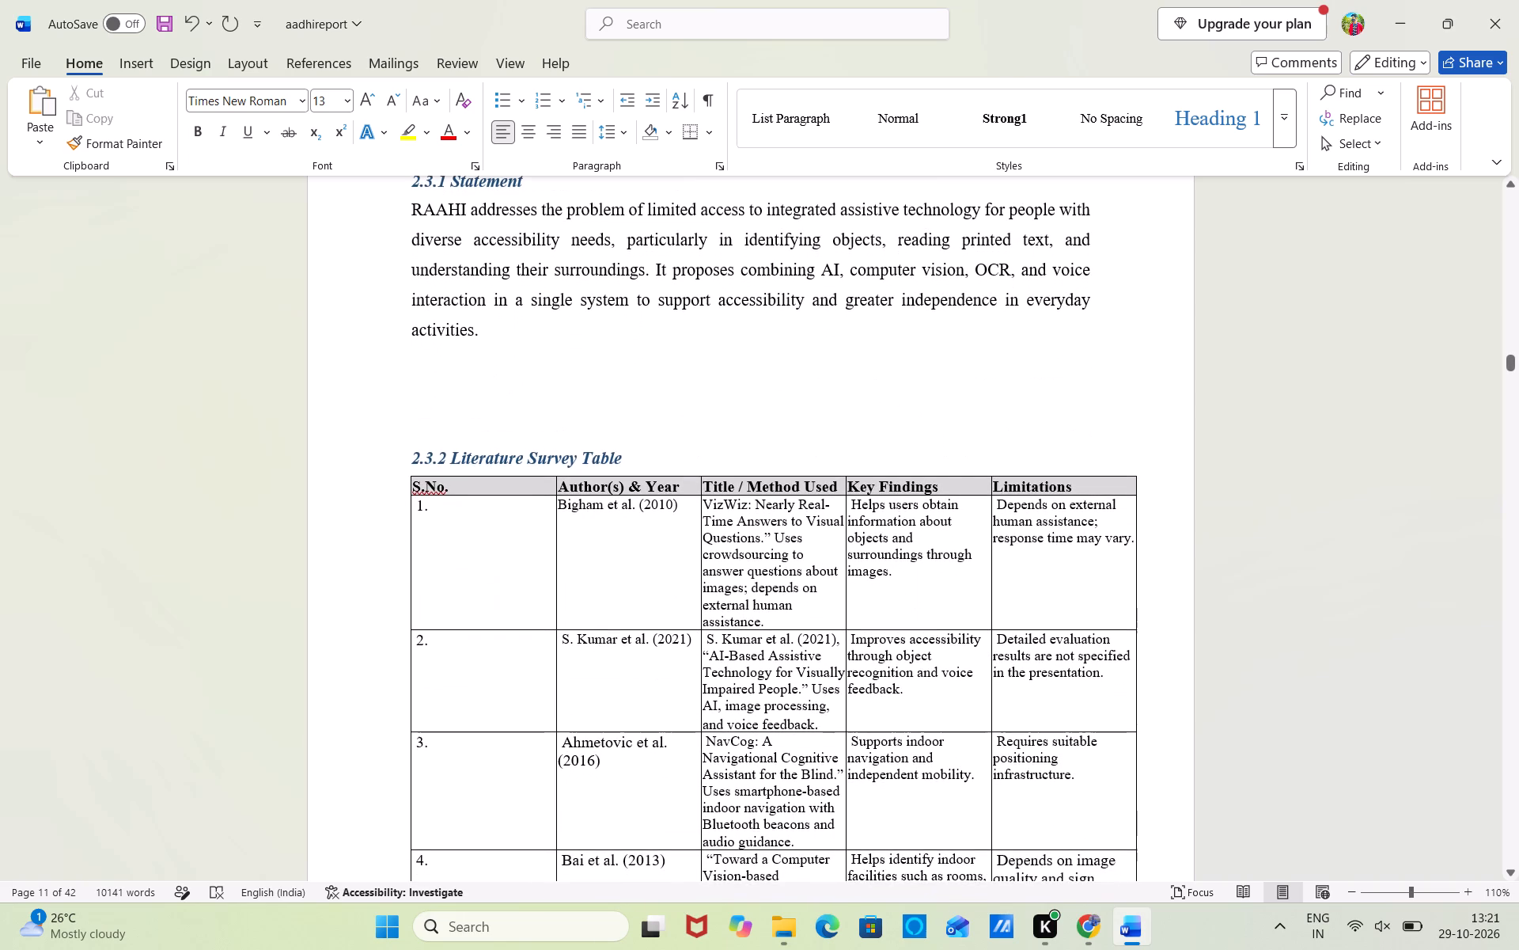
scroll(347, 522, "down", 1)
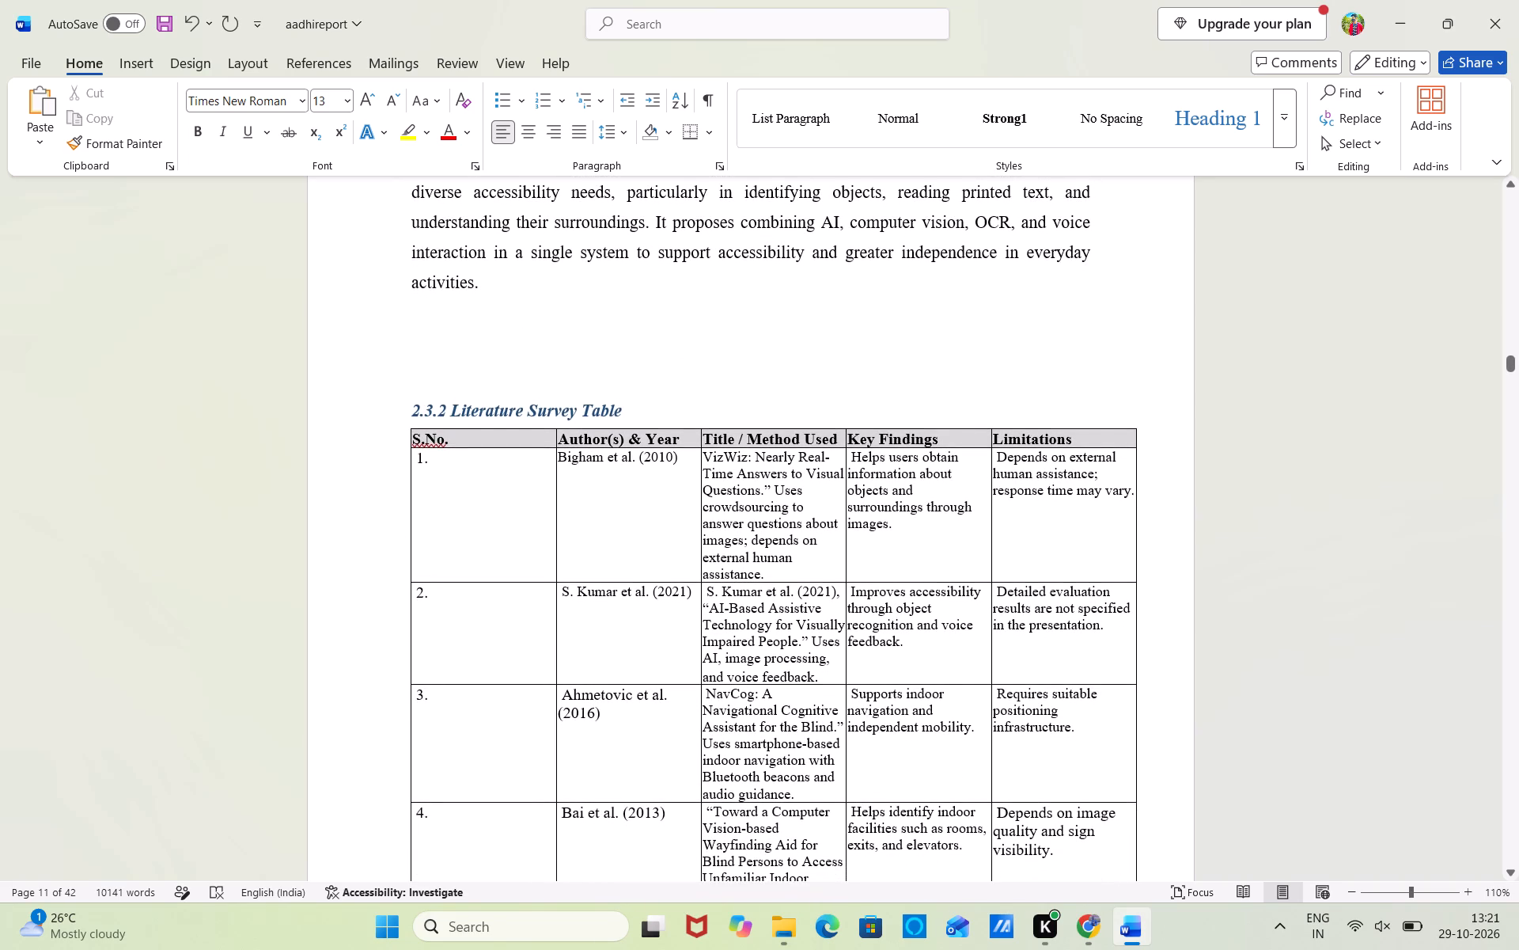
scroll(347, 522, "down", 1)
scroll(347, 522, "up", 1)
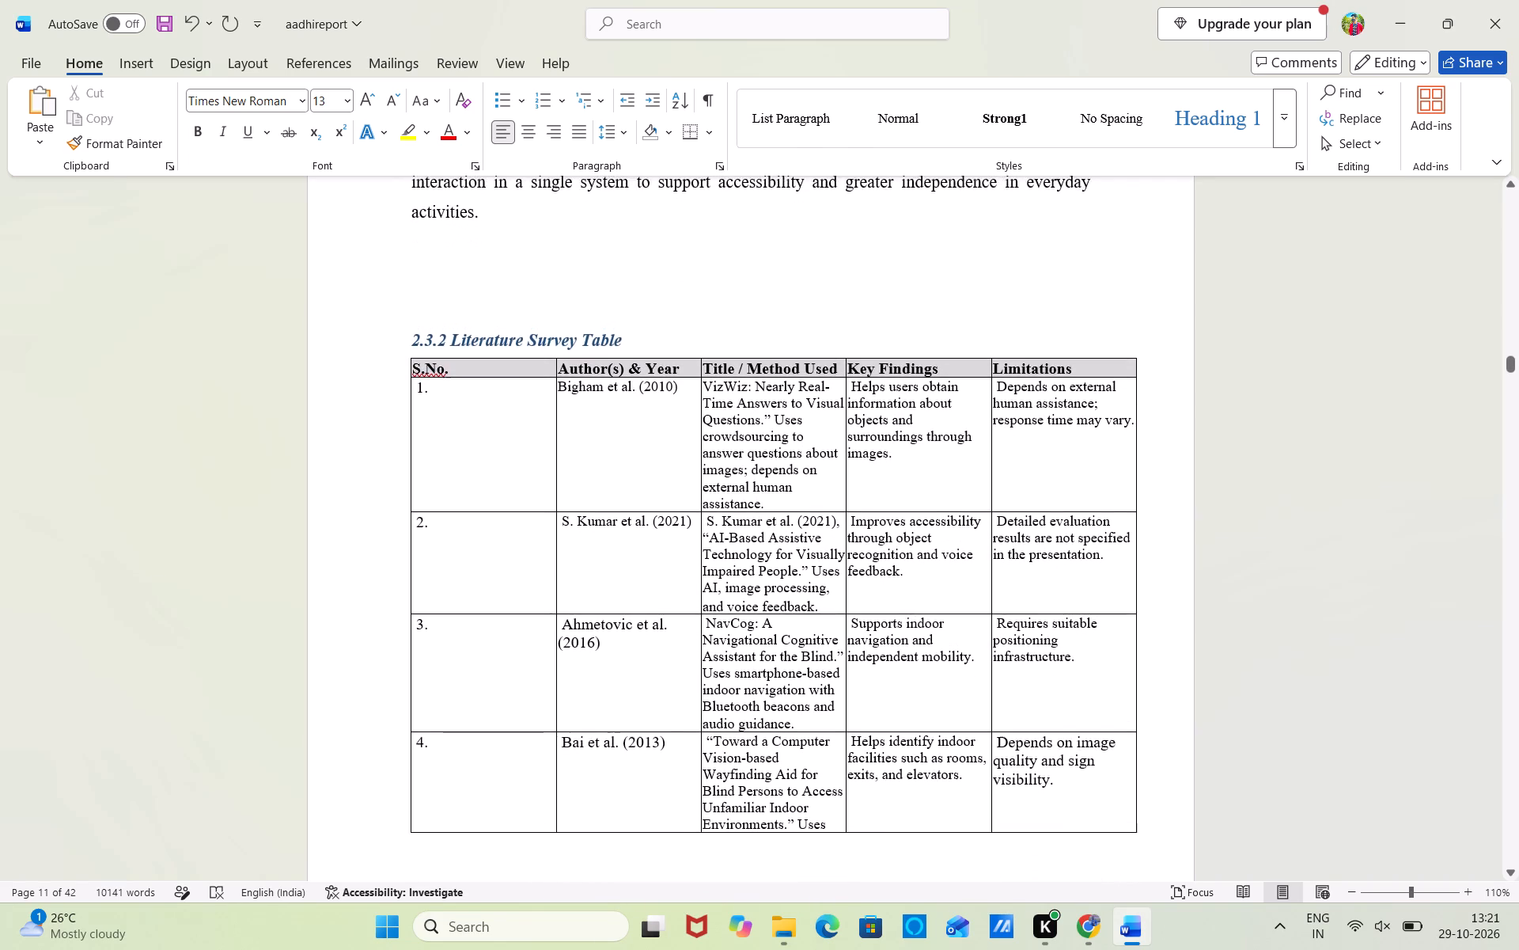
scroll(347, 522, "up", 1)
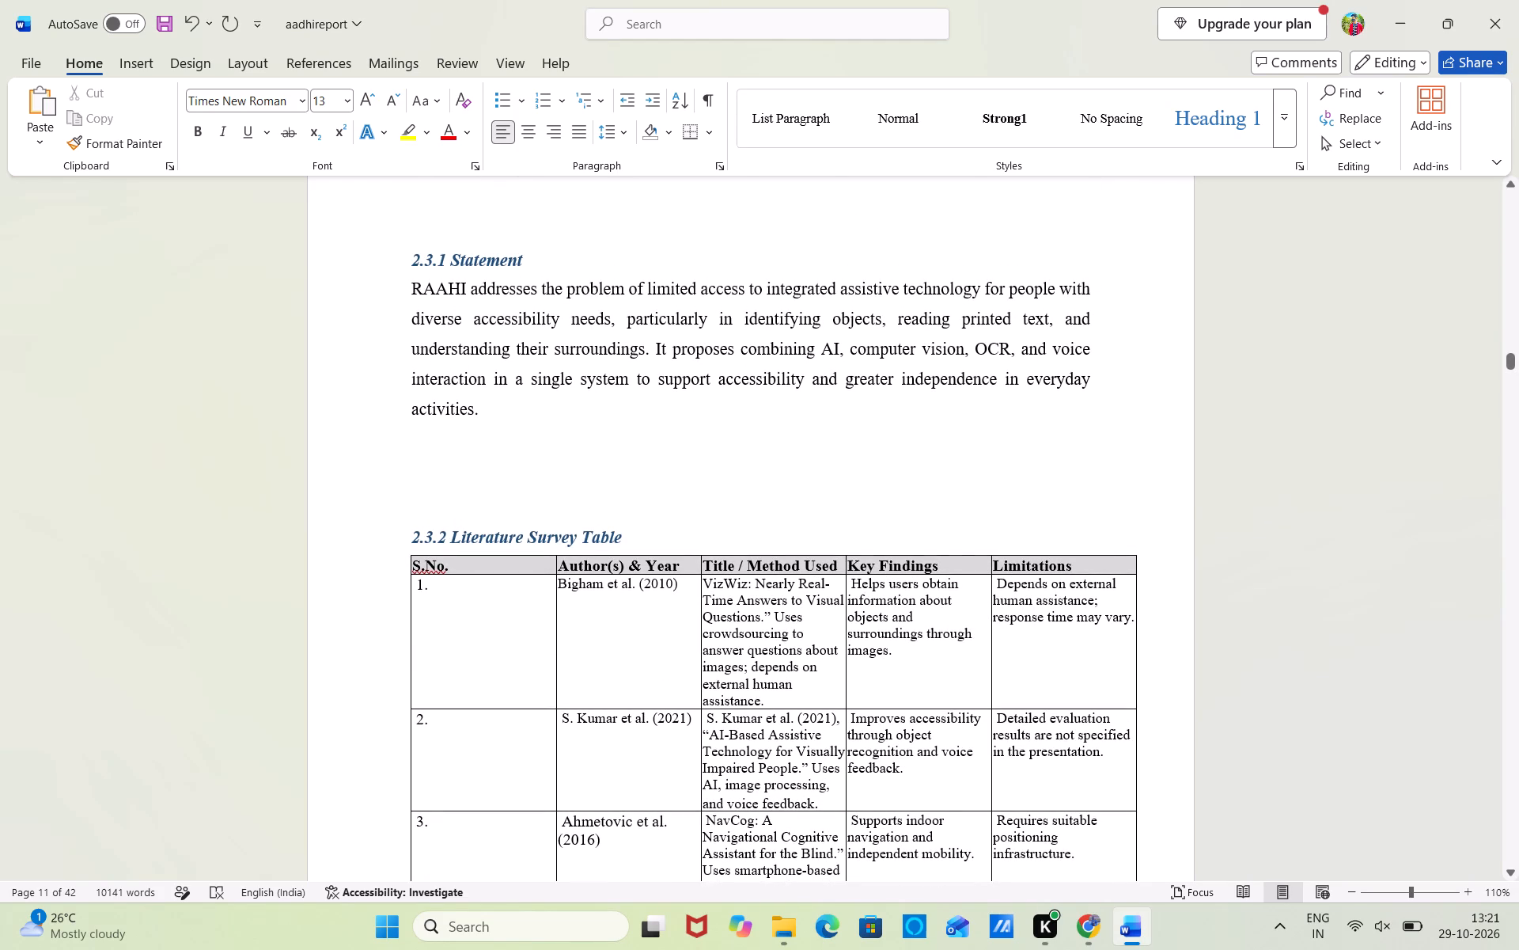
scroll(412, 285, "up", 1)
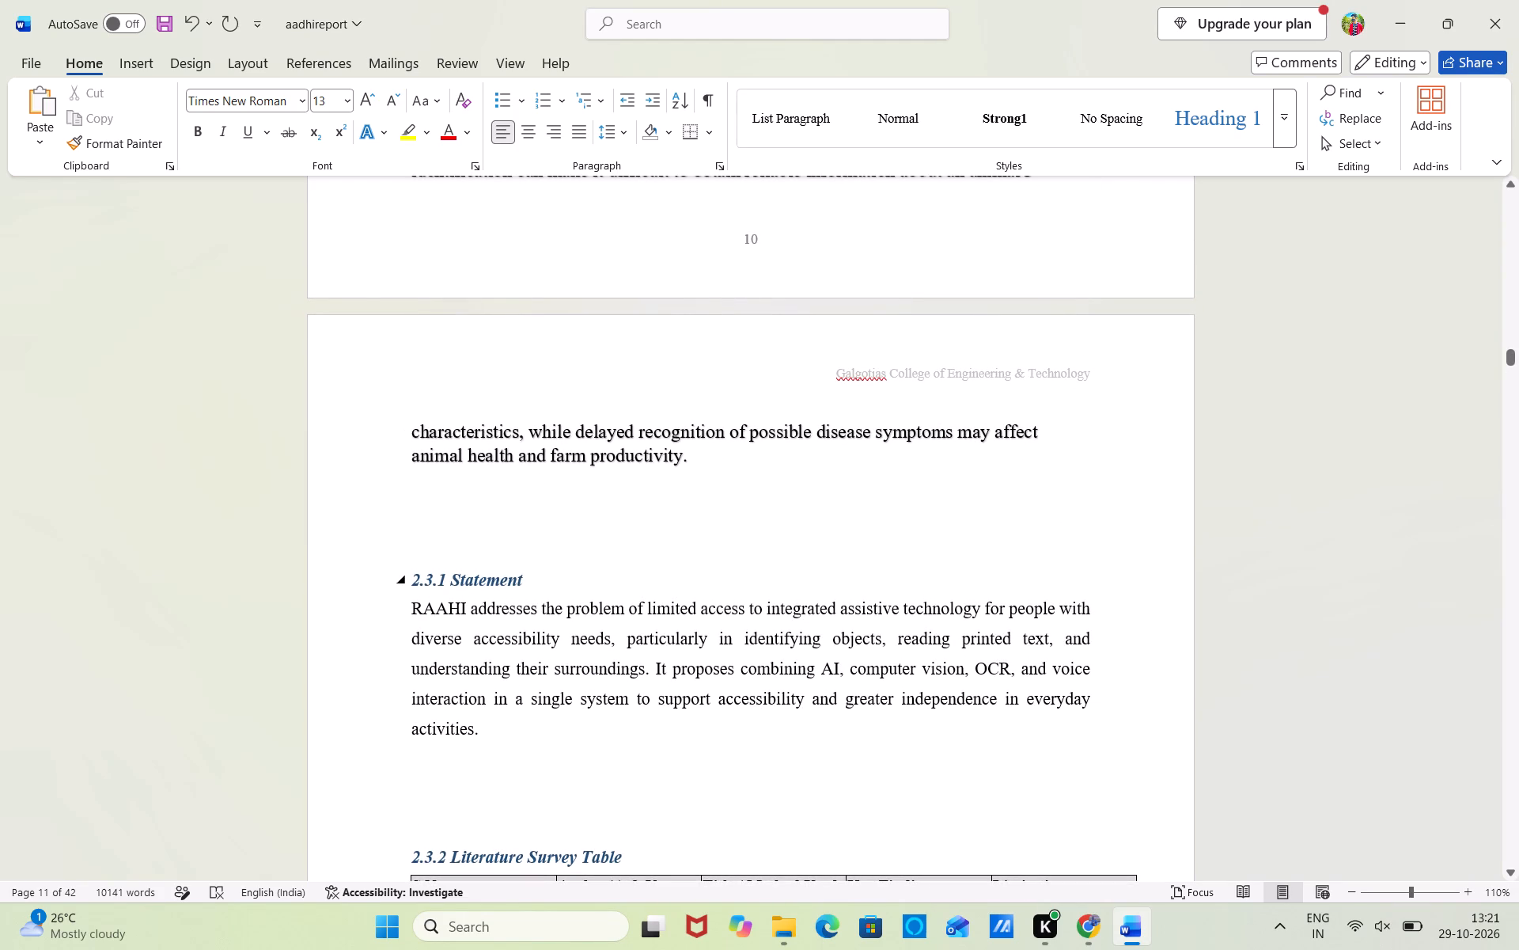
left_click_drag(417, 573, 512, 778)
left_click_drag(512, 778, 495, 714)
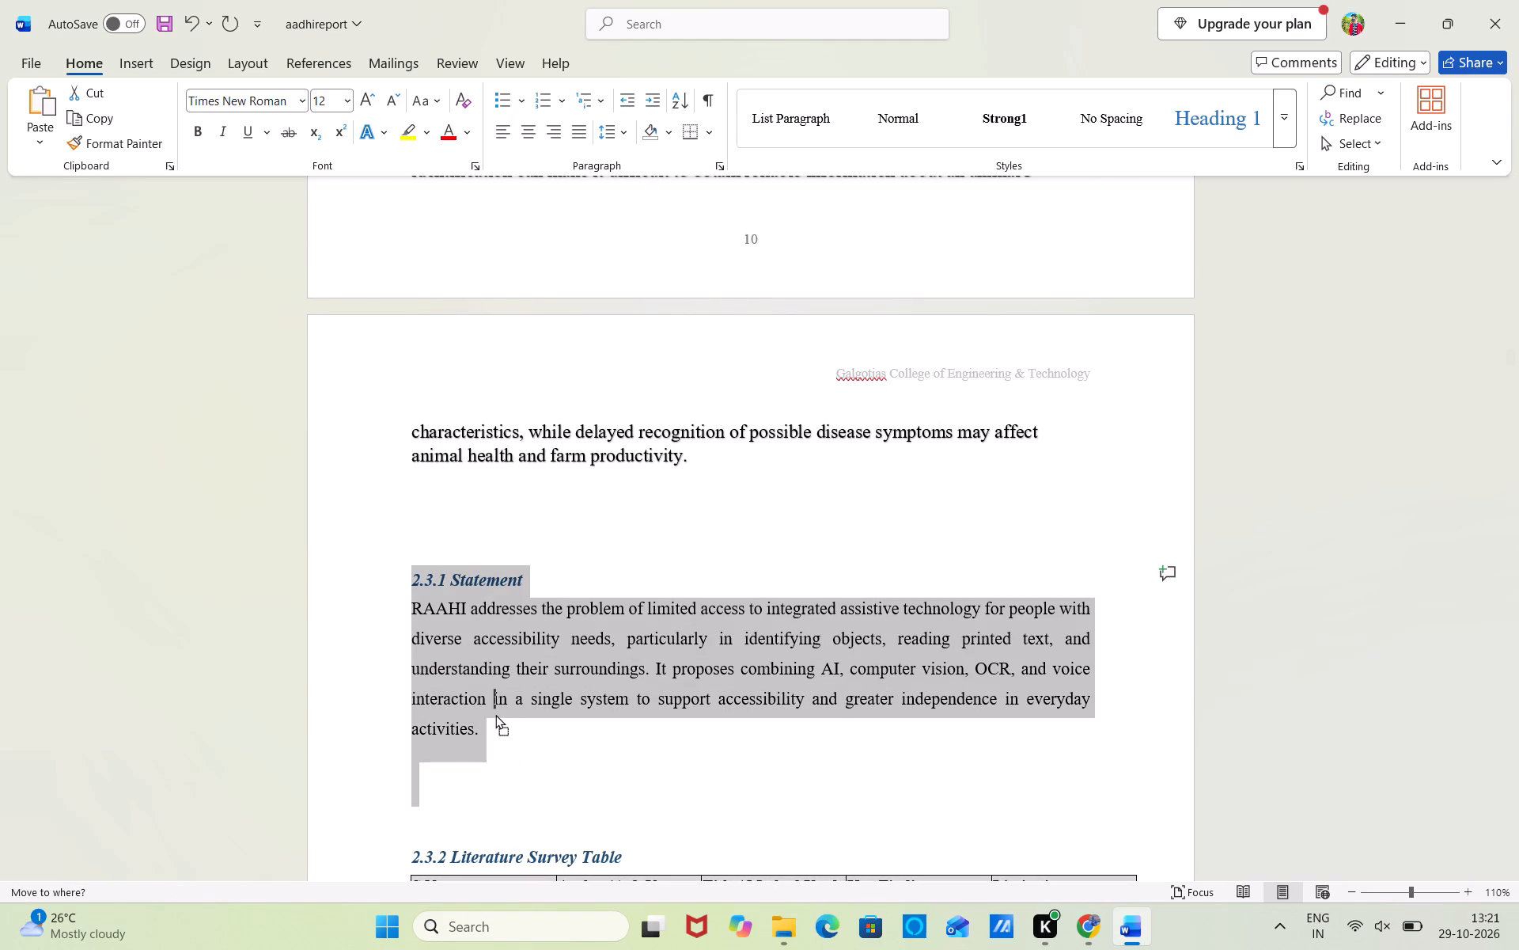
left_click_drag(495, 714, 494, 715)
left_click_drag(512, 747, 414, 564)
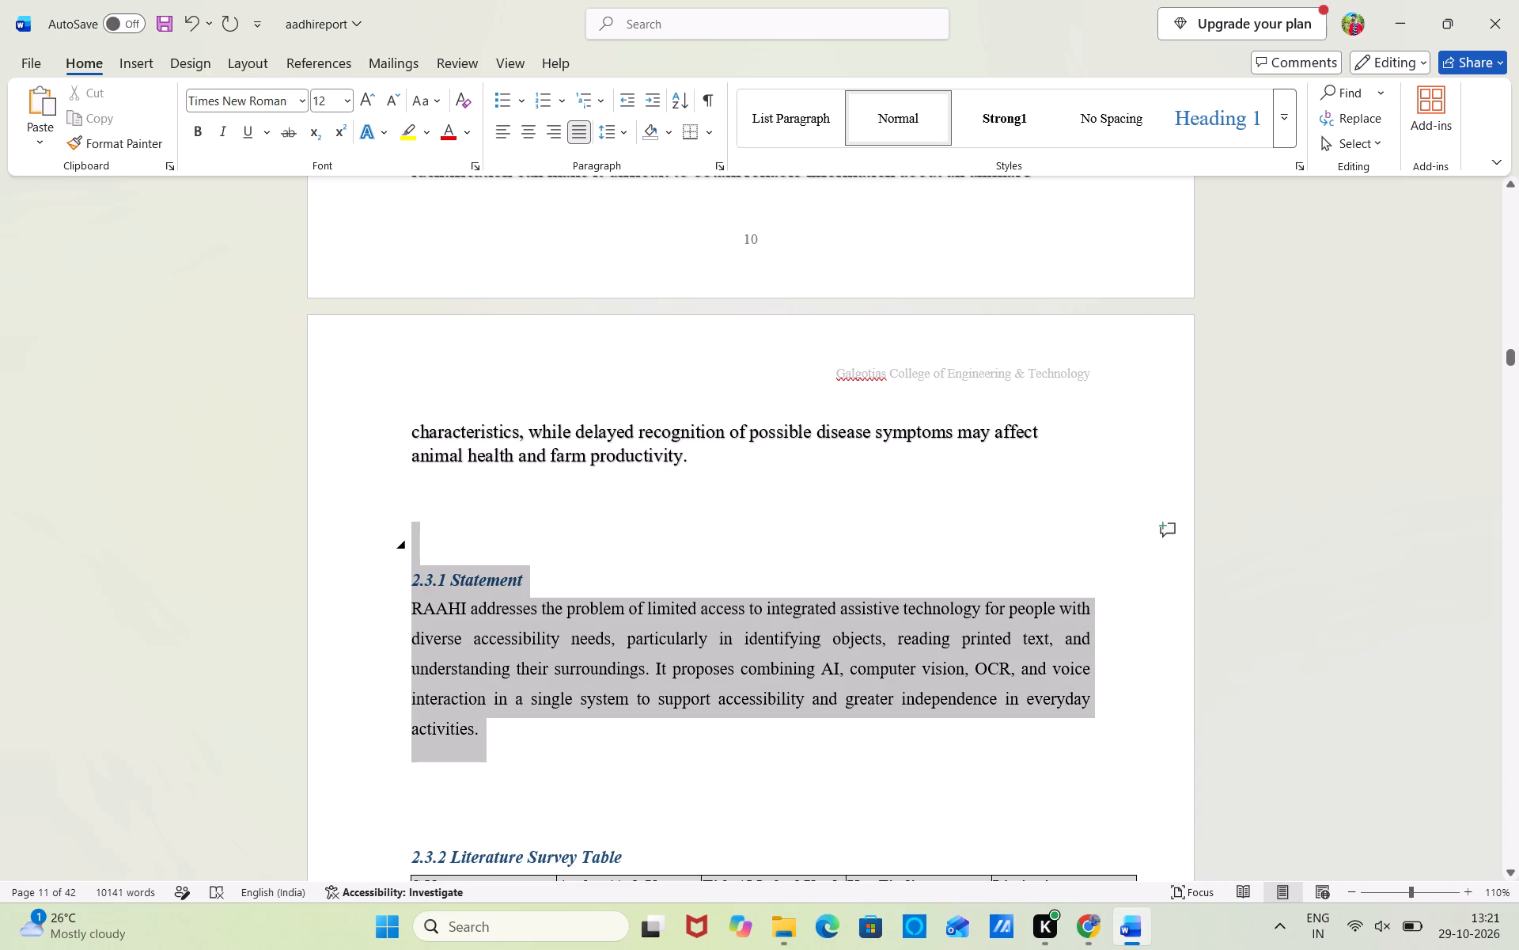
key("ctrl+c")
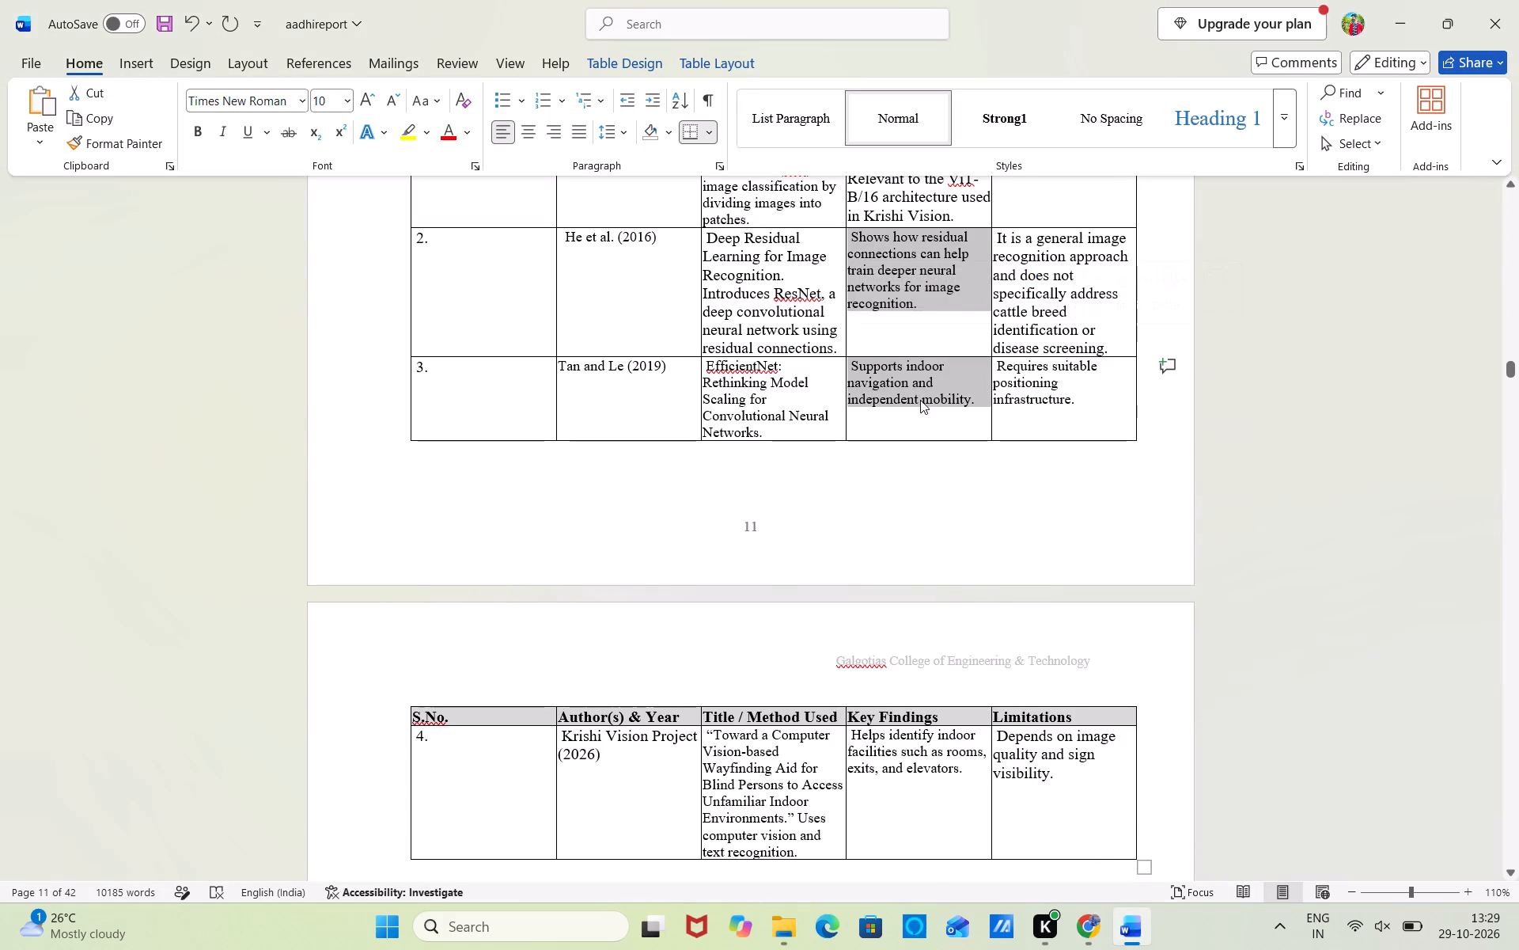
left_click(964, 402)
left_click_drag(974, 403, 845, 364)
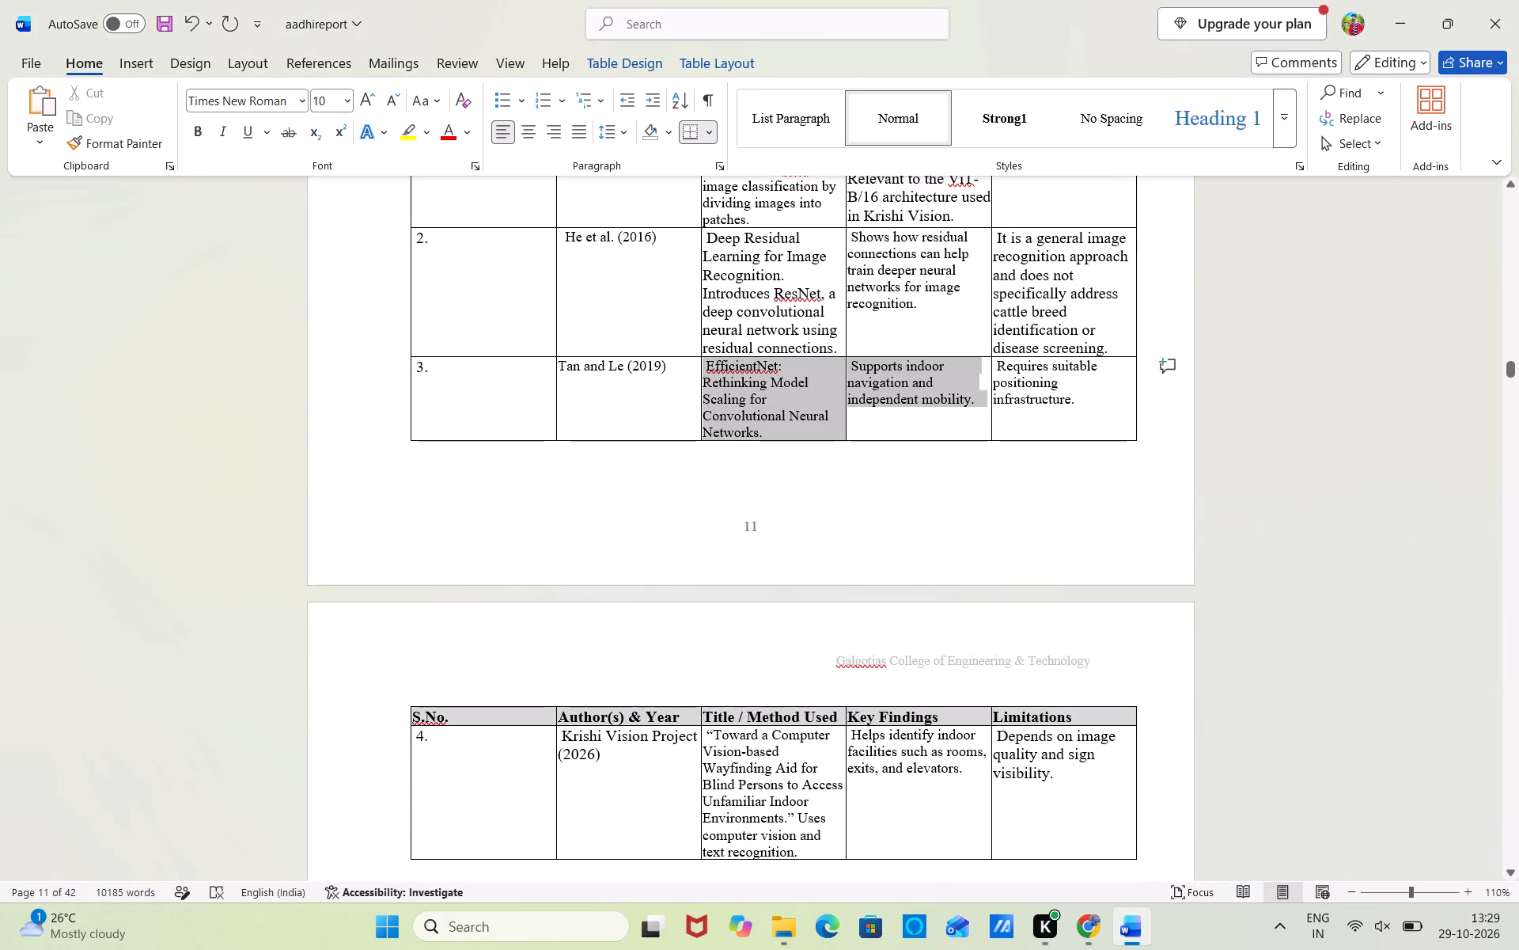
left_click_drag(845, 364, 843, 360)
left_click_drag(843, 360, 863, 370)
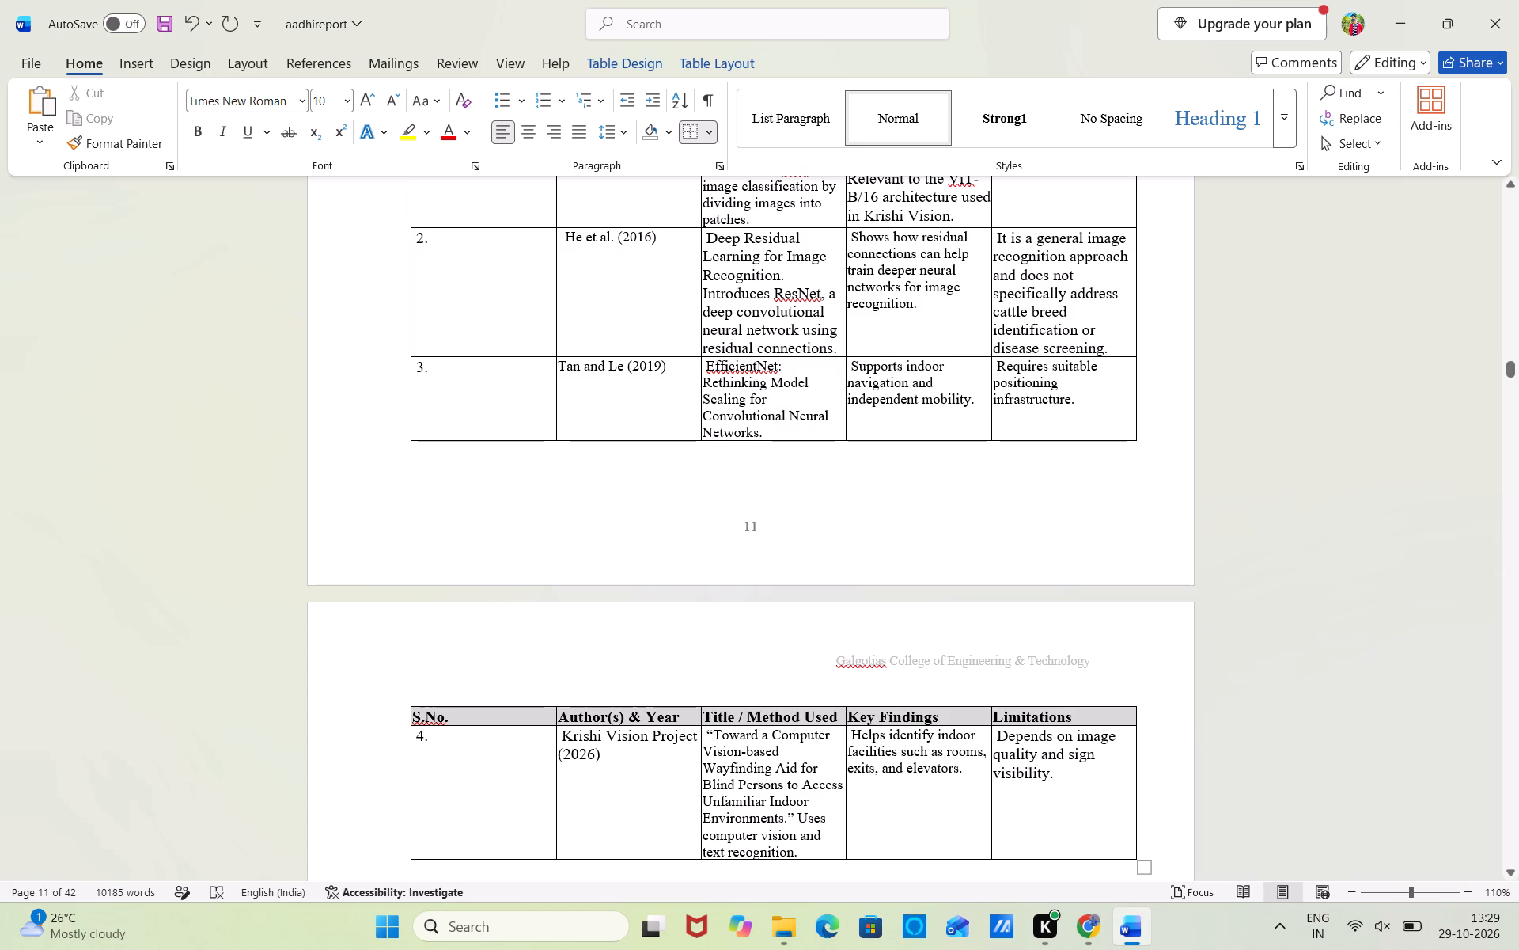
left_click_drag(975, 397, 863, 367)
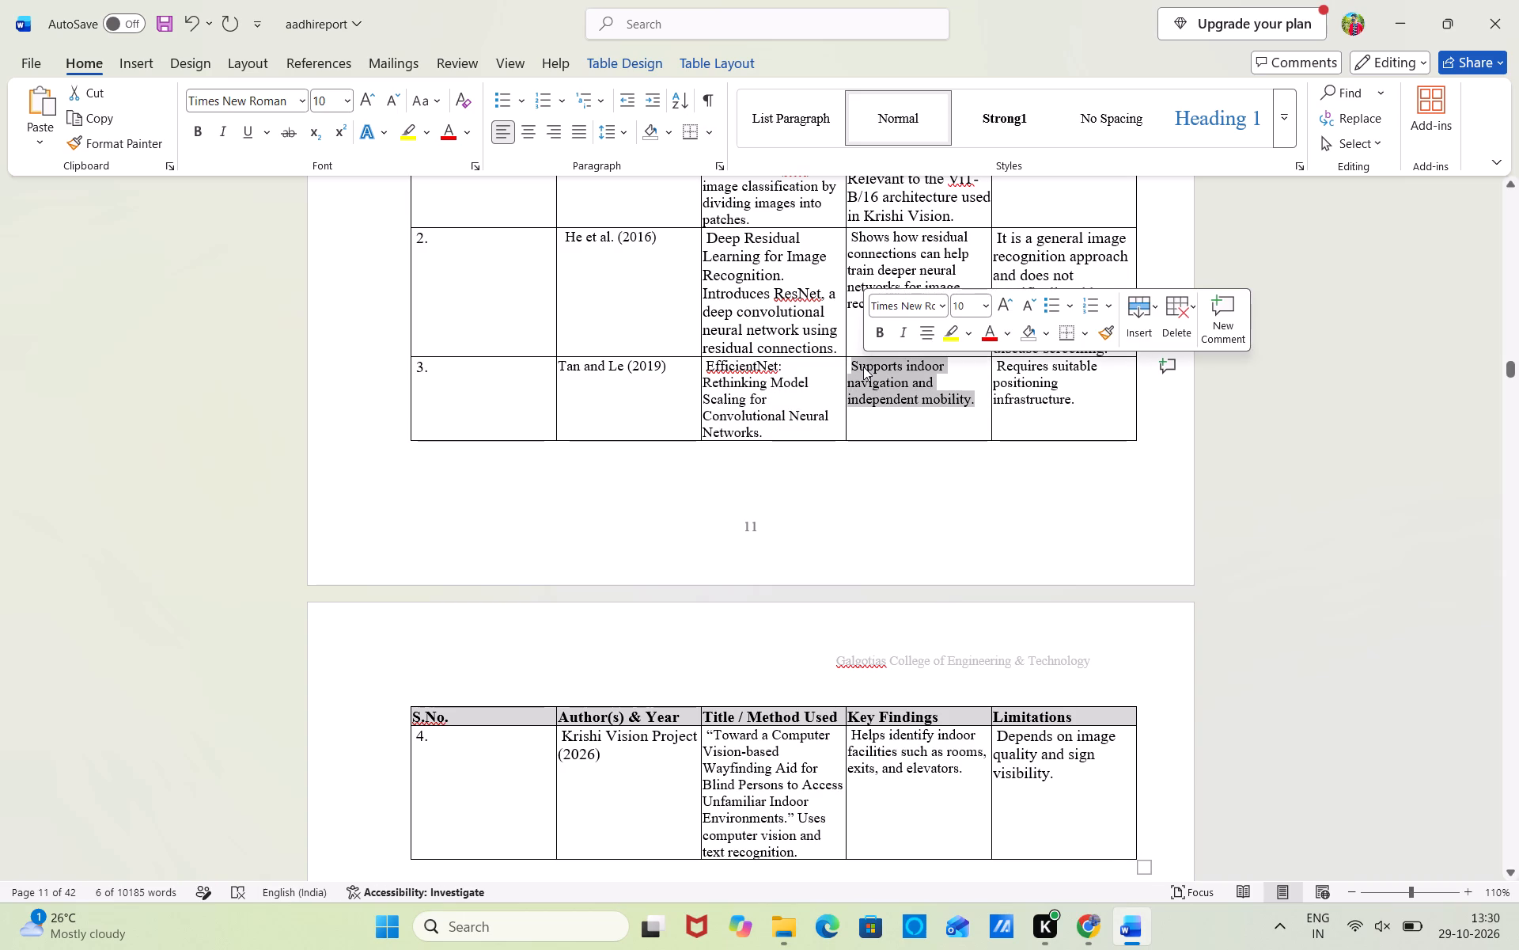
key("BackSpace")
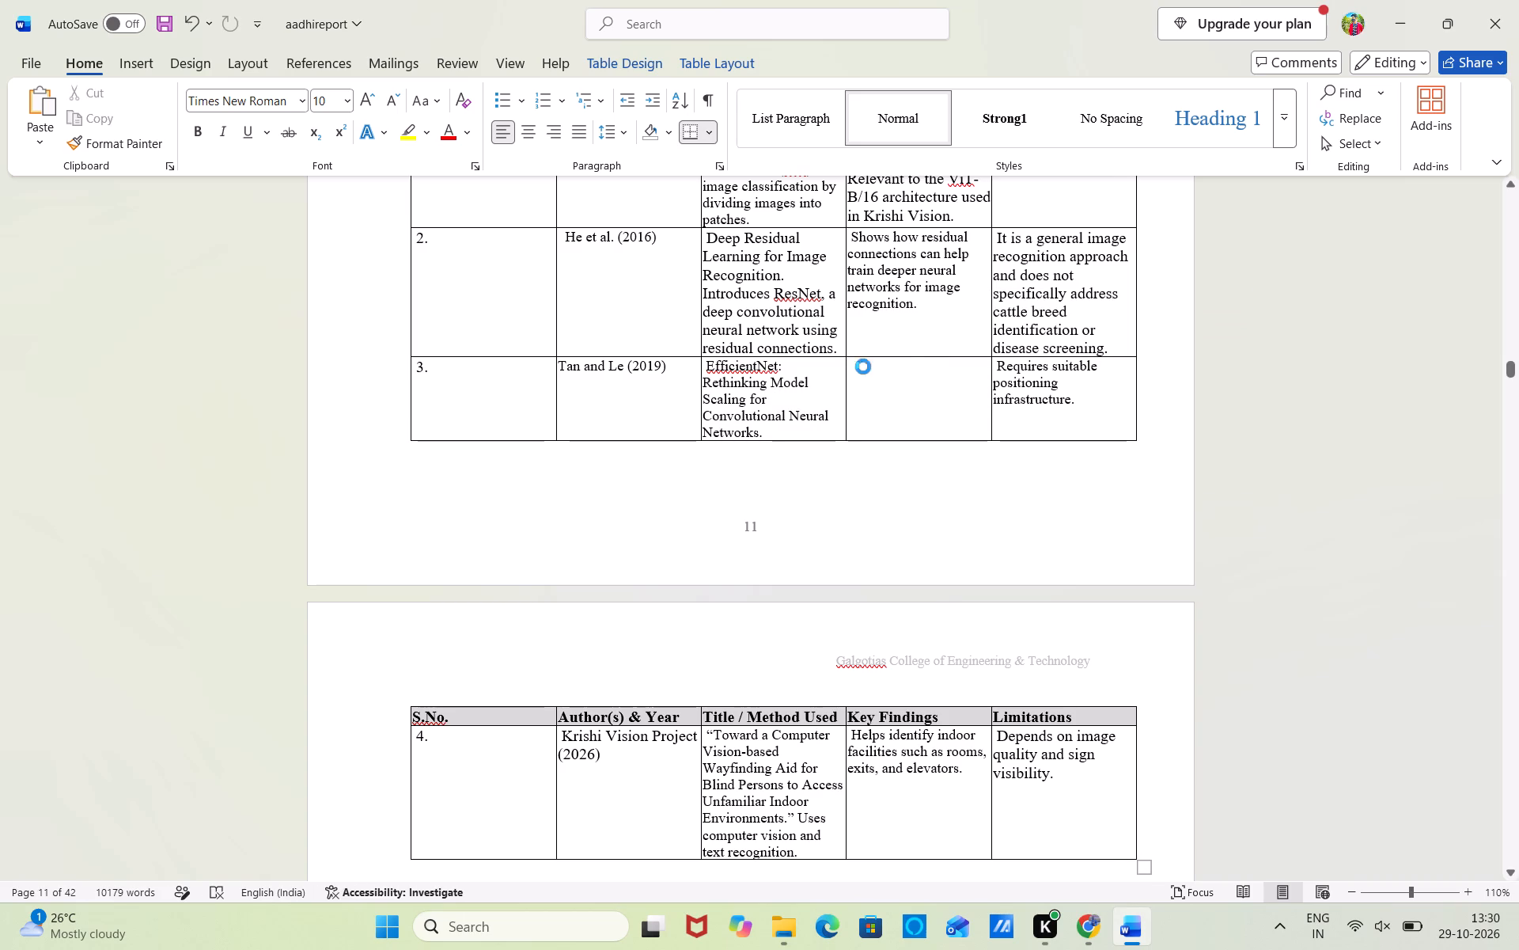
key("ctrl+v")
Replace row 3's Limitations text in Word with the "Model performance depends on the dataset…" entry copied from ChatGPT in Chrome.
left_click(1128, 442)
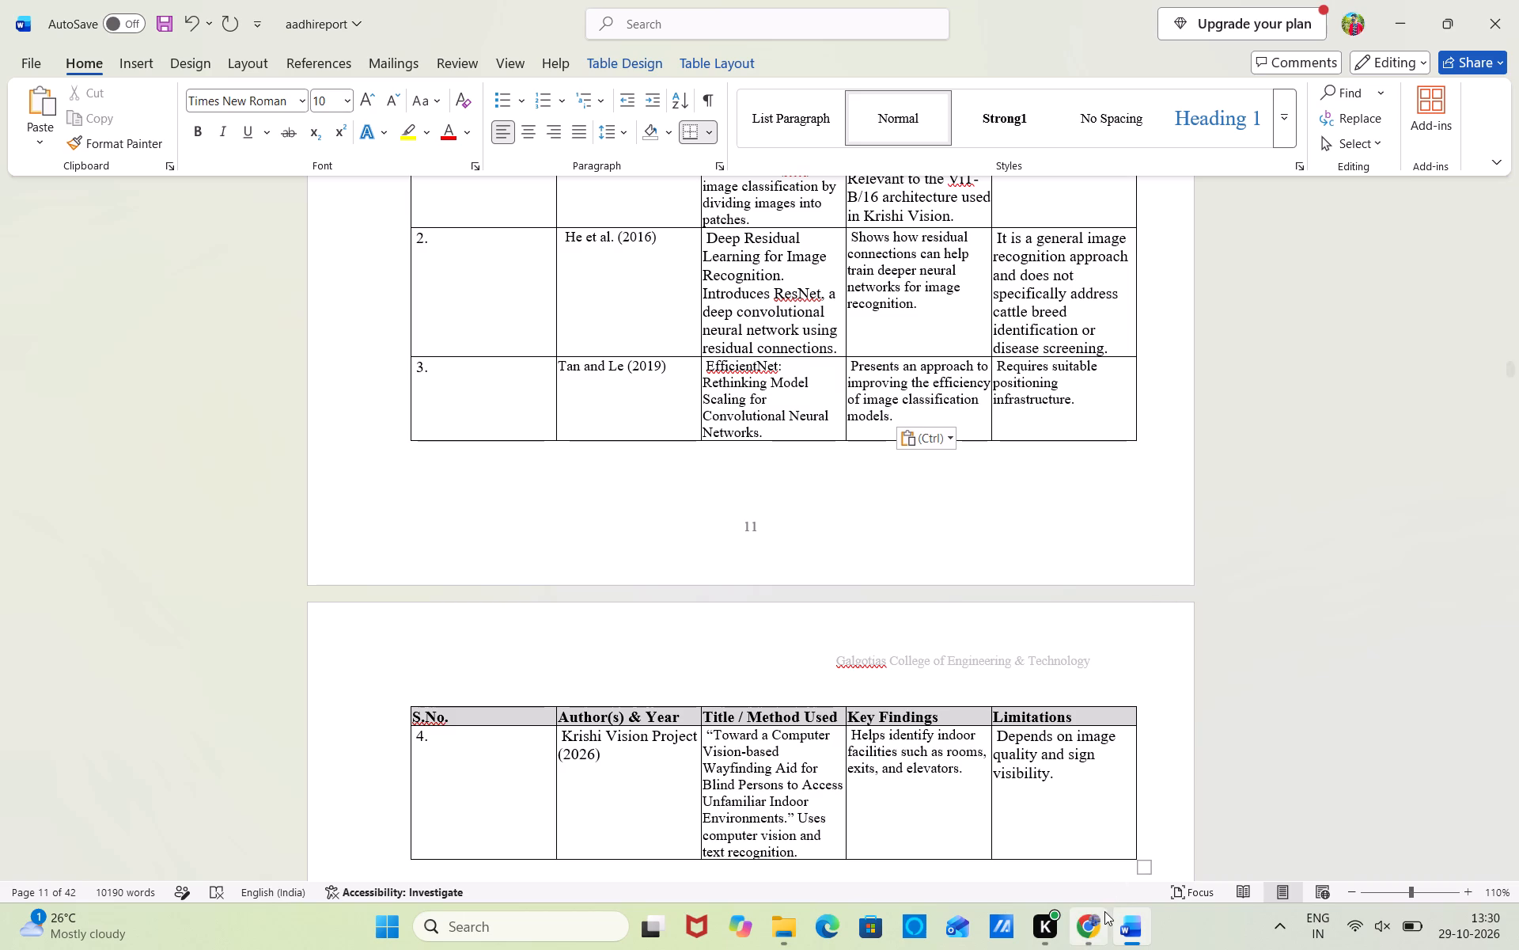
left_click(1085, 928)
left_click(1175, 553)
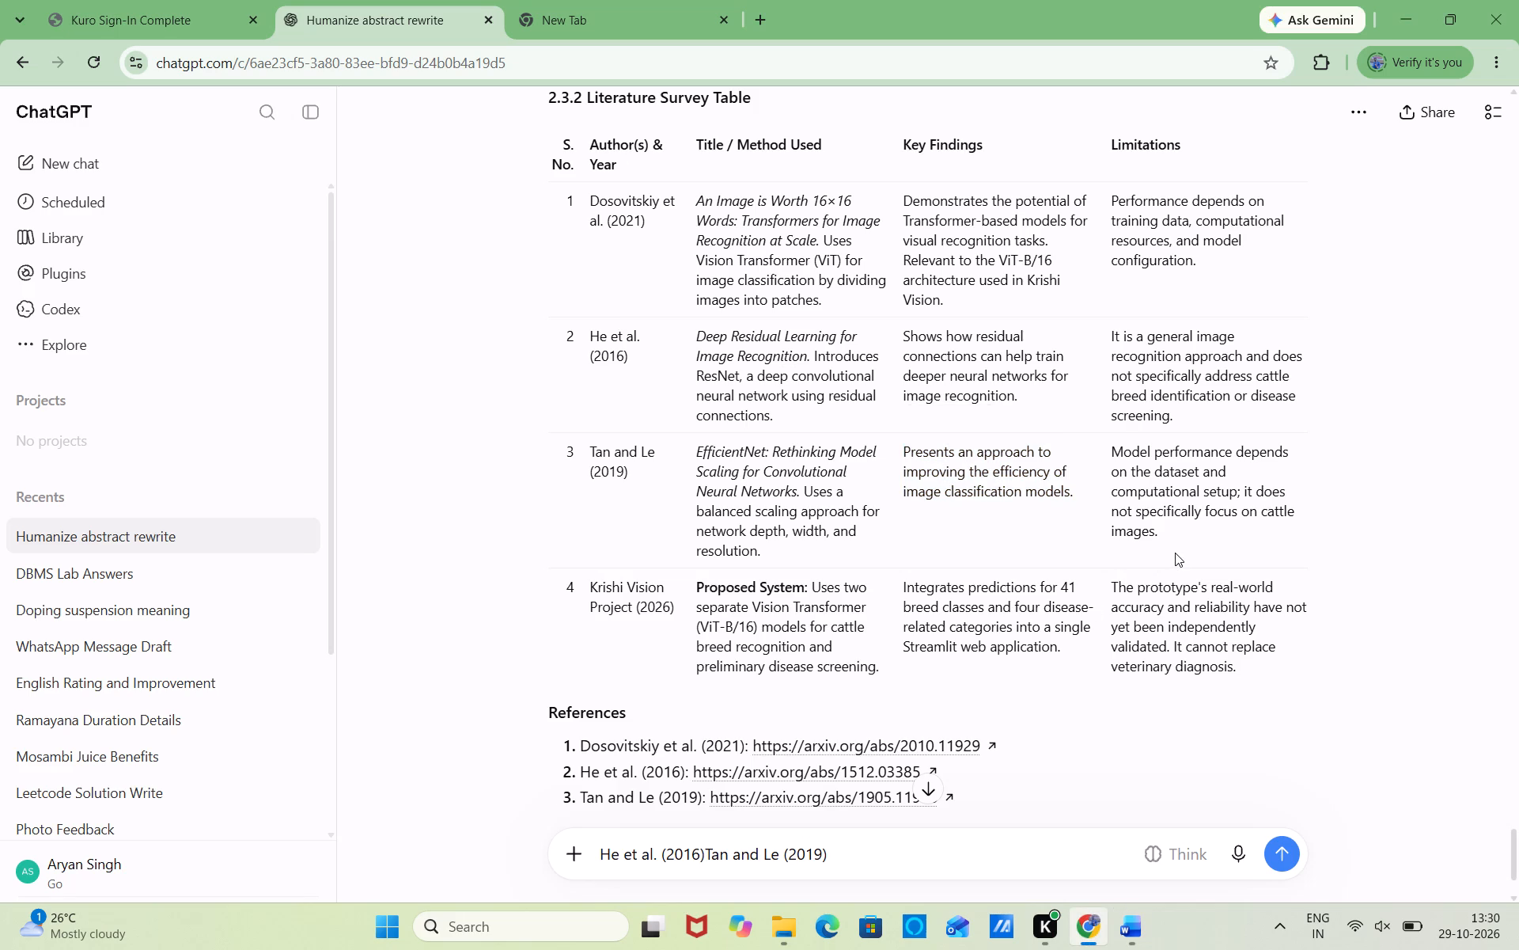
left_click_drag(1188, 549, 1105, 450)
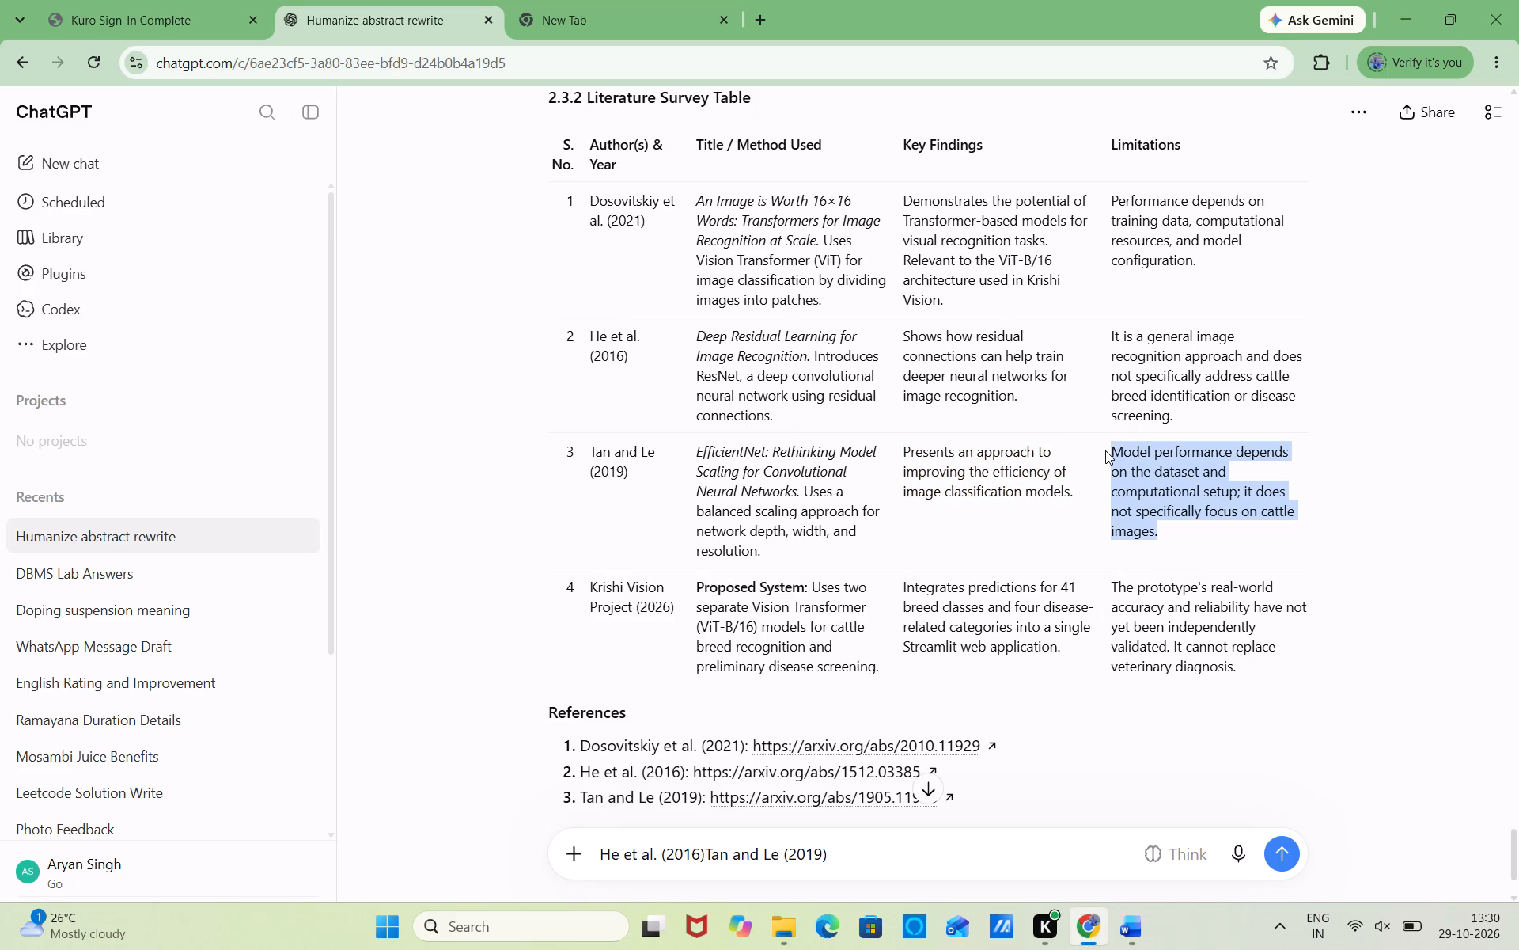
key("ctrl+c")
left_click(1124, 931)
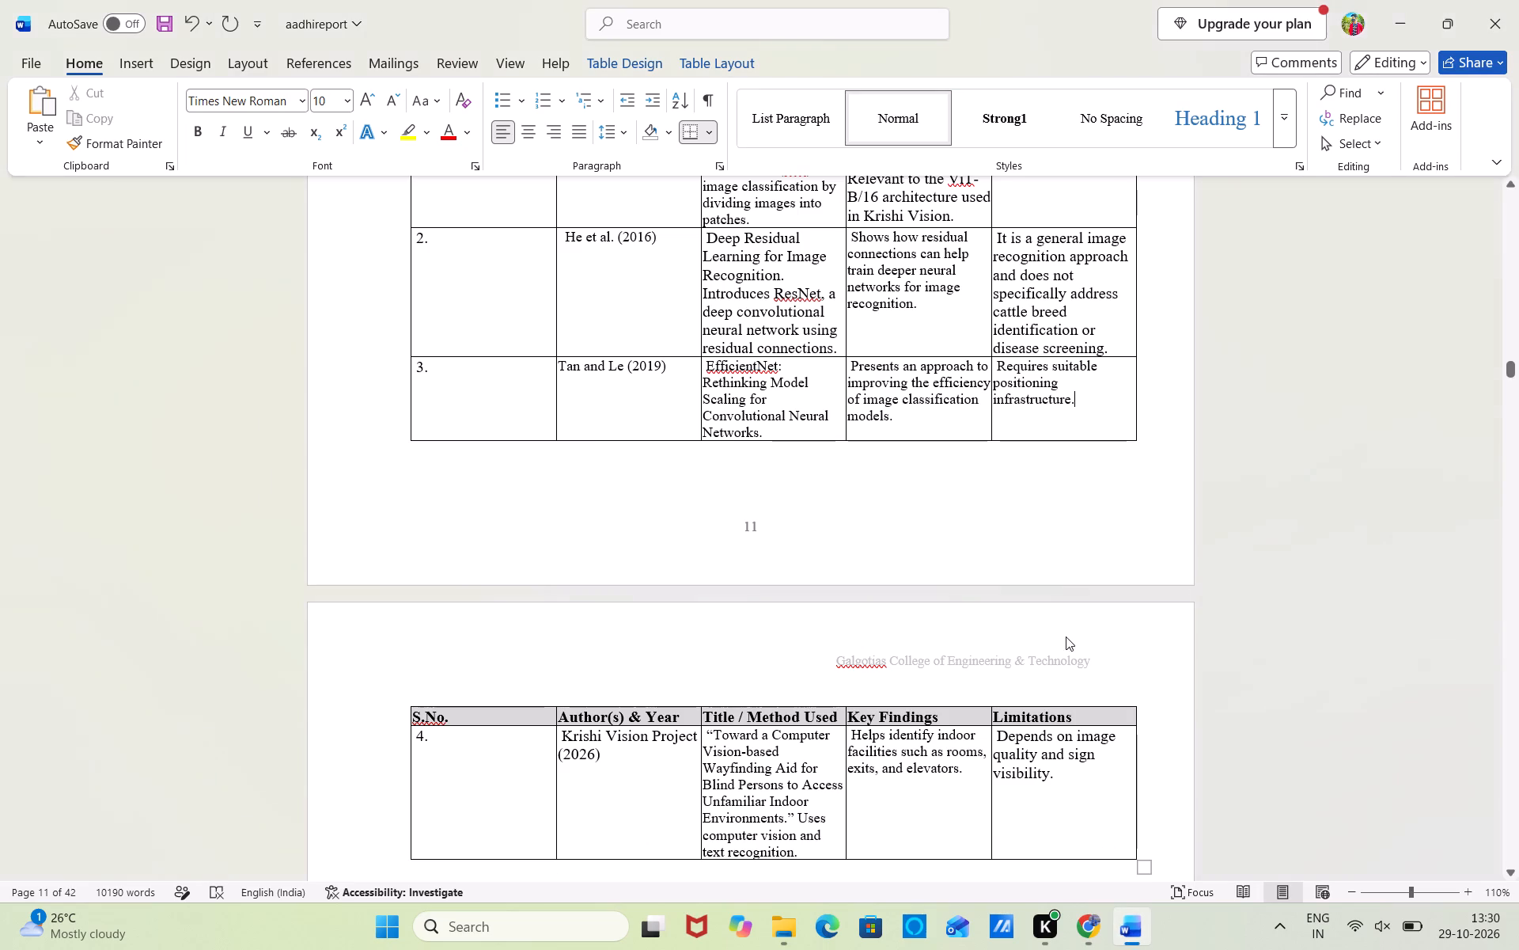
key("BackSpace")
key("BackSpace")
key("BackSpace")
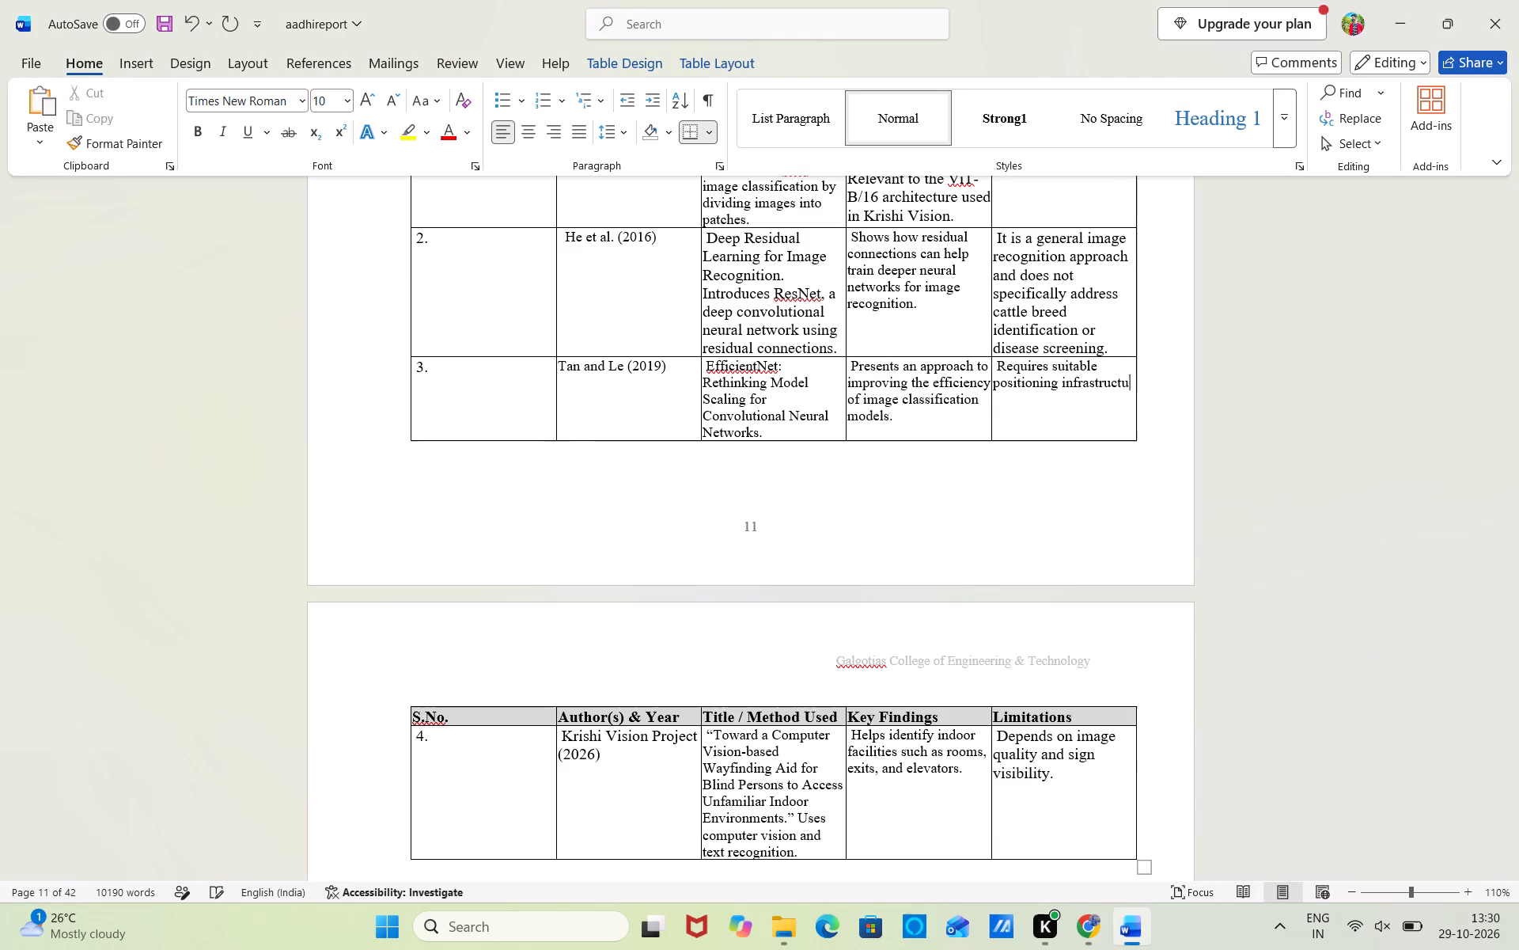
key("BackSpace")
key("BackSpace")
key("BackSpace")
key("BackSpace")
key("BackSpace")
key("BackSpace")
key("BackSpace")
key("BackSpace")
key("BackSpace")
key("BackSpace")
key("BackSpace")
key("BackSpace")
key("BackSpace")
key("BackSpace")
key("BackSpace")
key("BackSpace")
key("BackSpace")
key("BackSpace")
key("BackSpace")
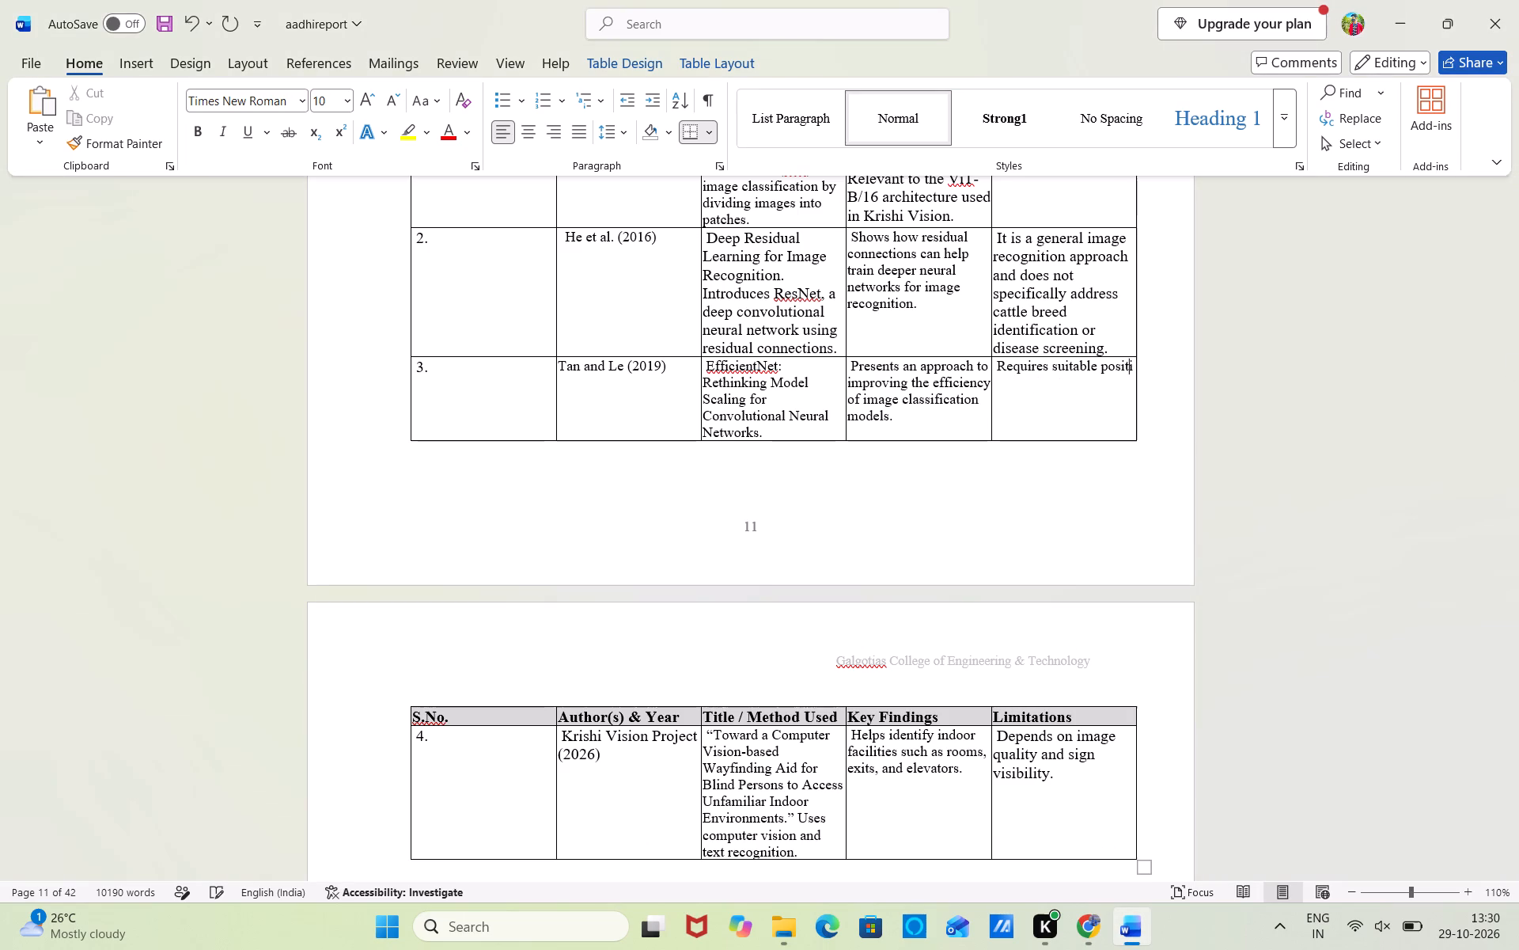
key("BackSpace")
key("BackSpace")
key("BackSpace")
key("BackSpace")
key("BackSpace")
key("BackSpace")
key("BackSpace")
key("BackSpace")
key("BackSpace")
key("BackSpace")
key("BackSpace")
key("BackSpace")
key("BackSpace")
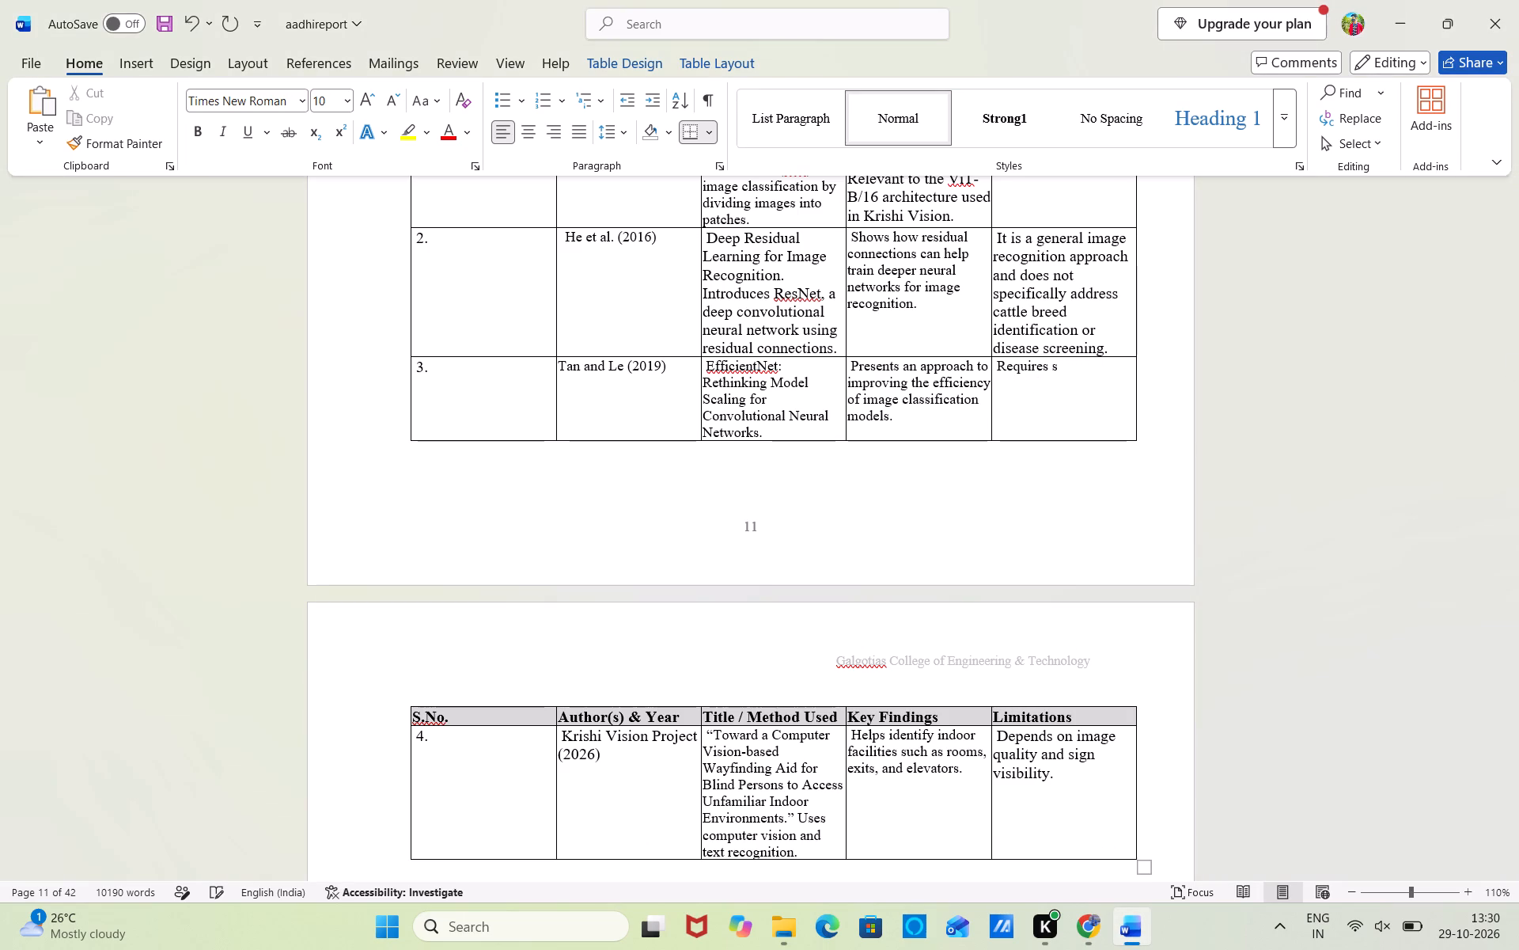
key("BackSpace")
key("BackSpace")
key("BackSpace")
key("BackSpace")
key("BackSpace")
key("BackSpace")
key("BackSpace")
key("BackSpace")
key("BackSpace")
key("BackSpace")
key("ctrl+v")
Trim row 3's Limitations text to "Model performance depends on the dataset and computational setup;", removing the clause about not focusing on cattle images.
scroll(1066, 622, "down", 1)
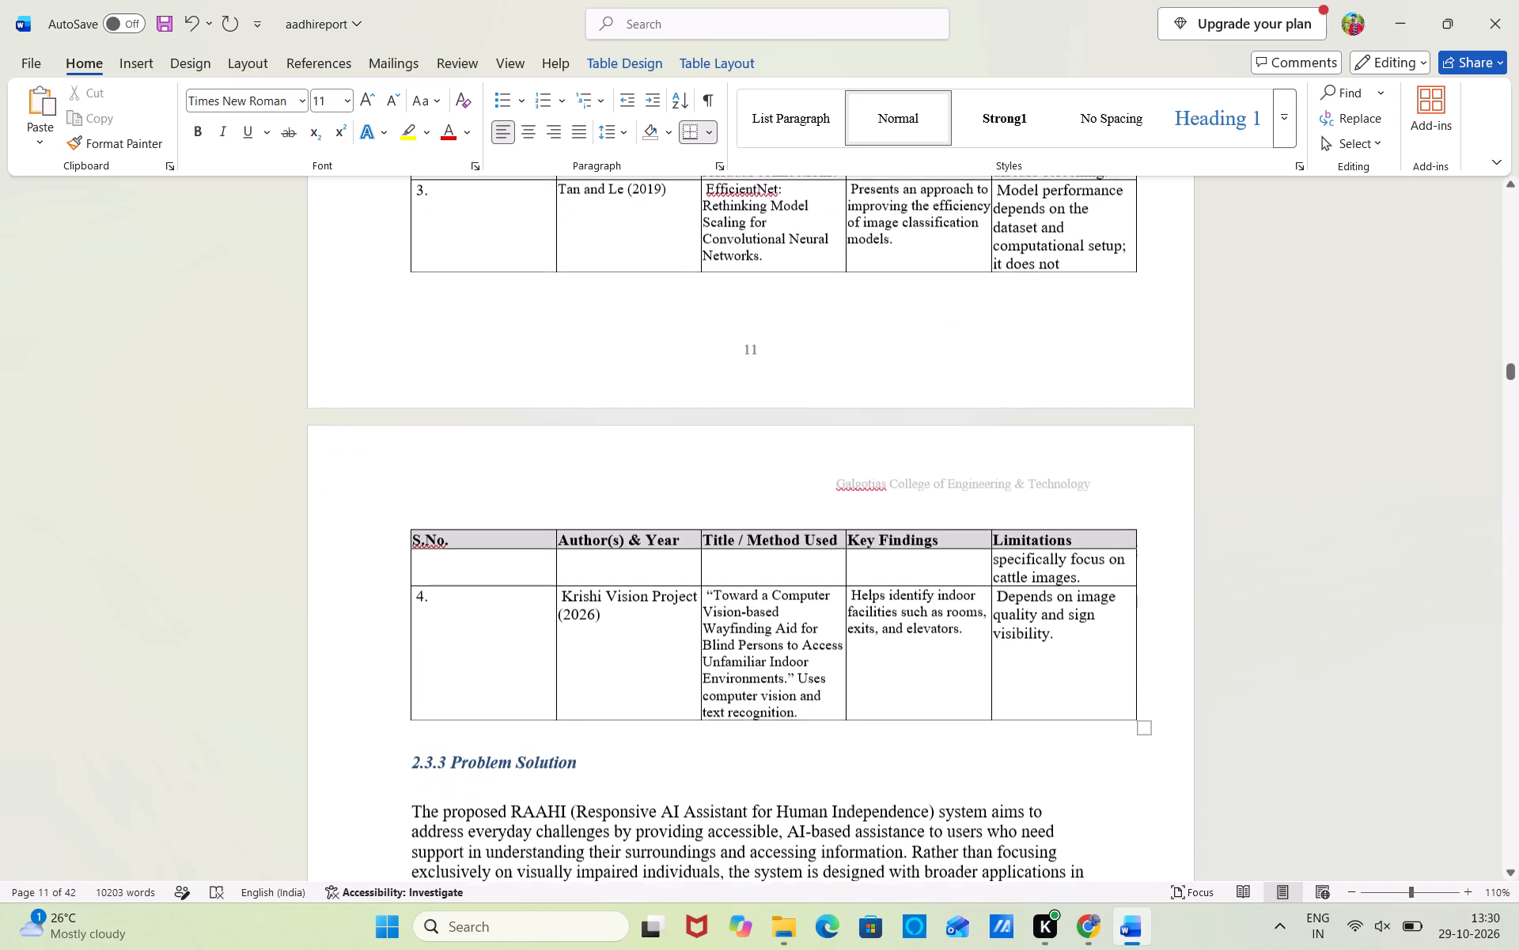
left_click(1066, 622)
scroll(1066, 622, "up", 1)
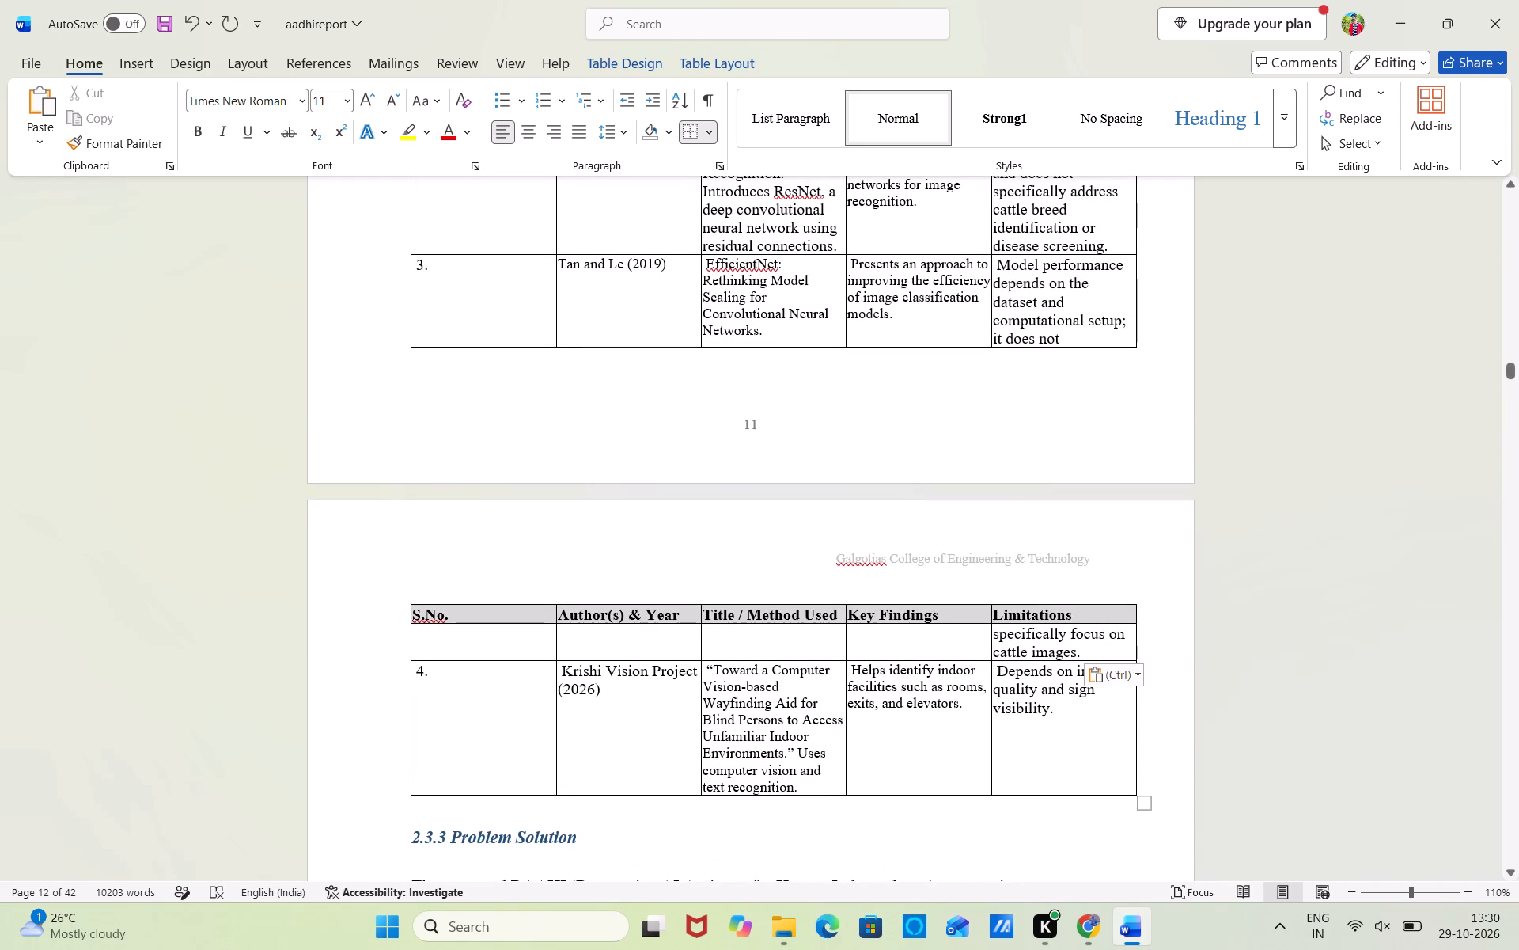
scroll(1066, 622, "up", 1)
left_click(1083, 654)
key("BackSpace")
key("BackSpace")
key("BackSpace")
key("BackSpace")
key("BackSpace")
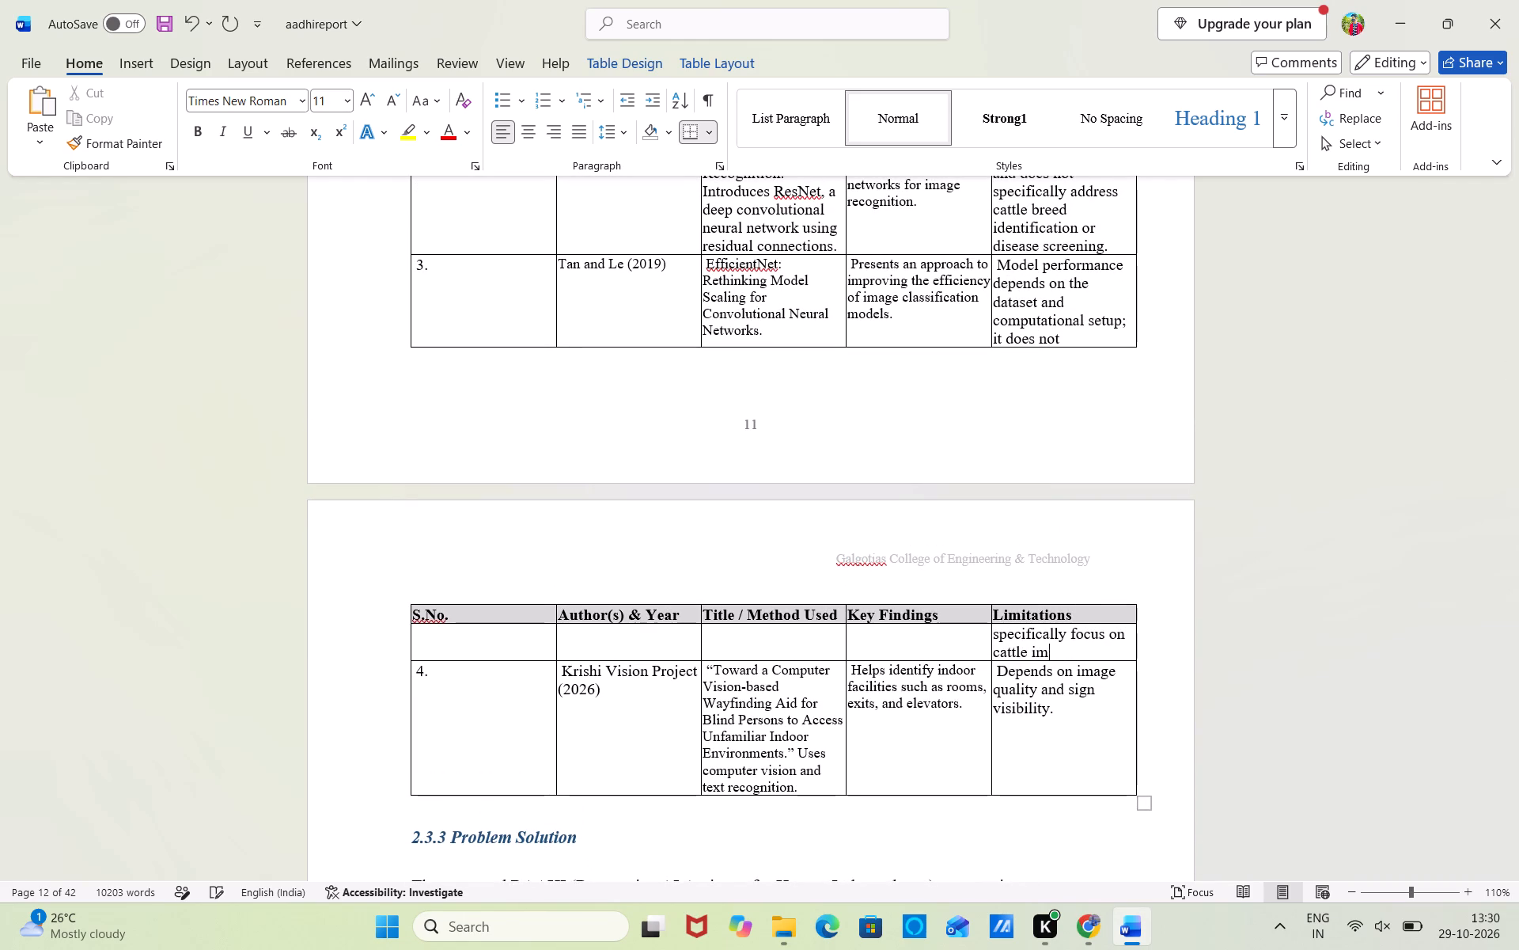
key("BackSpace")
key("BackSpace")
key("BackSpace")
key("BackSpace")
key("BackSpace")
key("BackSpace")
key("BackSpace")
key("BackSpace")
key("BackSpace")
key("BackSpace")
key("BackSpace")
key("BackSpace")
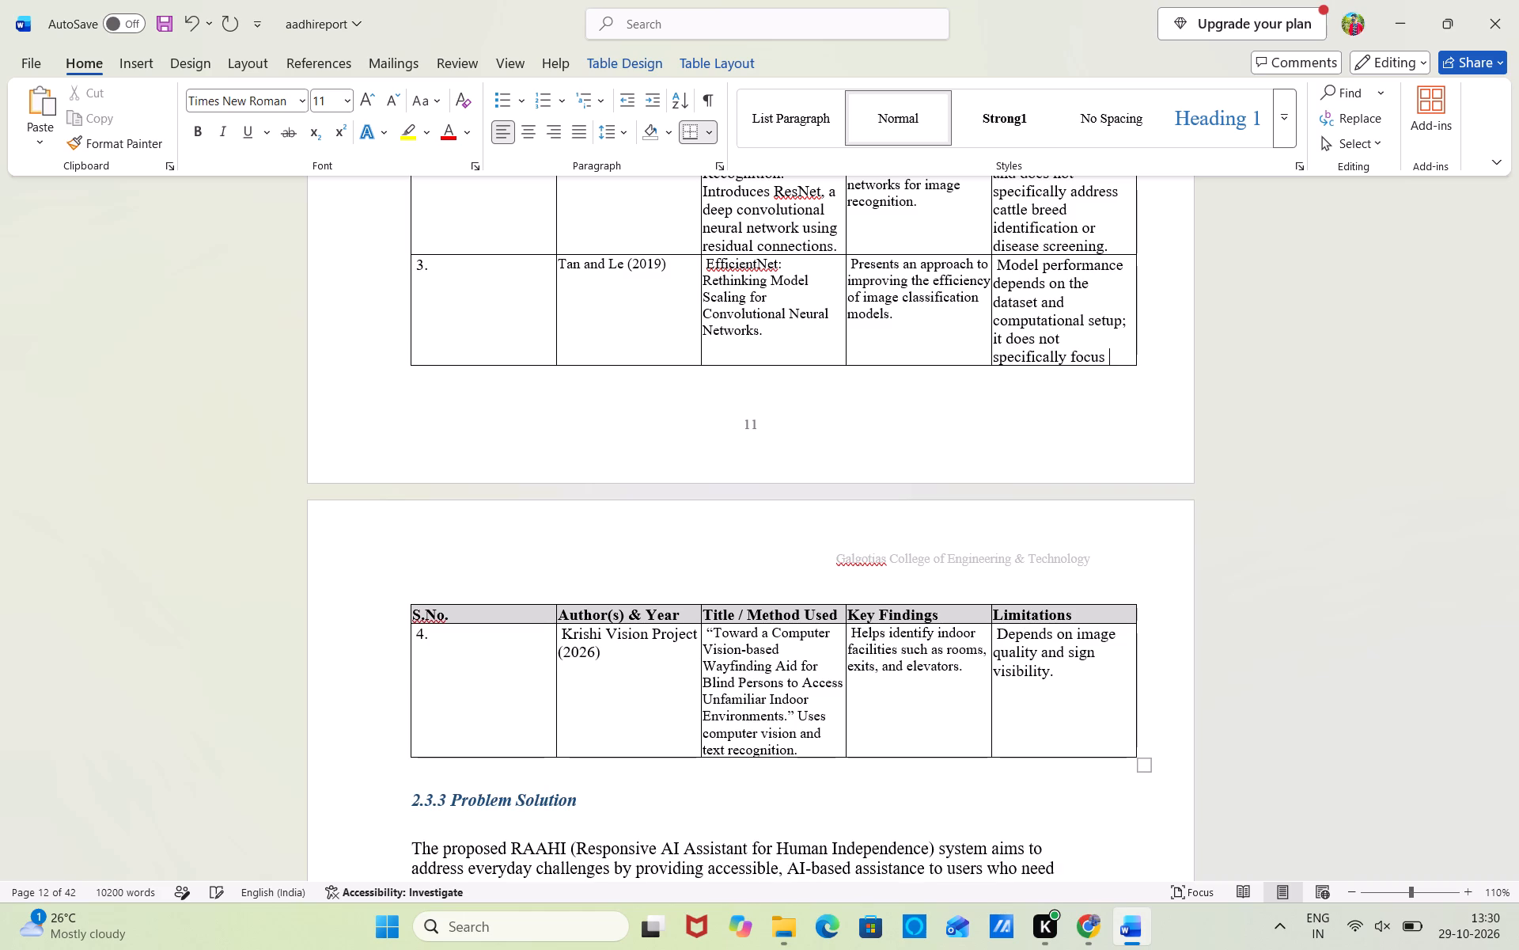
key("BackSpace")
key("BackSpace")
key("BackSpace")
key("BackSpace")
key("BackSpace")
key("BackSpace")
key("BackSpace")
key("BackSpace")
key("BackSpace")
key("BackSpace")
key("BackSpace")
key("BackSpace")
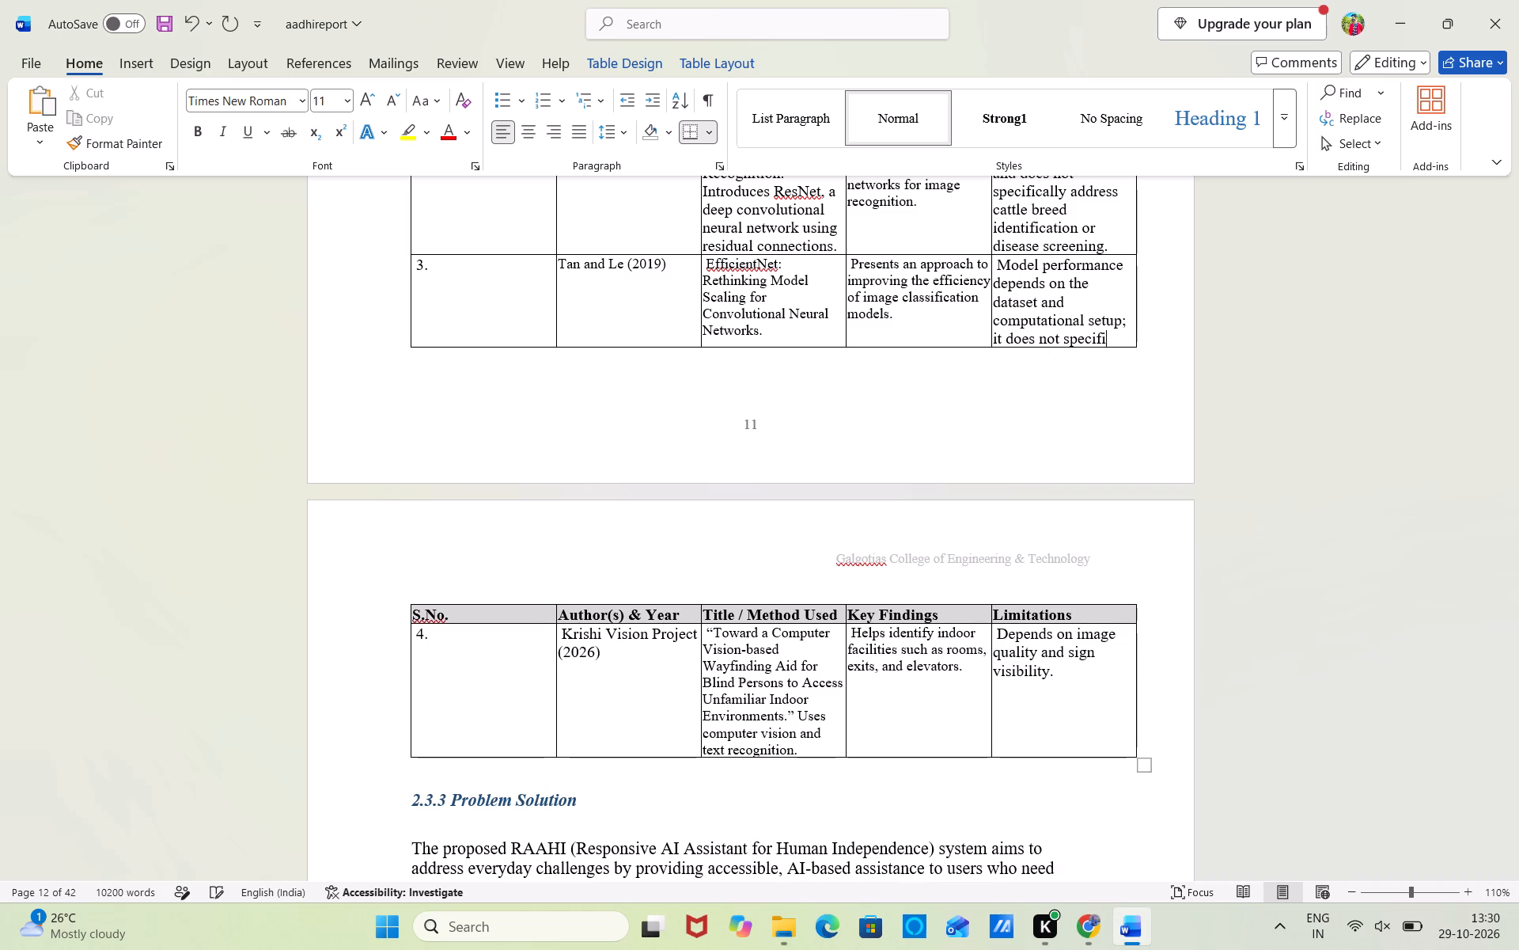
key("BackSpace")
key("BackSpace")
key("BackSpace")
key("BackSpace")
key("BackSpace")
key("BackSpace")
key("BackSpace")
key("BackSpace")
key("BackSpace")
key("BackSpace")
key("BackSpace")
key("BackSpace")
key("BackSpace")
key("BackSpace")
key("BackSpace")
key("BackSpace")
key("BackSpace")
key("BackSpace")
key("BackSpace")
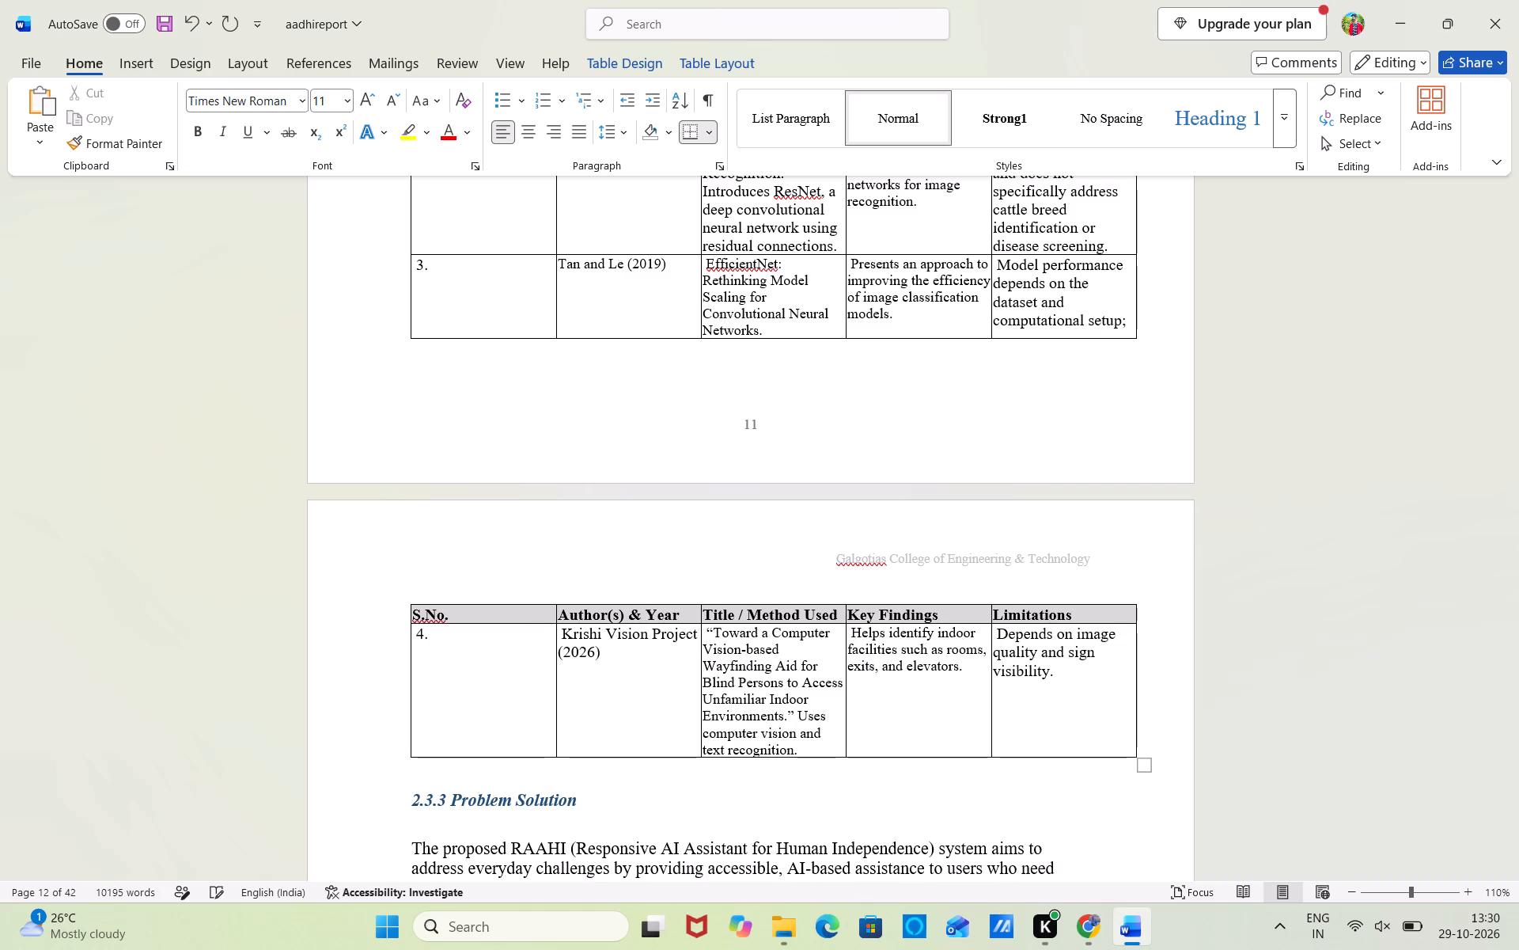
Delete the existing Title / Method Used text in row 4 of the Literature Survey Table, keeping the cell itself.
scroll(801, 708, "down", 1)
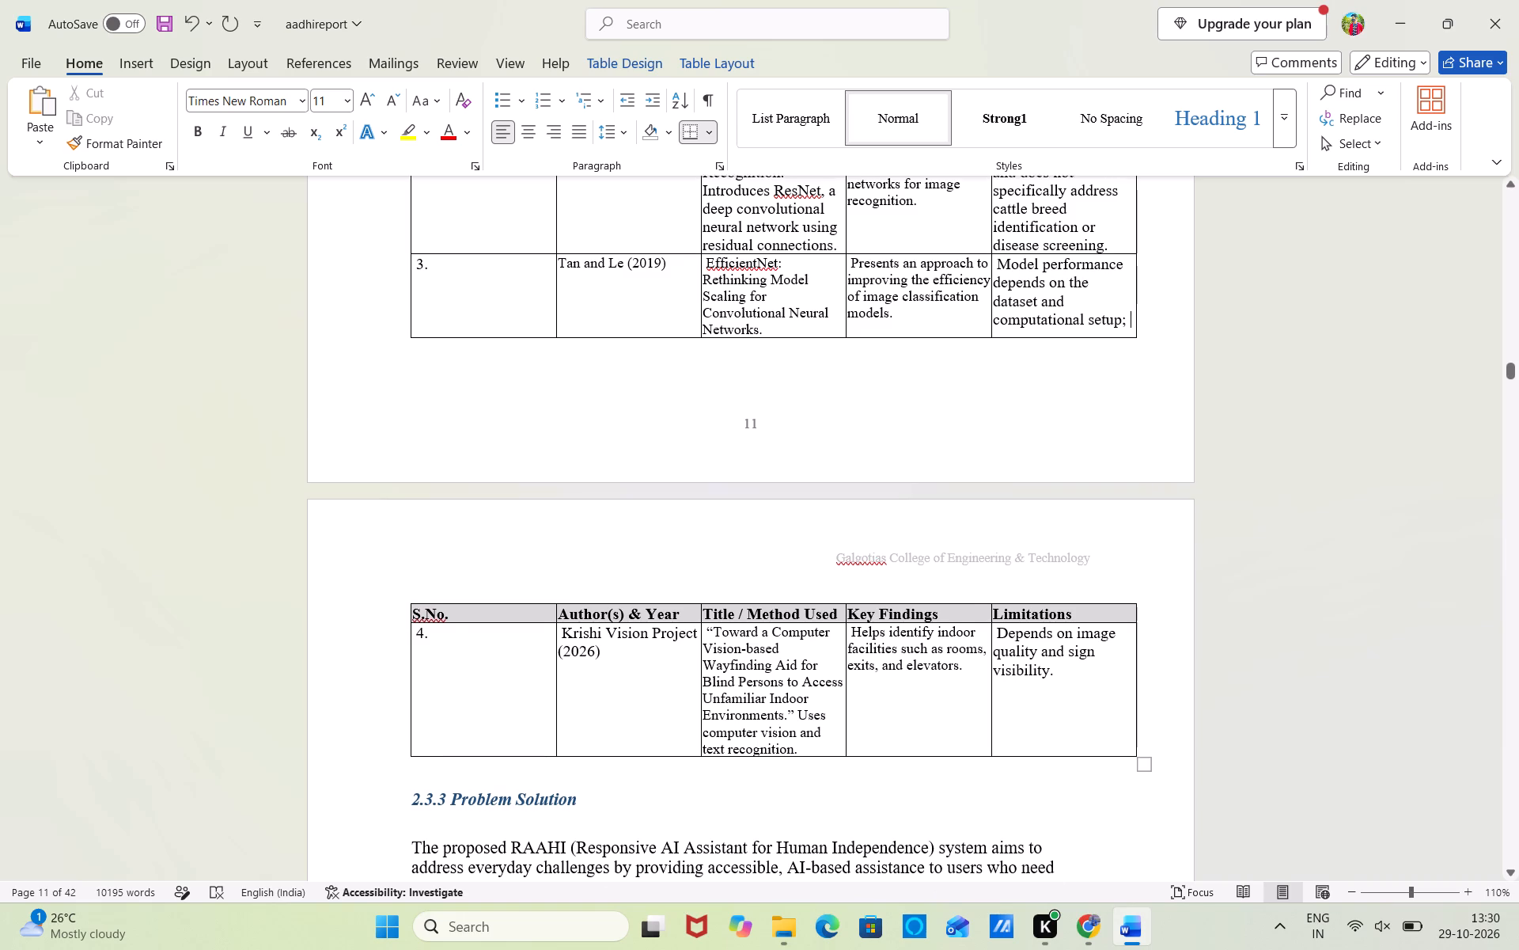
scroll(801, 708, "down", 1)
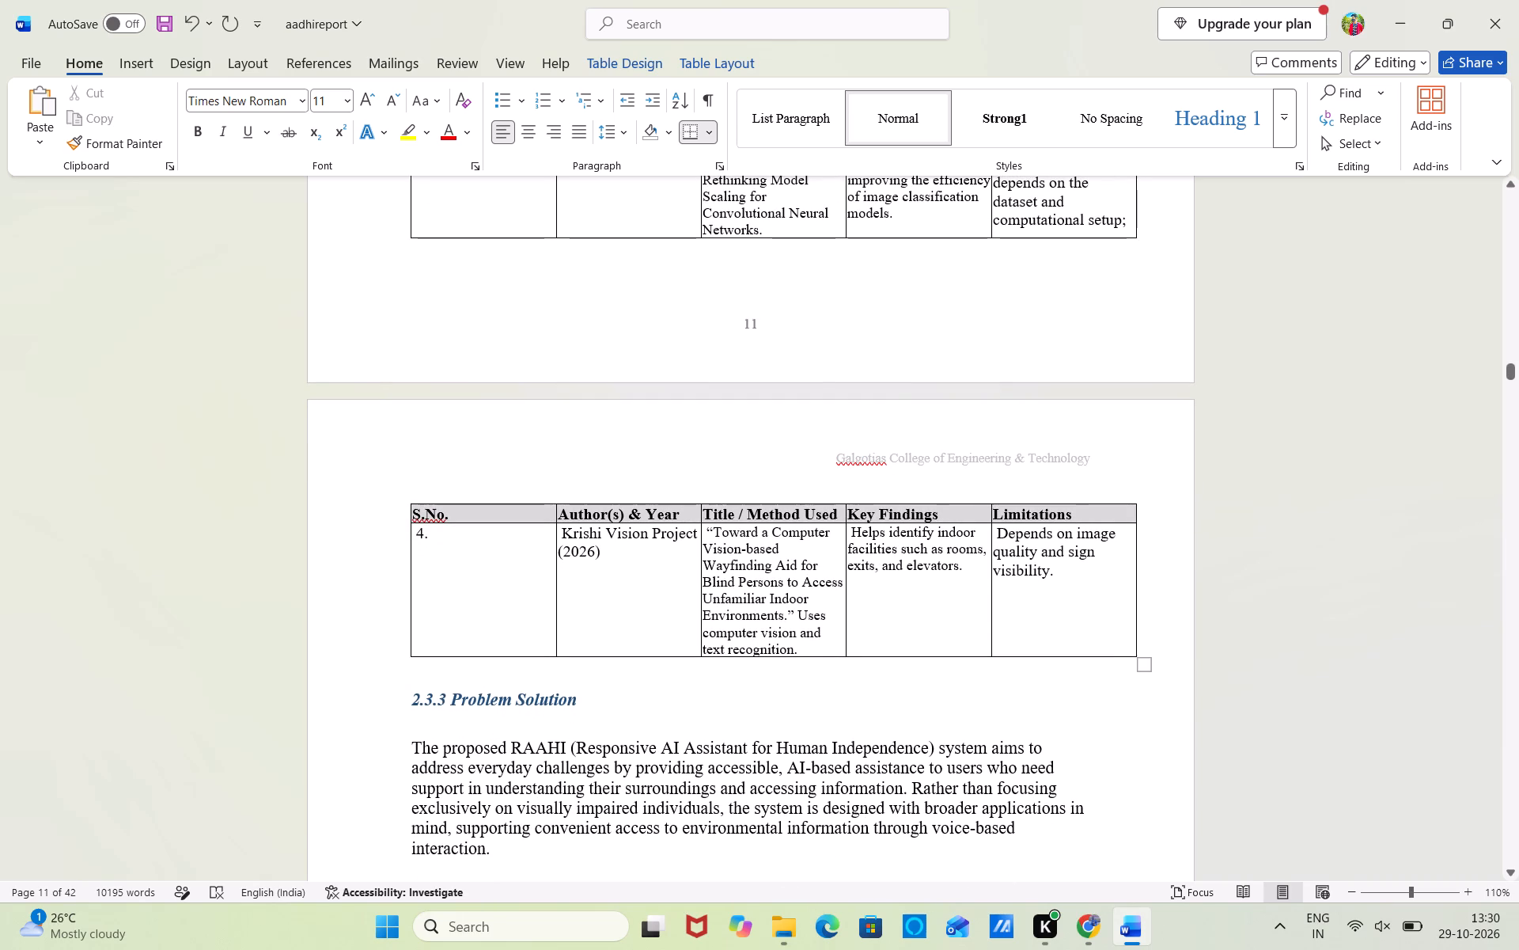
scroll(793, 621, "down", 1)
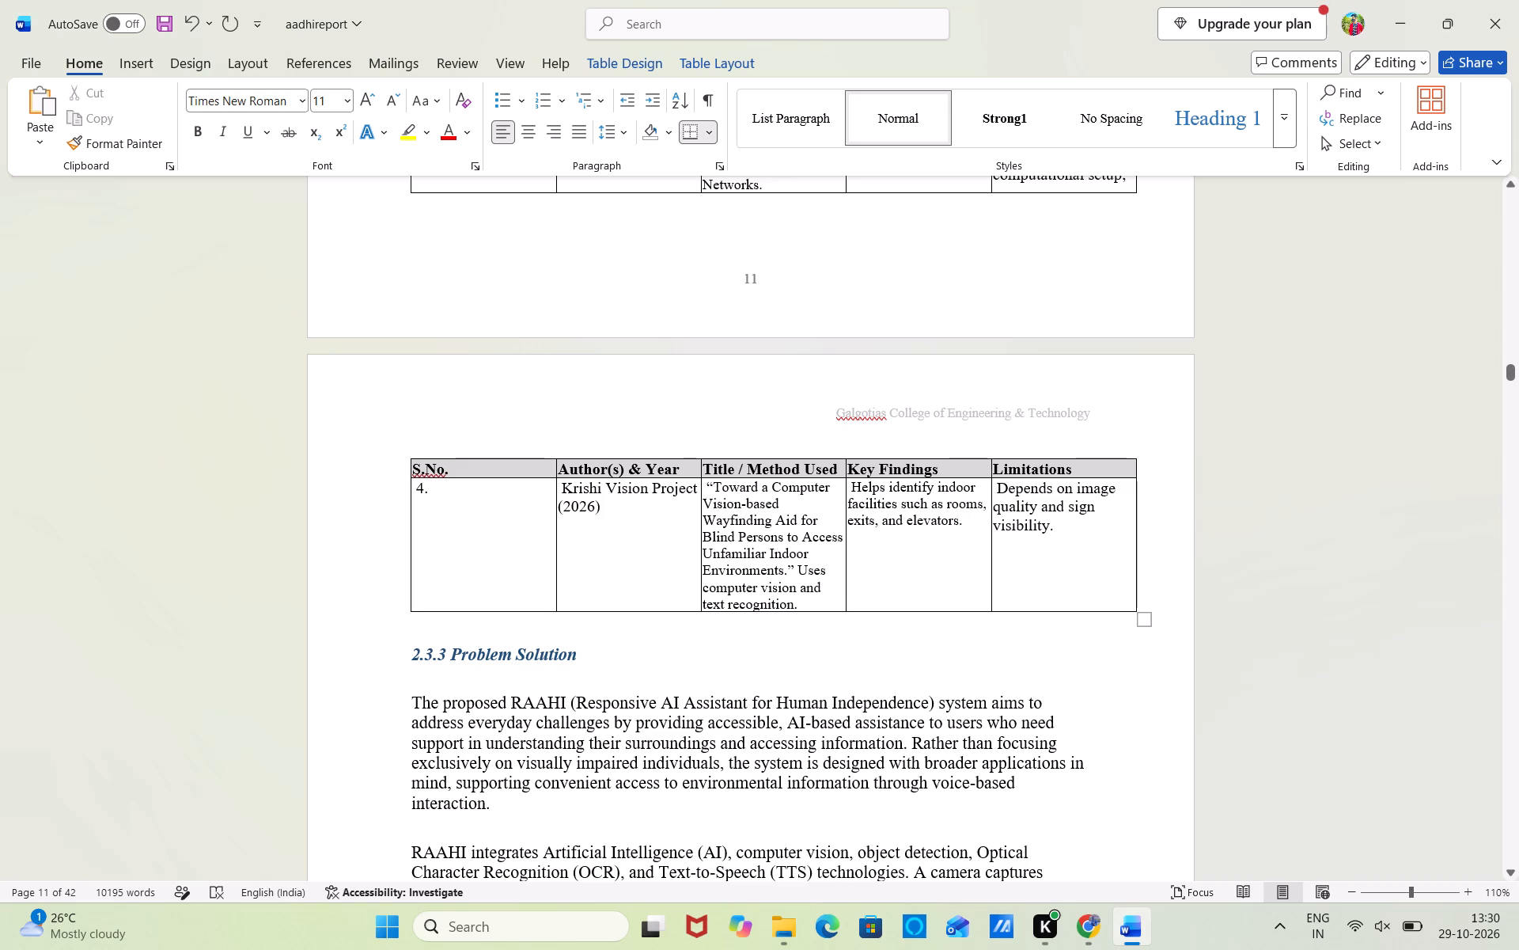
left_click_drag(805, 601, 729, 477)
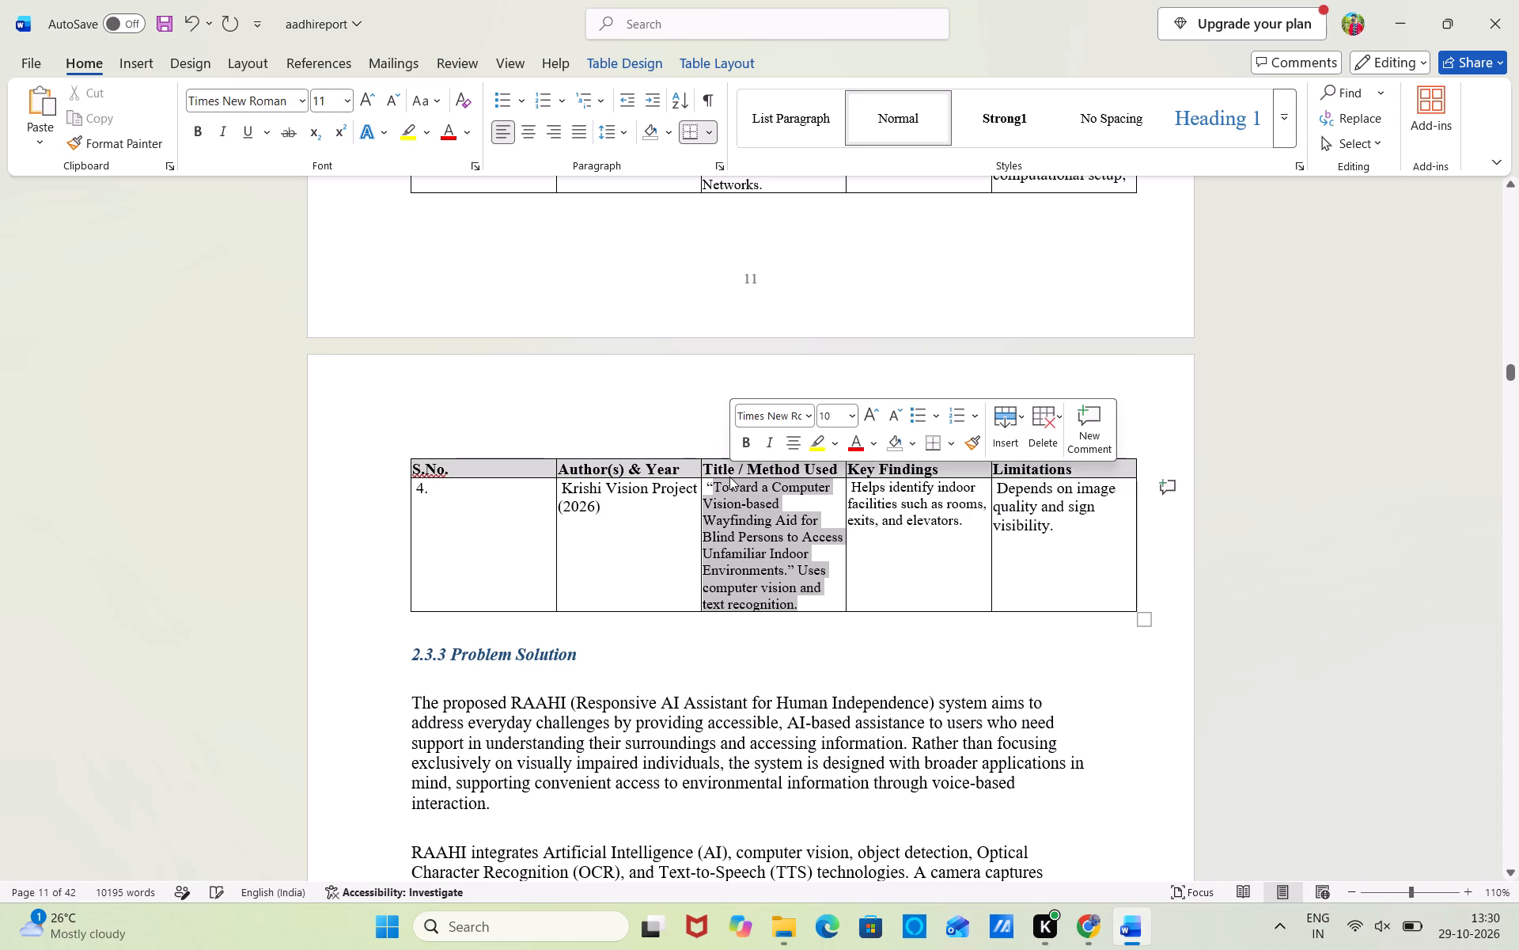
key("BackSpace")
key("BackSpace")
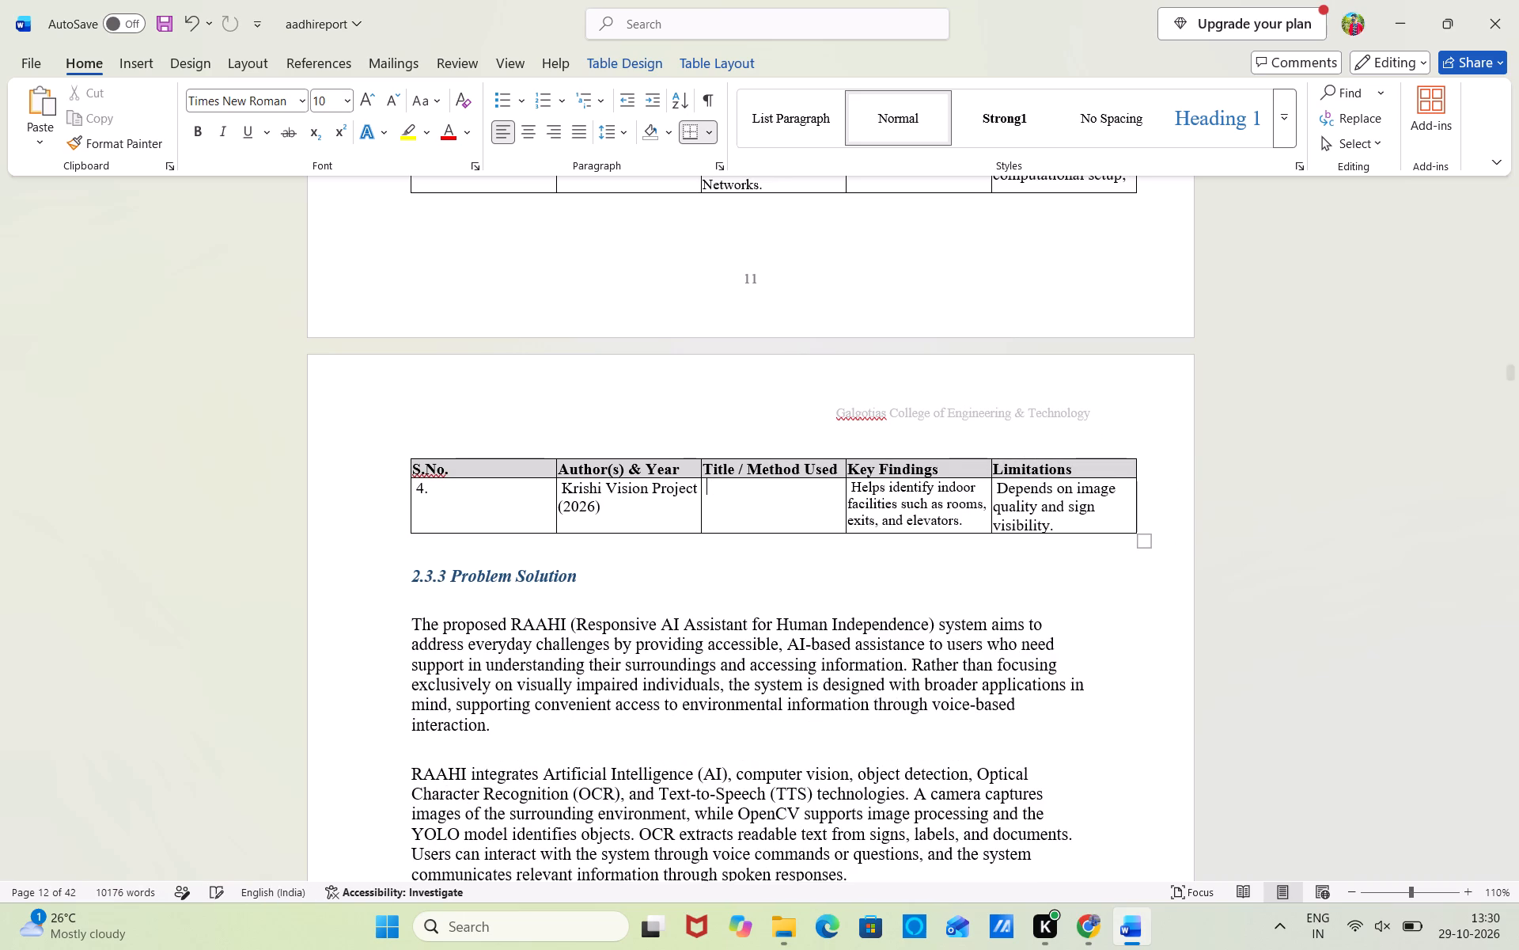
Fill row 4's empty Title / Method Used cell in Word with the "Proposed System: Uses two separate Vision Transformer…" text copied from ChatGPT in Chrome.
left_click(1085, 907)
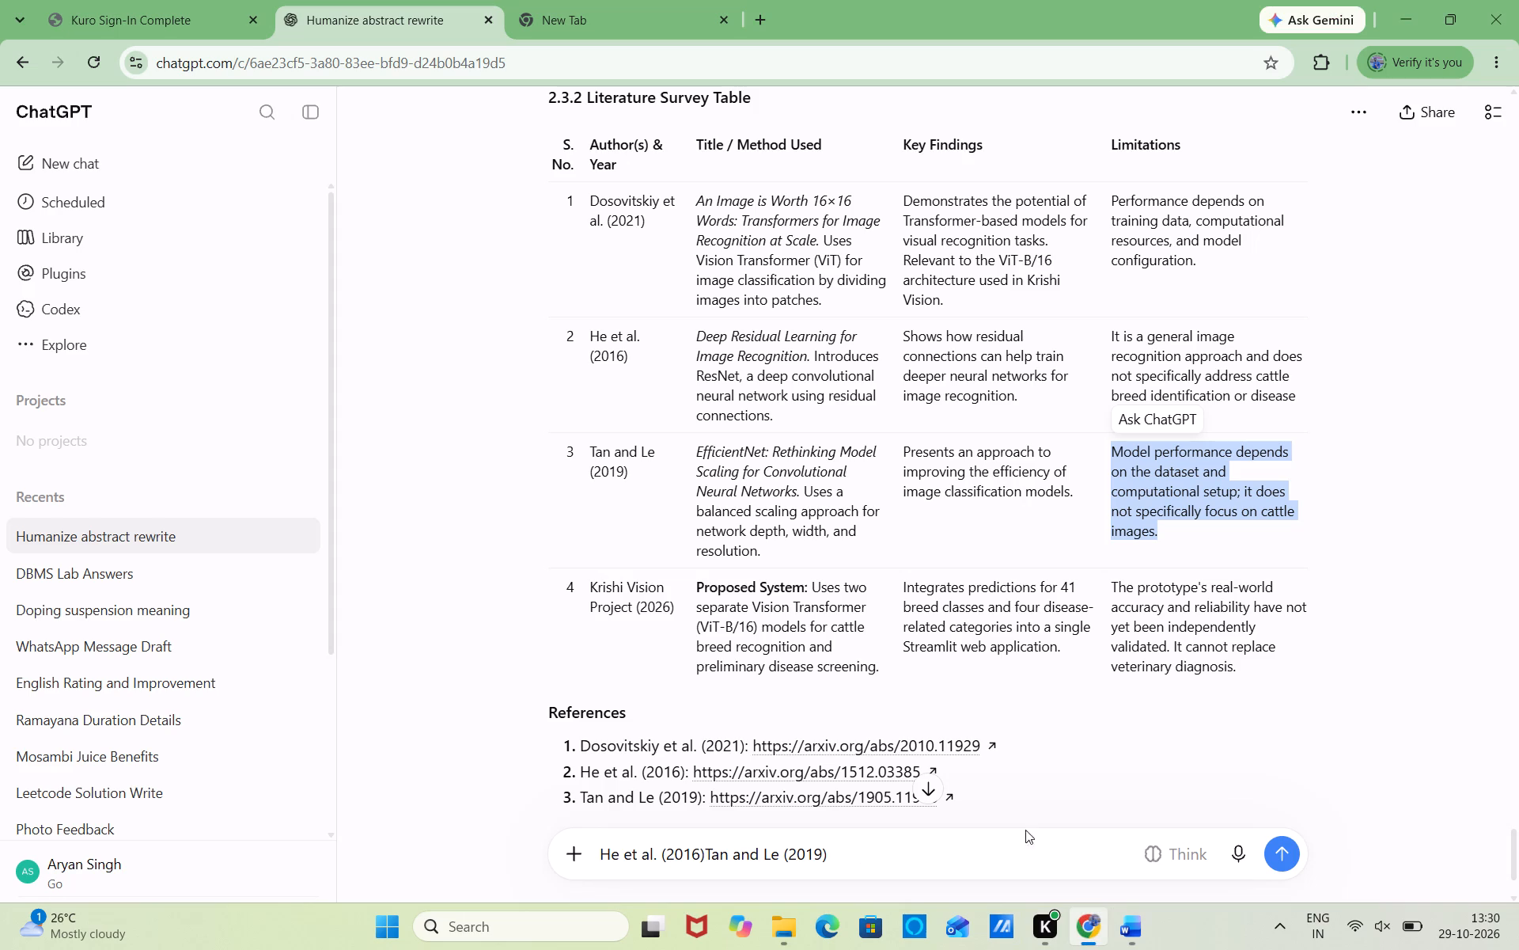
left_click(902, 660)
left_click_drag(902, 668, 784, 566)
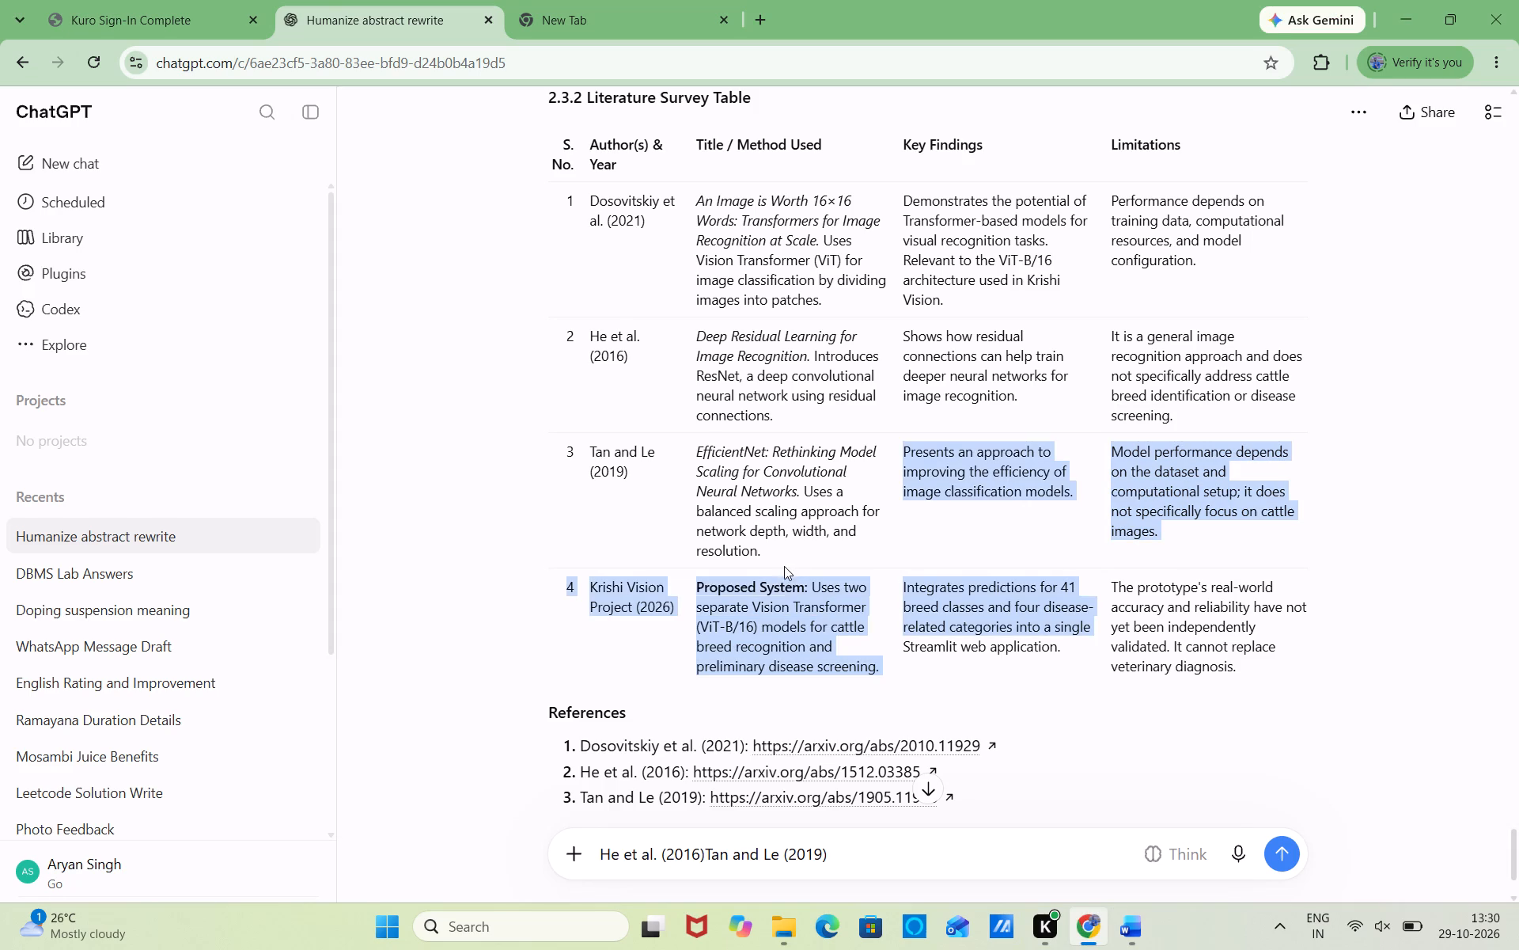
left_click_drag(784, 566, 764, 564)
left_click(877, 673)
left_click_drag(885, 678, 749, 614)
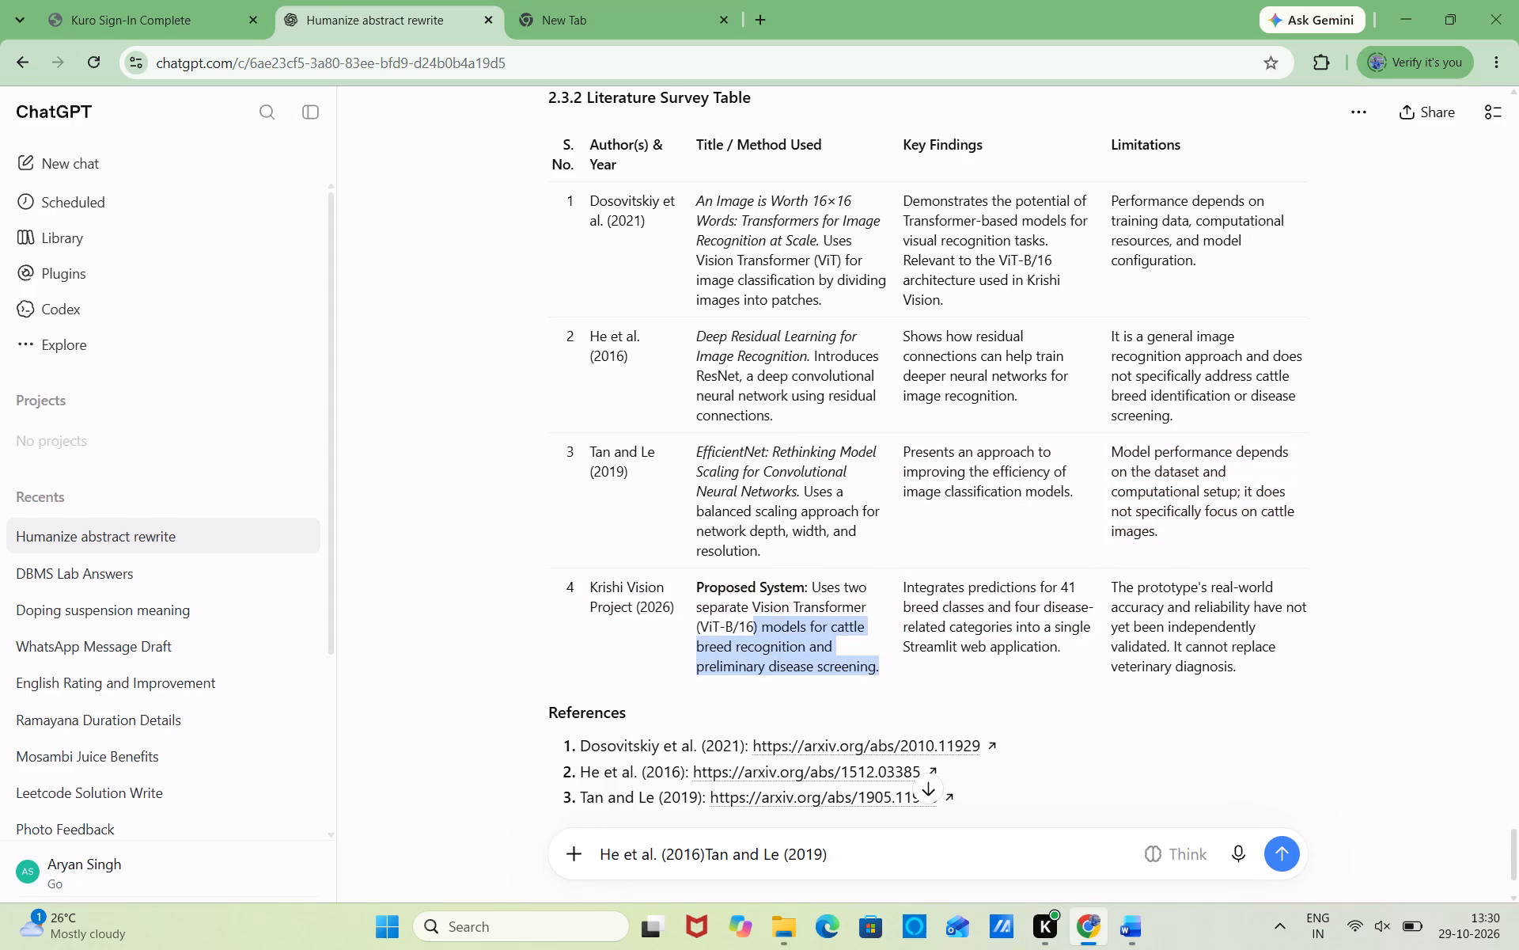
left_click_drag(749, 614, 690, 587)
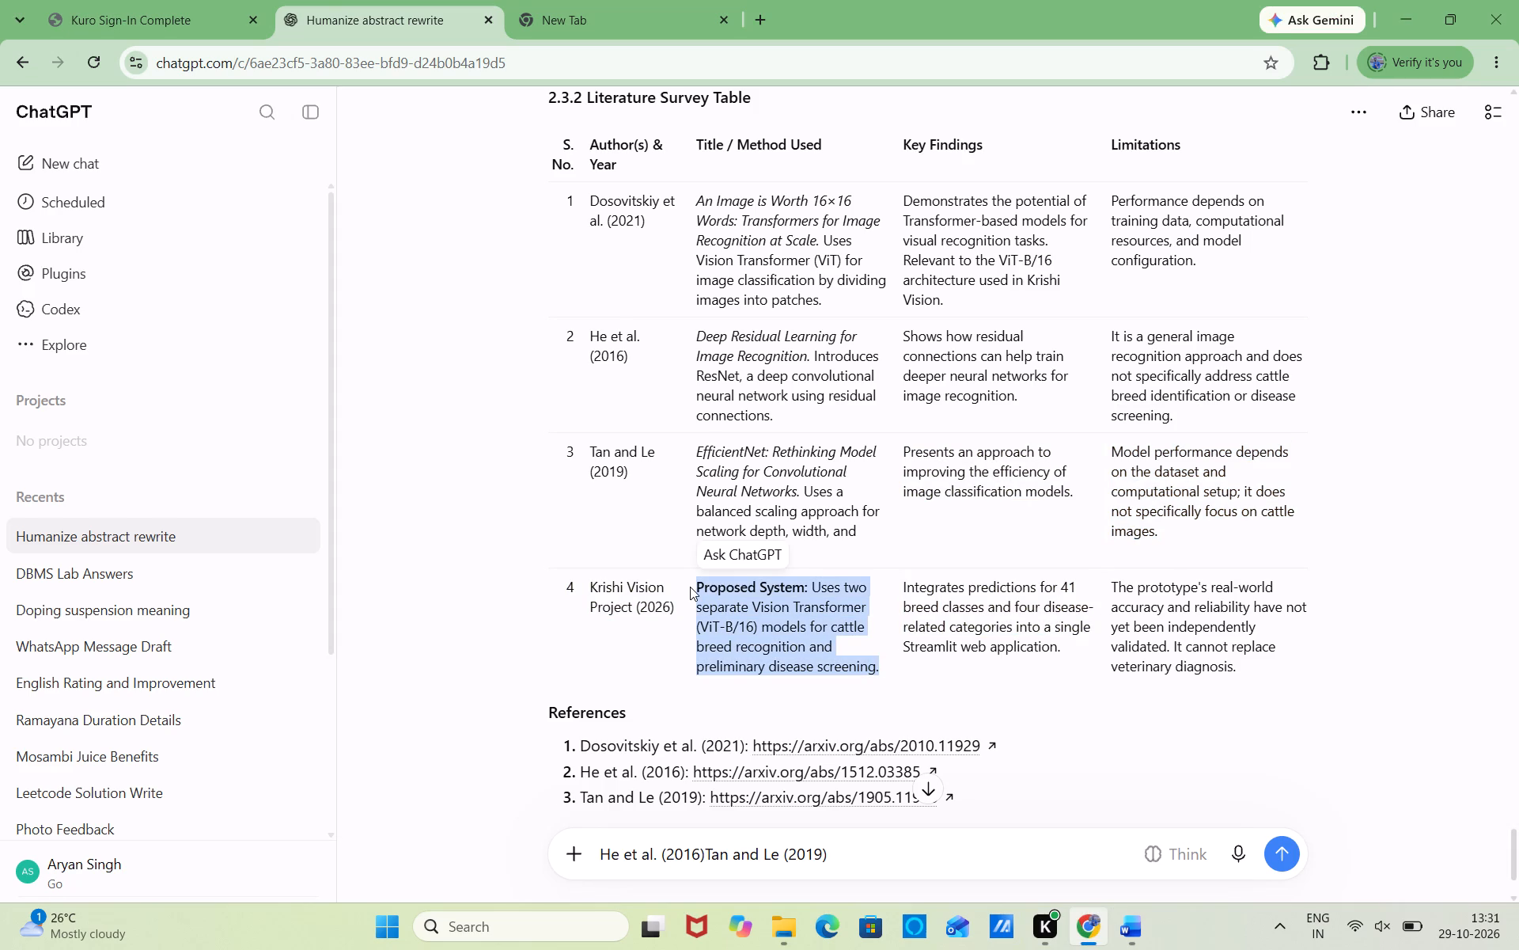
key("ctrl+c")
left_click(1148, 929)
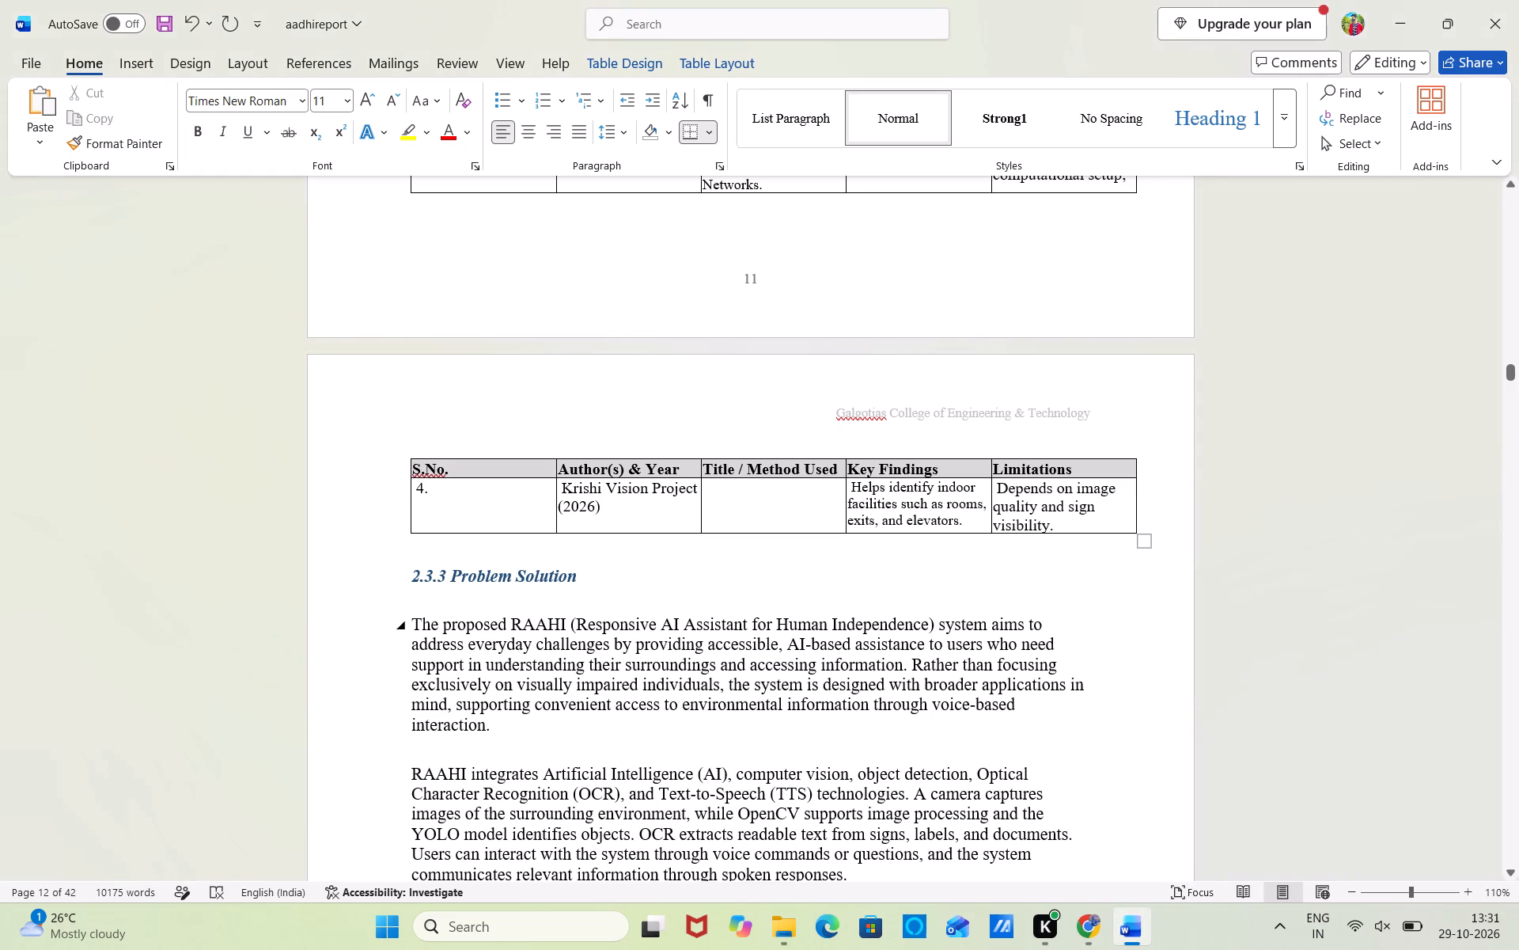
key("ctrl+v")
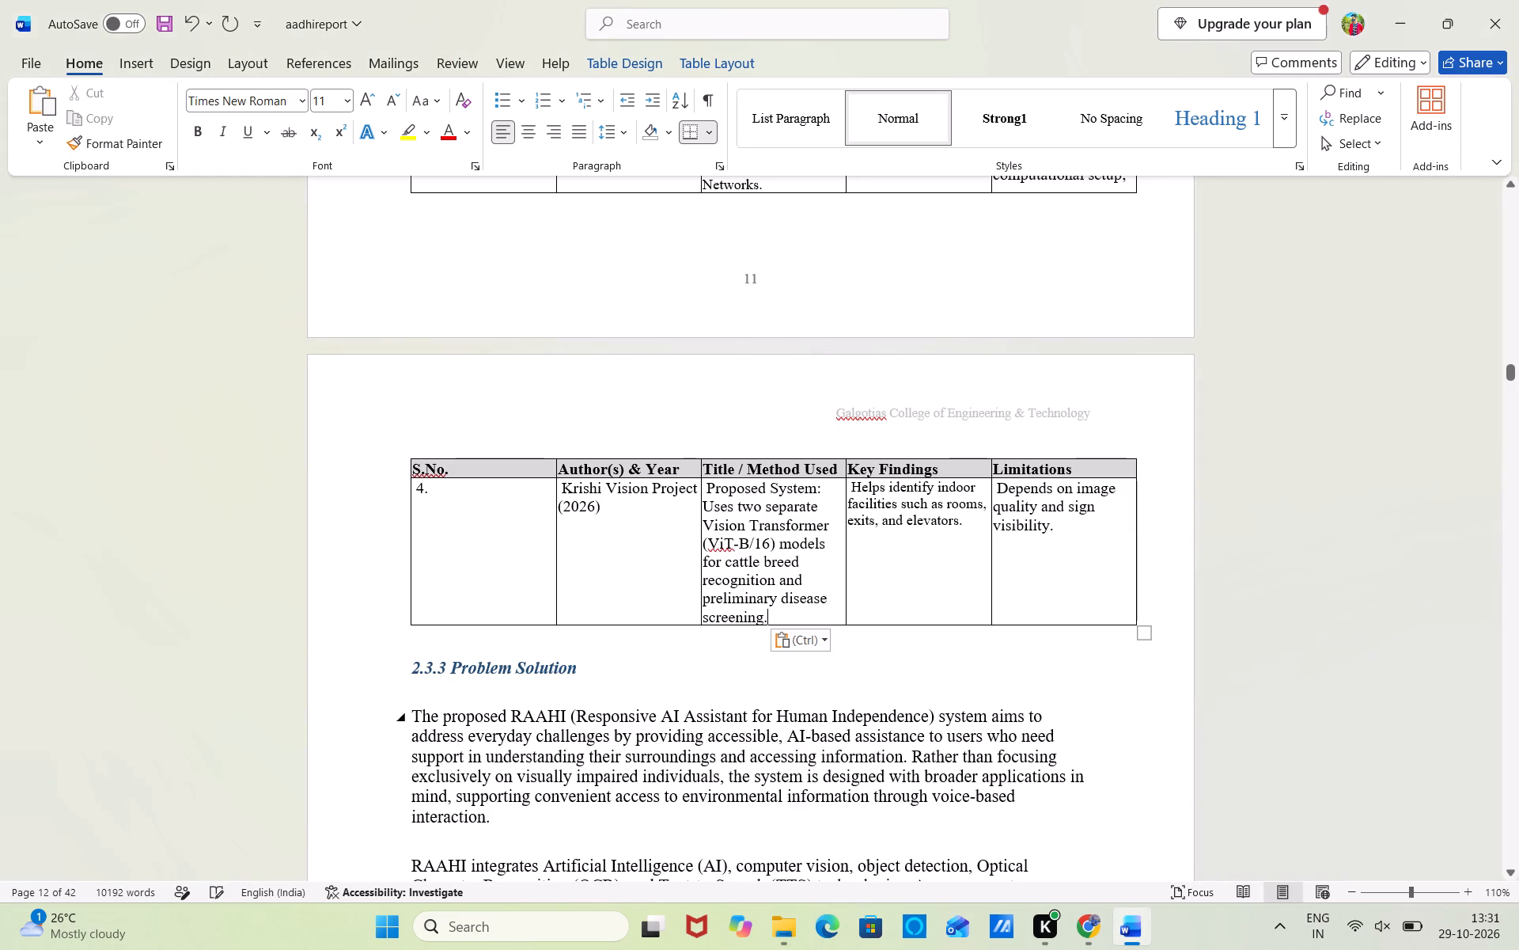
left_click(953, 574)
left_click_drag(965, 569, 872, 488)
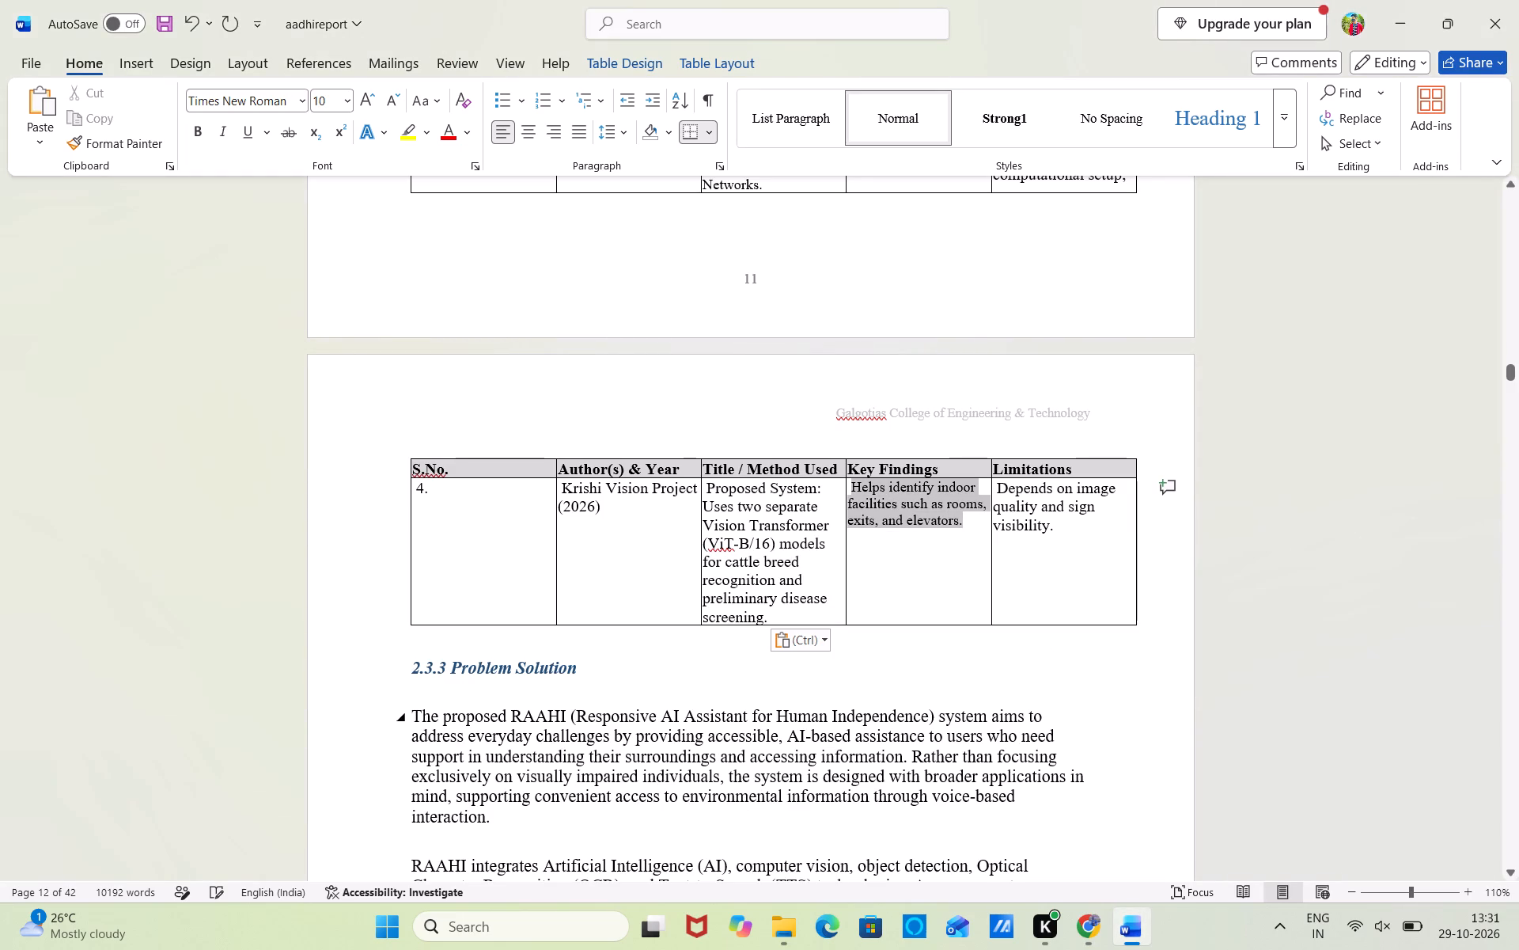
left_click_drag(872, 488, 869, 487)
key("BackSpace")
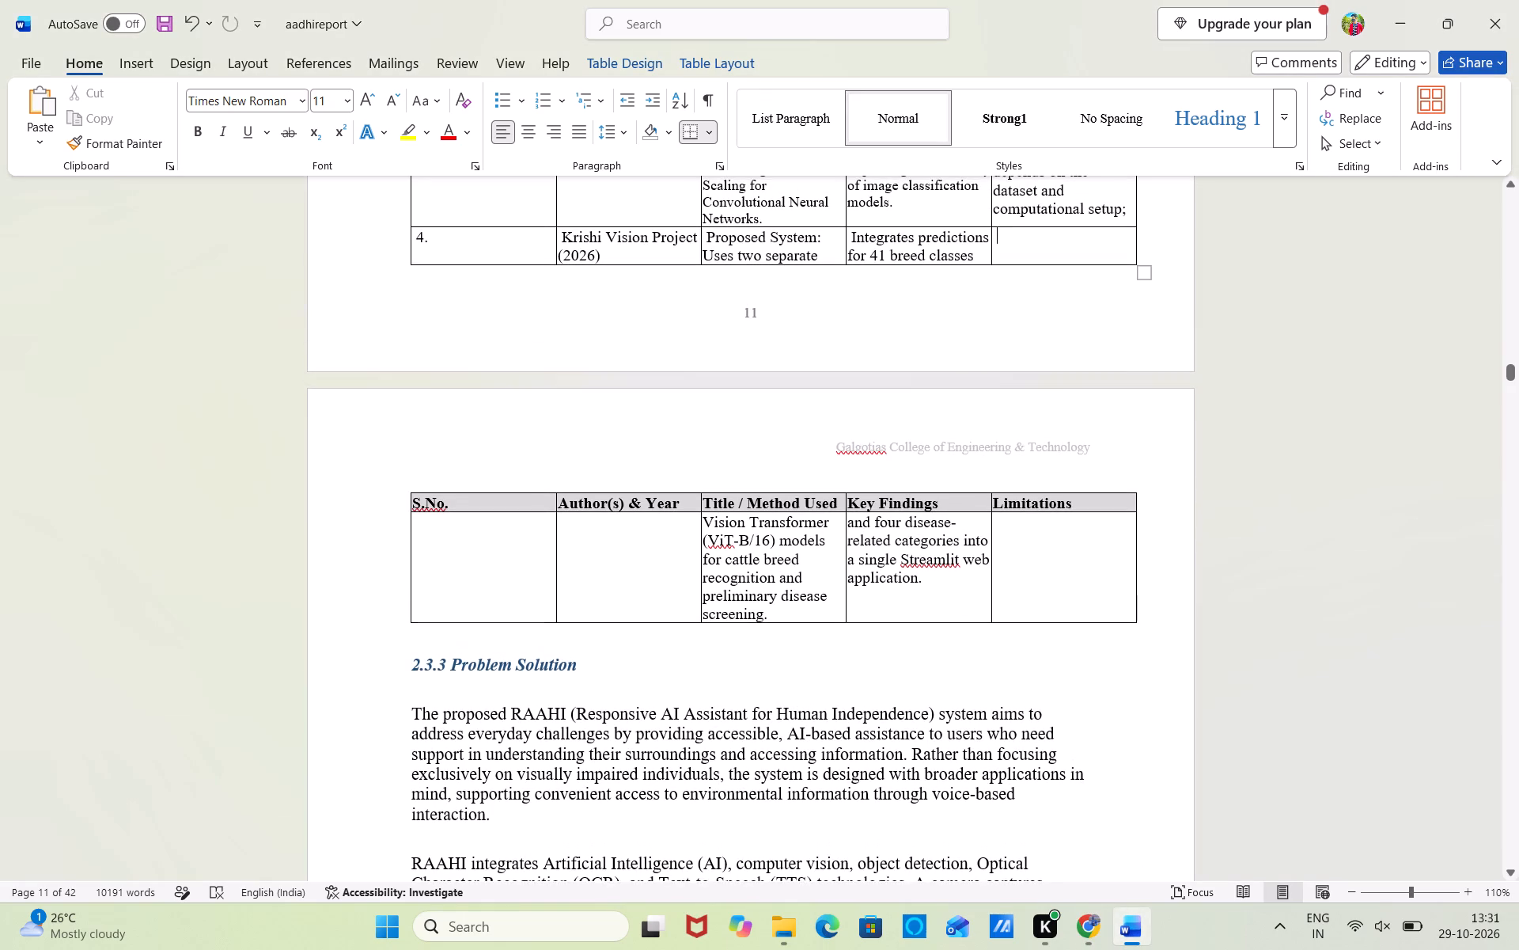
scroll(930, 545, "up", 1)
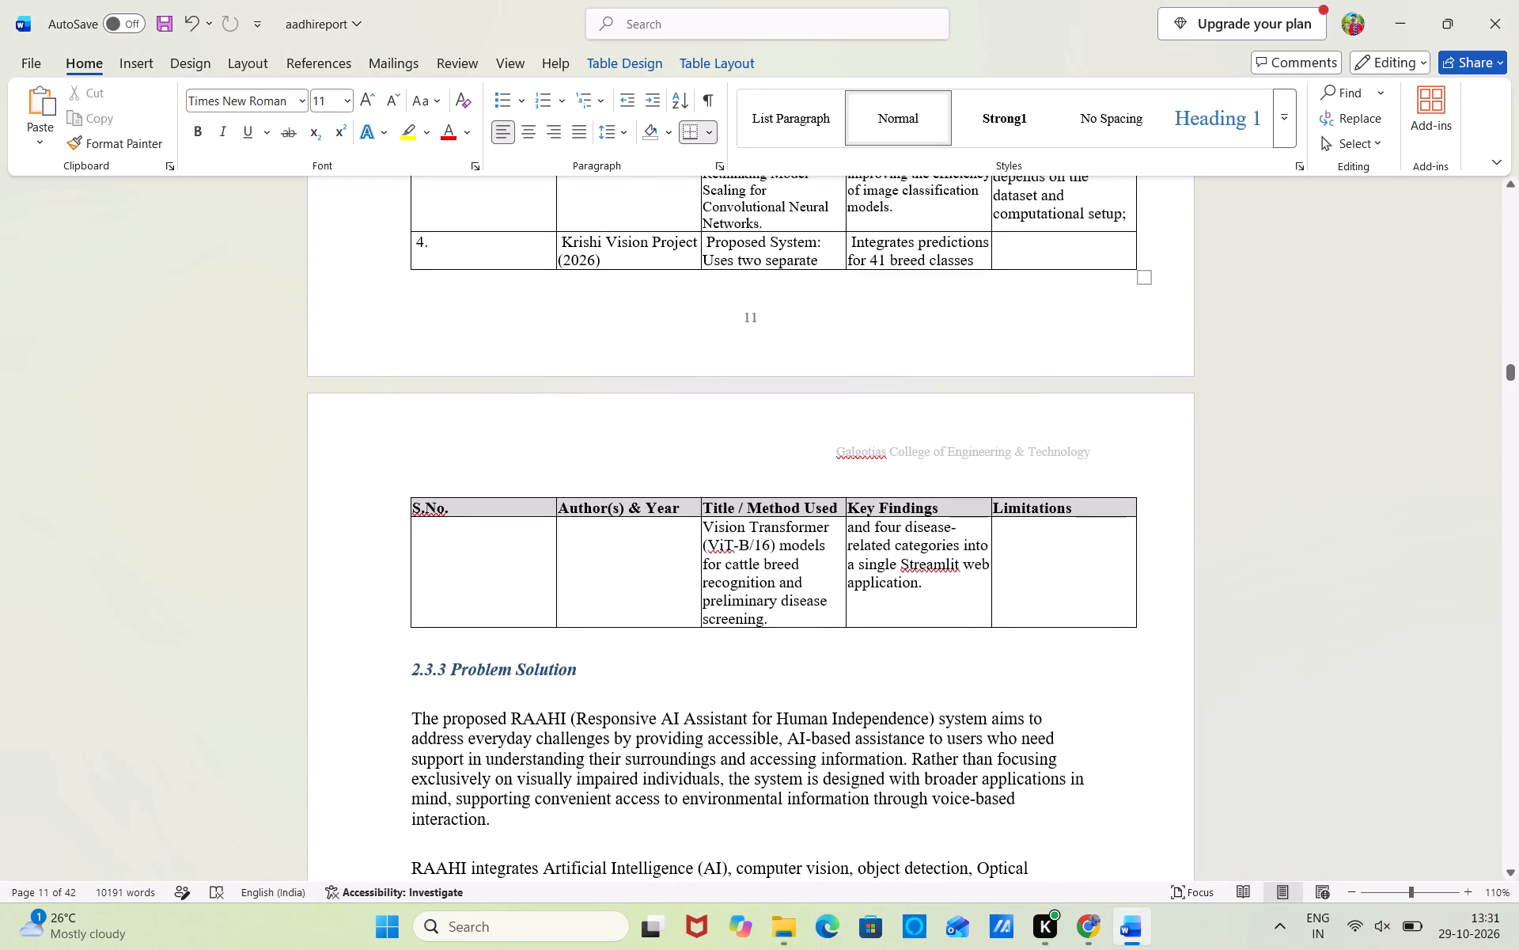
key("ctrl+v")
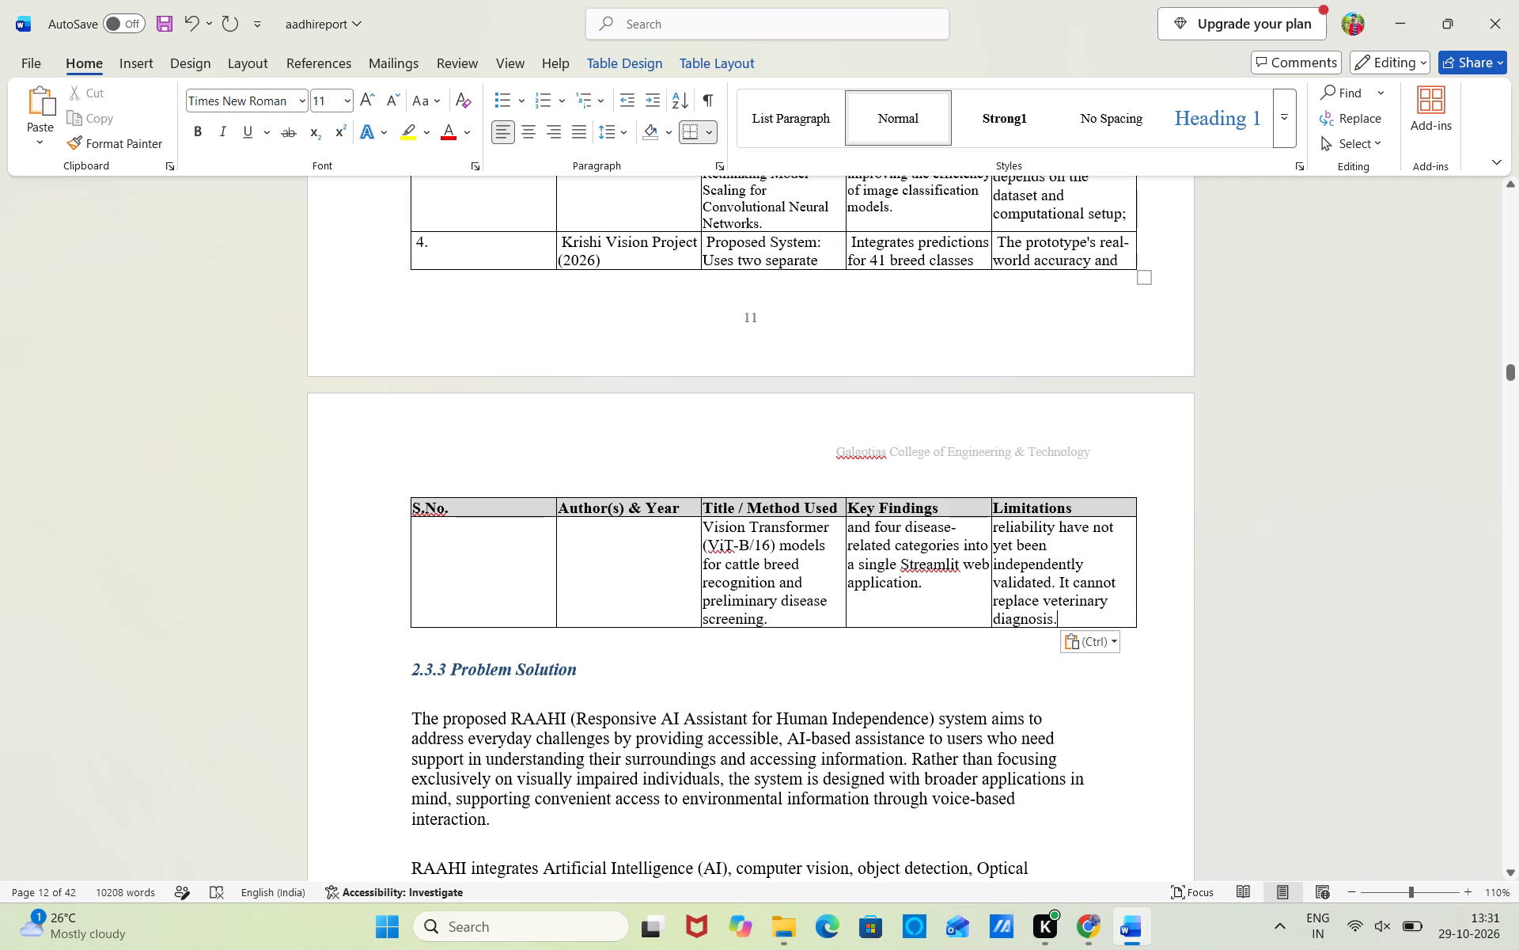
Review how row 4 of the Literature Survey Table breaks across pages 11 and 12.
scroll(615, 602, "down", 1)
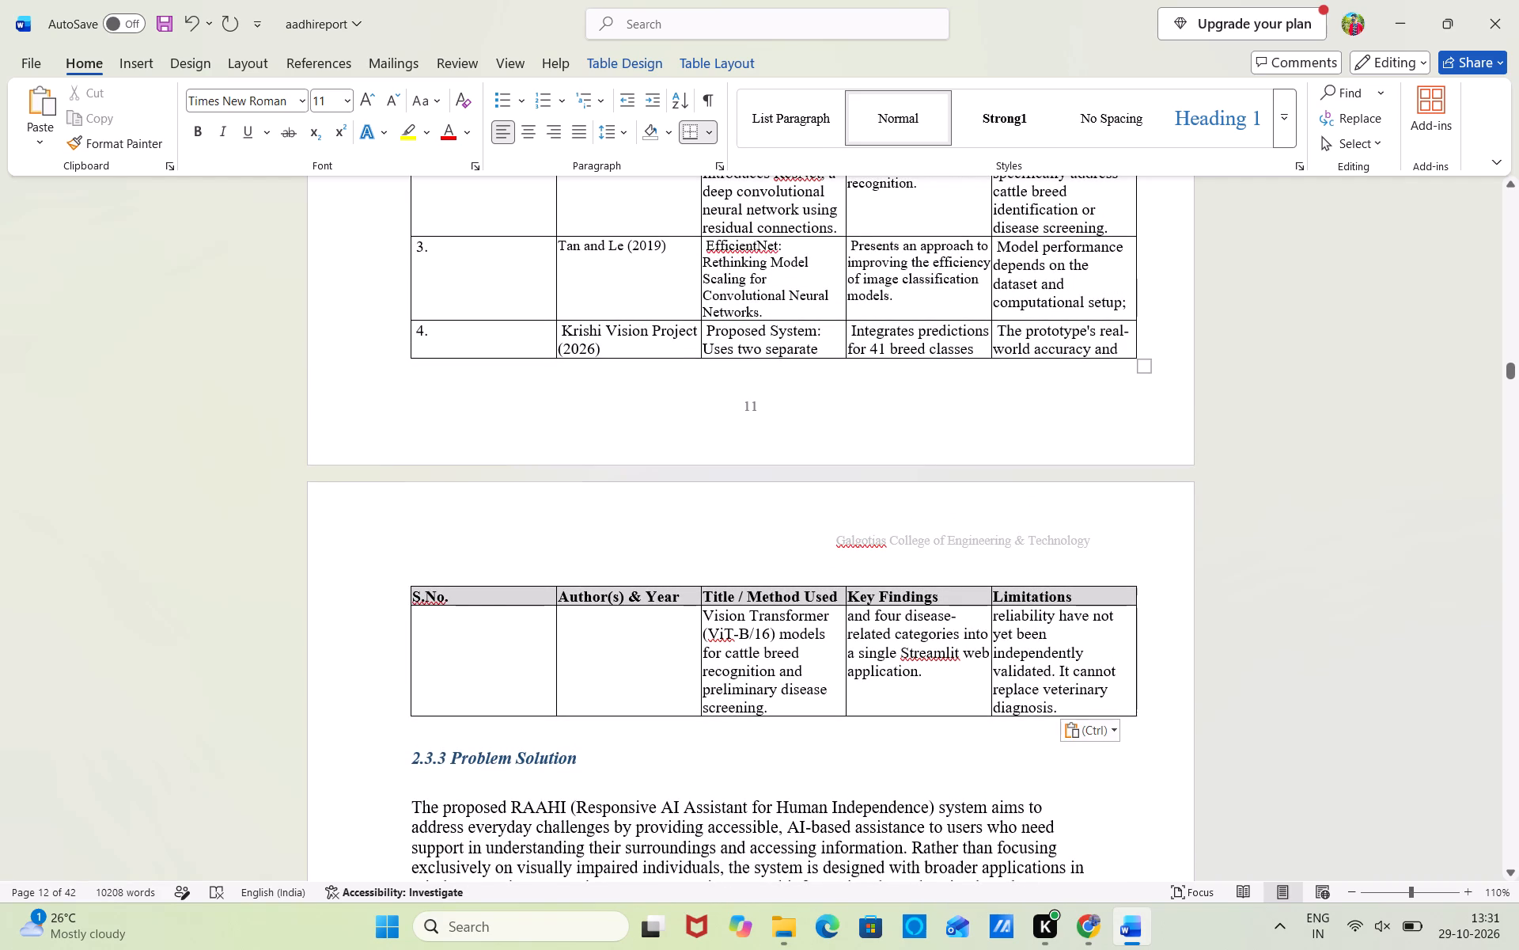
scroll(479, 606, "down", 1)
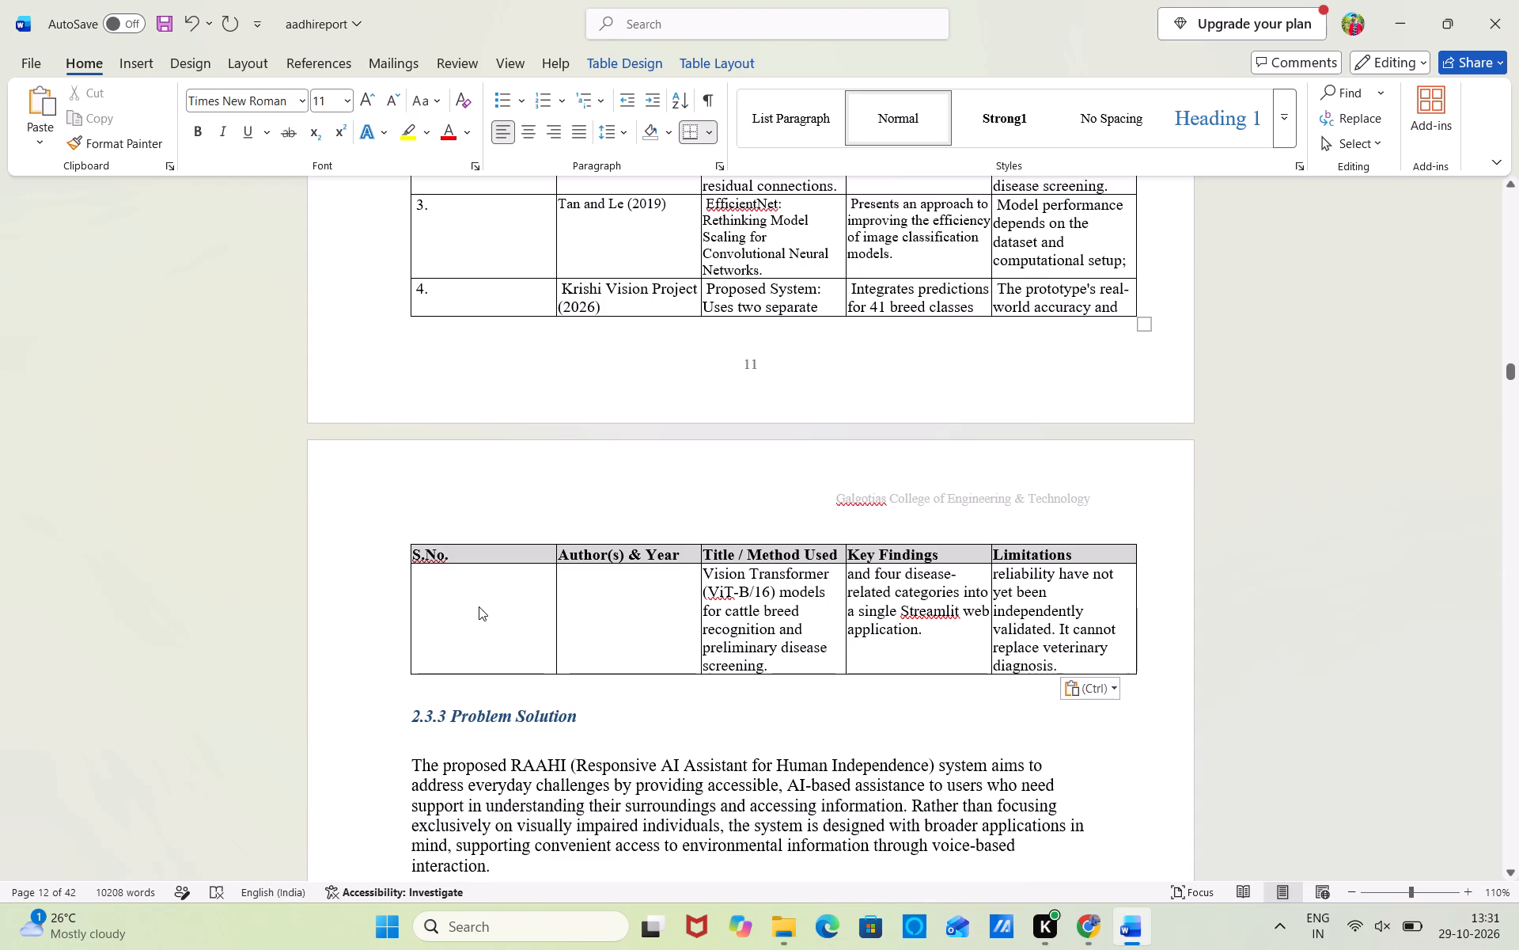
scroll(479, 606, "down", 1)
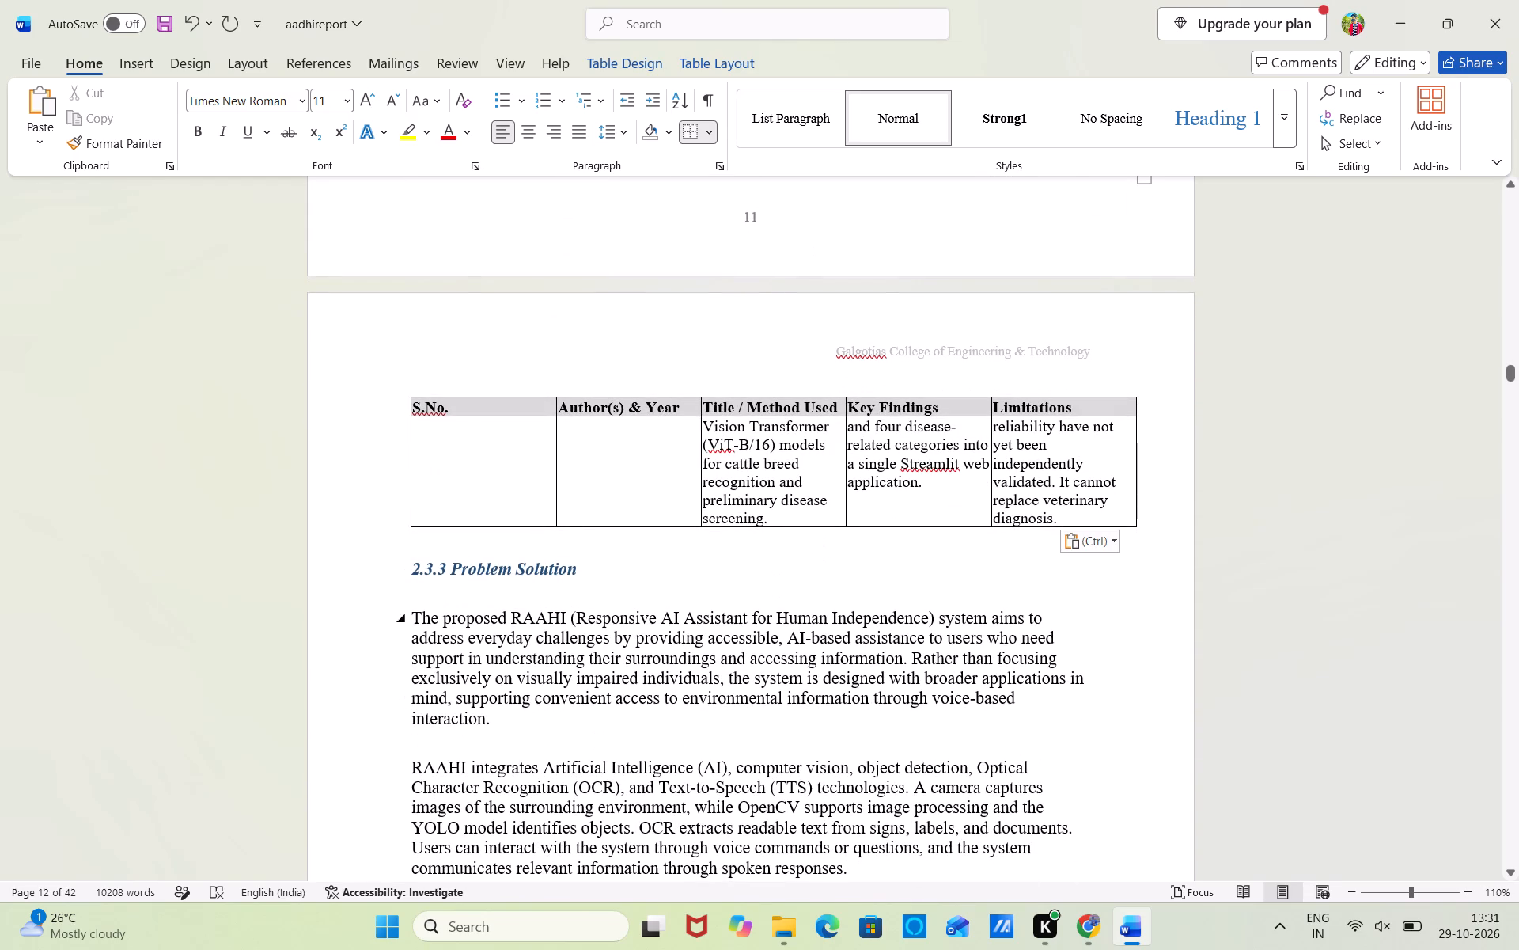
scroll(536, 509, "up", 2)
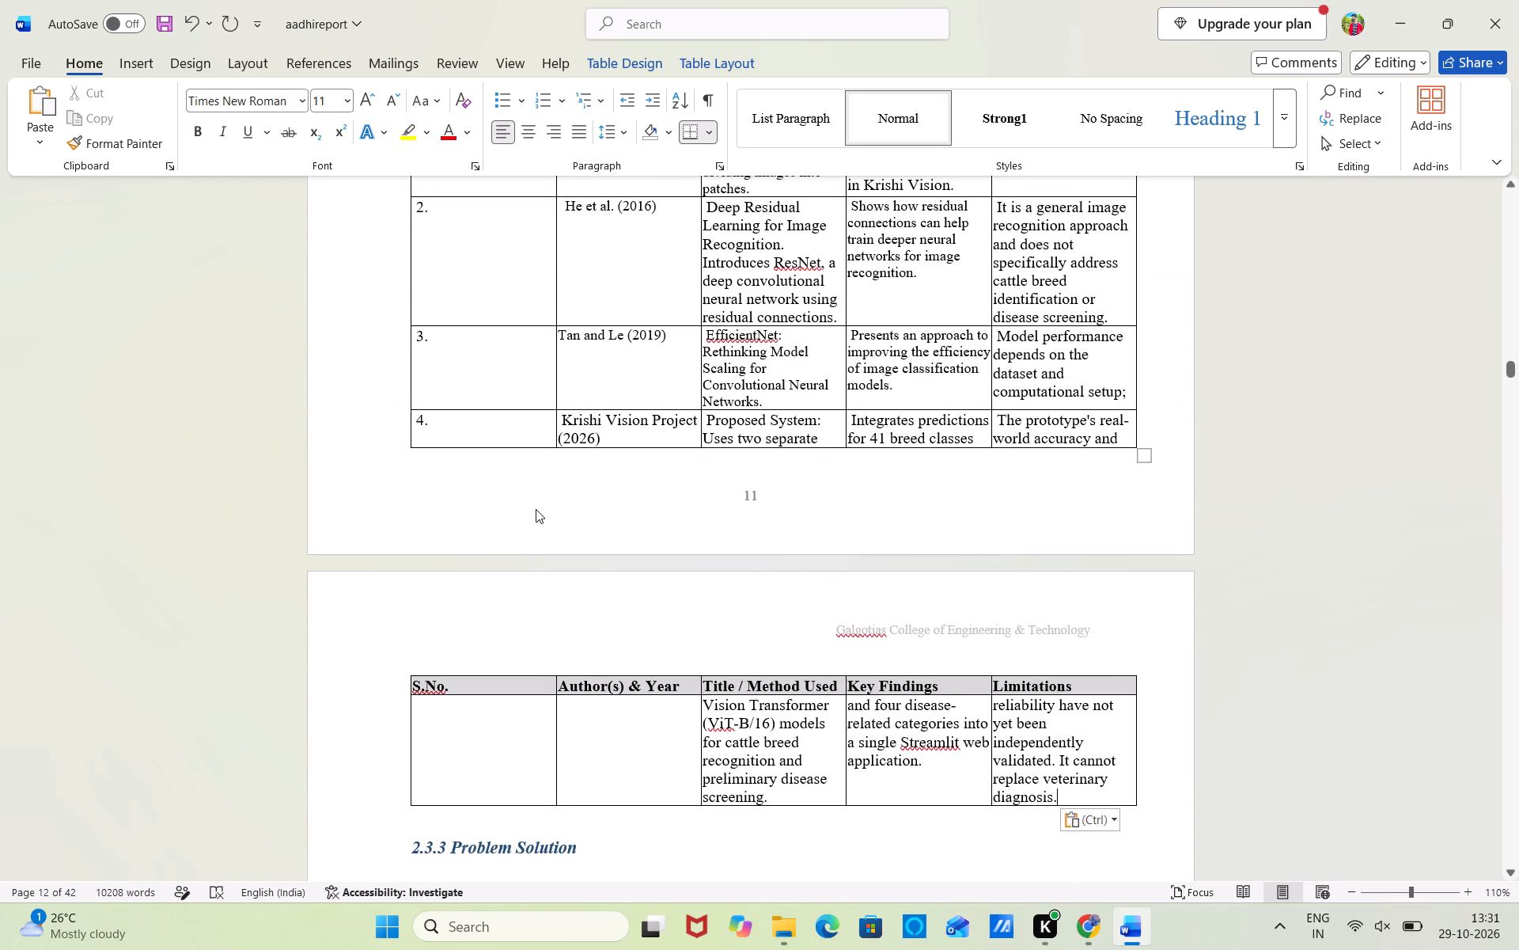
left_click(468, 734)
double_click(435, 709)
left_click(599, 760)
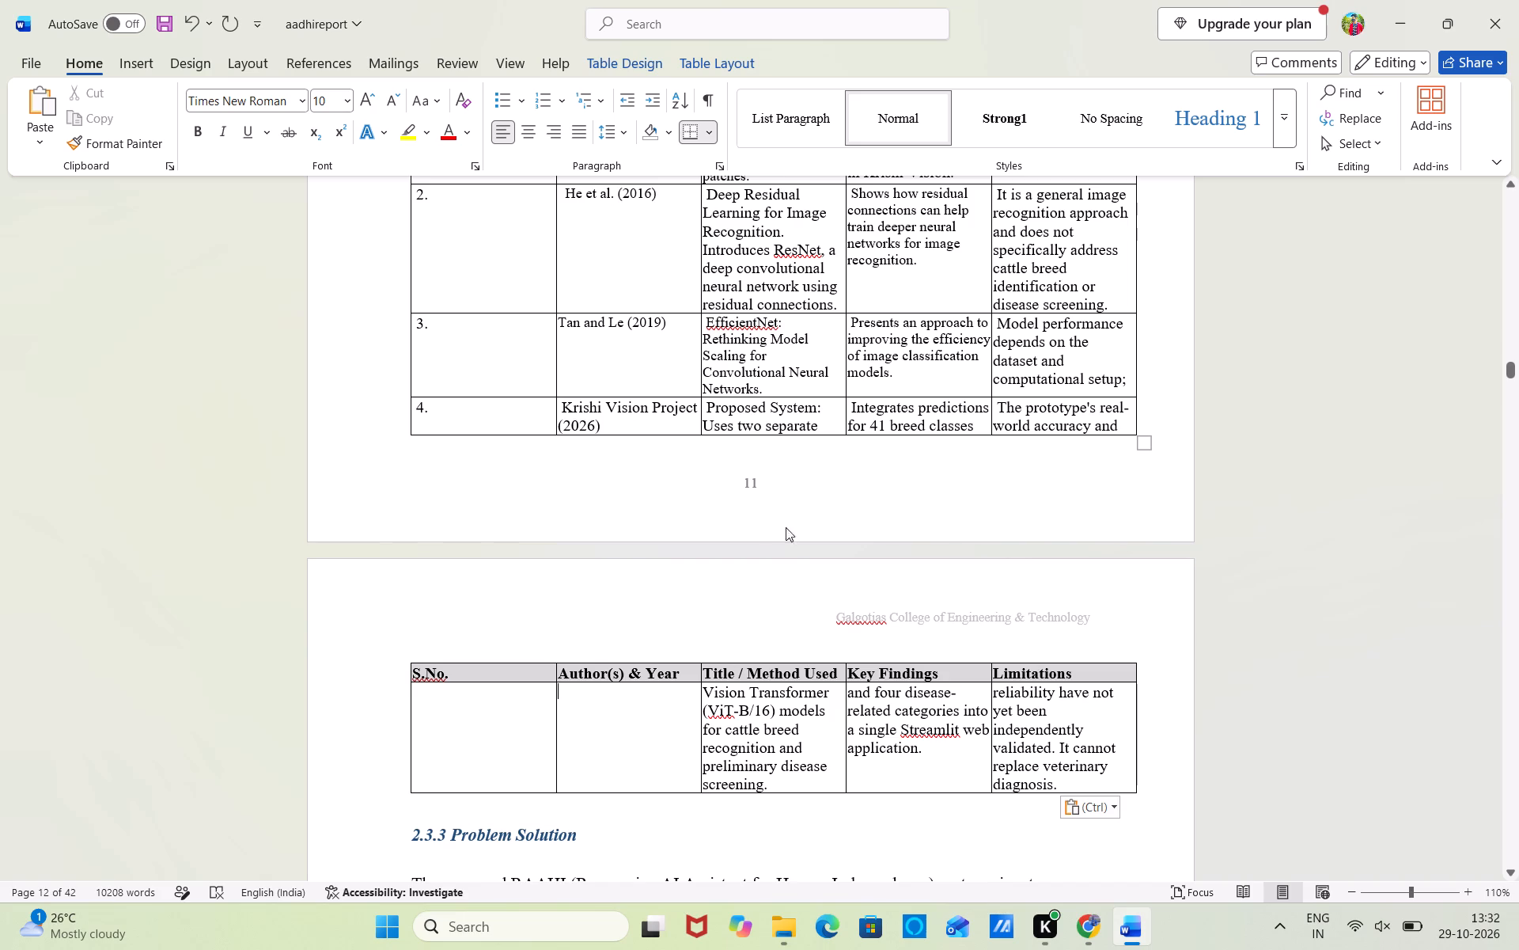
scroll(714, 702, "down", 1)
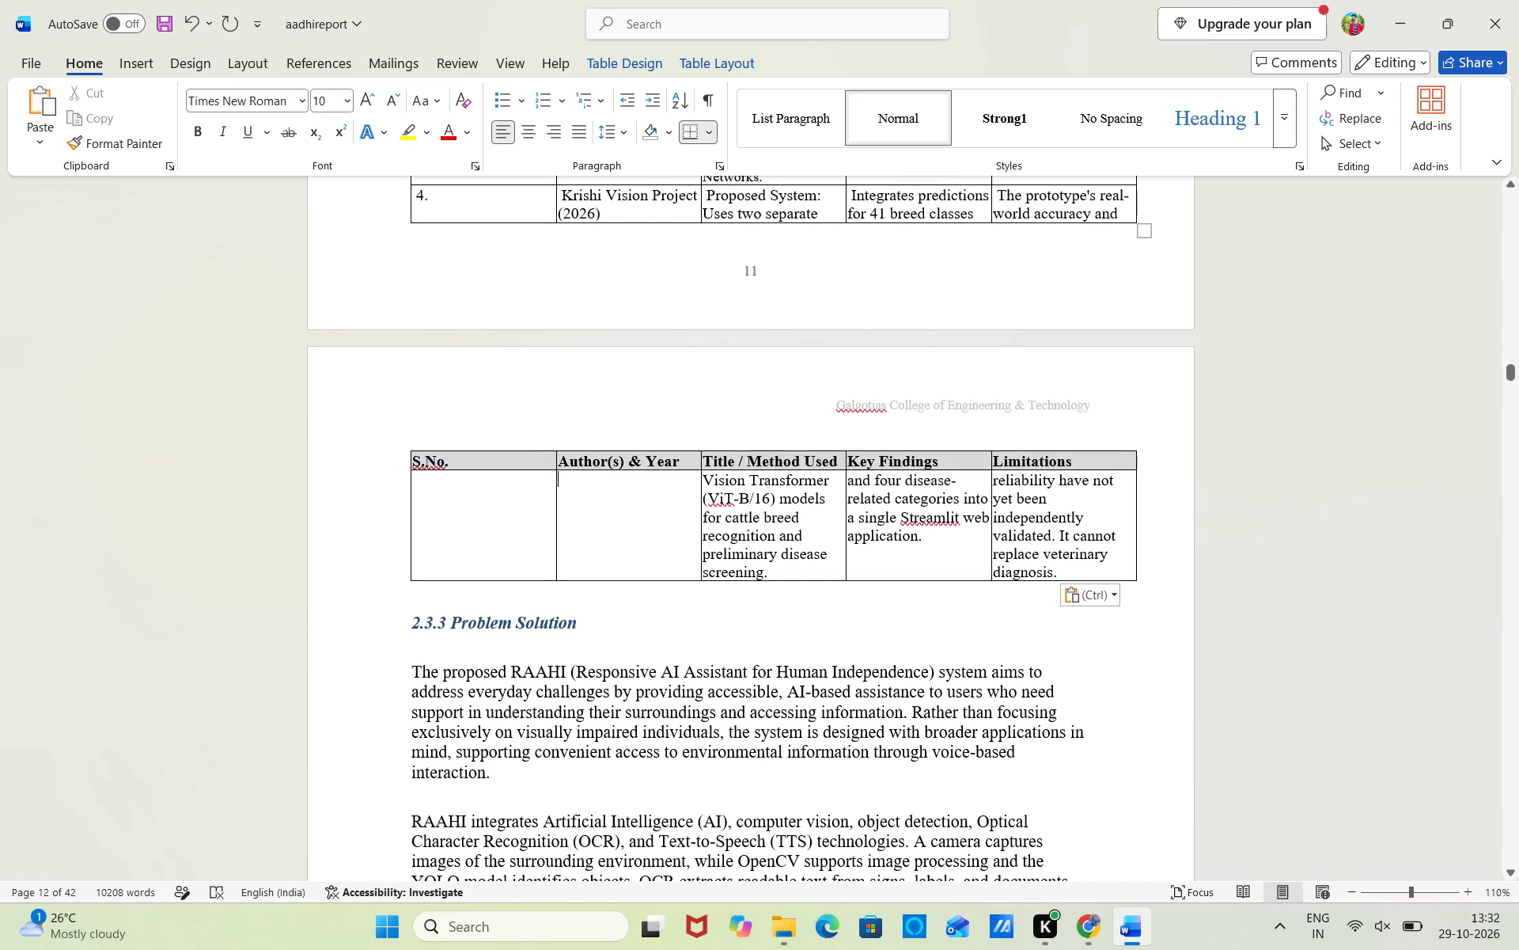
scroll(572, 429, "up", 2)
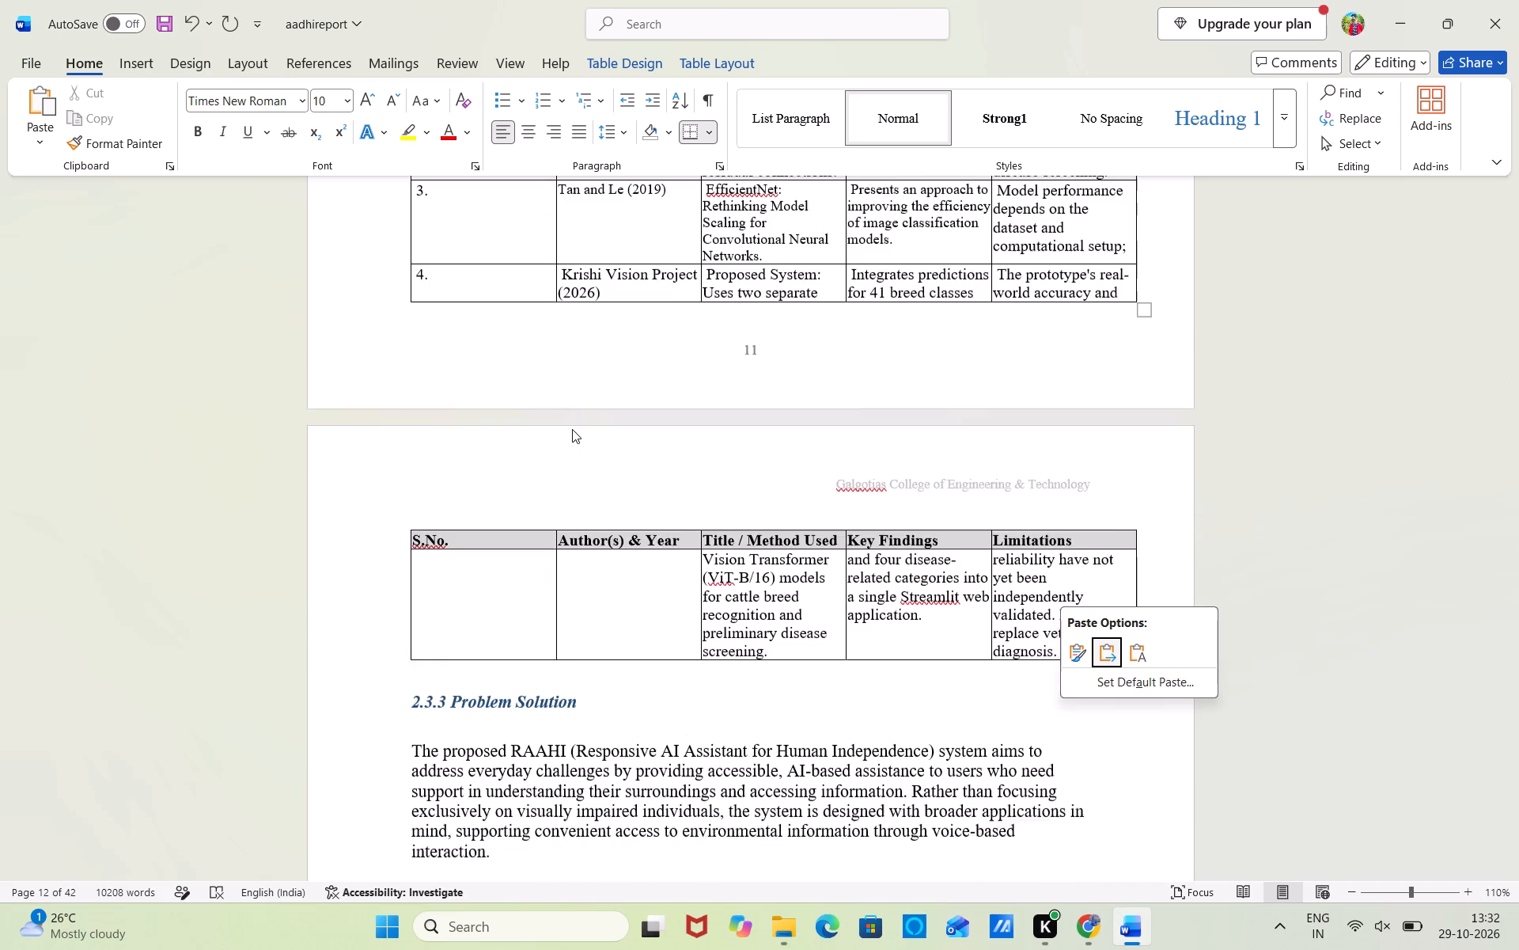
scroll(572, 429, "up", 2)
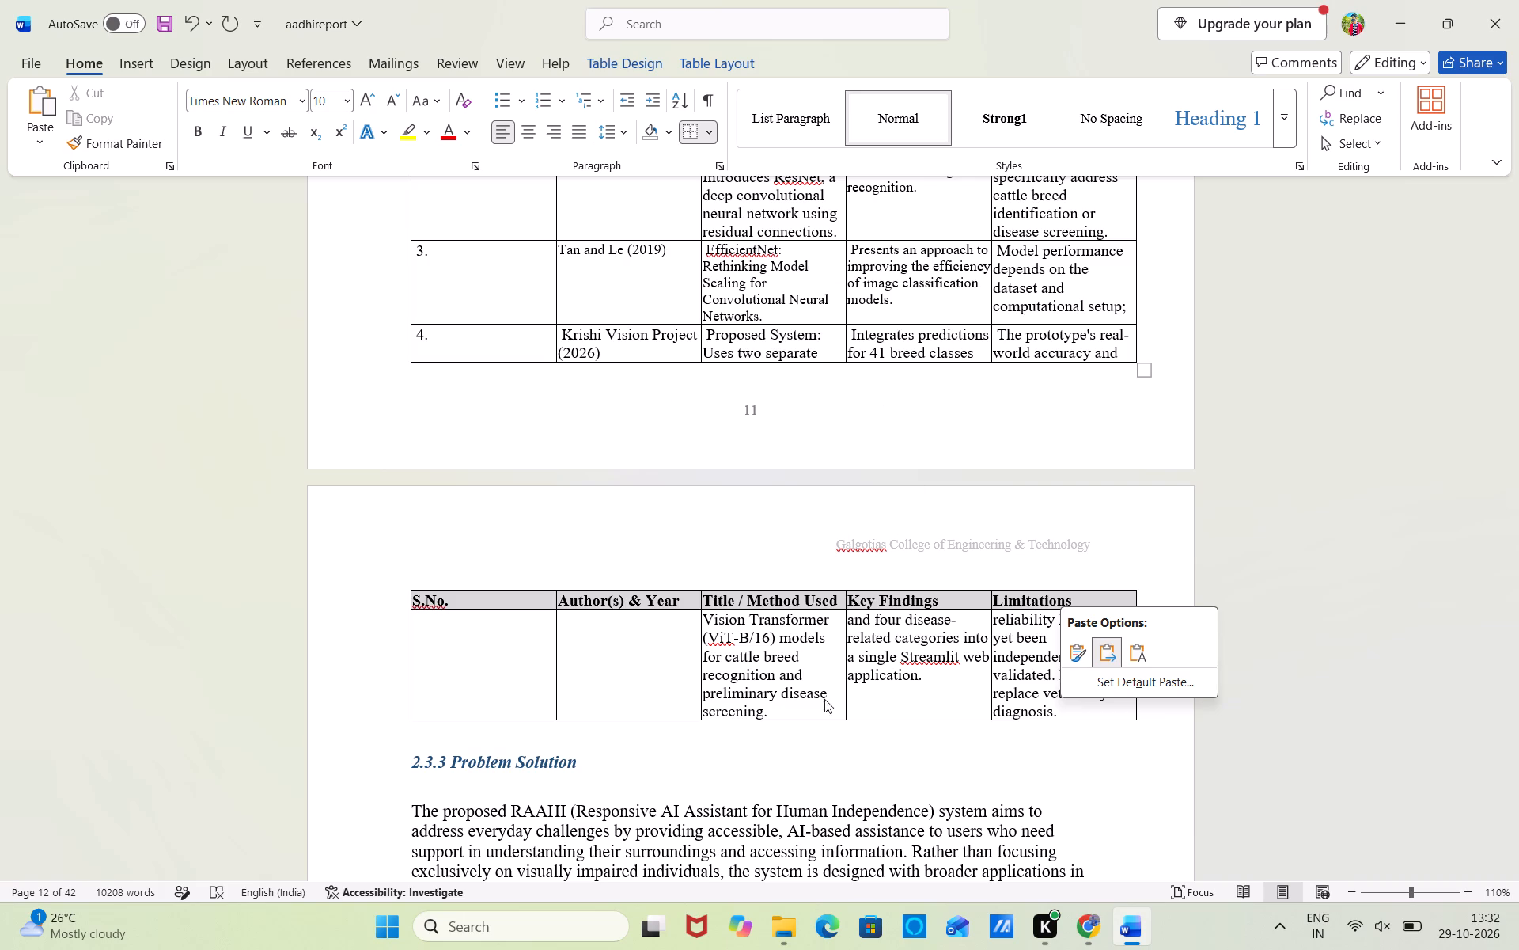
Delete the text "Krishi Vision Project (2026)" from row 4's Author(s) & Year cell in the Literature Survey Table.
left_click(813, 716)
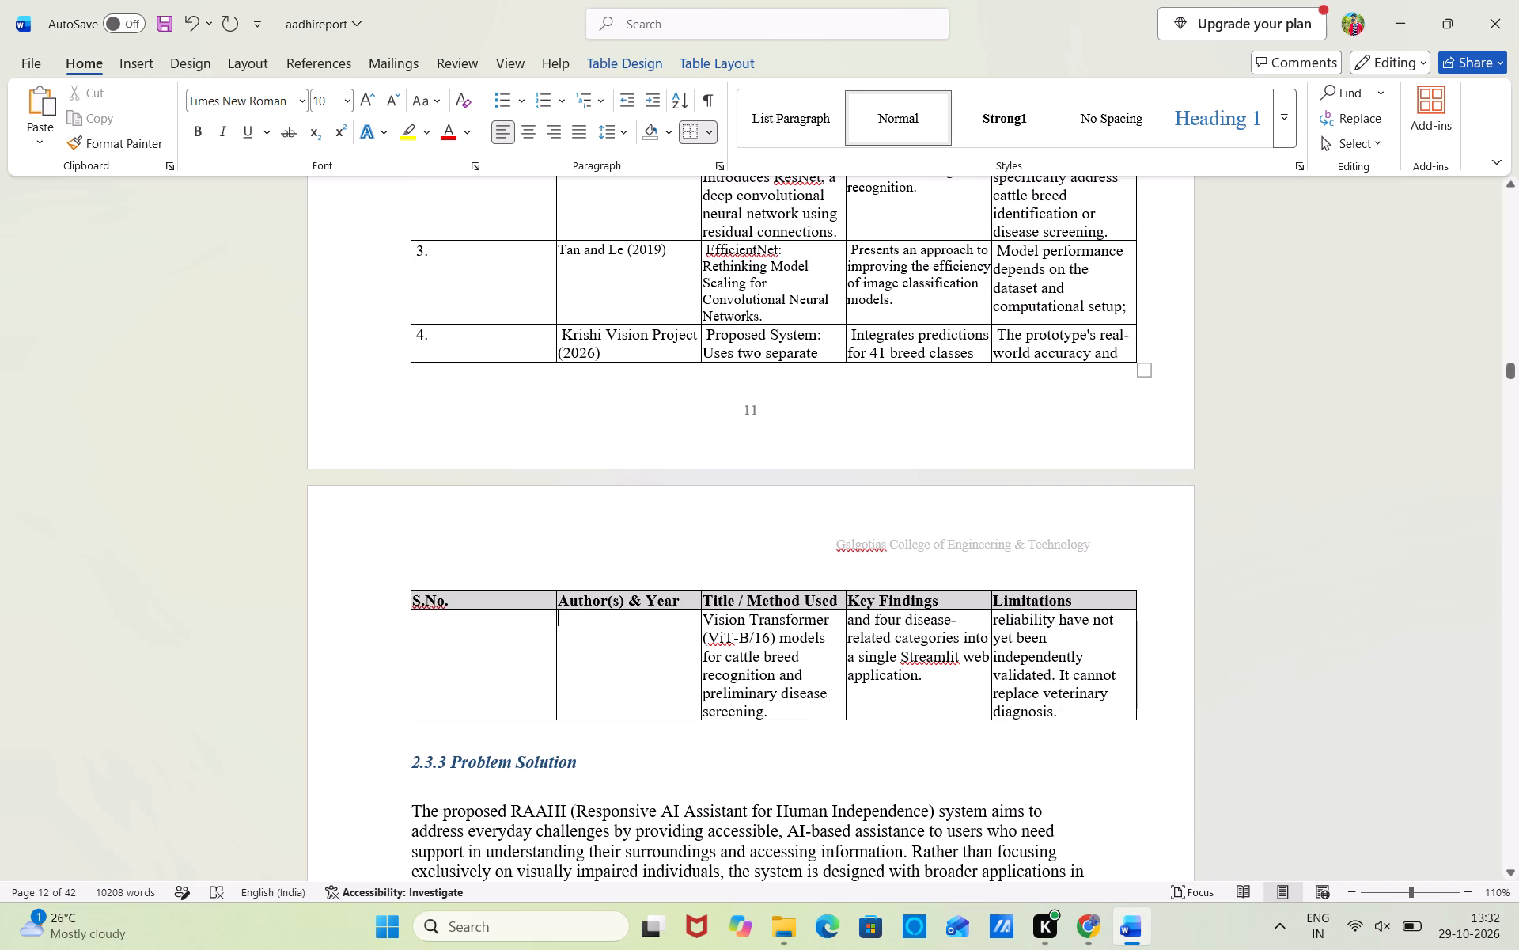
key("BackSpace")
key("BackSpace")
key("BackSpace")
key("BackSpace")
key("BackSpace")
key("BackSpace")
key("BackSpace")
key("BackSpace")
key("BackSpace")
key("BackSpace")
key("BackSpace")
key("BackSpace")
key("BackSpace")
key("BackSpace")
key("BackSpace")
key("BackSpace")
key("BackSpace")
key("BackSpace")
key("BackSpace")
key("BackSpace")
key("BackSpace")
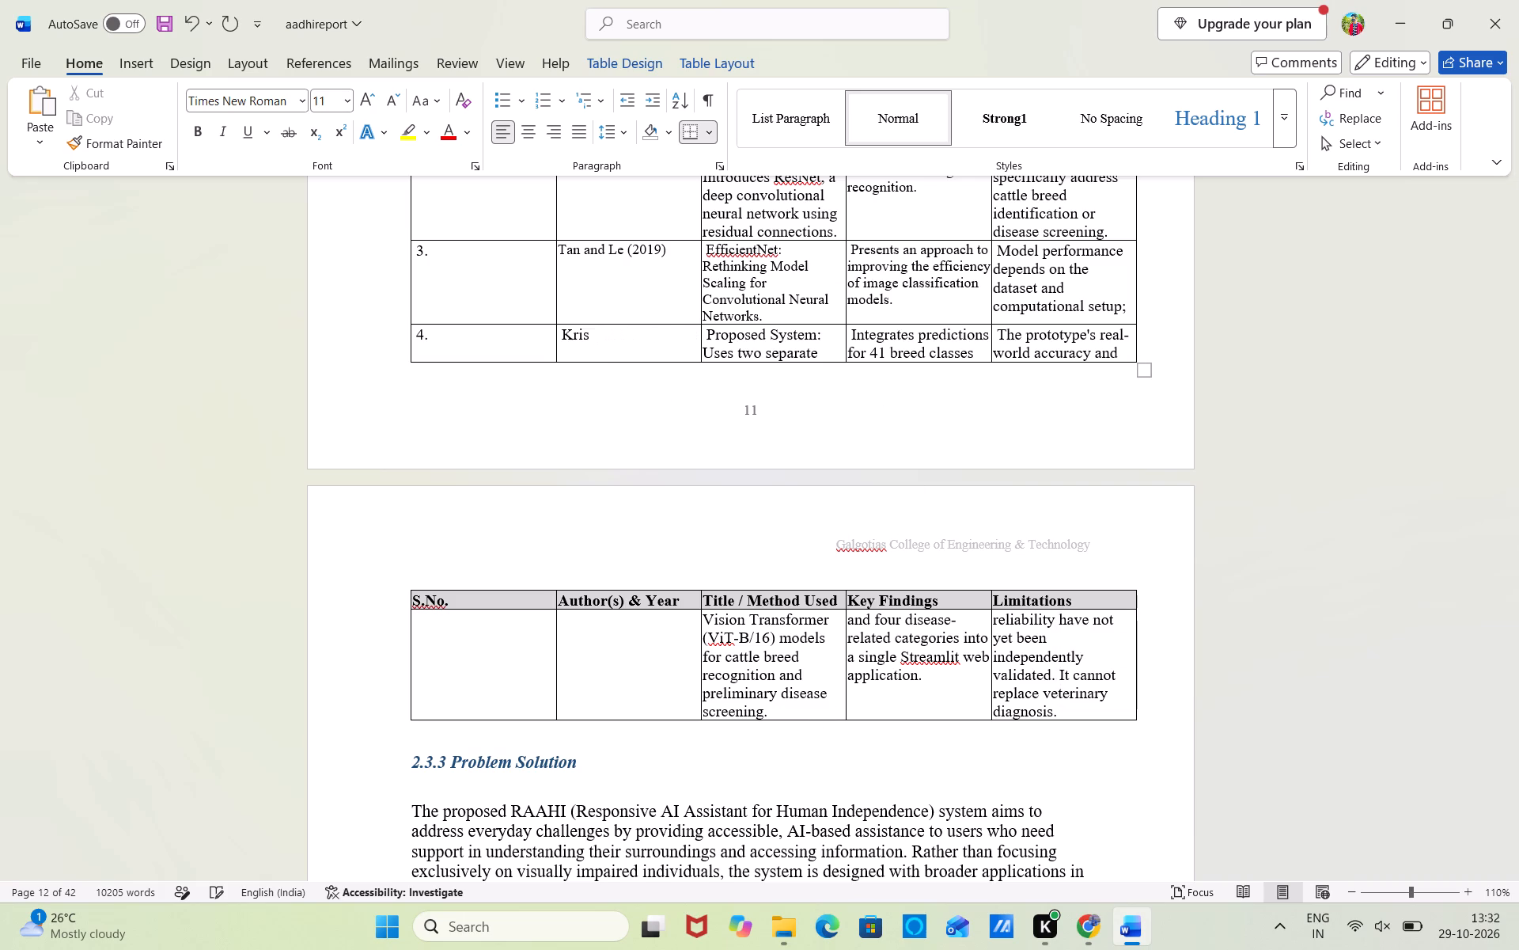
key("BackSpace")
key("BackSpace")
key("BackSpace")
key("BackSpace")
key("BackSpace")
key("BackSpace")
key("BackSpace")
key("BackSpace")
Delete the whole of row 4 from the Literature Survey Table.
key("BackSpace")
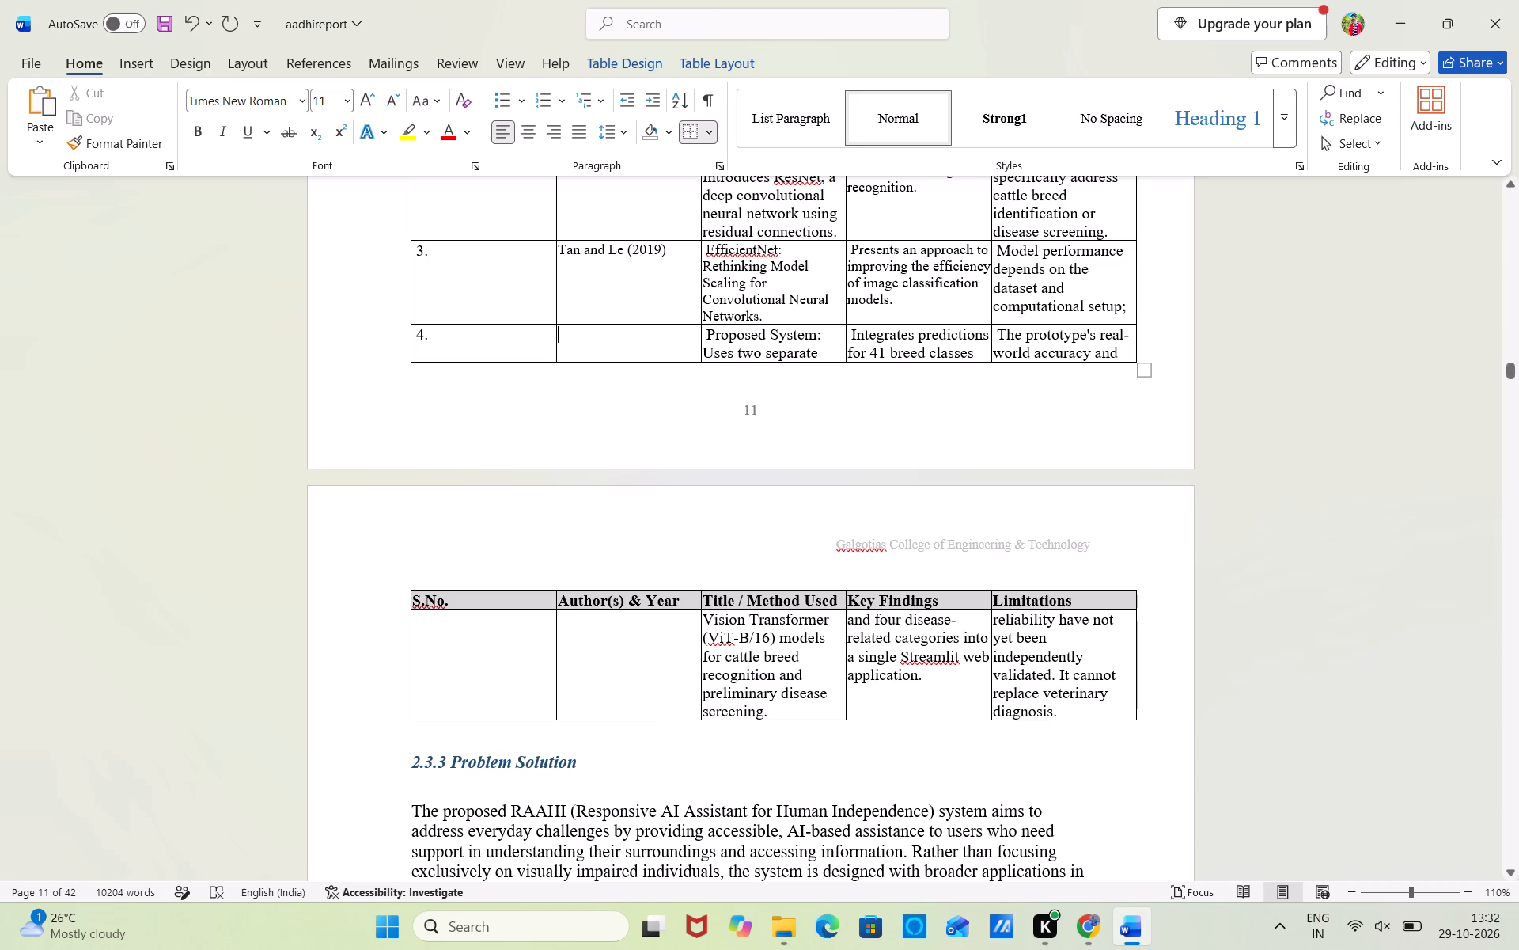
left_click(438, 340)
left_click_drag(396, 552, 714, 617)
key("BackSpace")
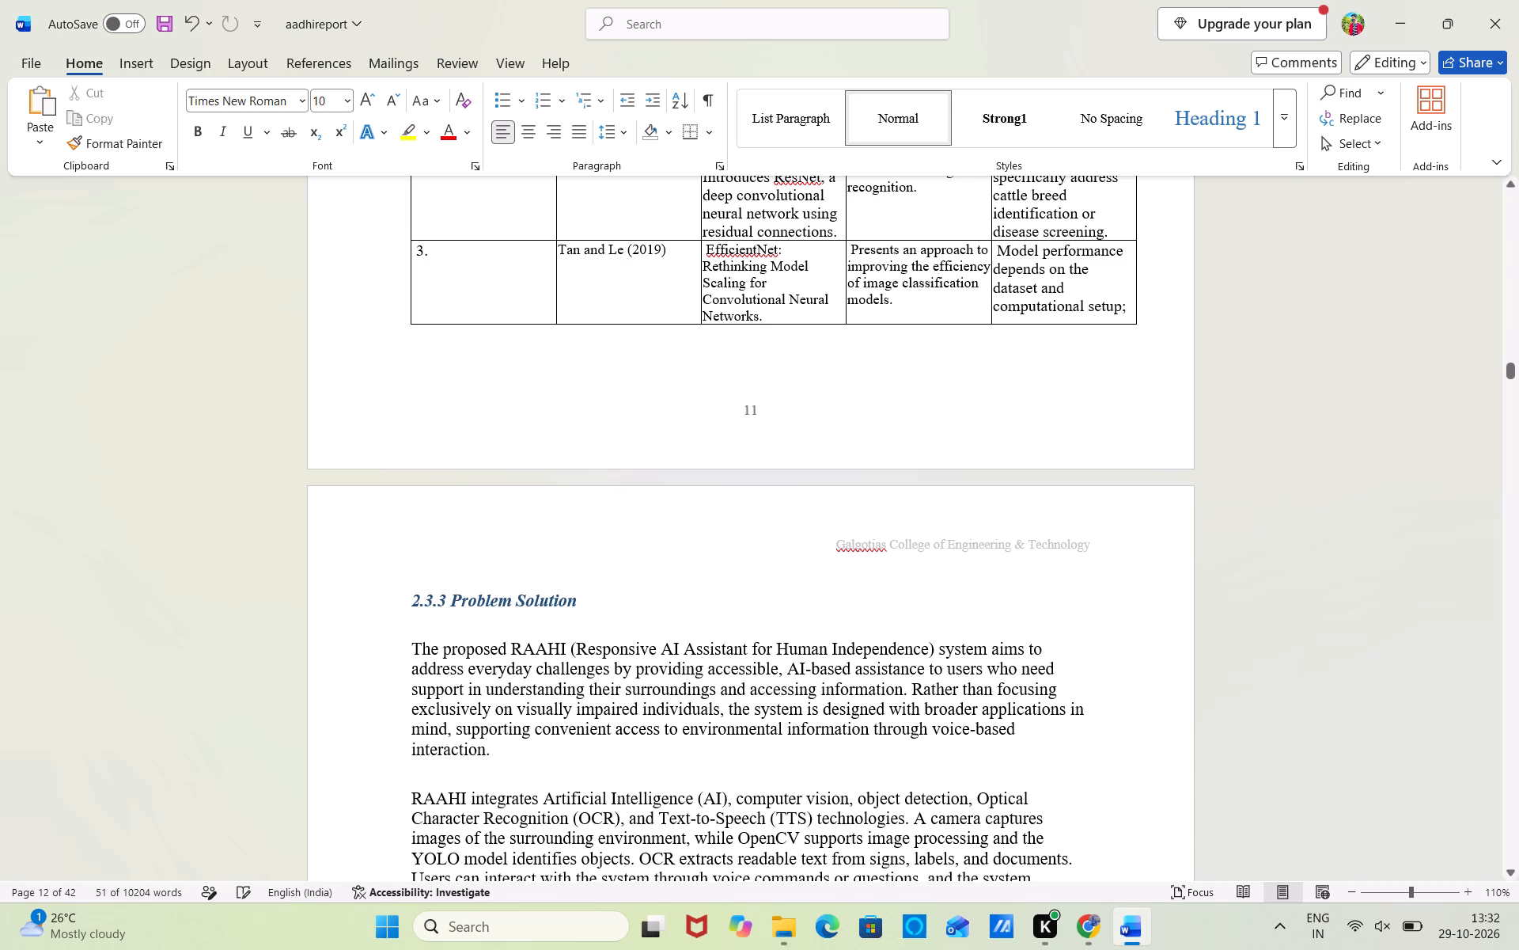
Copy all of section 2.3.3 Problem Solution, from its heading through the paragraph ending "a wider range of users.".
scroll(1111, 718, "up", 1)
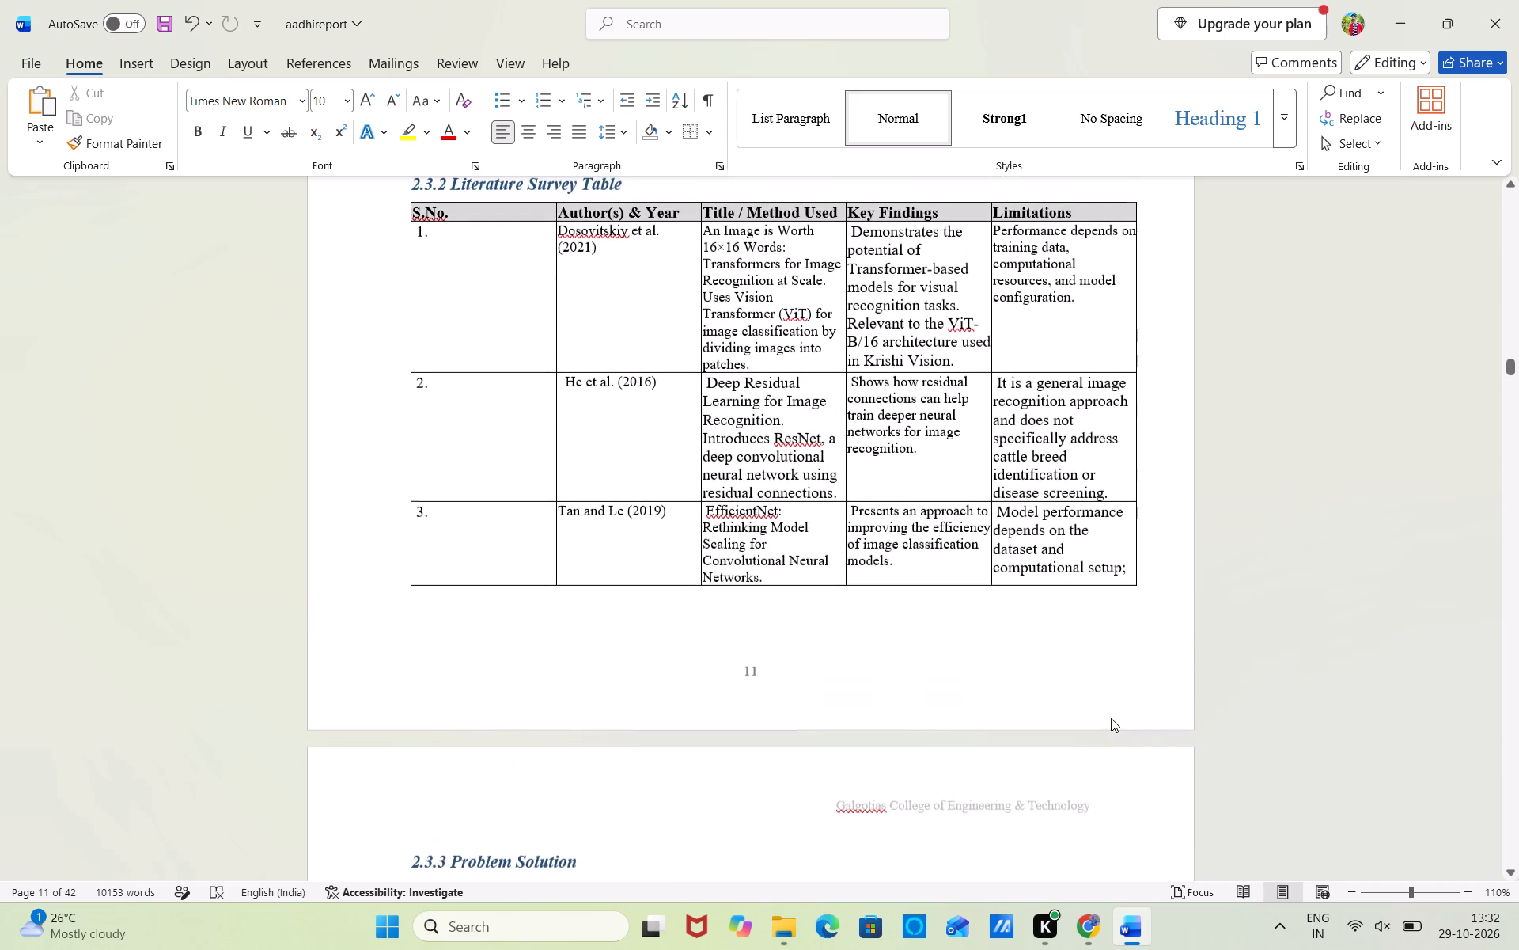
scroll(1111, 718, "up", 1)
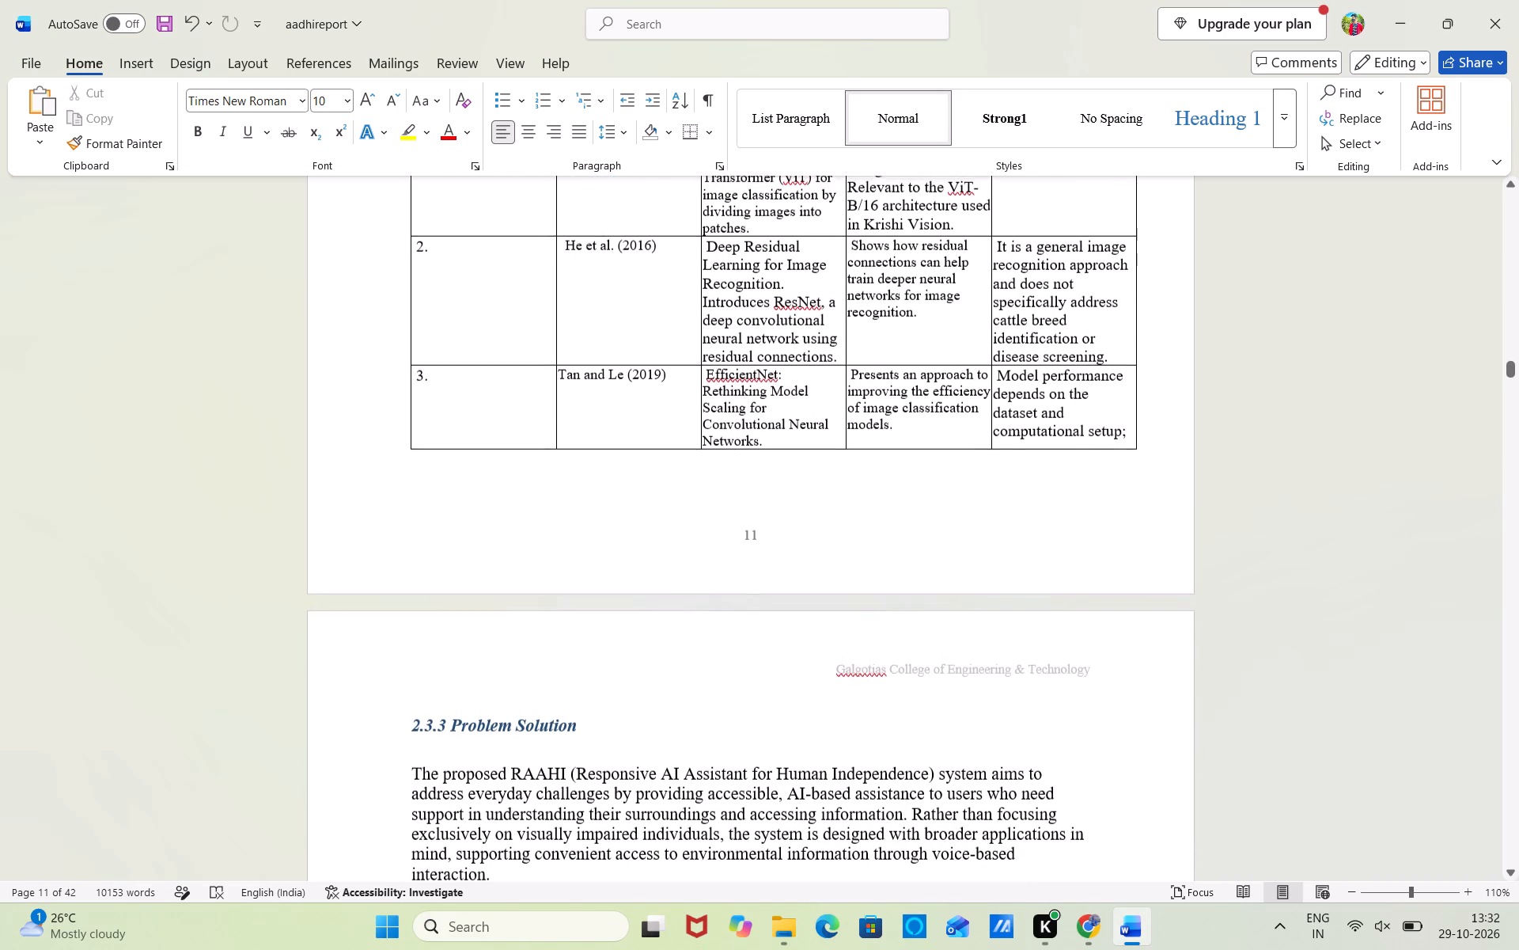
scroll(1111, 718, "up", 1)
scroll(1111, 718, "down", 5)
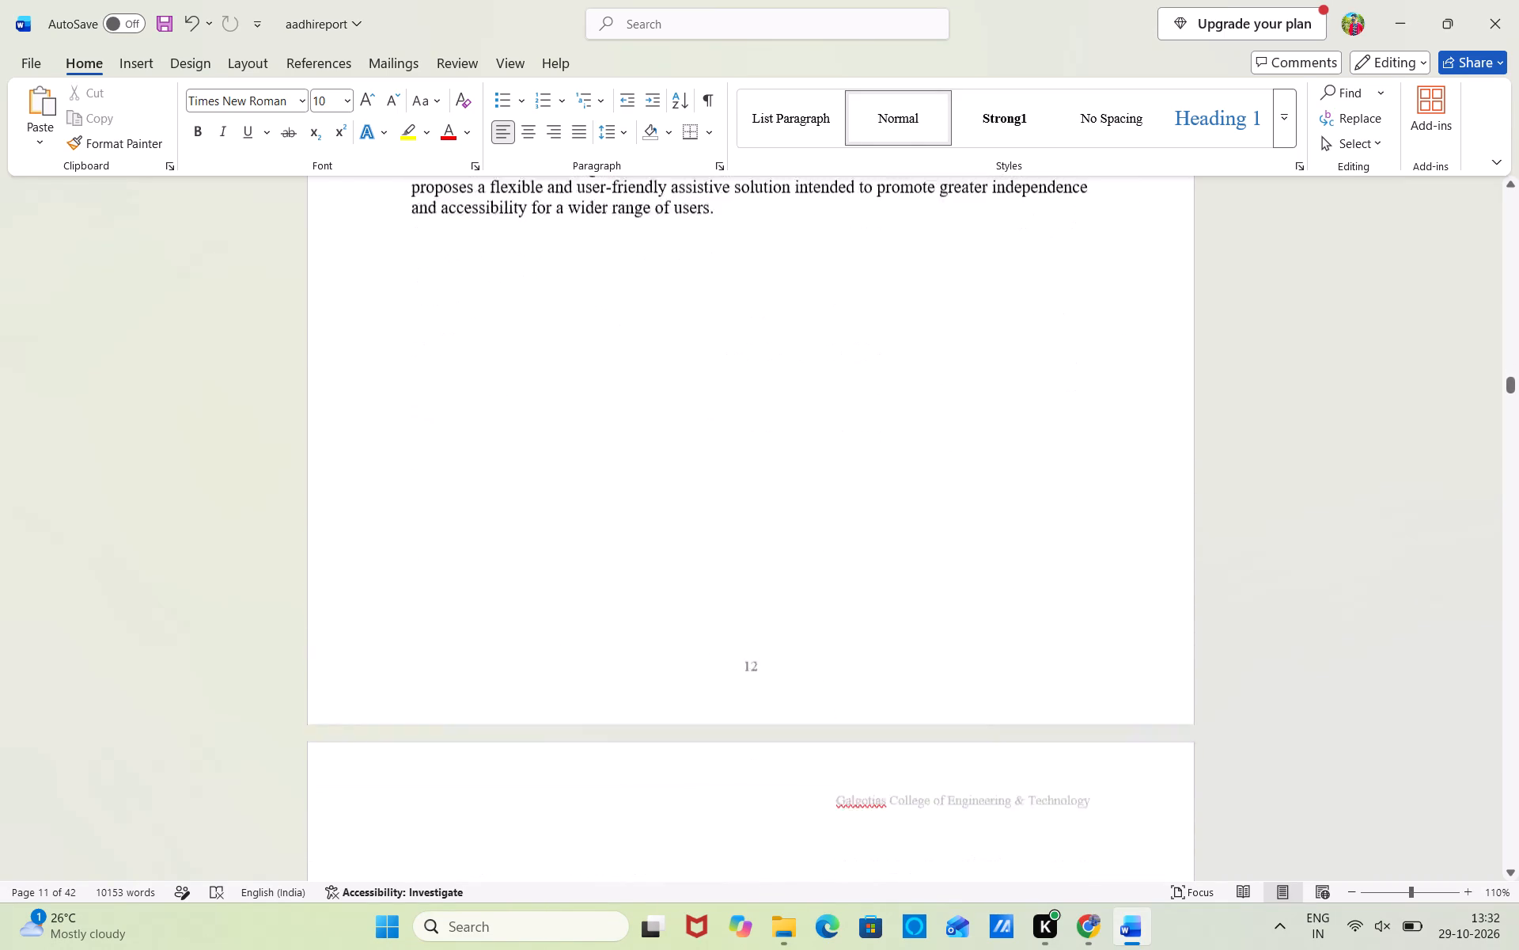
scroll(1111, 718, "down", 3)
scroll(1111, 718, "up", 2)
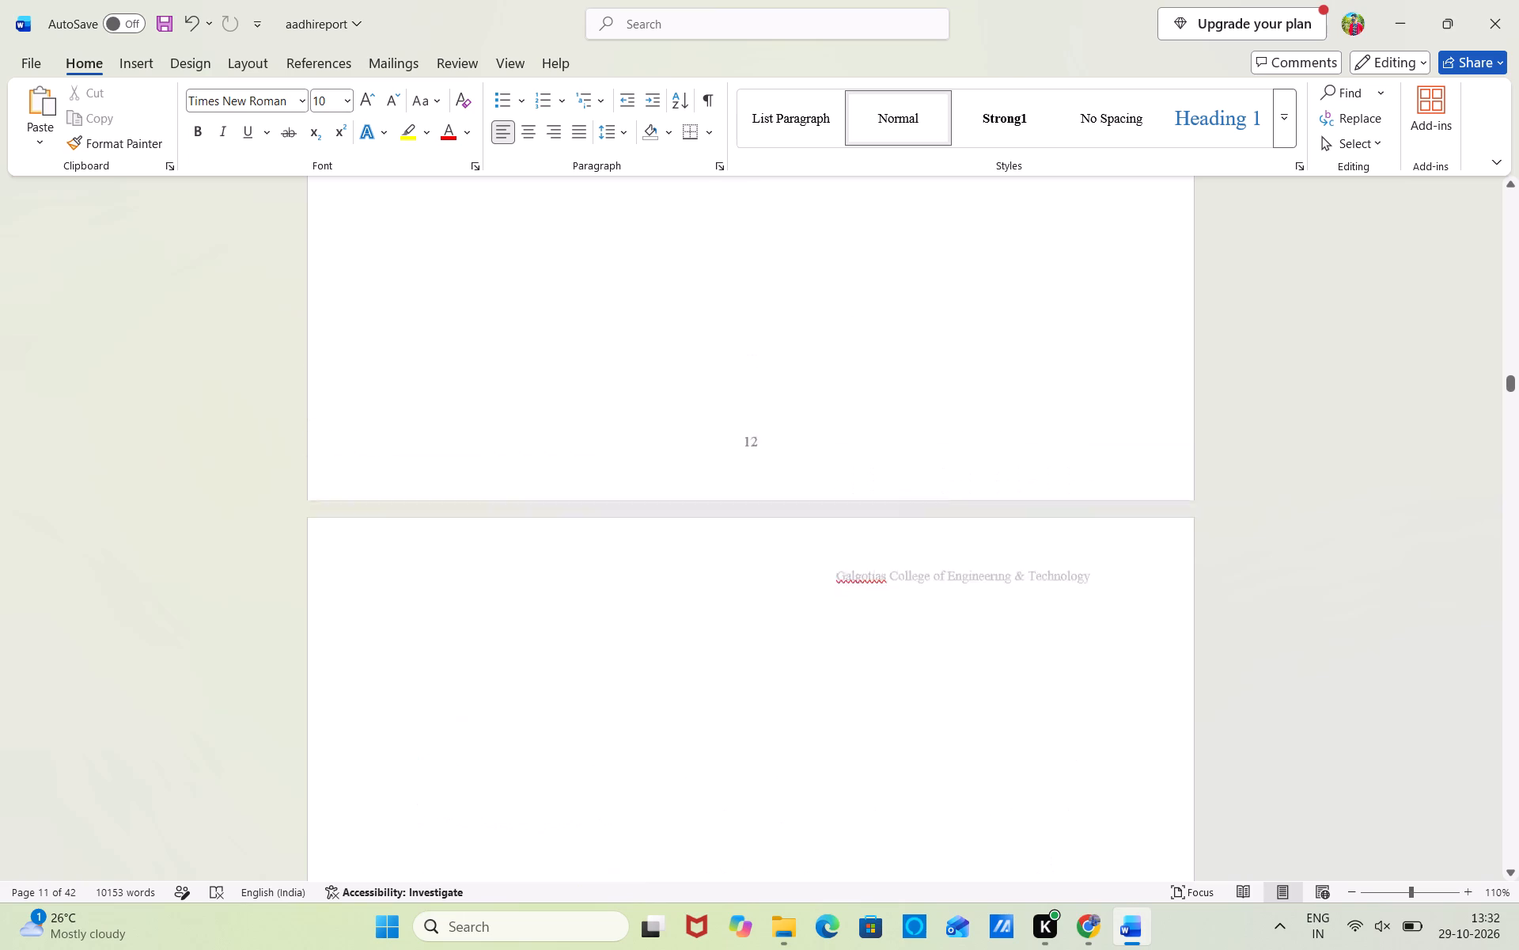
scroll(1111, 718, "up", 2)
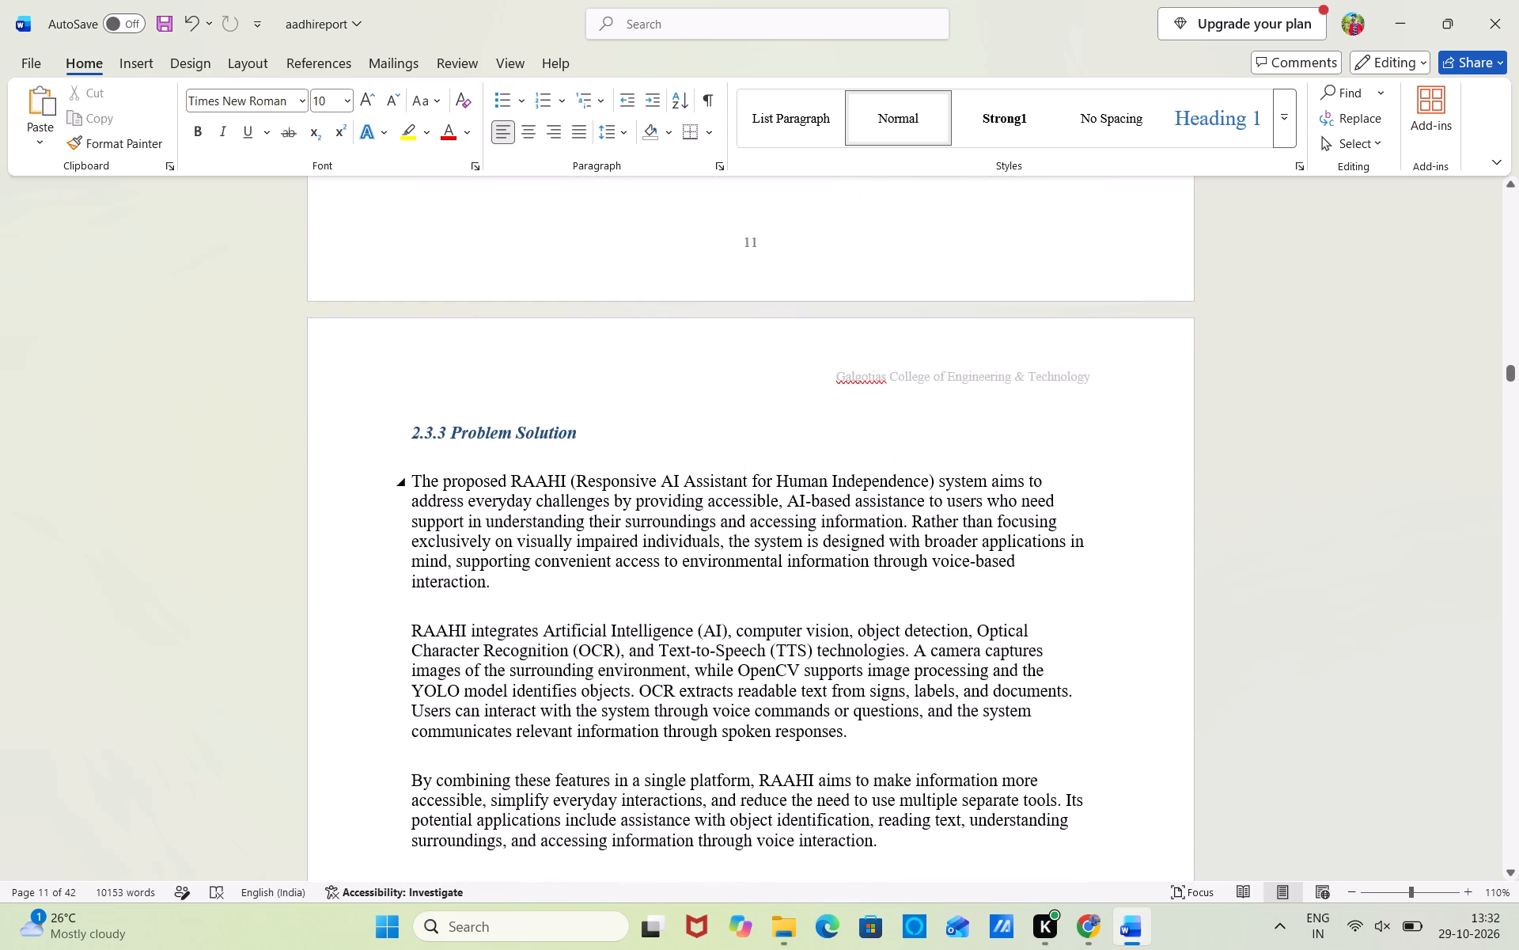
left_click_drag(407, 414, 966, 885)
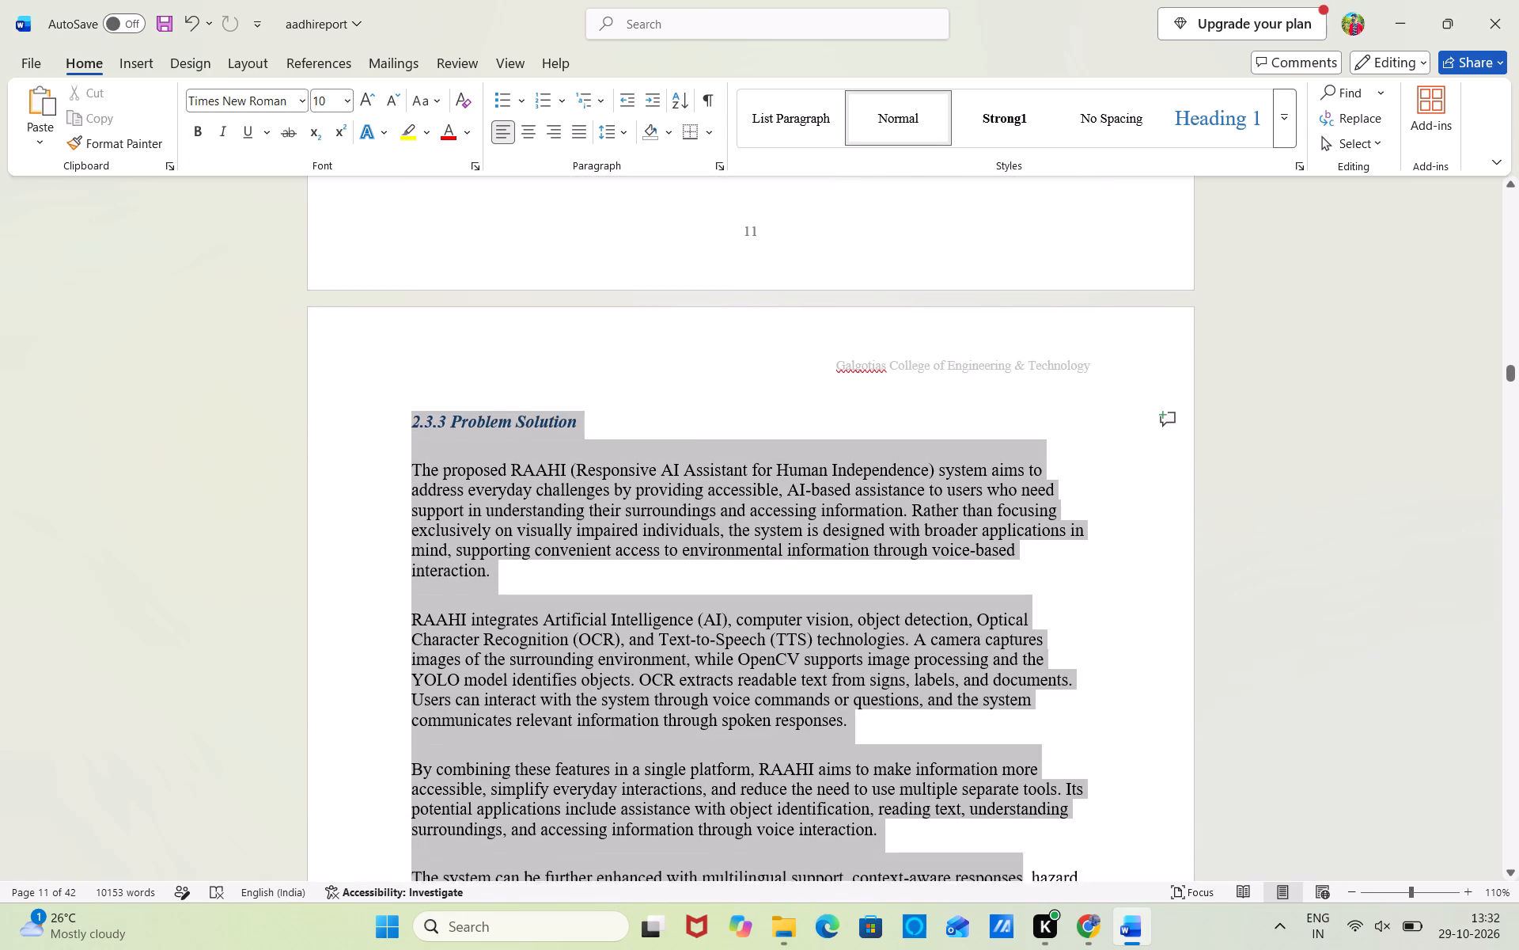
left_click_drag(966, 885, 850, 724)
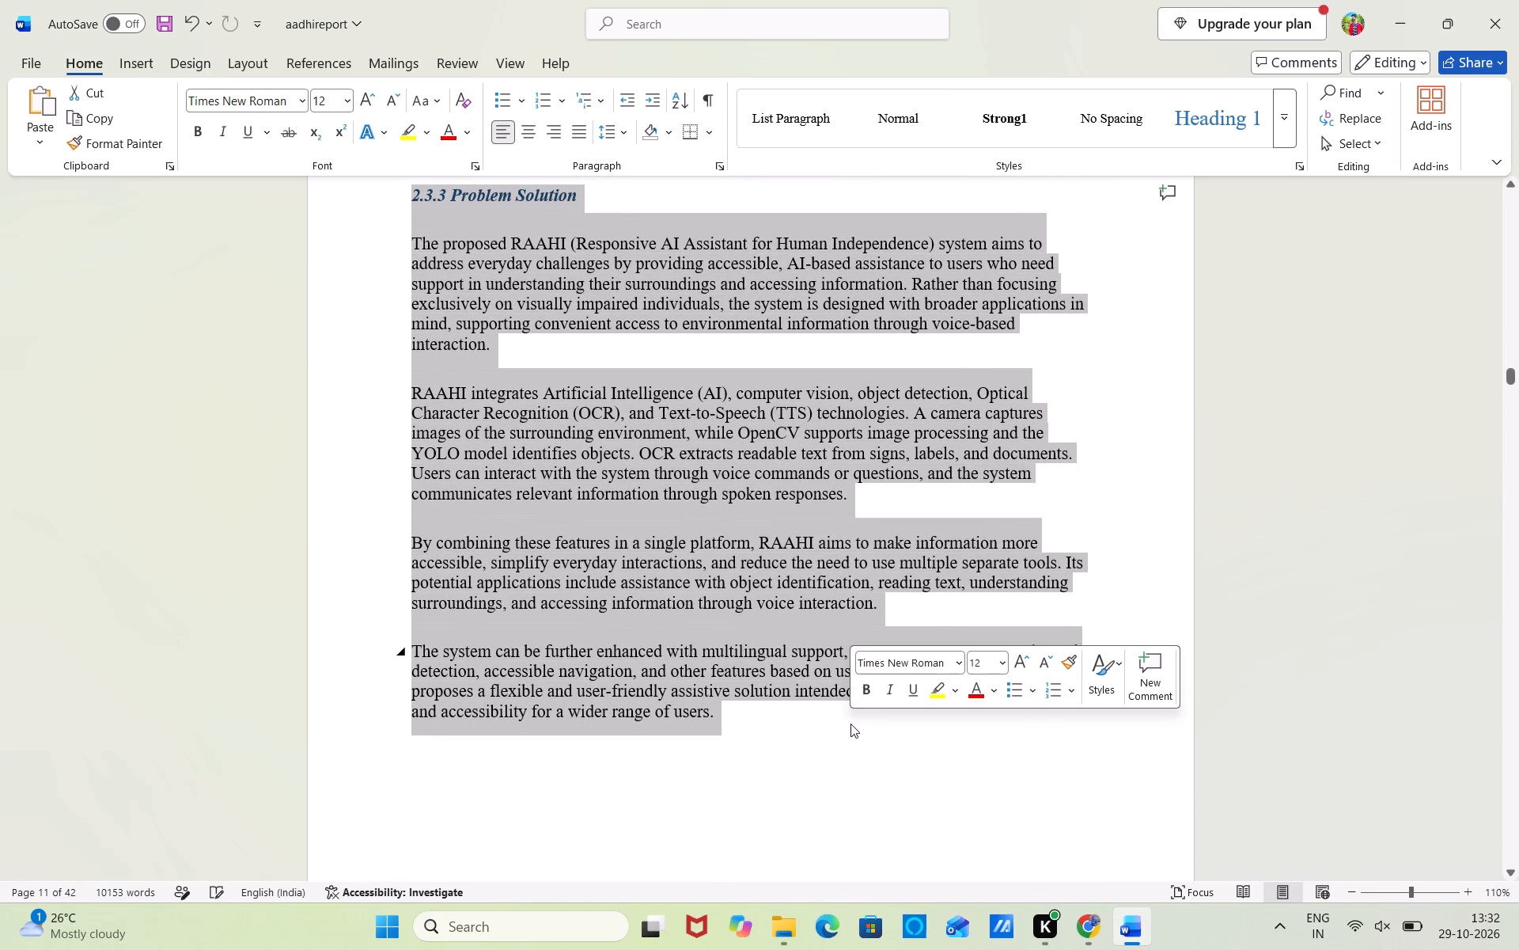
key("ctrl+c")
left_click(1093, 894)
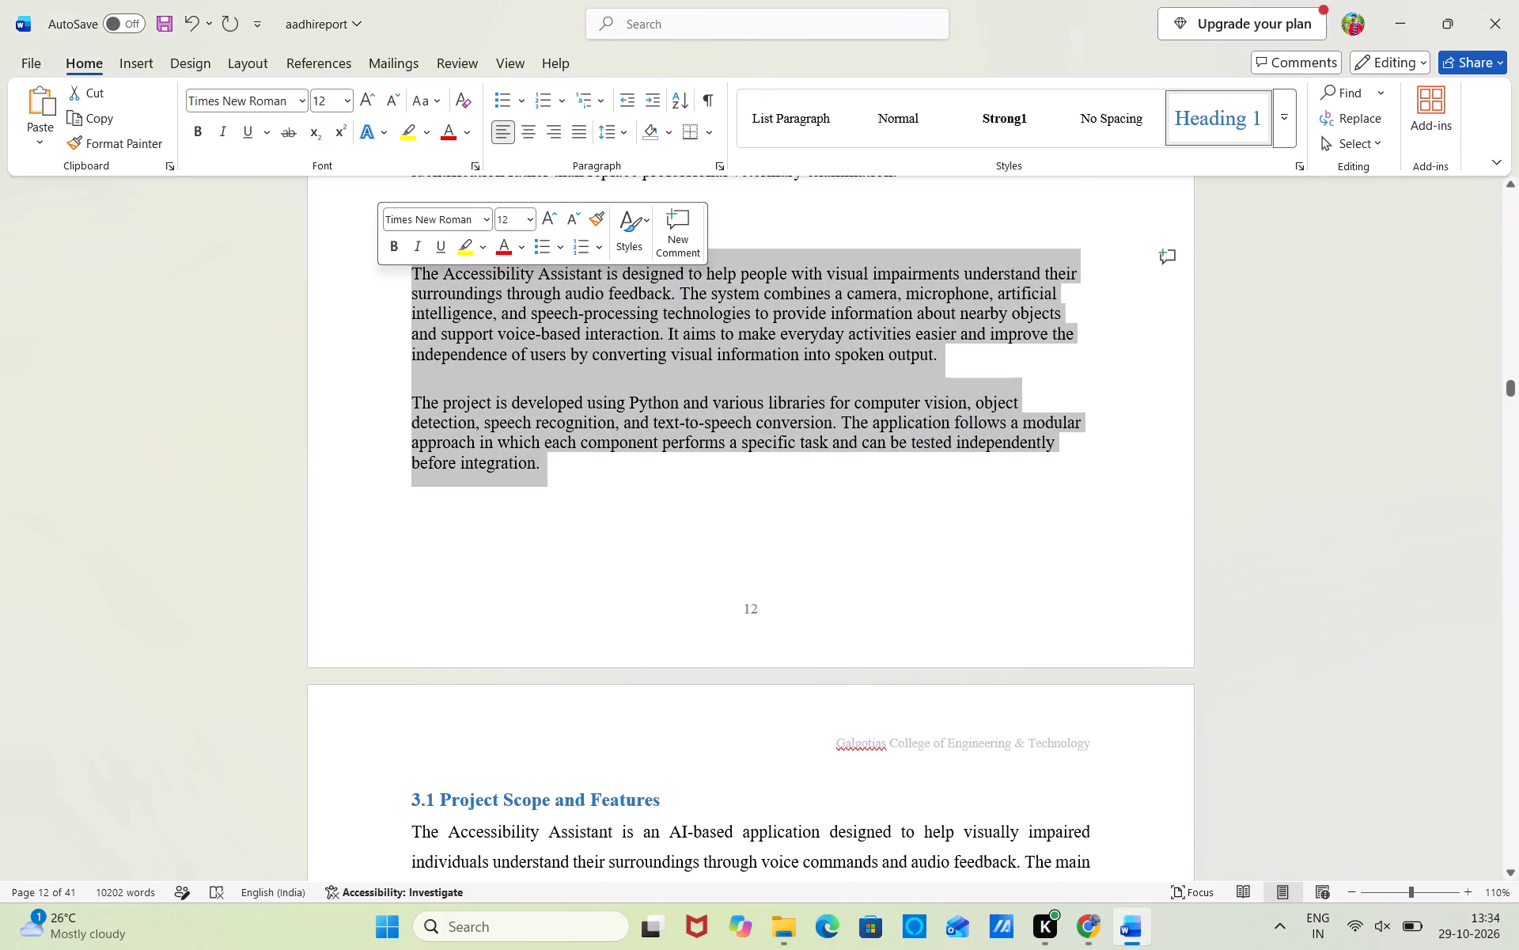
key("BackSpace")
scroll(378, 280, "up", 1)
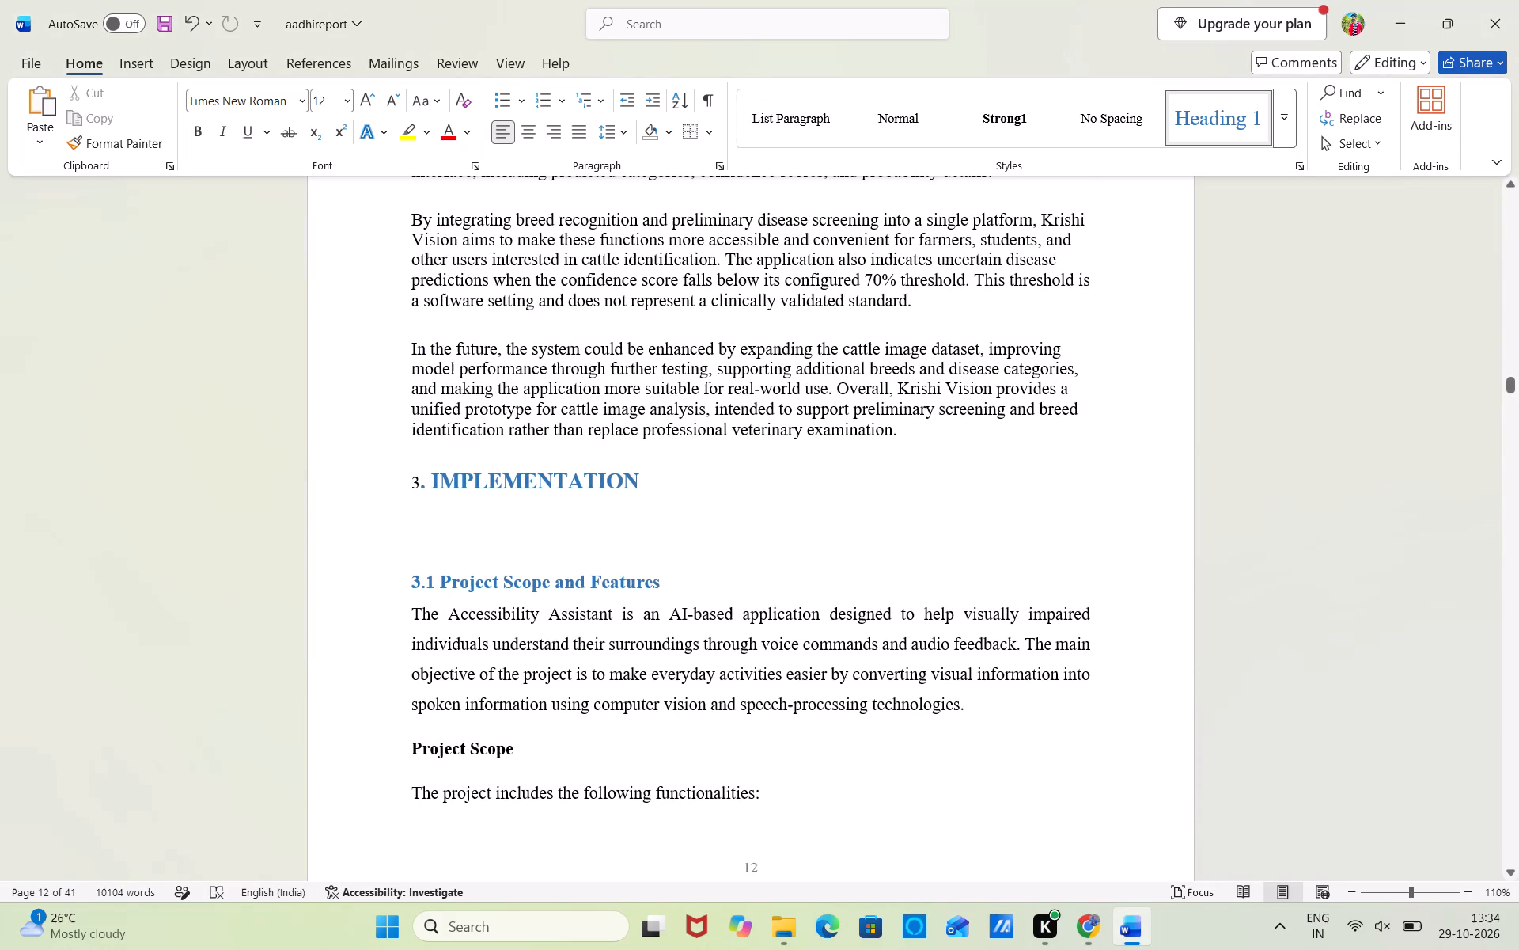
key("ctrl+v")
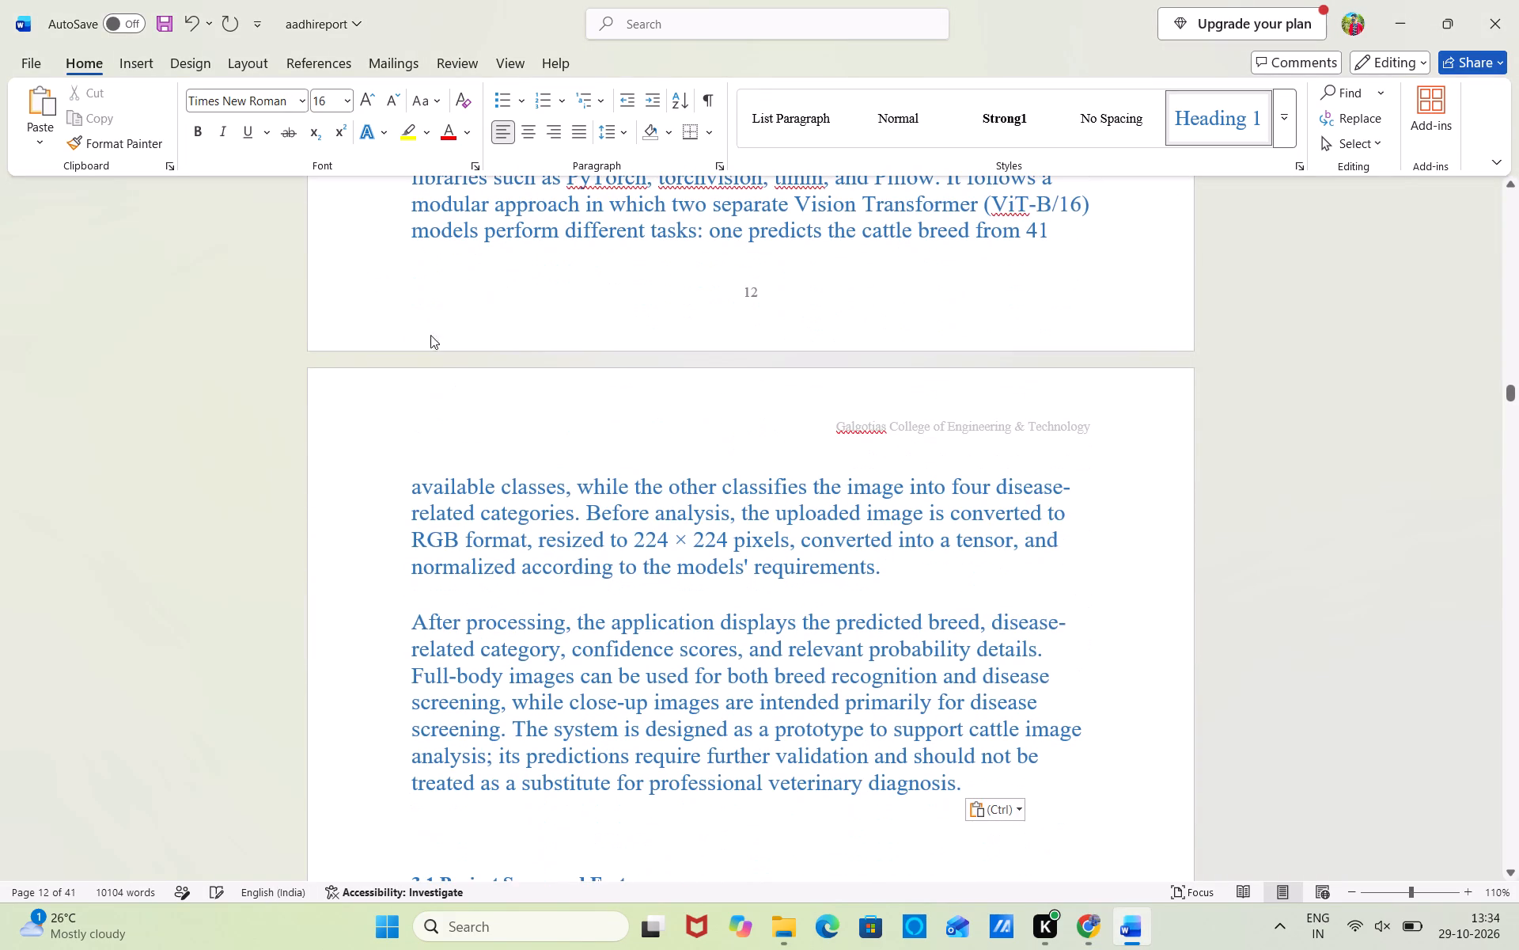
Select the three Krishi Vision paragraphs under the IMPLEMENTATION heading, leaving out the empty line below them.
scroll(494, 443, "up", 2)
left_click_drag(413, 367, 495, 428)
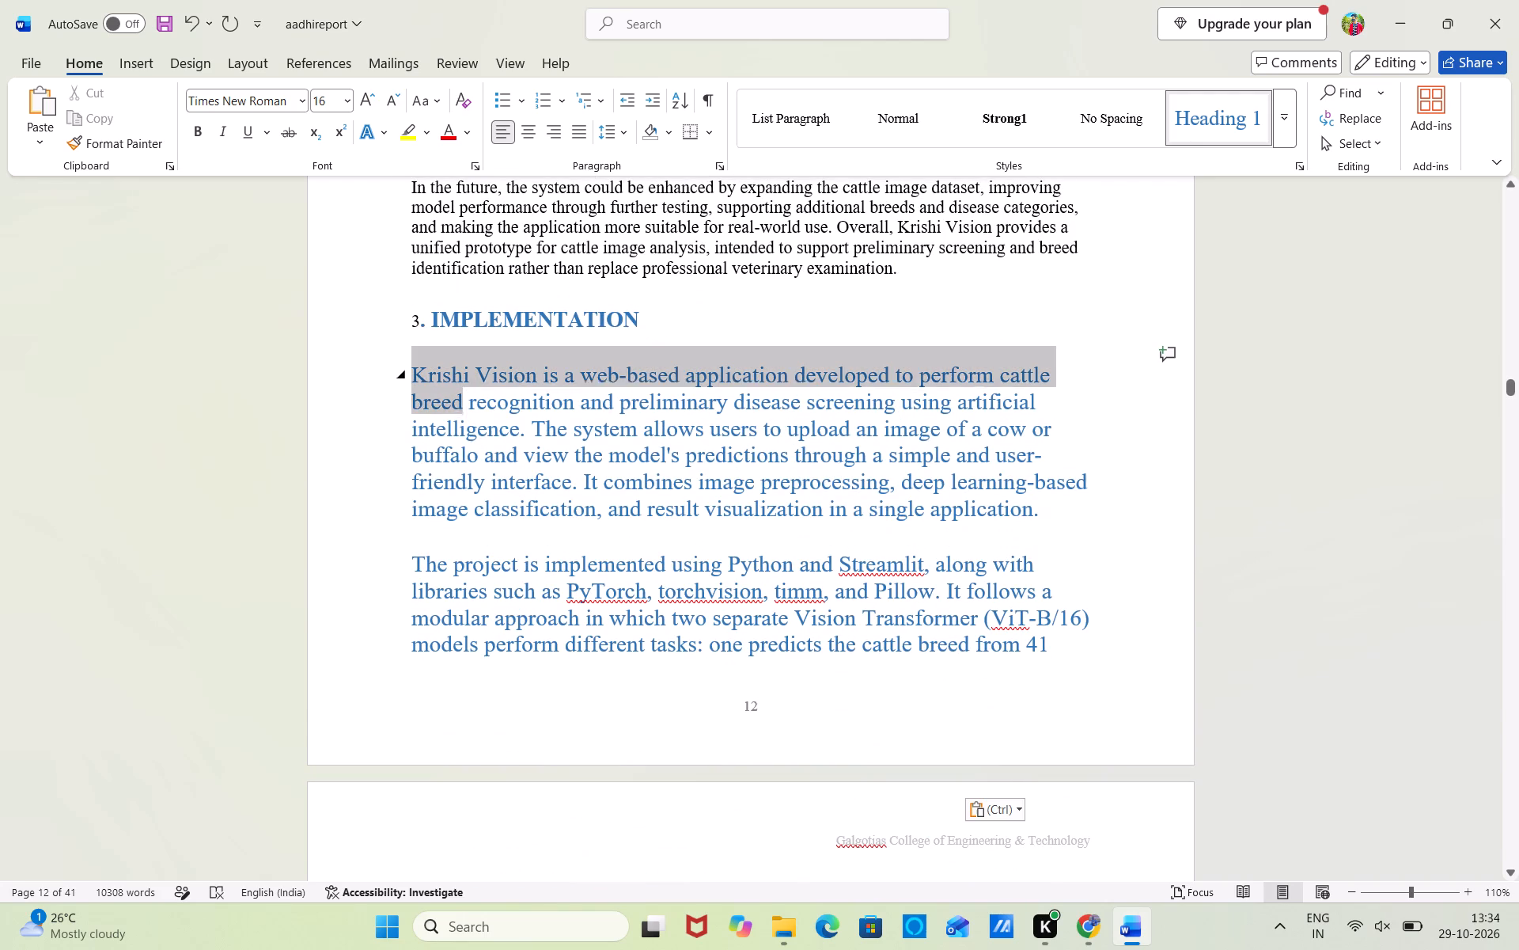
left_click_drag(495, 428, 835, 915)
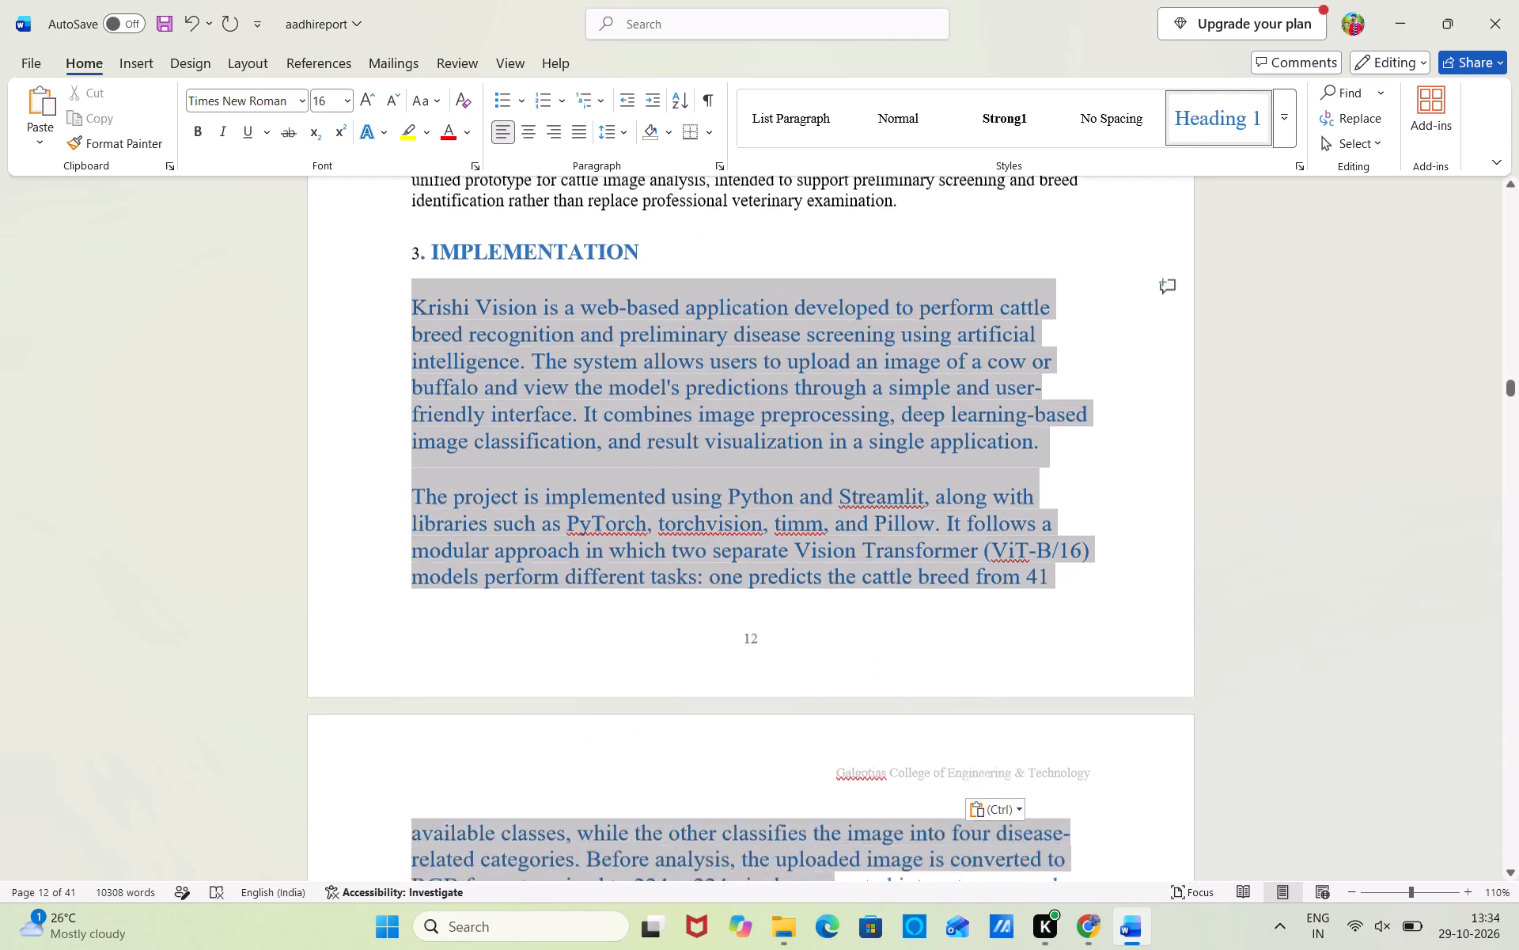
left_click_drag(835, 915, 942, 447)
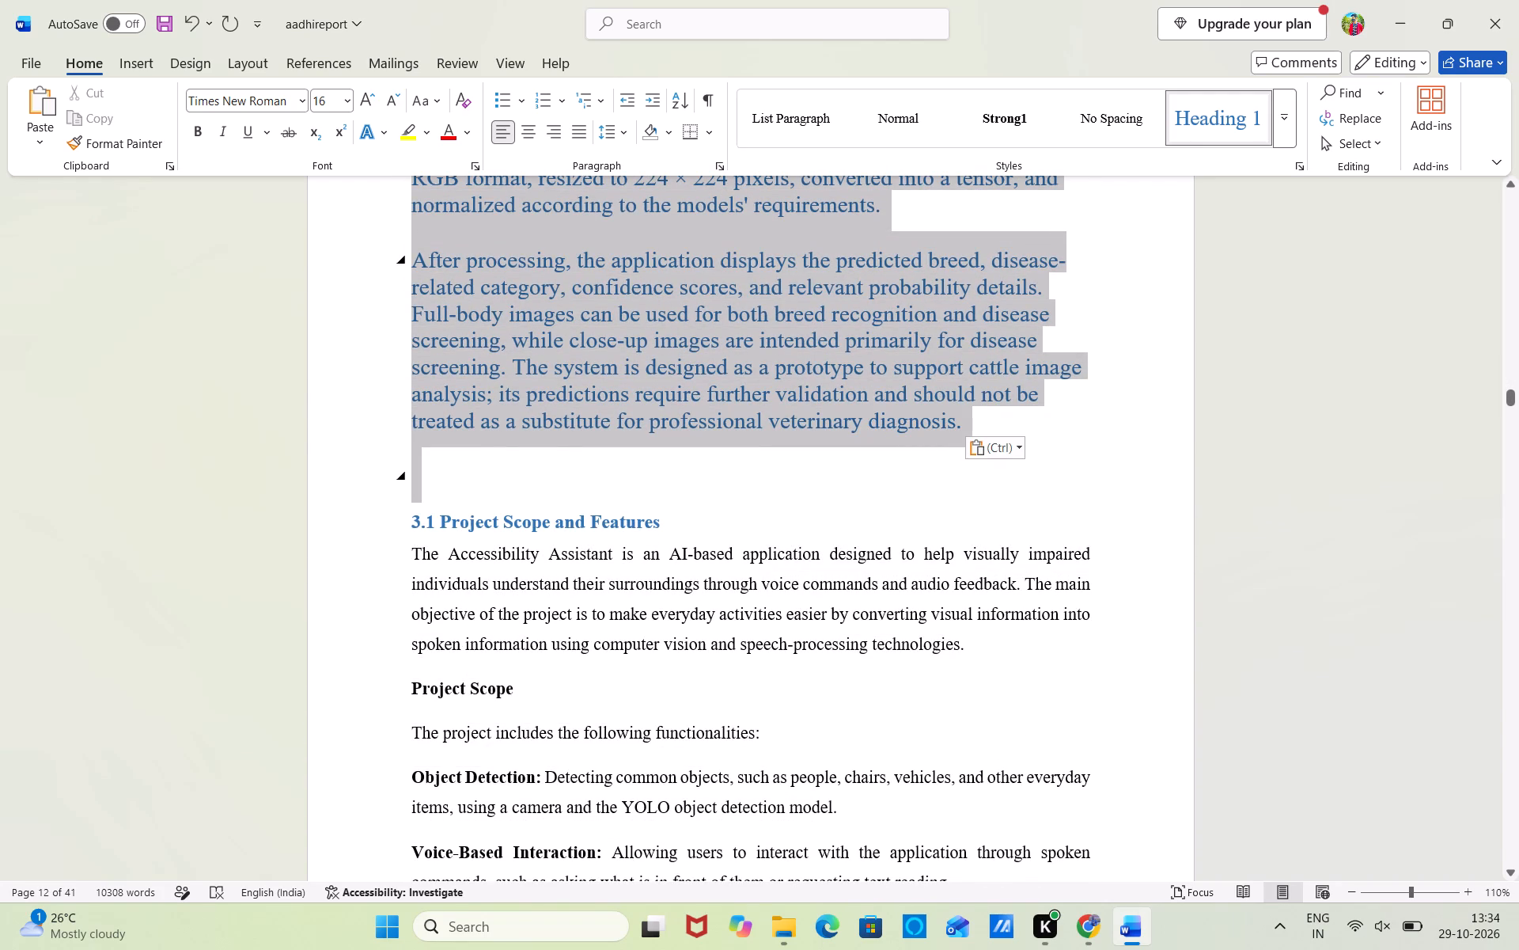
left_click_drag(942, 447, 961, 442)
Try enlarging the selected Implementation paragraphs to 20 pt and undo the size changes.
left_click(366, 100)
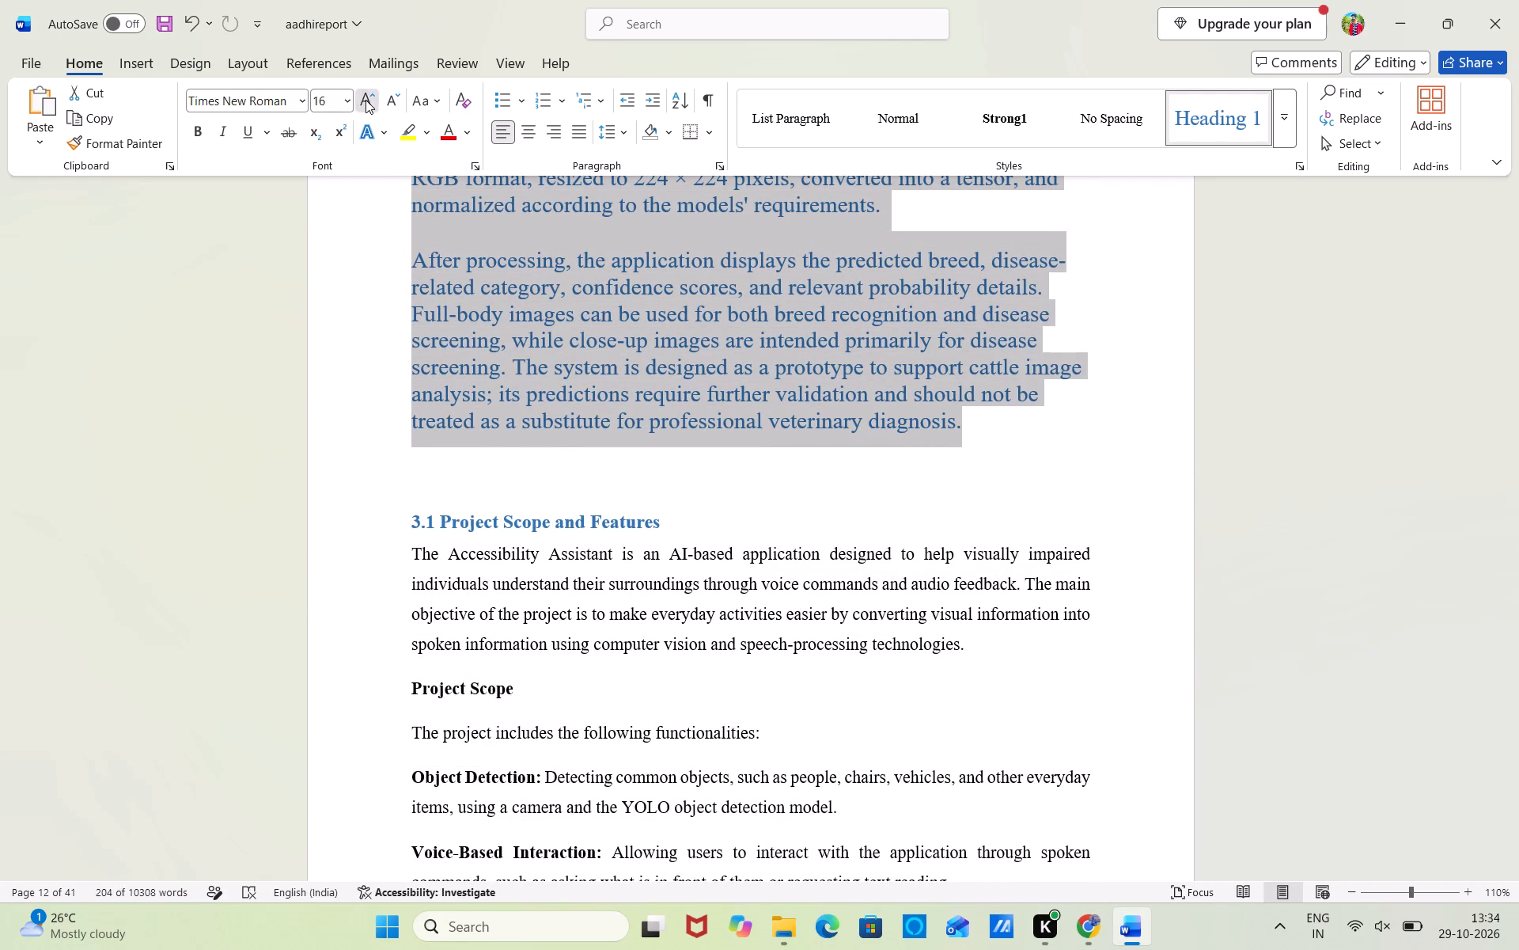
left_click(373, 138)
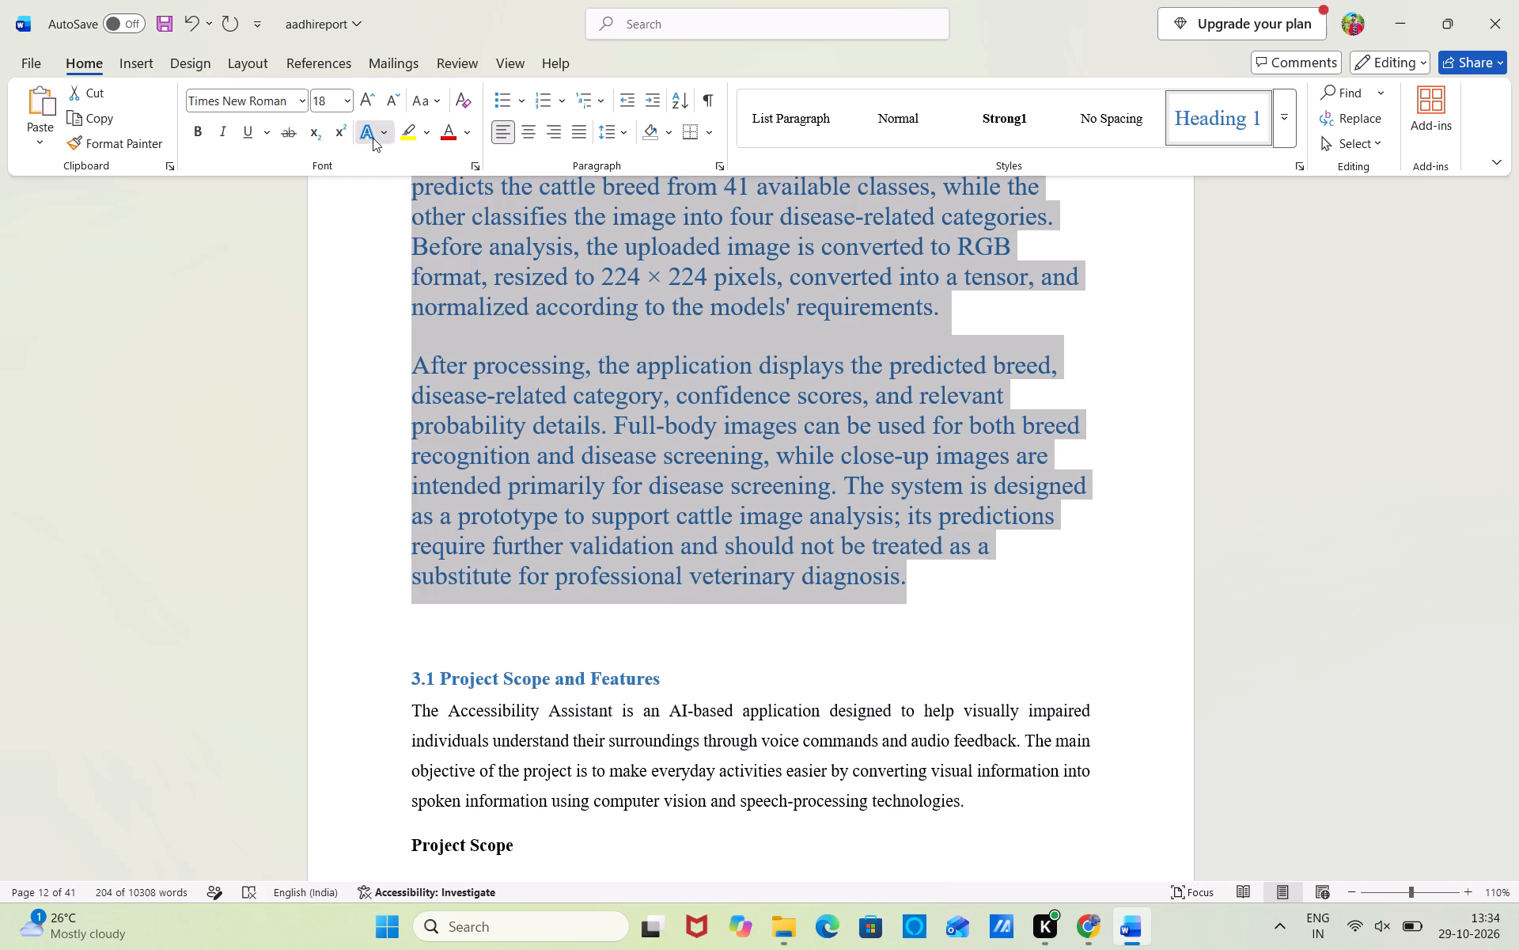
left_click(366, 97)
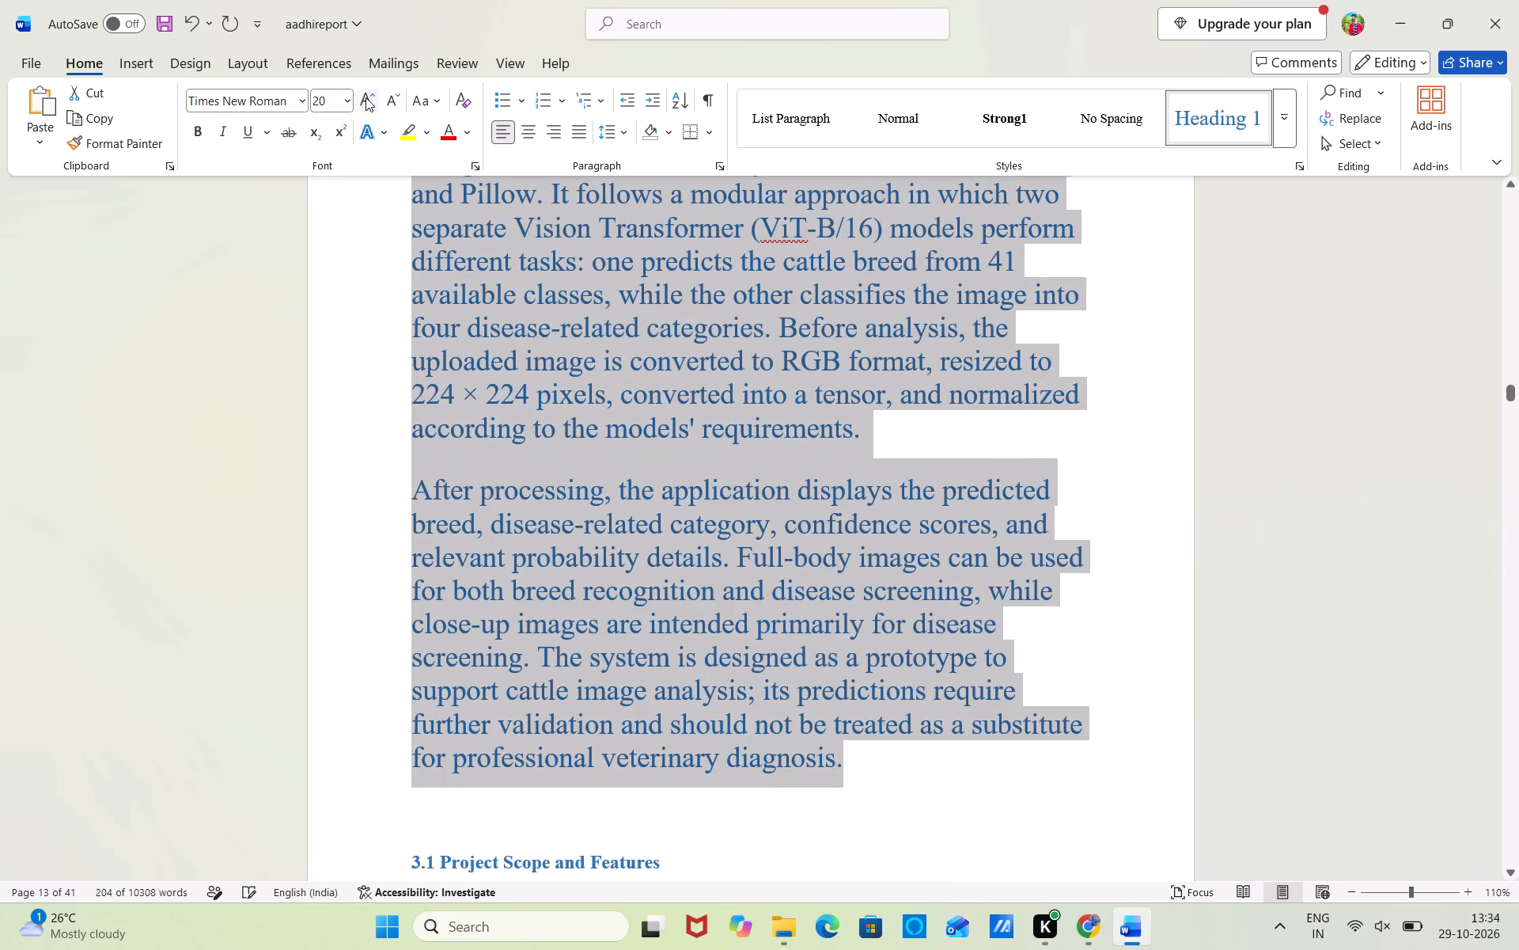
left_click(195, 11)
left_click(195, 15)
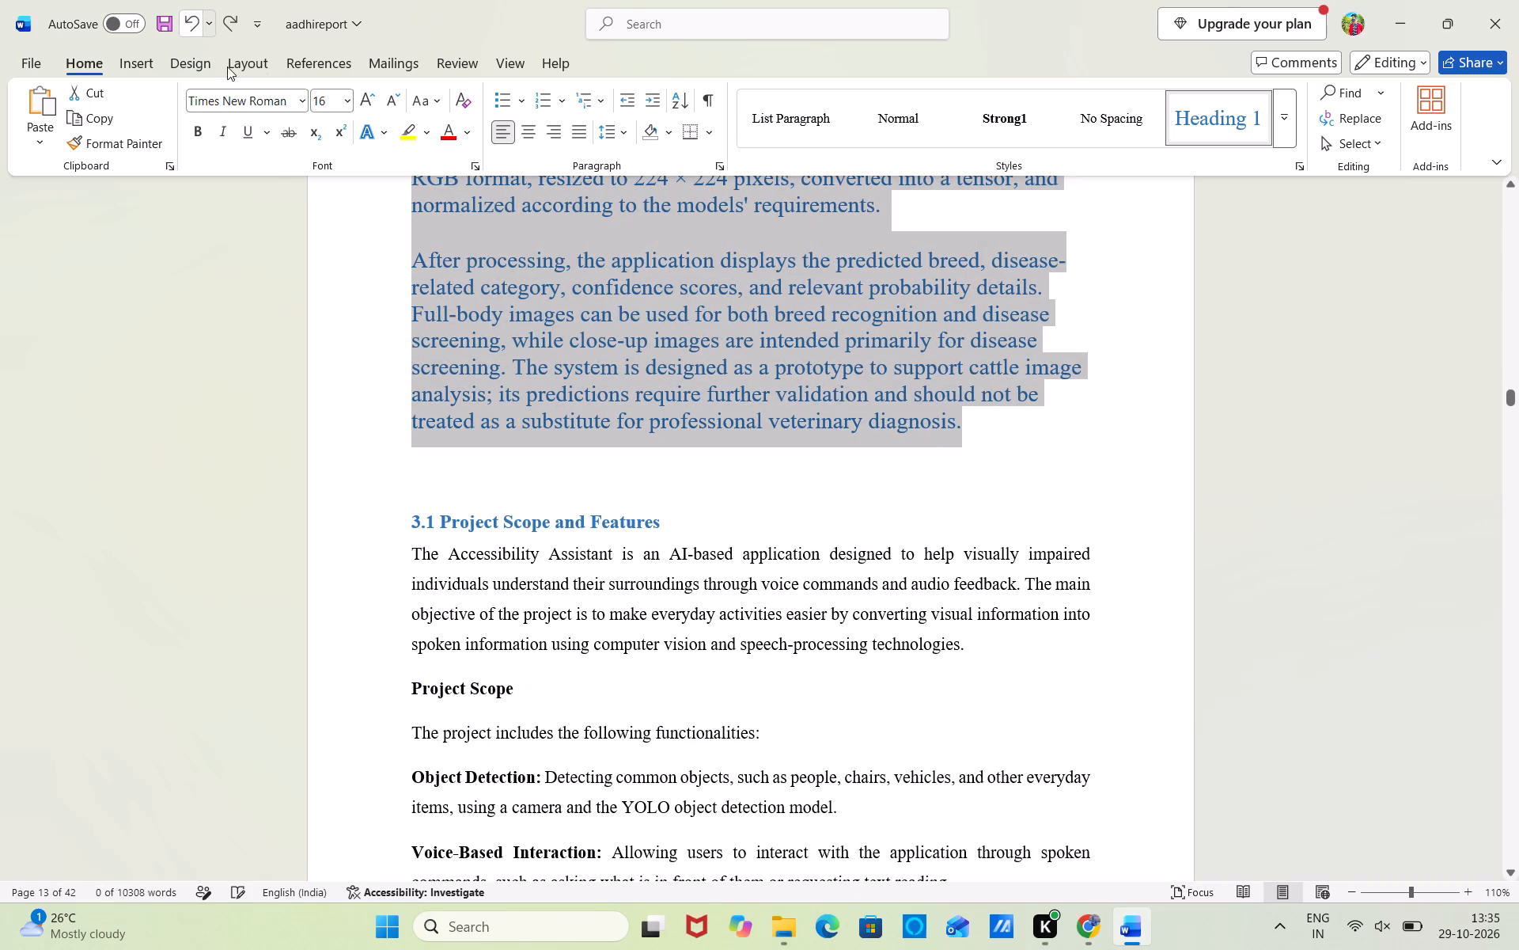
Set the selected Implementation paragraphs to 12 pt and give them a black text effect.
left_click(347, 99)
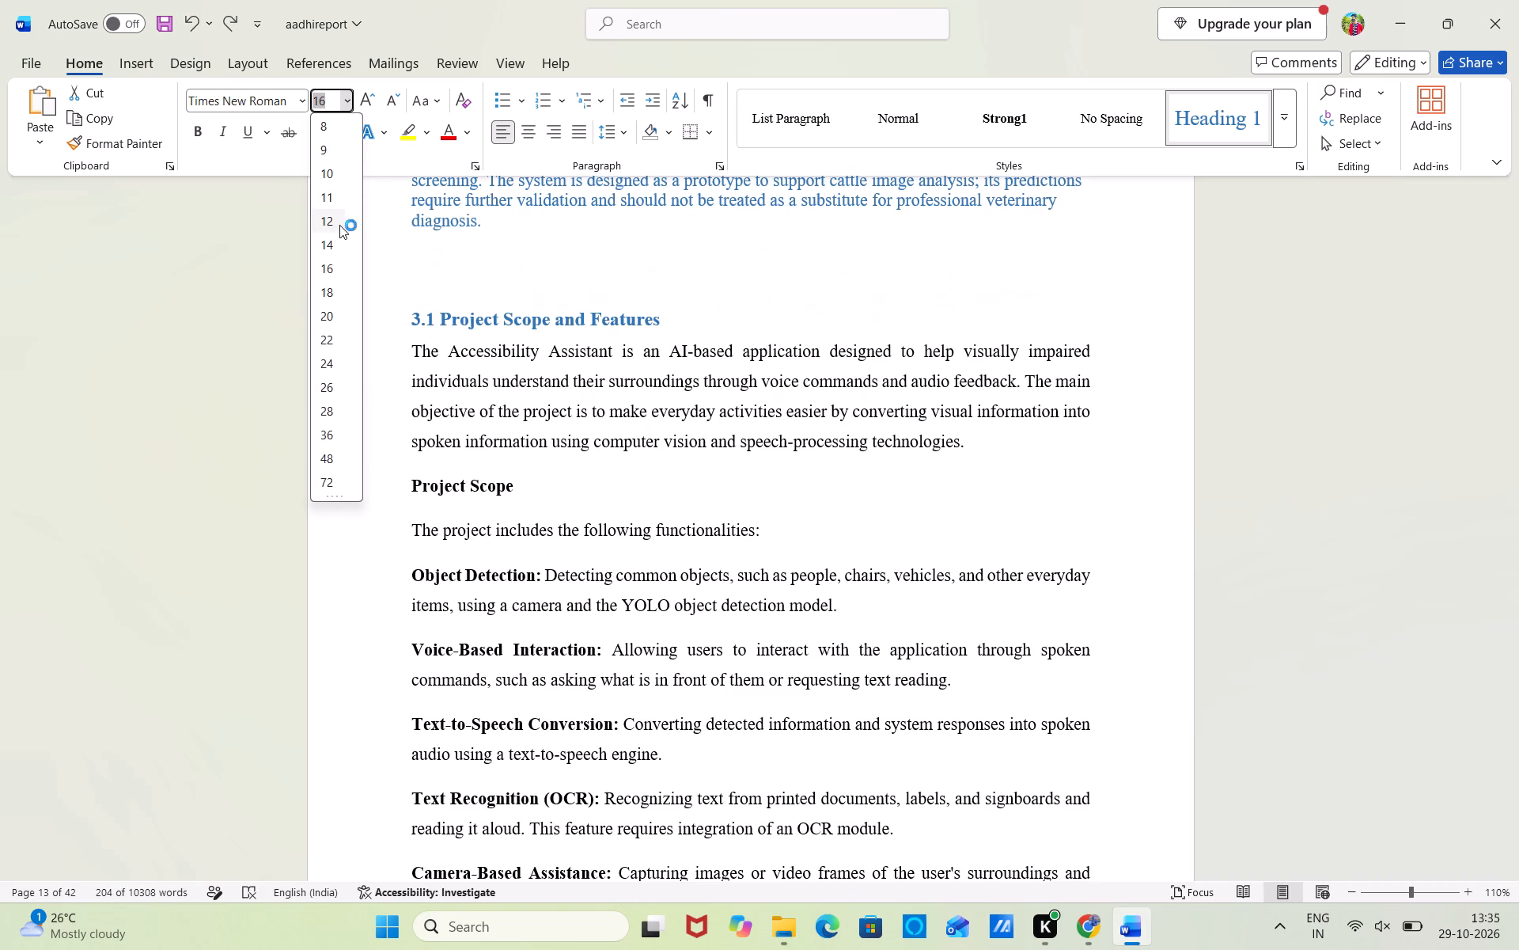
left_click(339, 224)
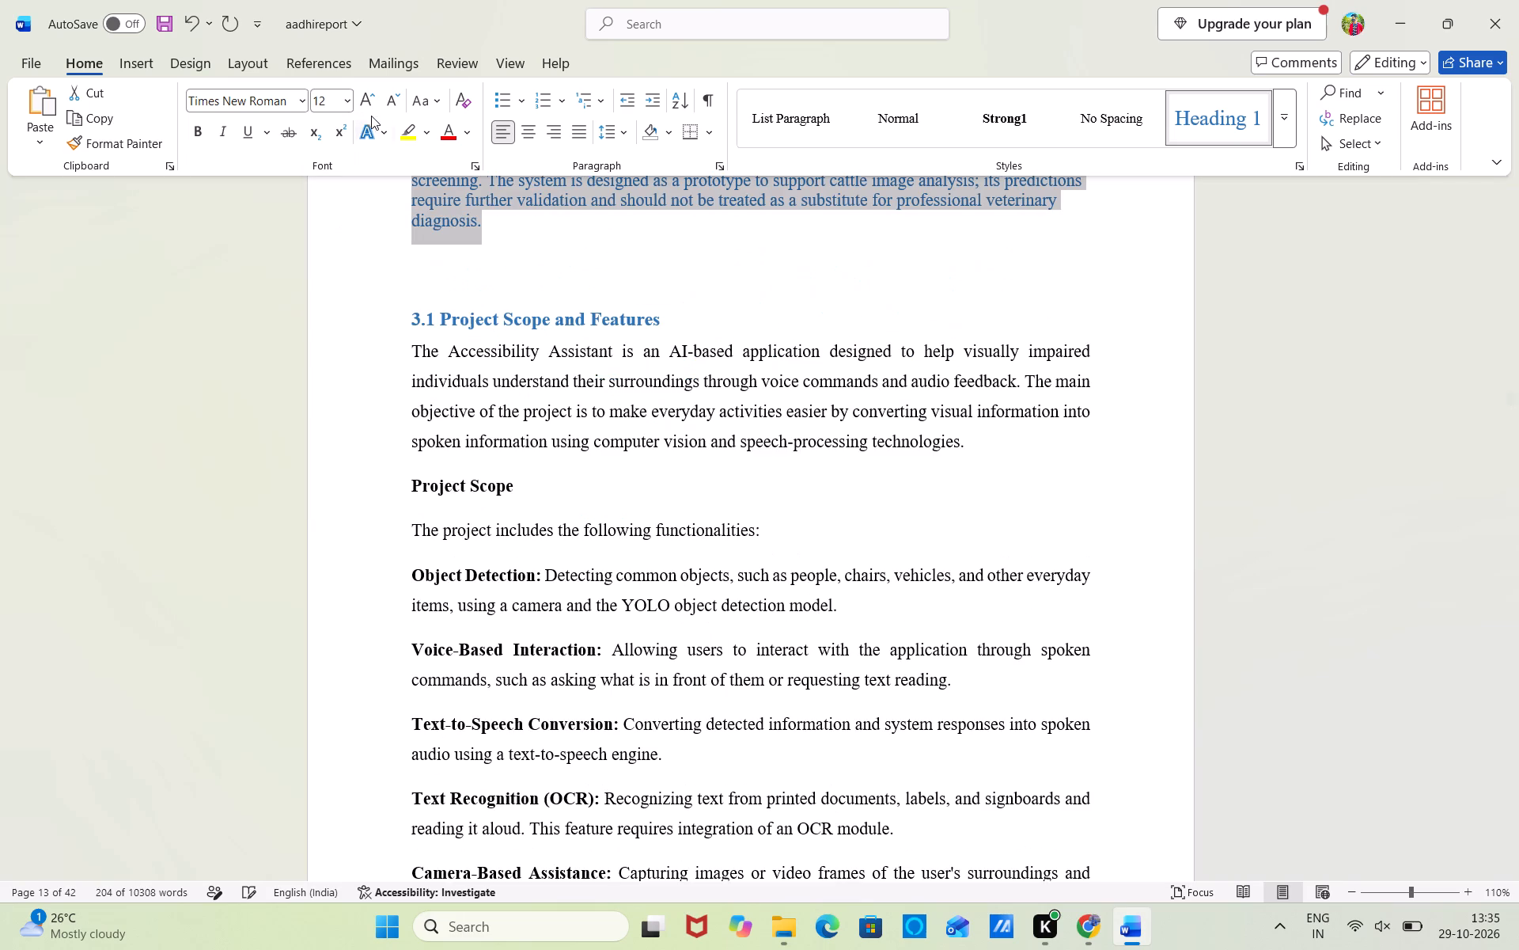
left_click(376, 132)
left_click(386, 188)
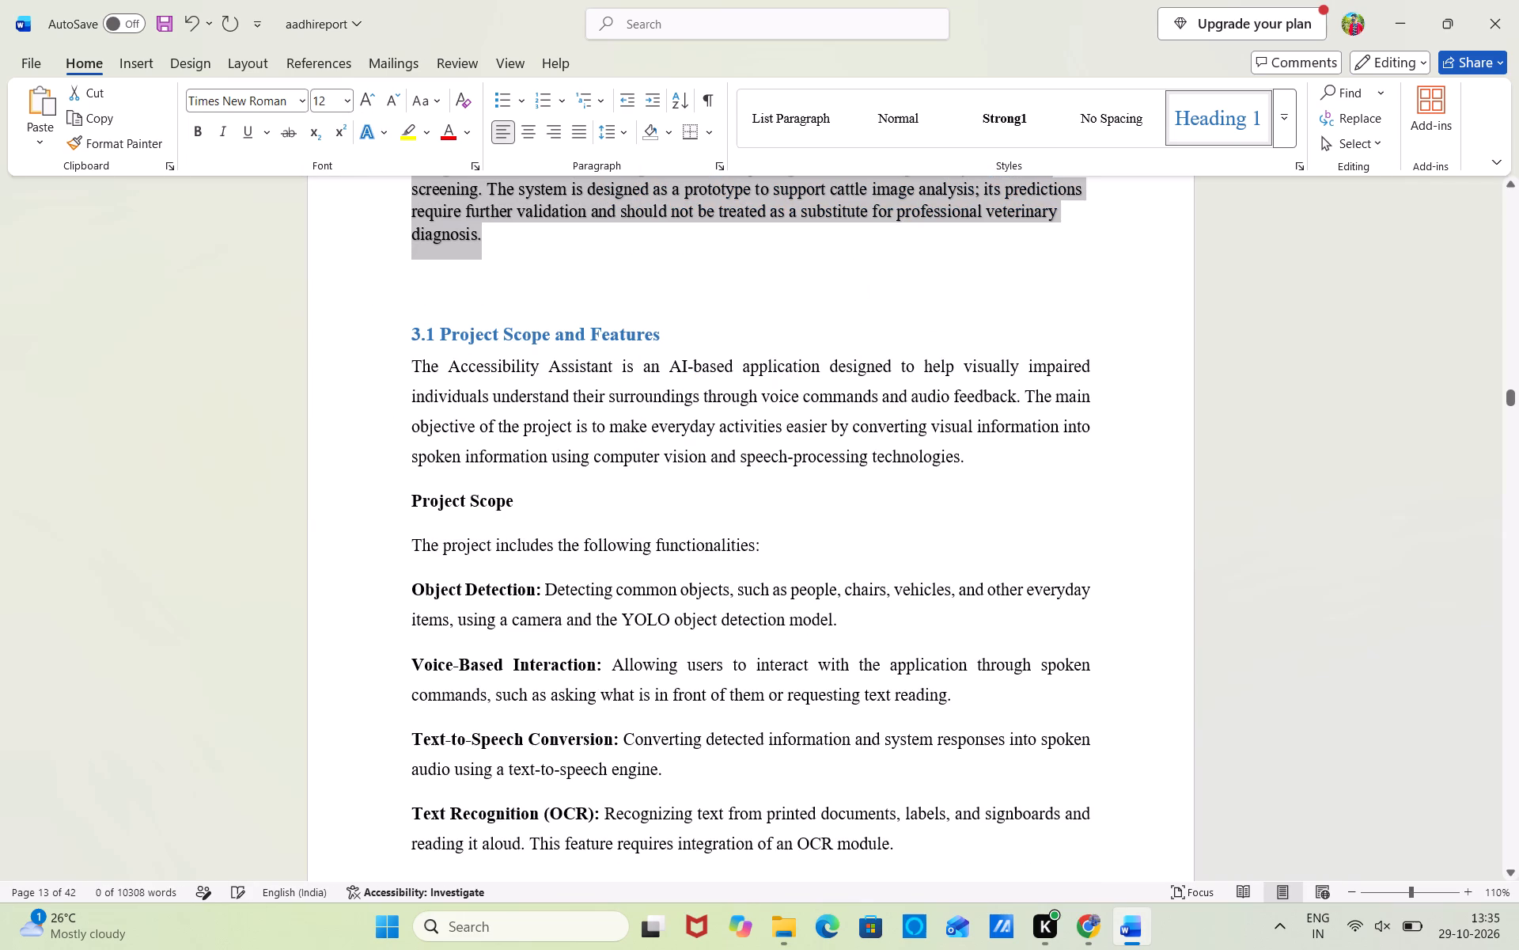
left_click(645, 295)
Check the reformatted Implementation paragraphs and delete the empty line above the 3.1 Project Scope and Features heading.
scroll(644, 297, "up", 3)
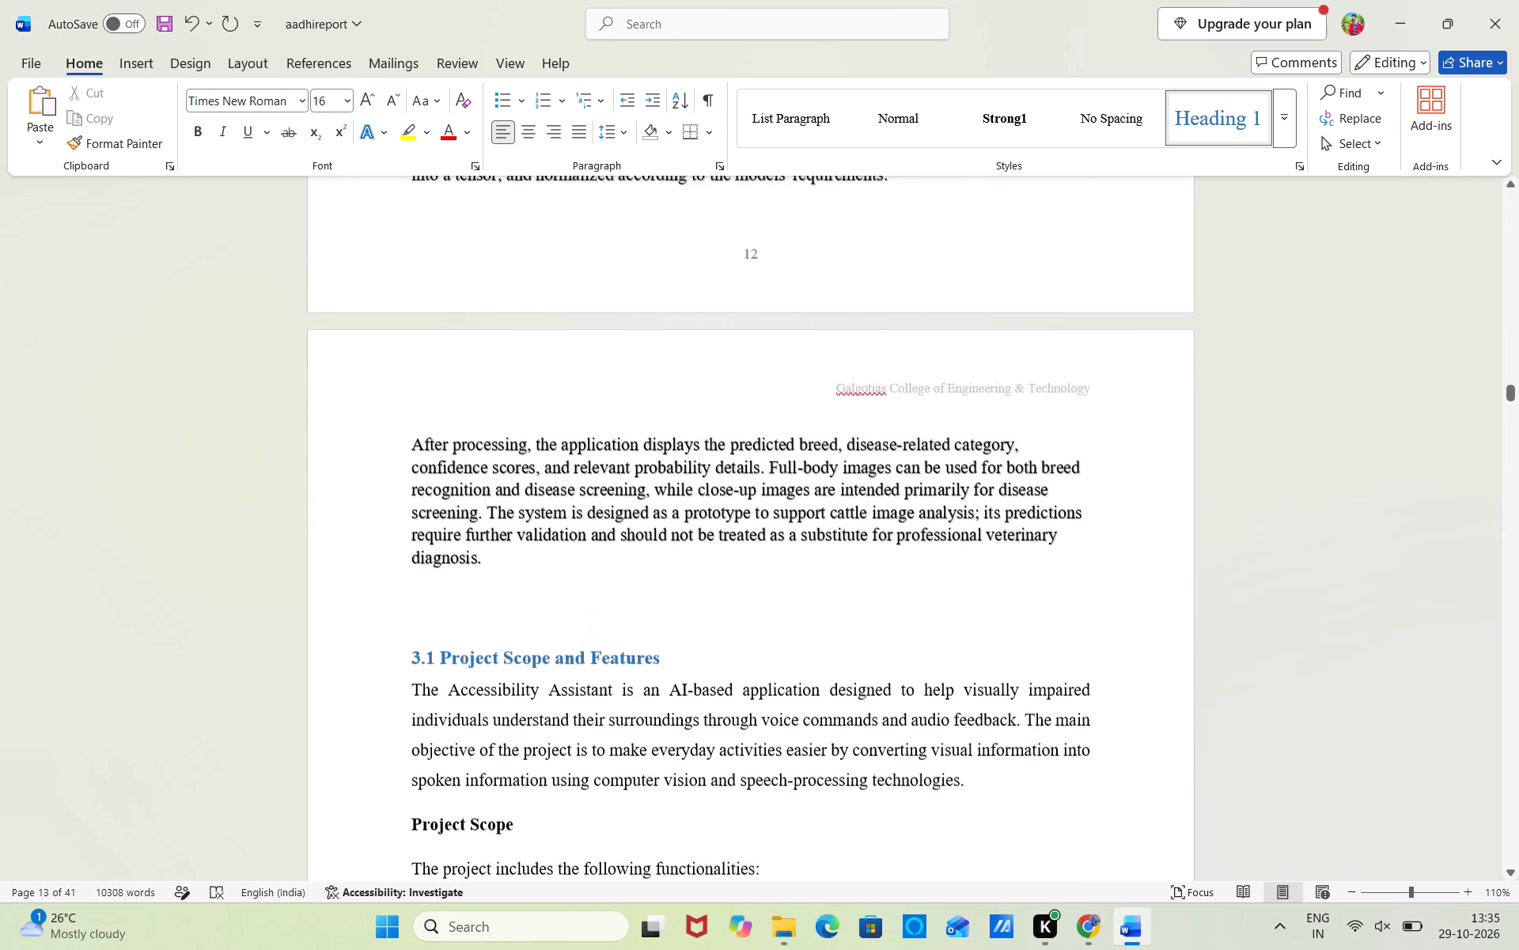
scroll(644, 297, "up", 2)
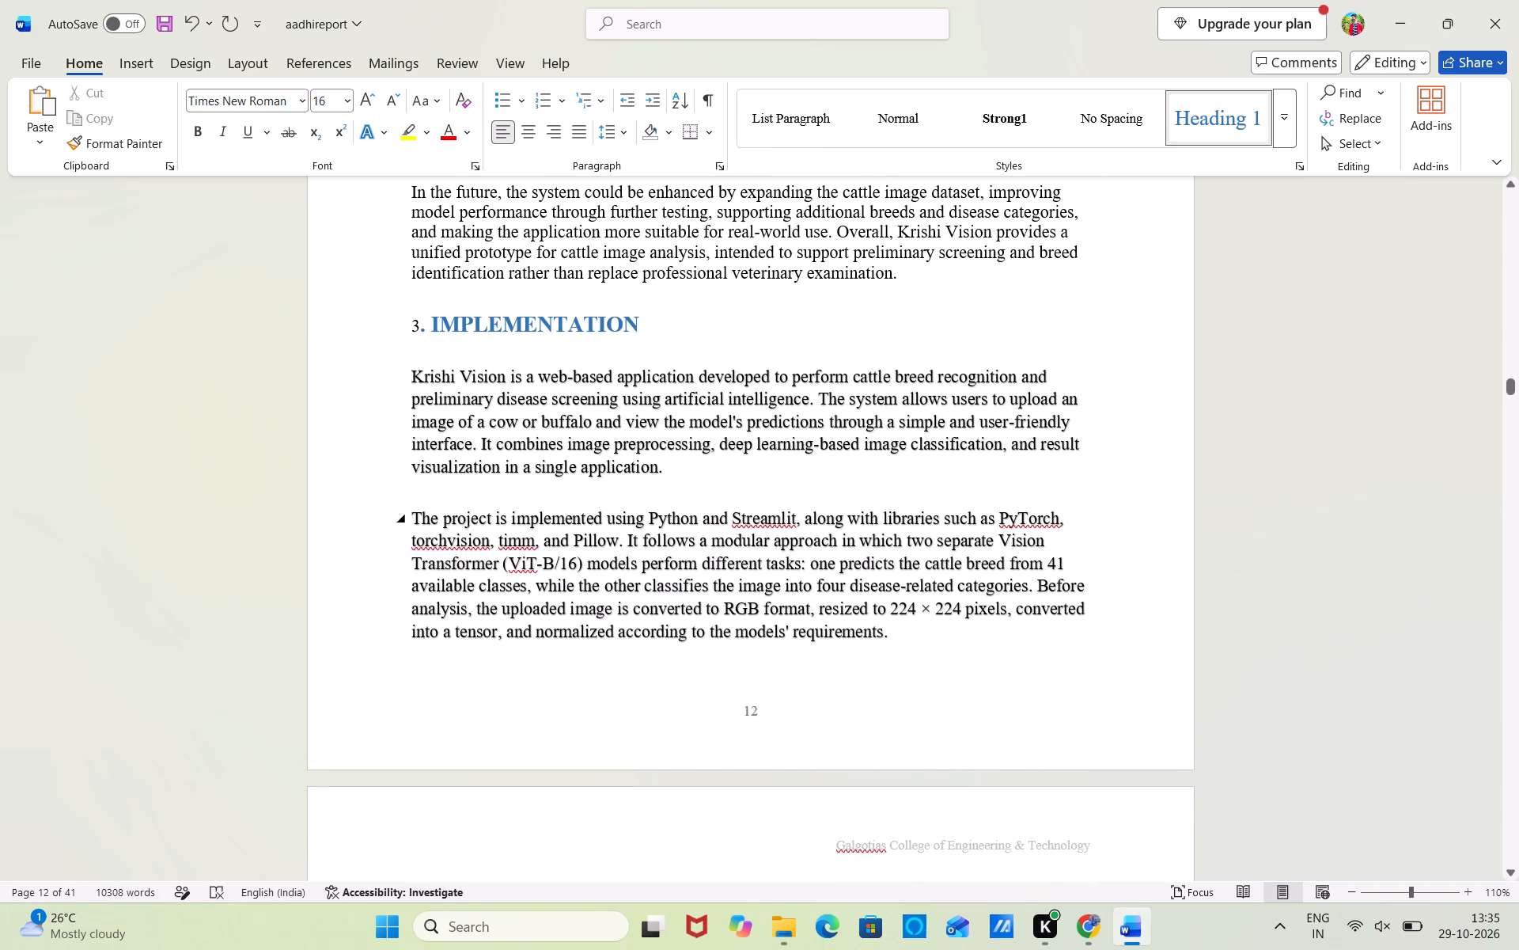
scroll(528, 553, "down", 2)
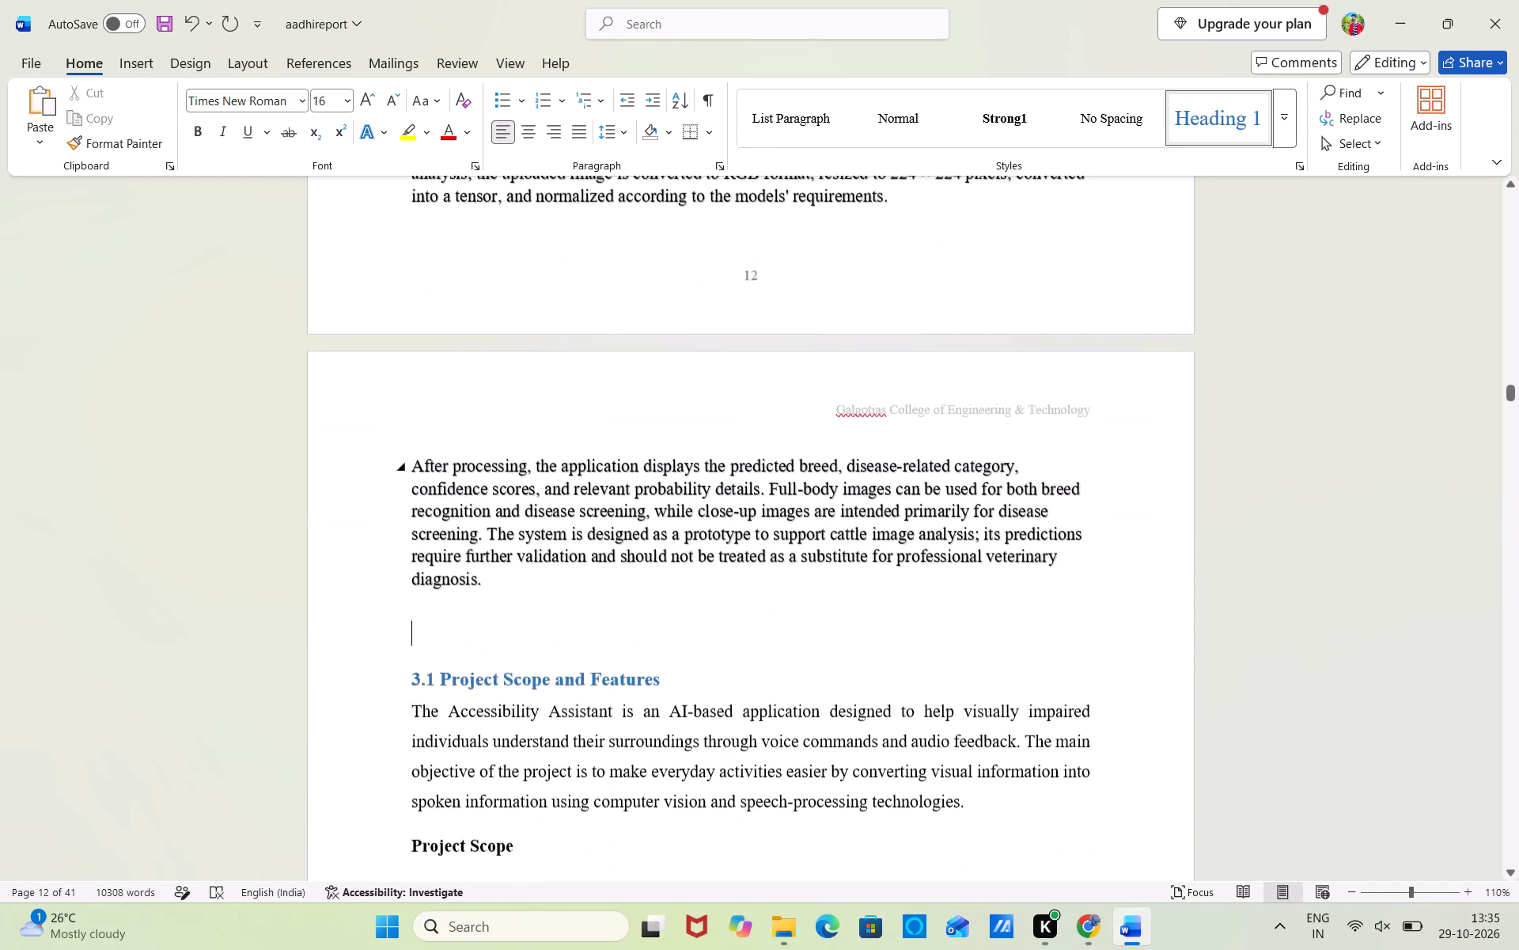
scroll(528, 553, "down", 1)
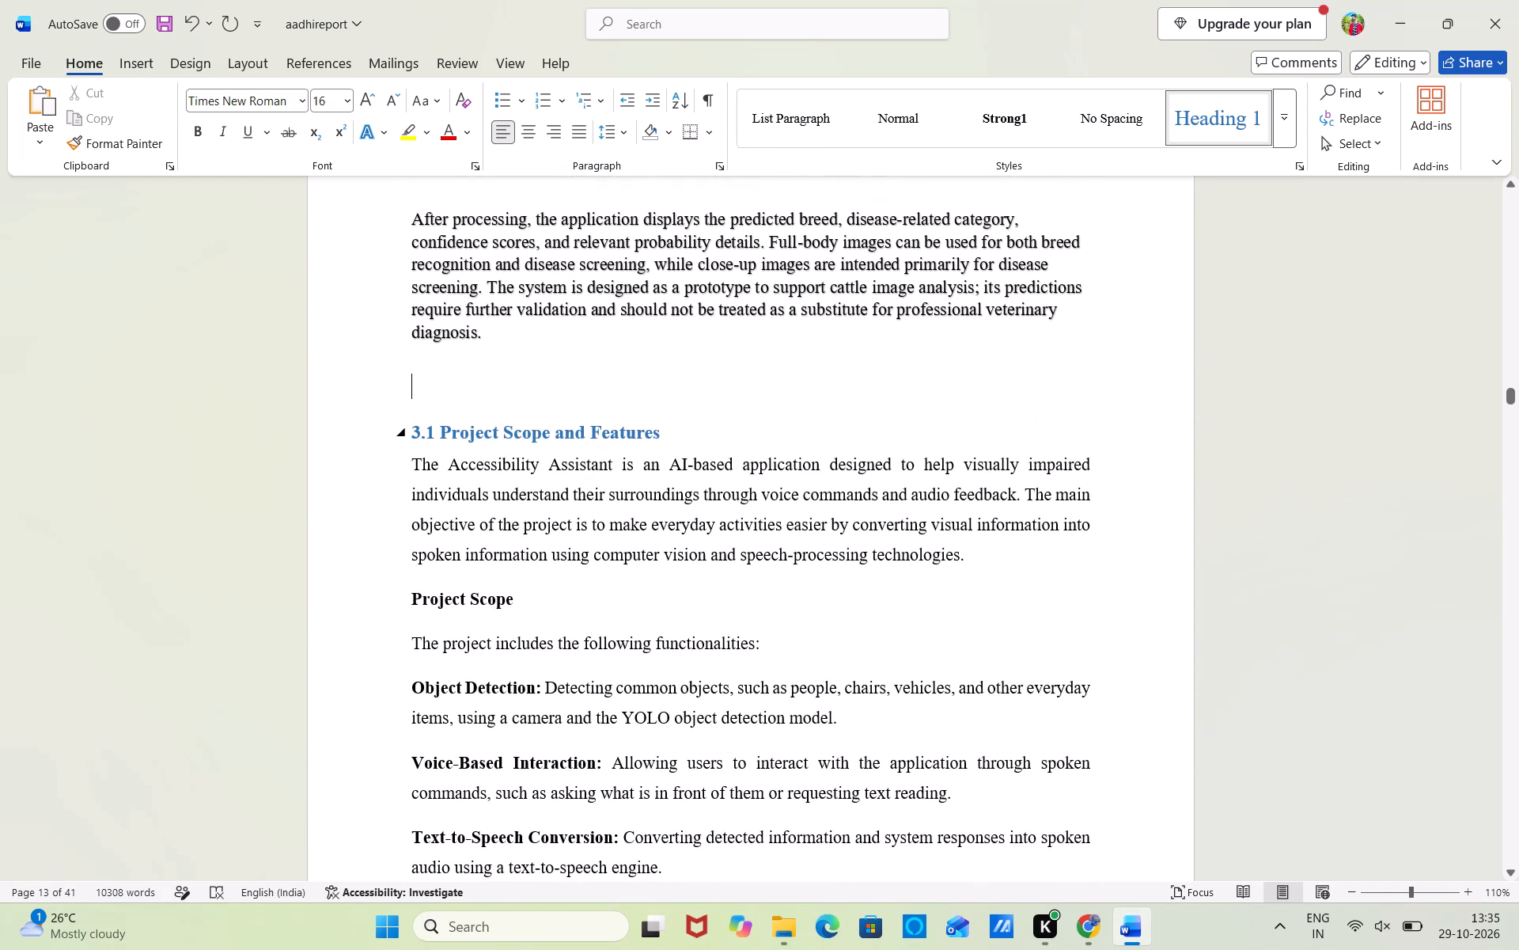
left_click(413, 430)
key("BackSpace")
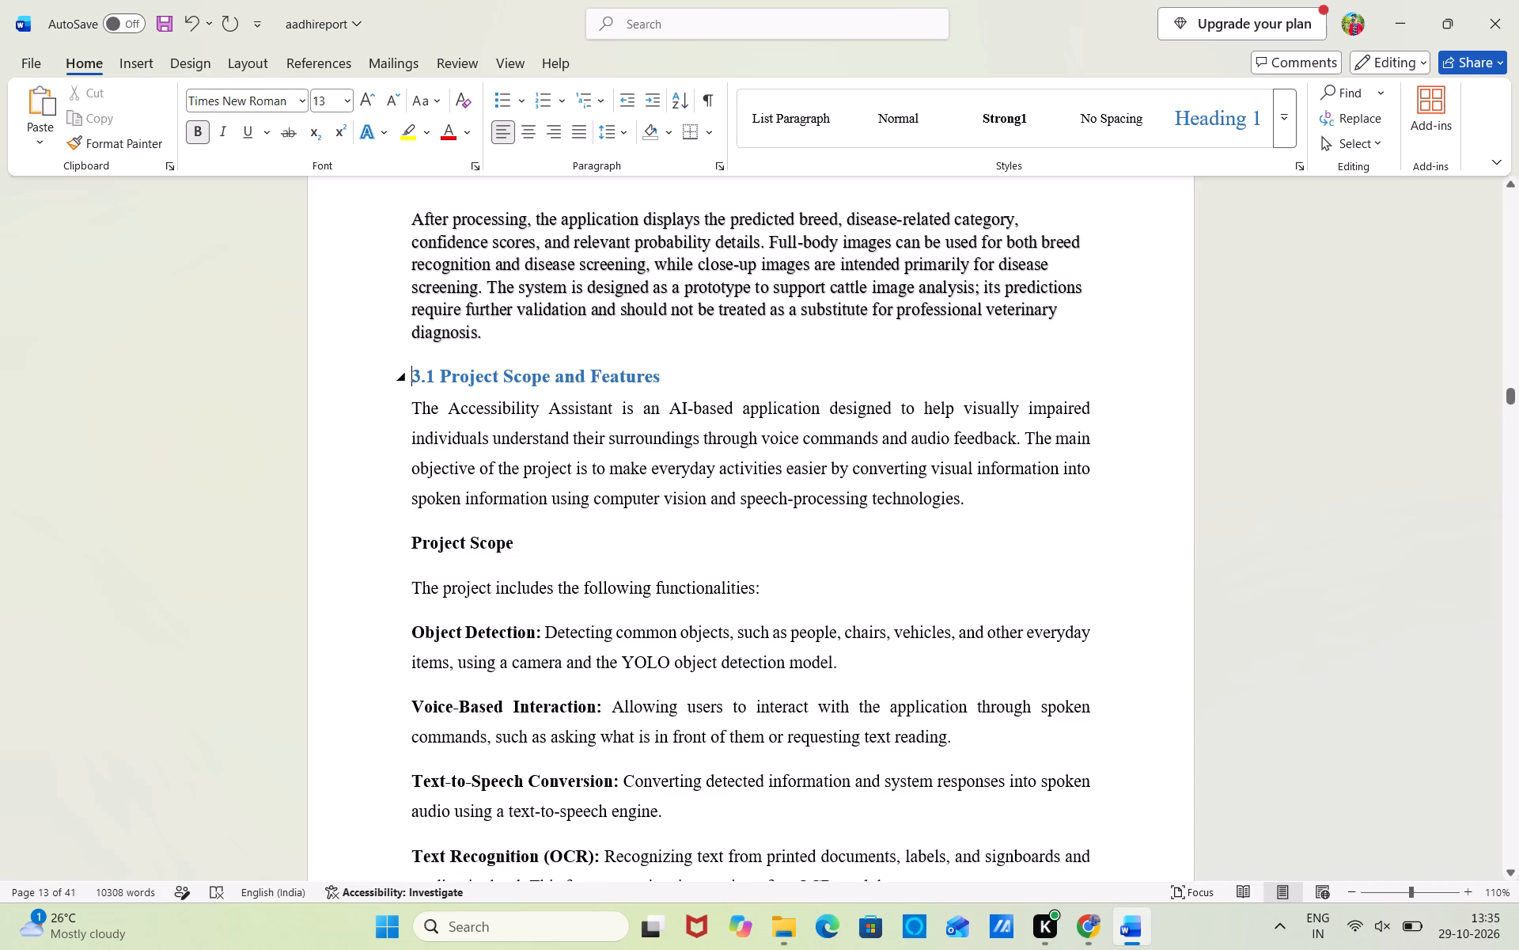
Copy section 3.1 Project Scope and Features, from its heading through the last Main Features paragraph, stopping before 3.2 Methodology and Tools Used.
left_click_drag(436, 367, 763, 887)
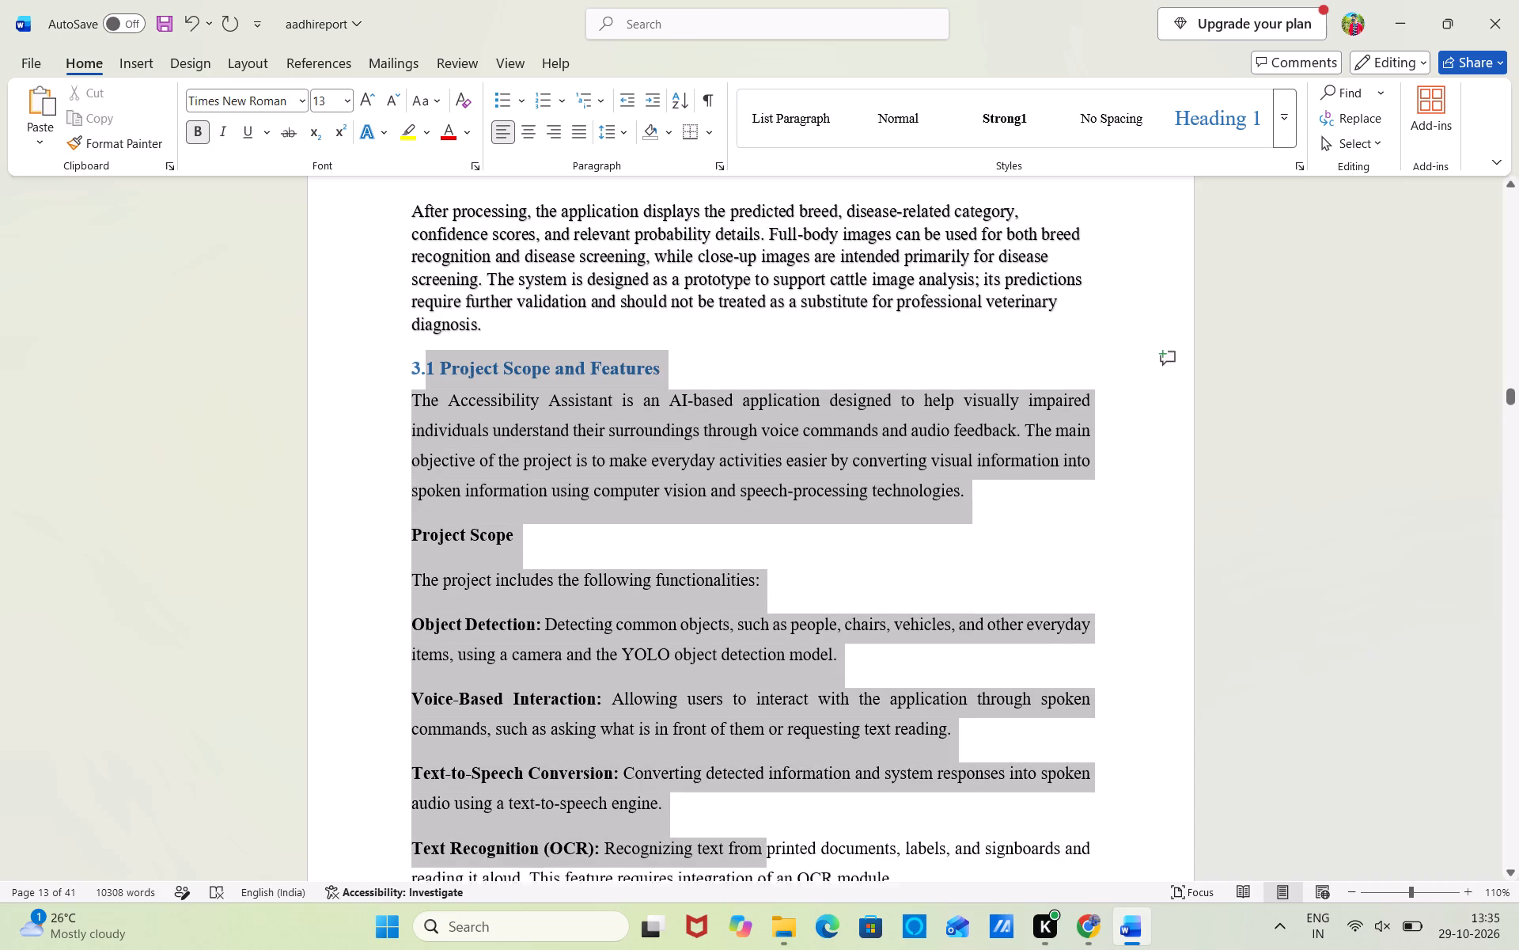
left_click_drag(763, 887, 733, 827)
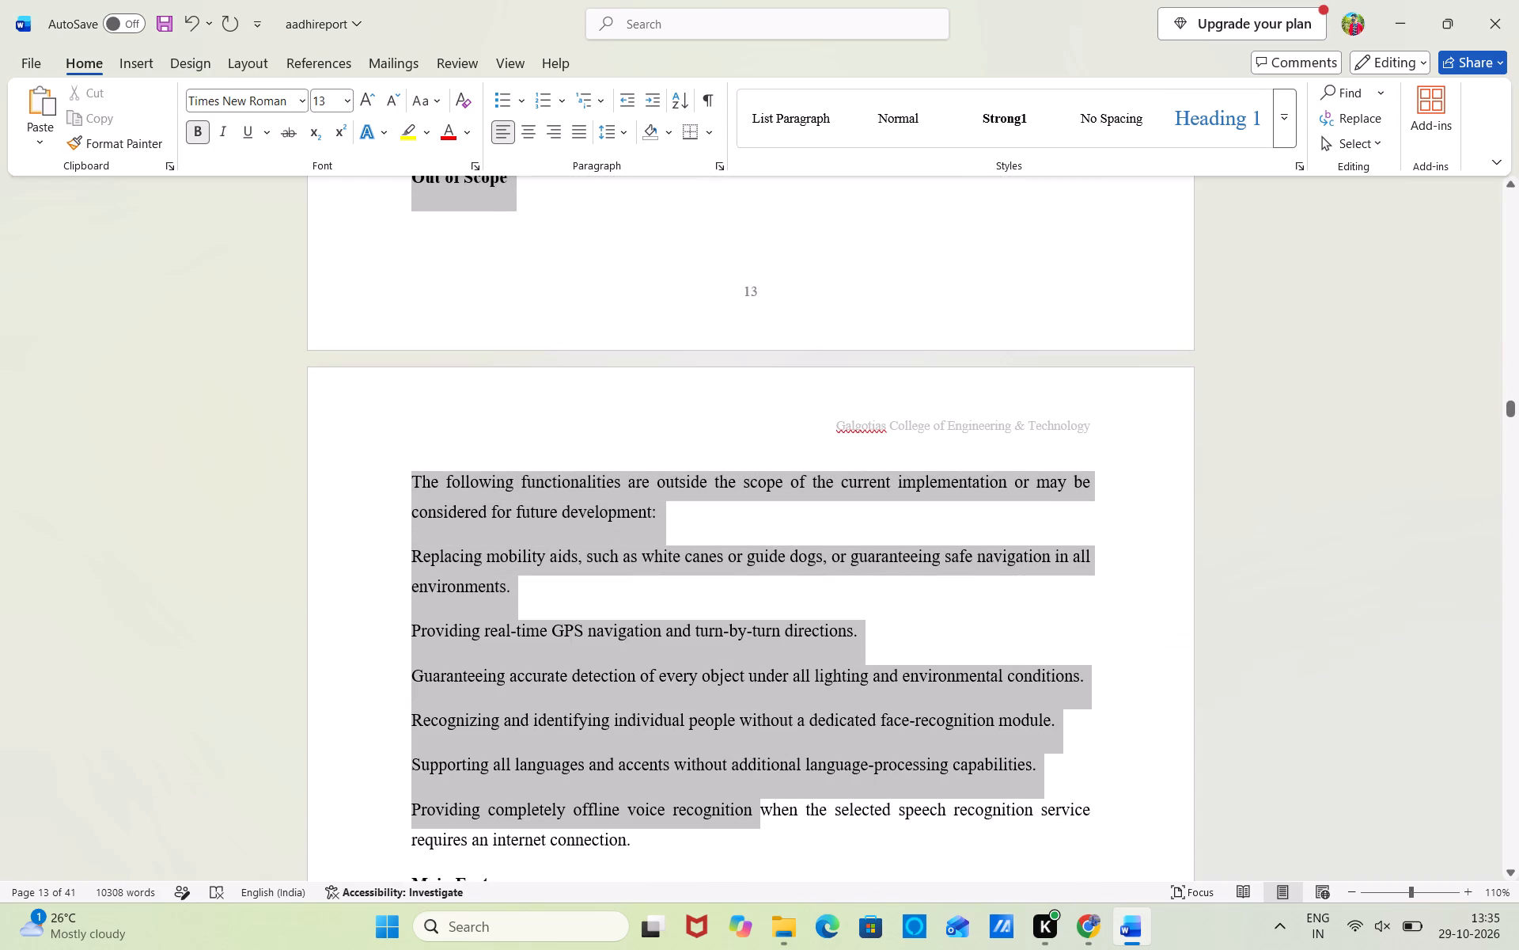
left_click_drag(733, 827, 810, 880)
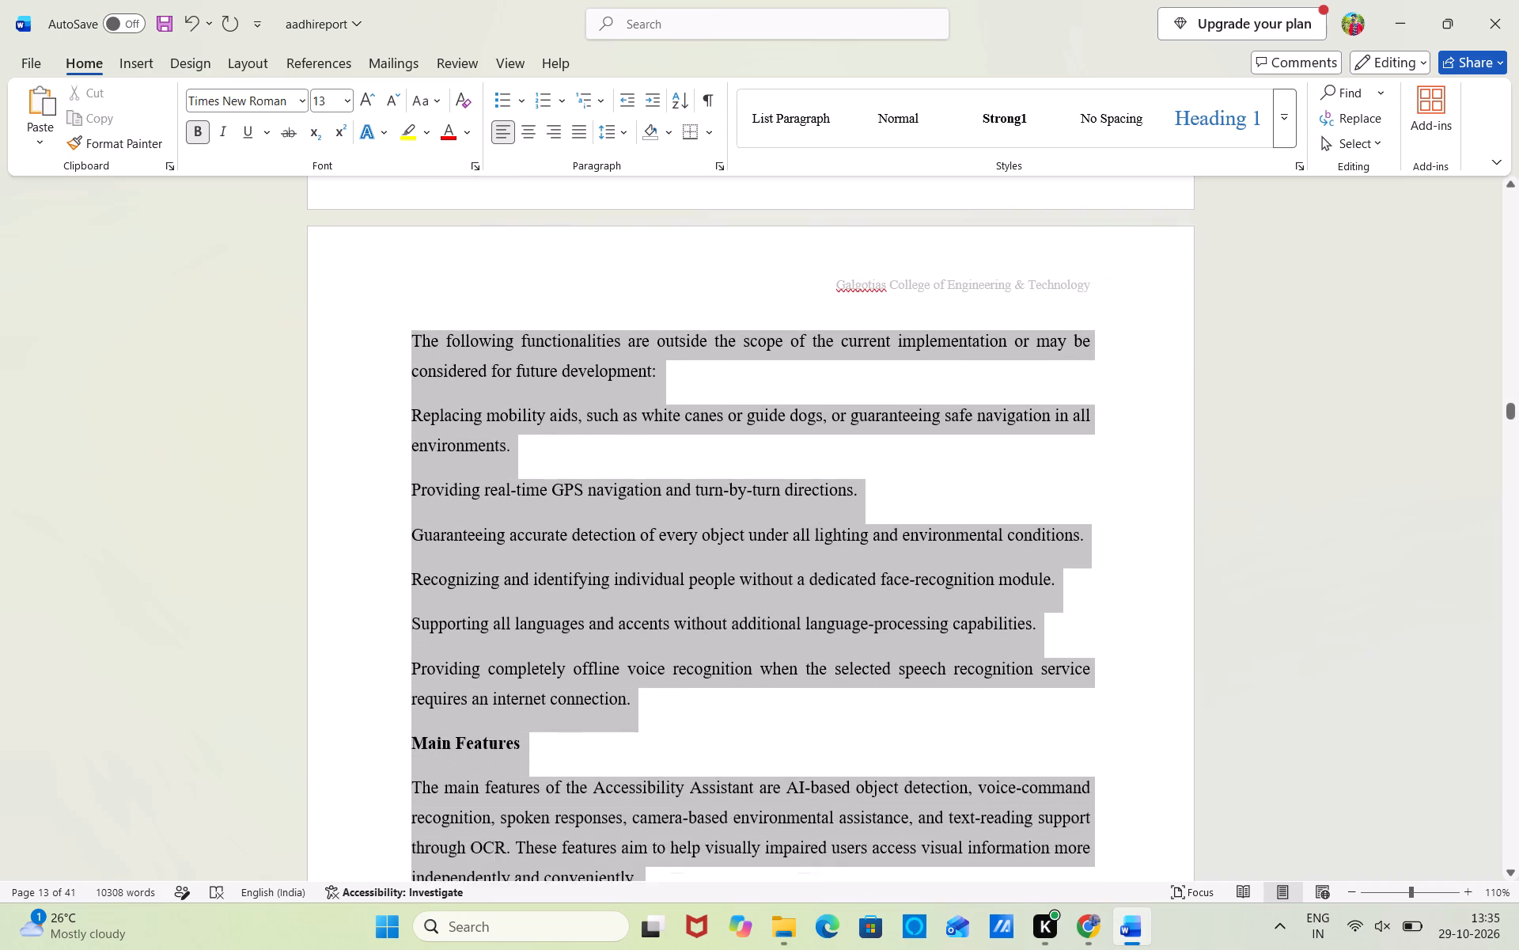
left_click_drag(810, 880, 784, 852)
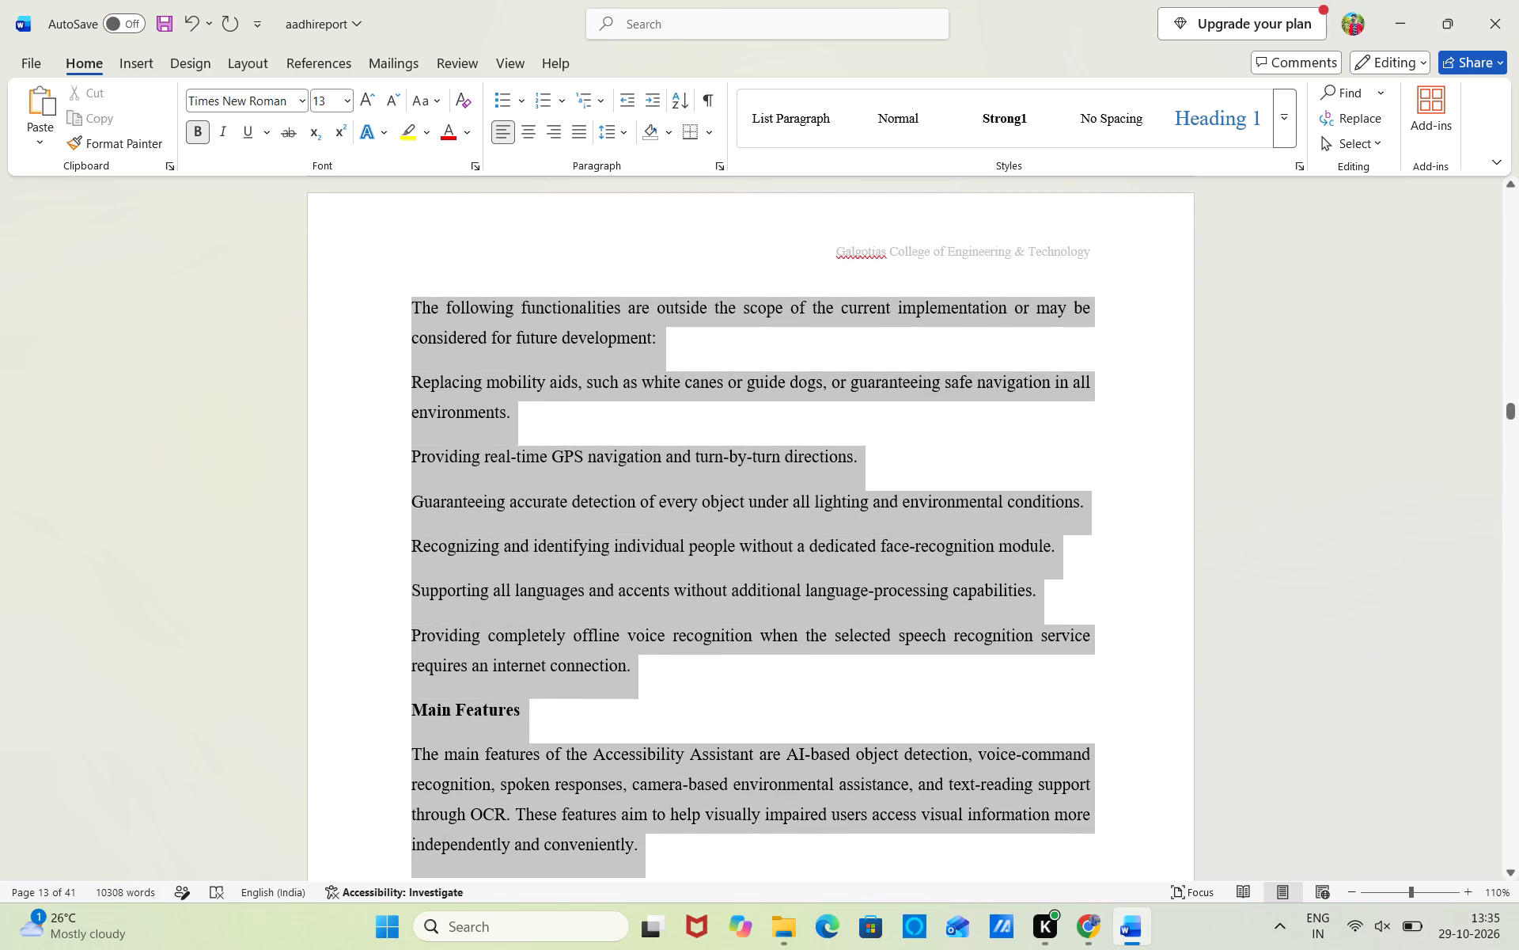
left_click_drag(784, 852, 809, 876)
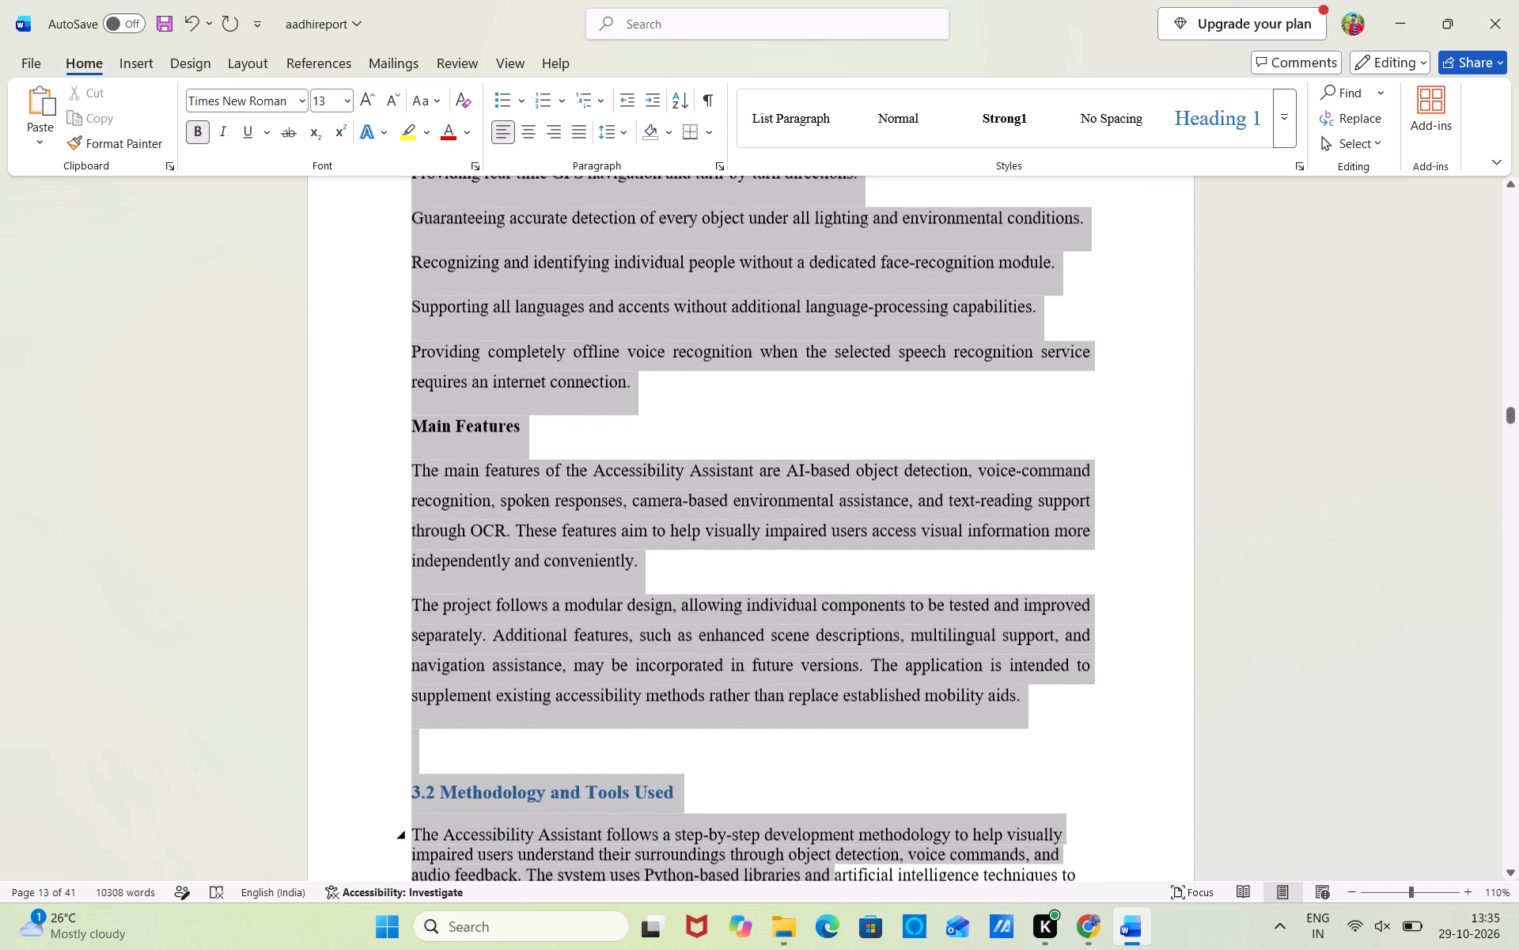
left_click_drag(809, 876, 809, 876)
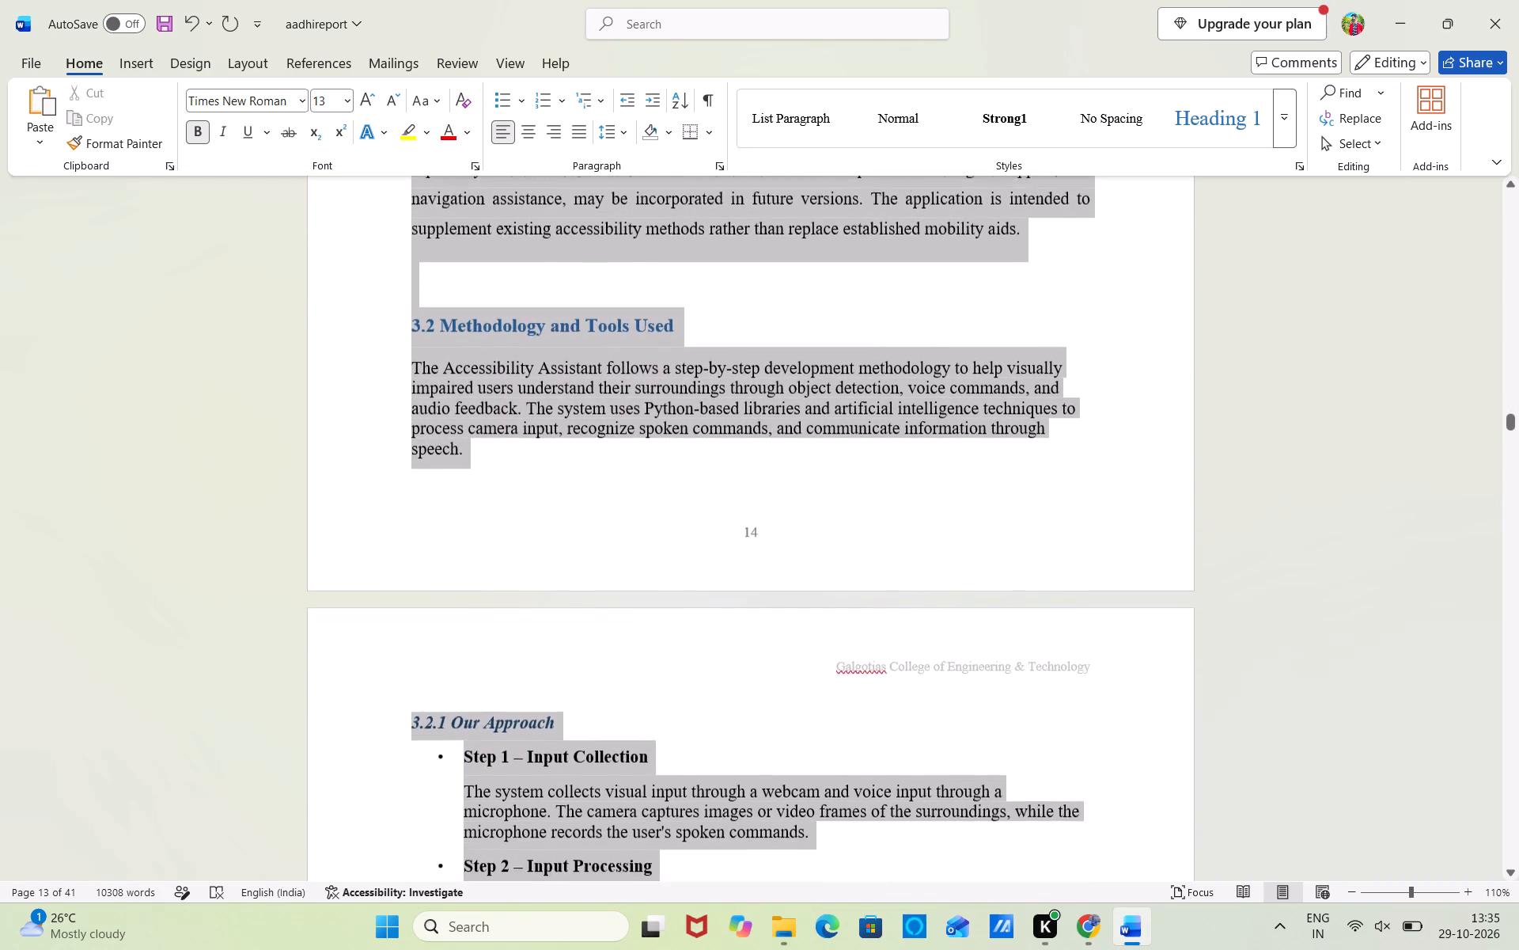
left_click_drag(809, 876, 605, 425)
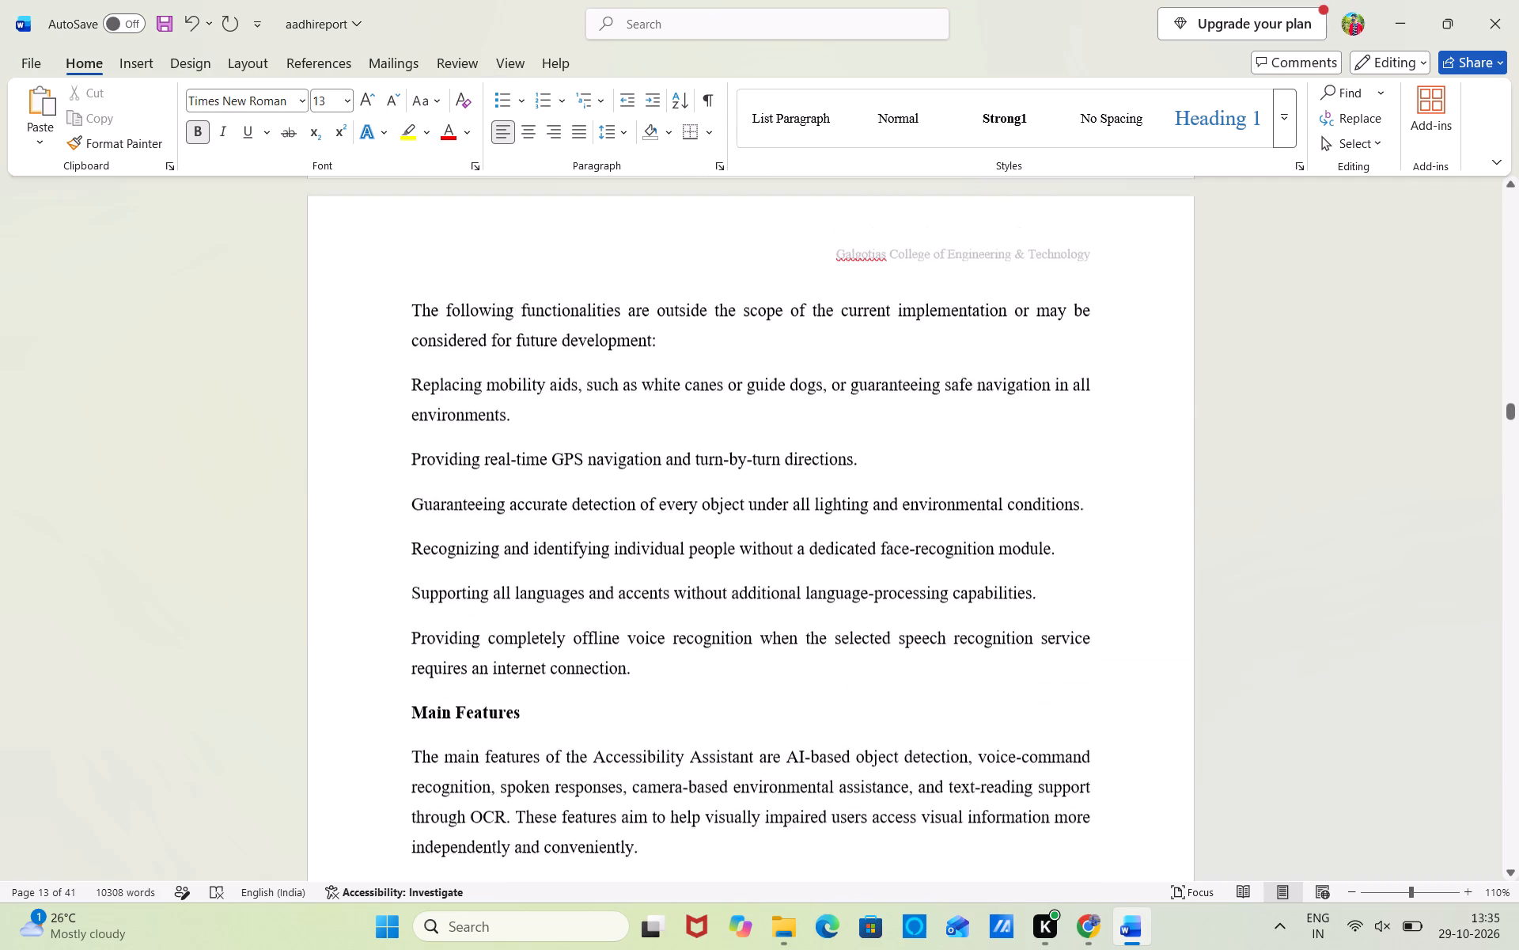
left_click_drag(605, 425, 934, 663)
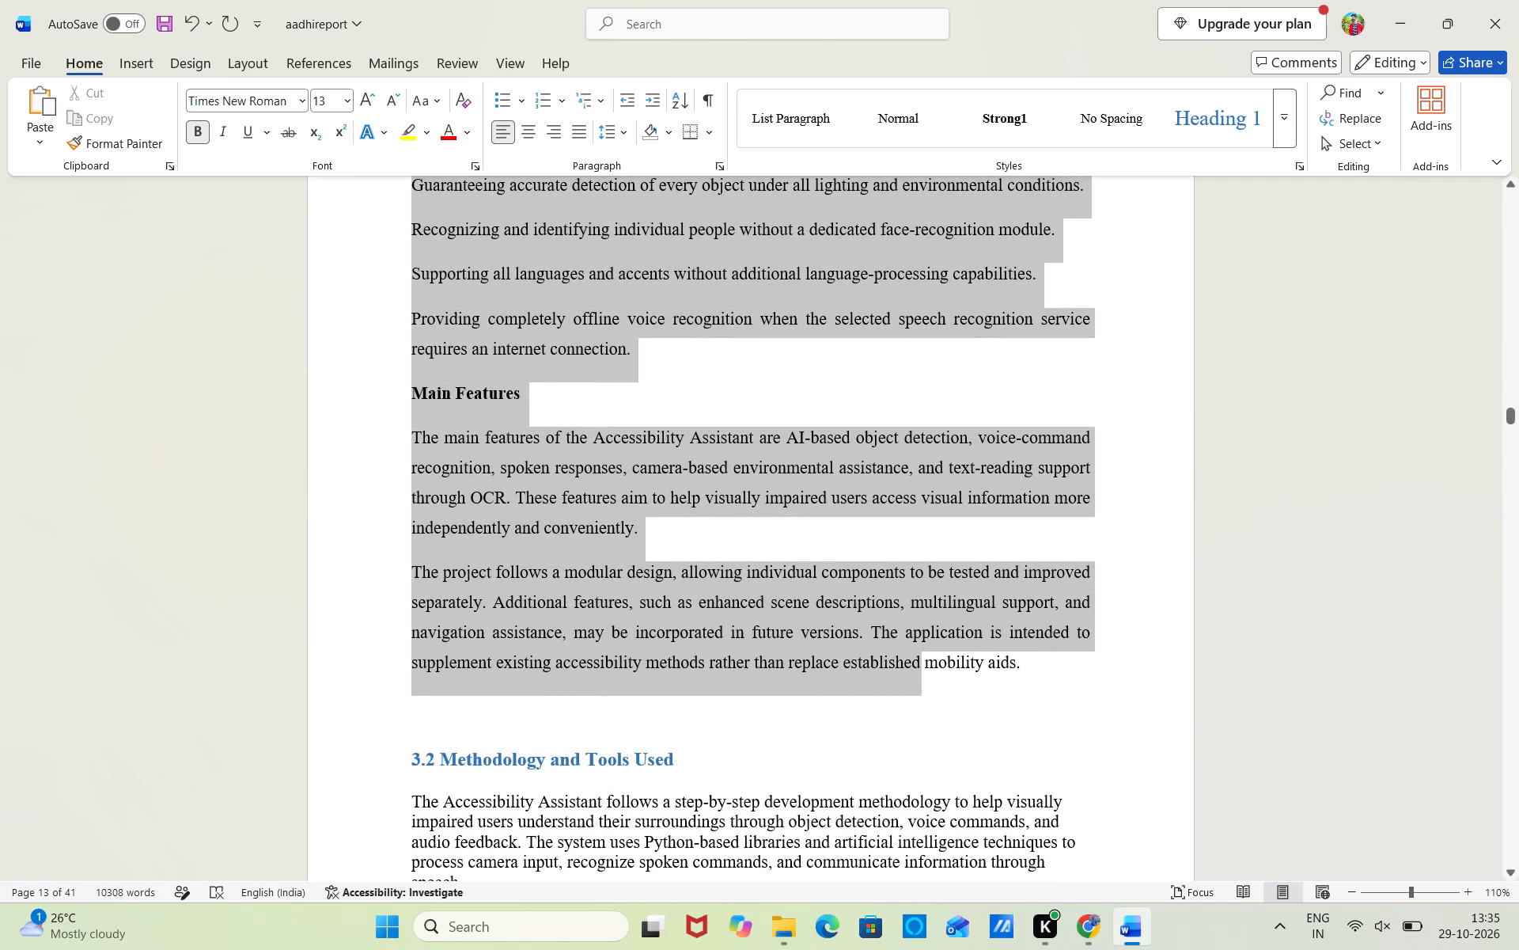
left_click_drag(934, 663, 1076, 666)
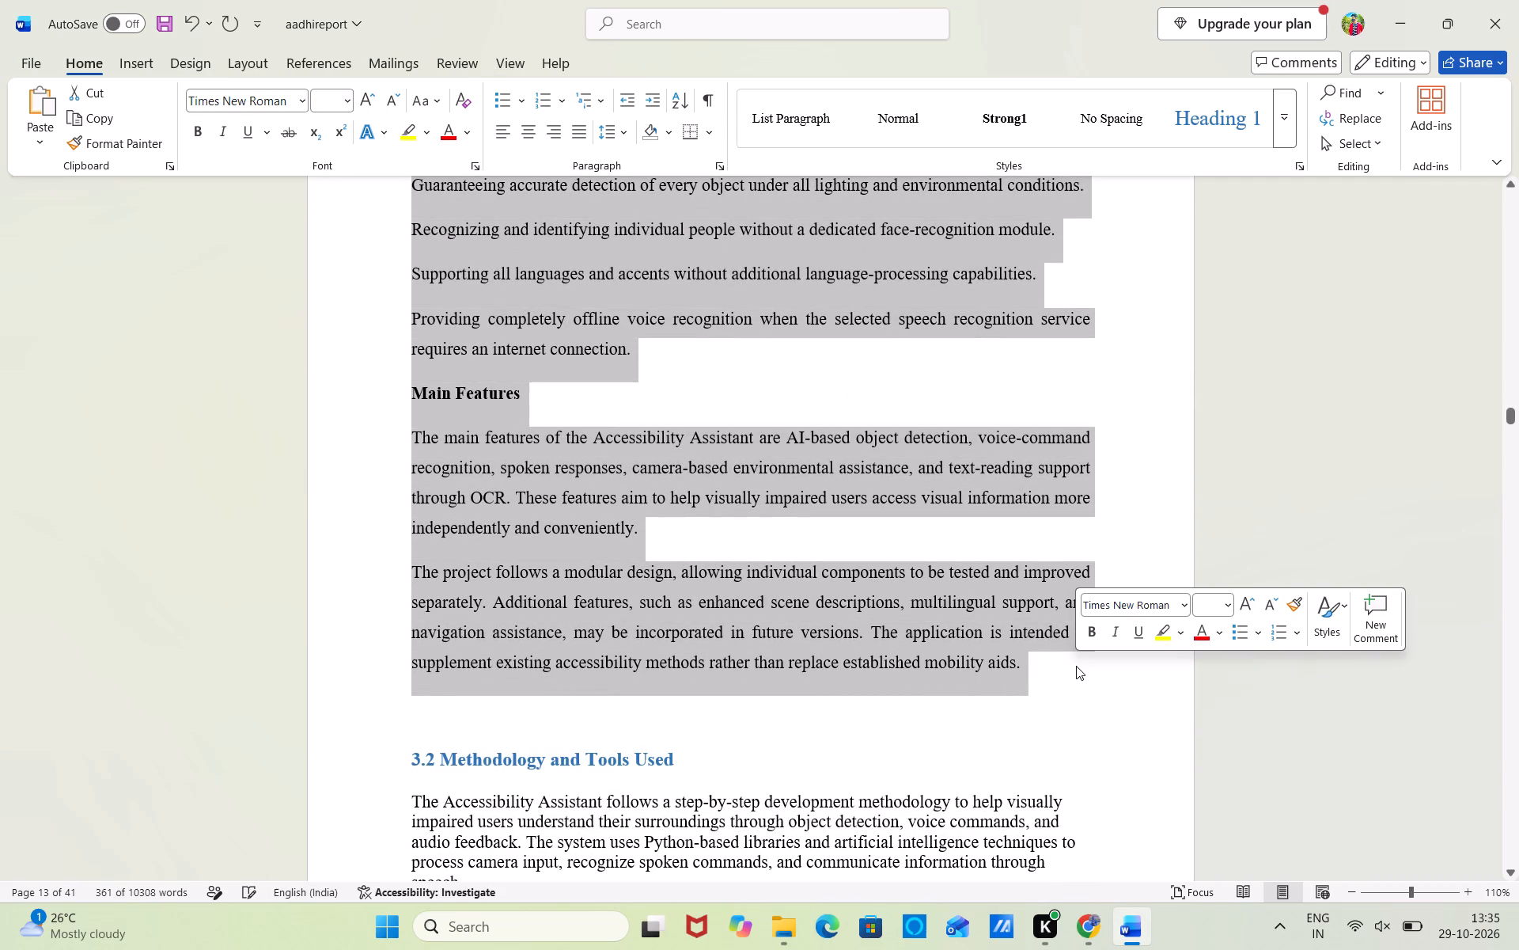
key("ctrl+c")
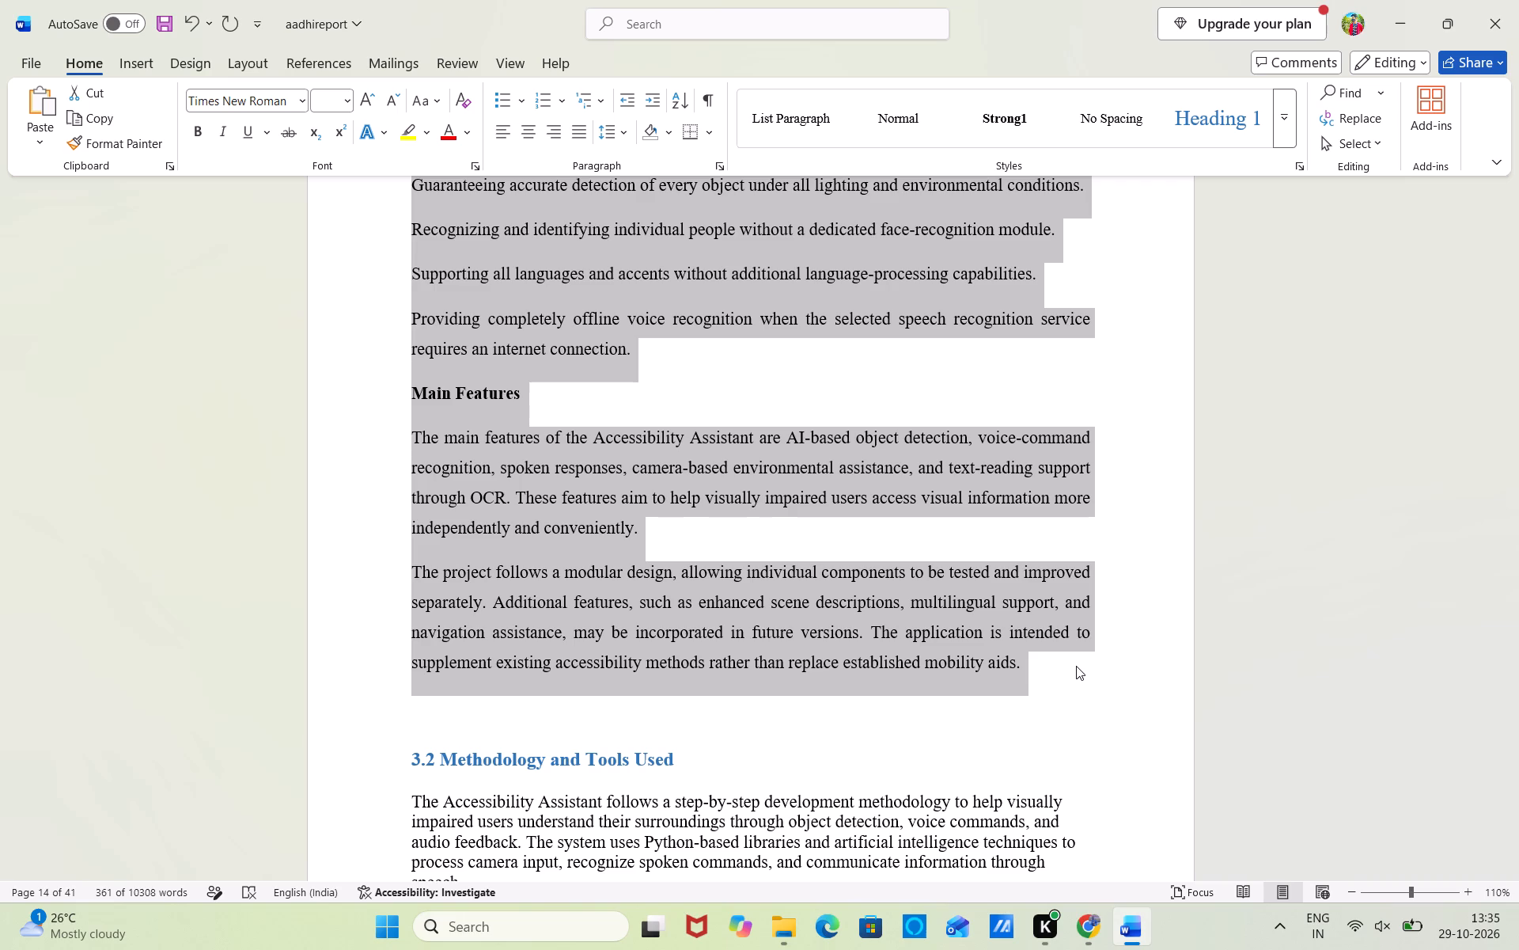
key("ctrl+c")
left_click(1101, 929)
left_click(951, 850)
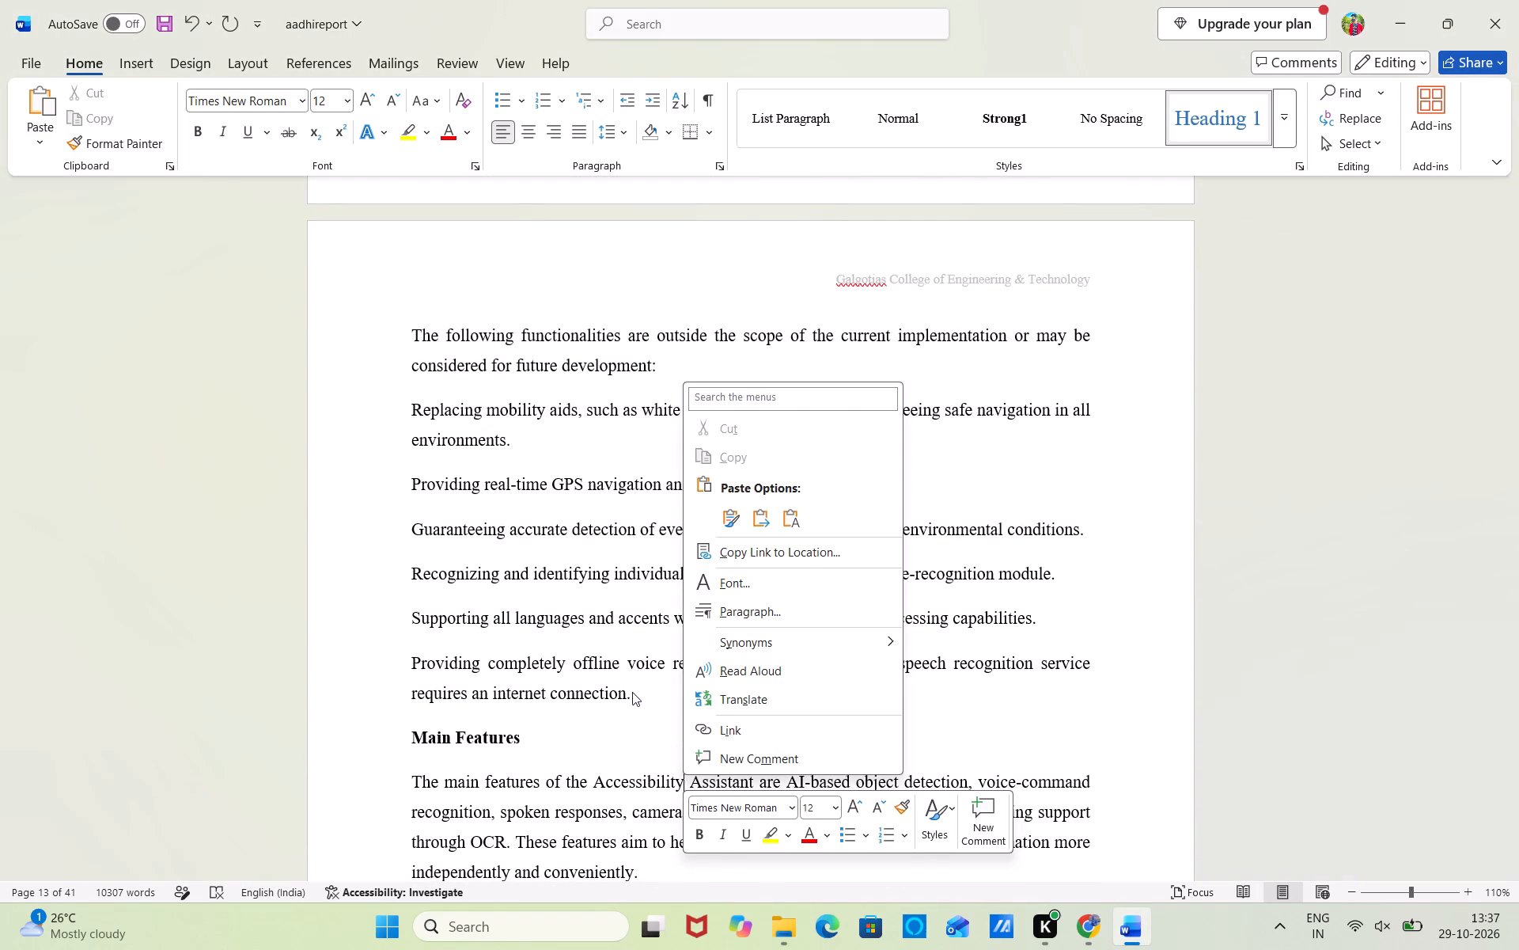
left_click(631, 691)
left_click_drag(642, 704, 378, 274)
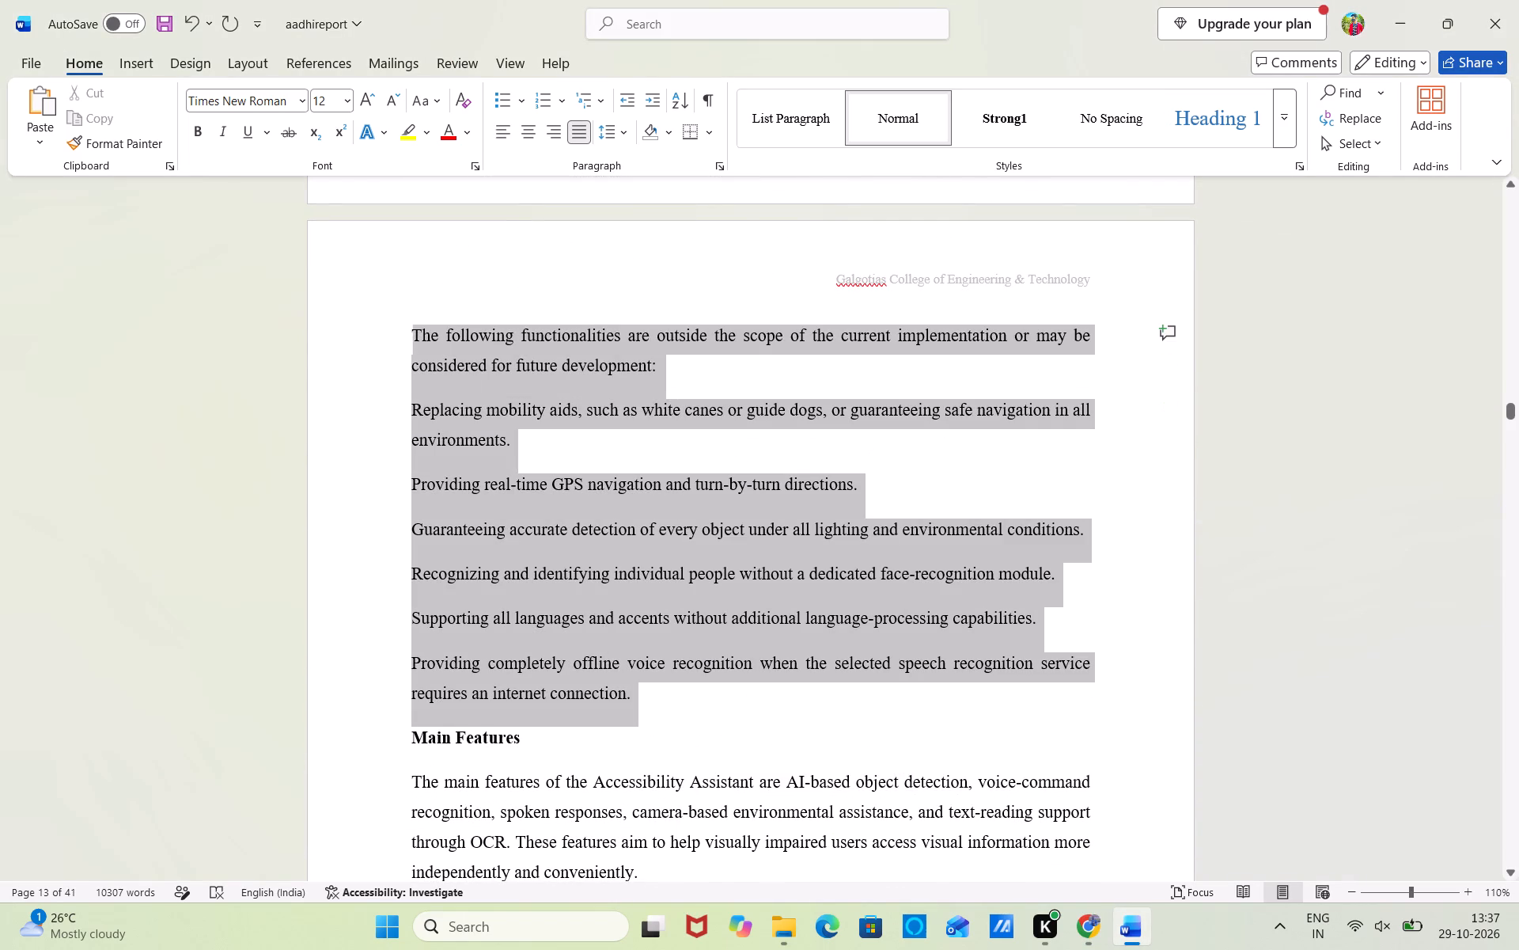
left_click_drag(378, 274, 350, 195)
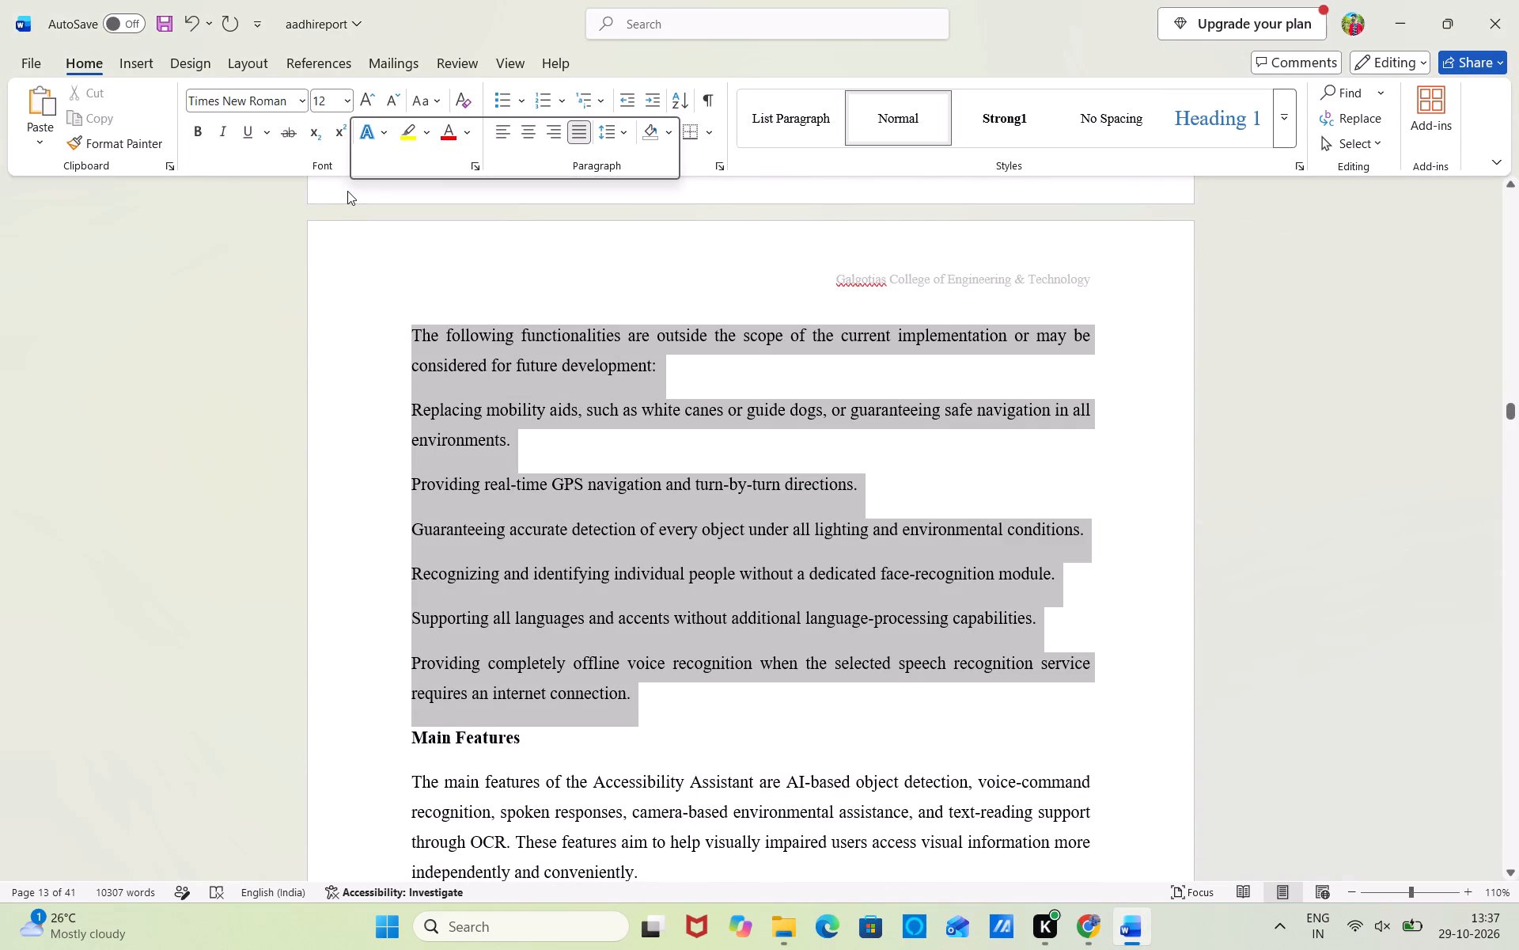
key("BackSpace")
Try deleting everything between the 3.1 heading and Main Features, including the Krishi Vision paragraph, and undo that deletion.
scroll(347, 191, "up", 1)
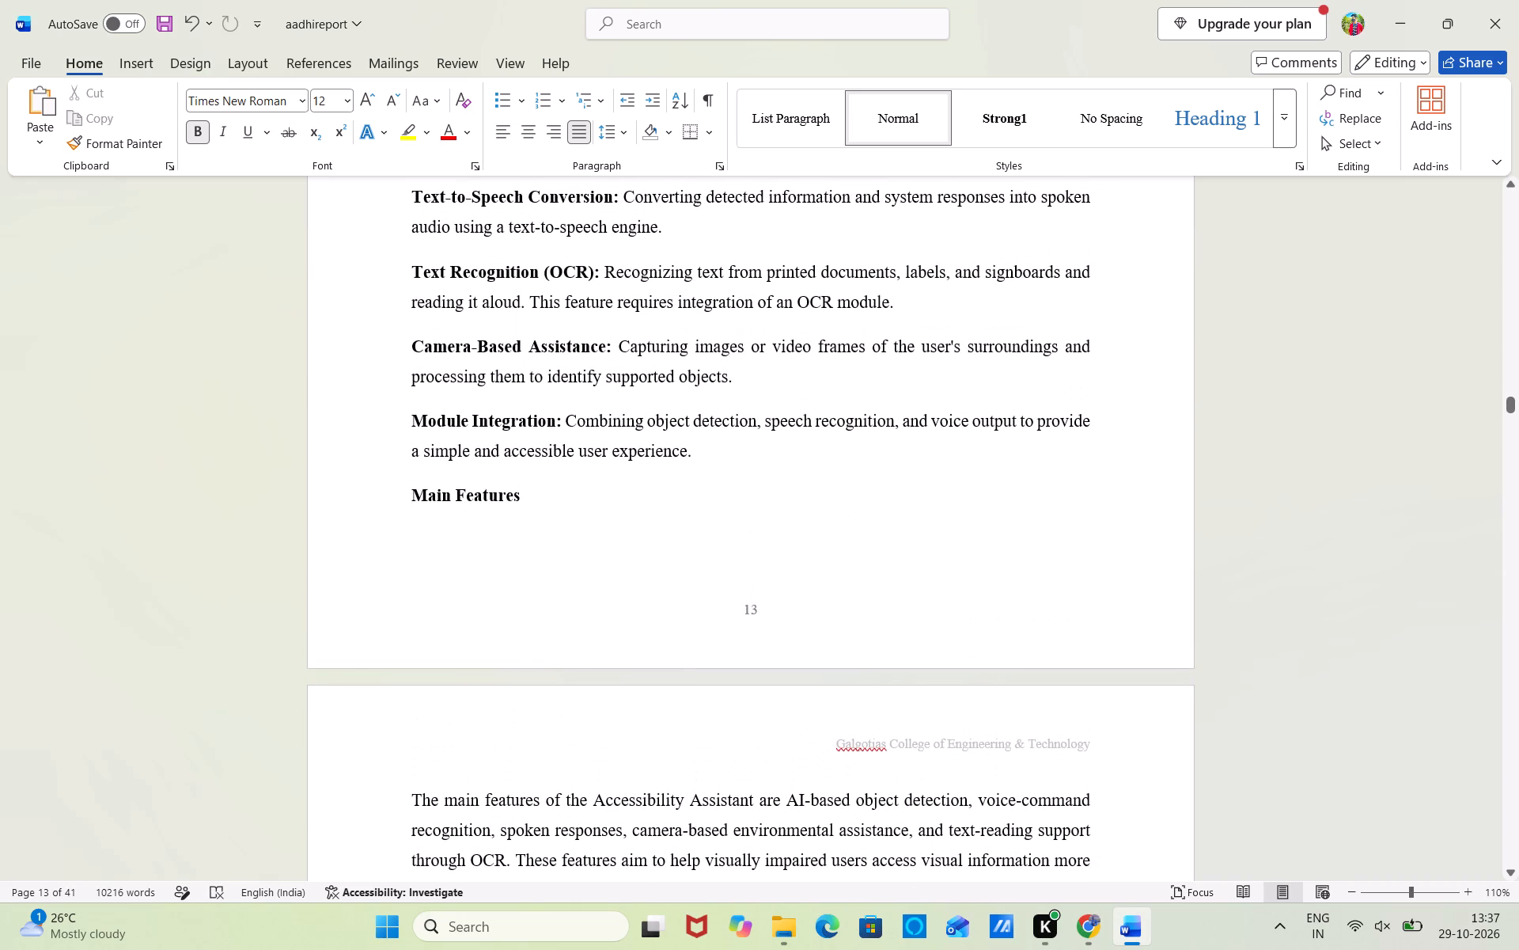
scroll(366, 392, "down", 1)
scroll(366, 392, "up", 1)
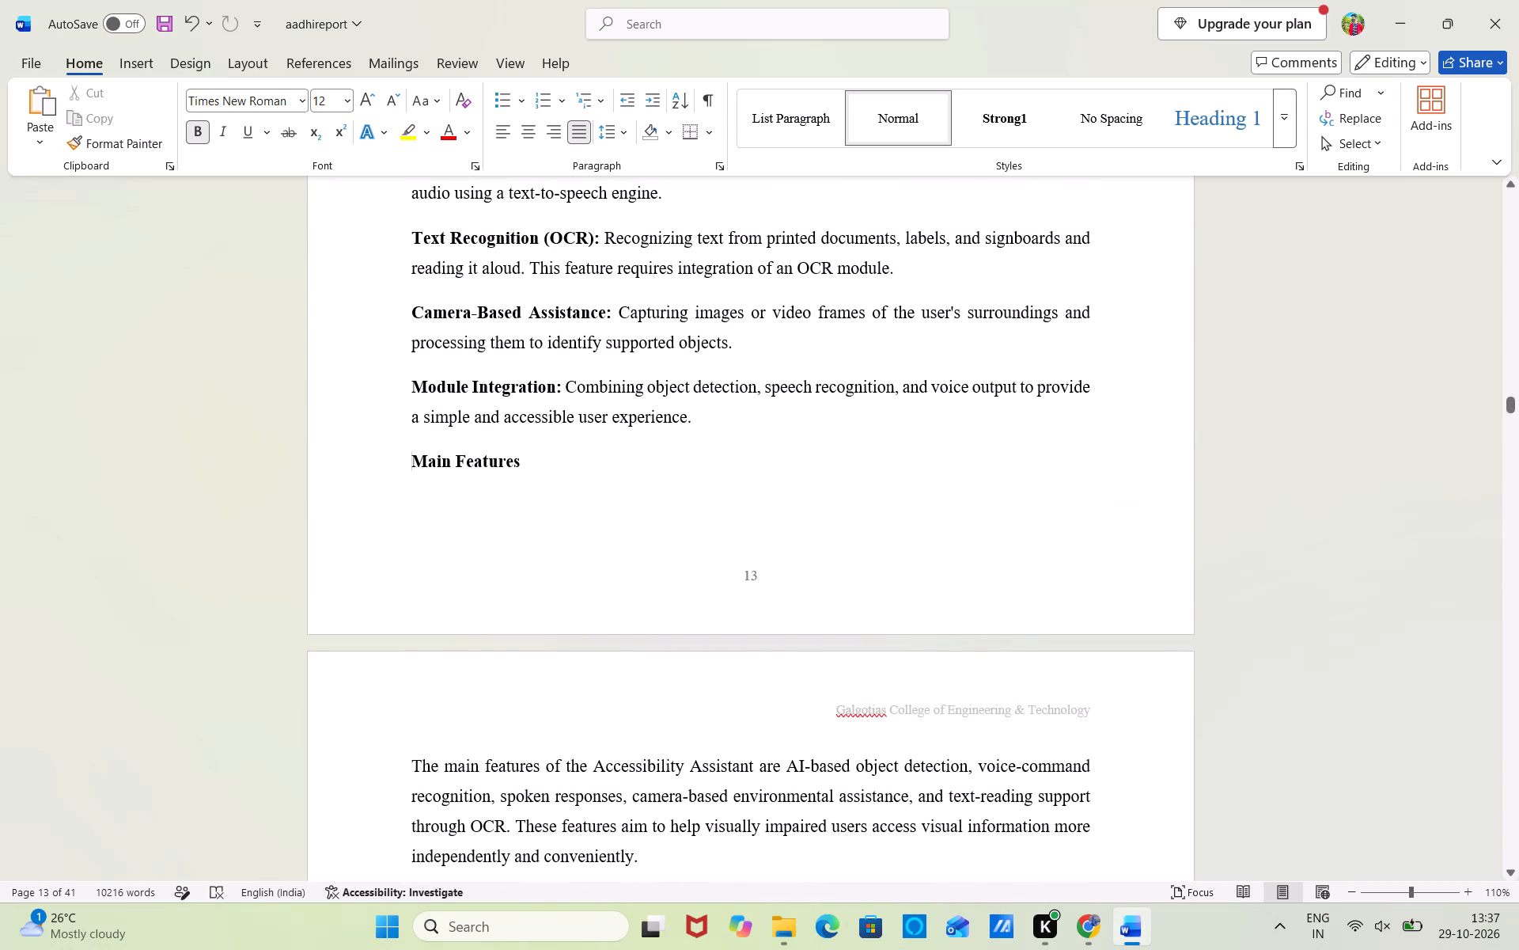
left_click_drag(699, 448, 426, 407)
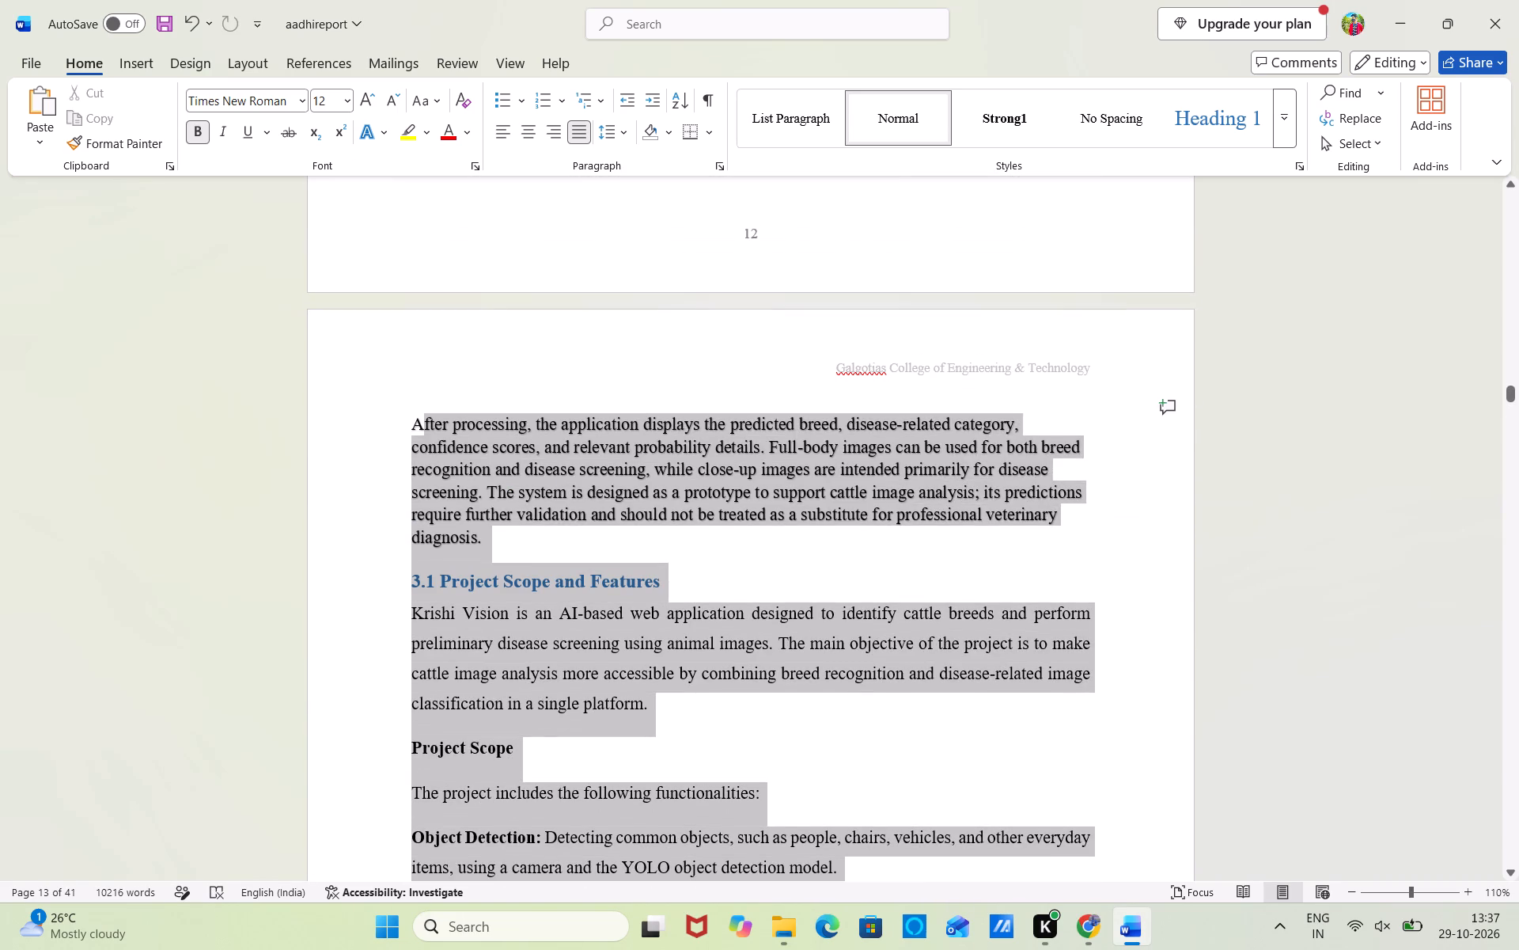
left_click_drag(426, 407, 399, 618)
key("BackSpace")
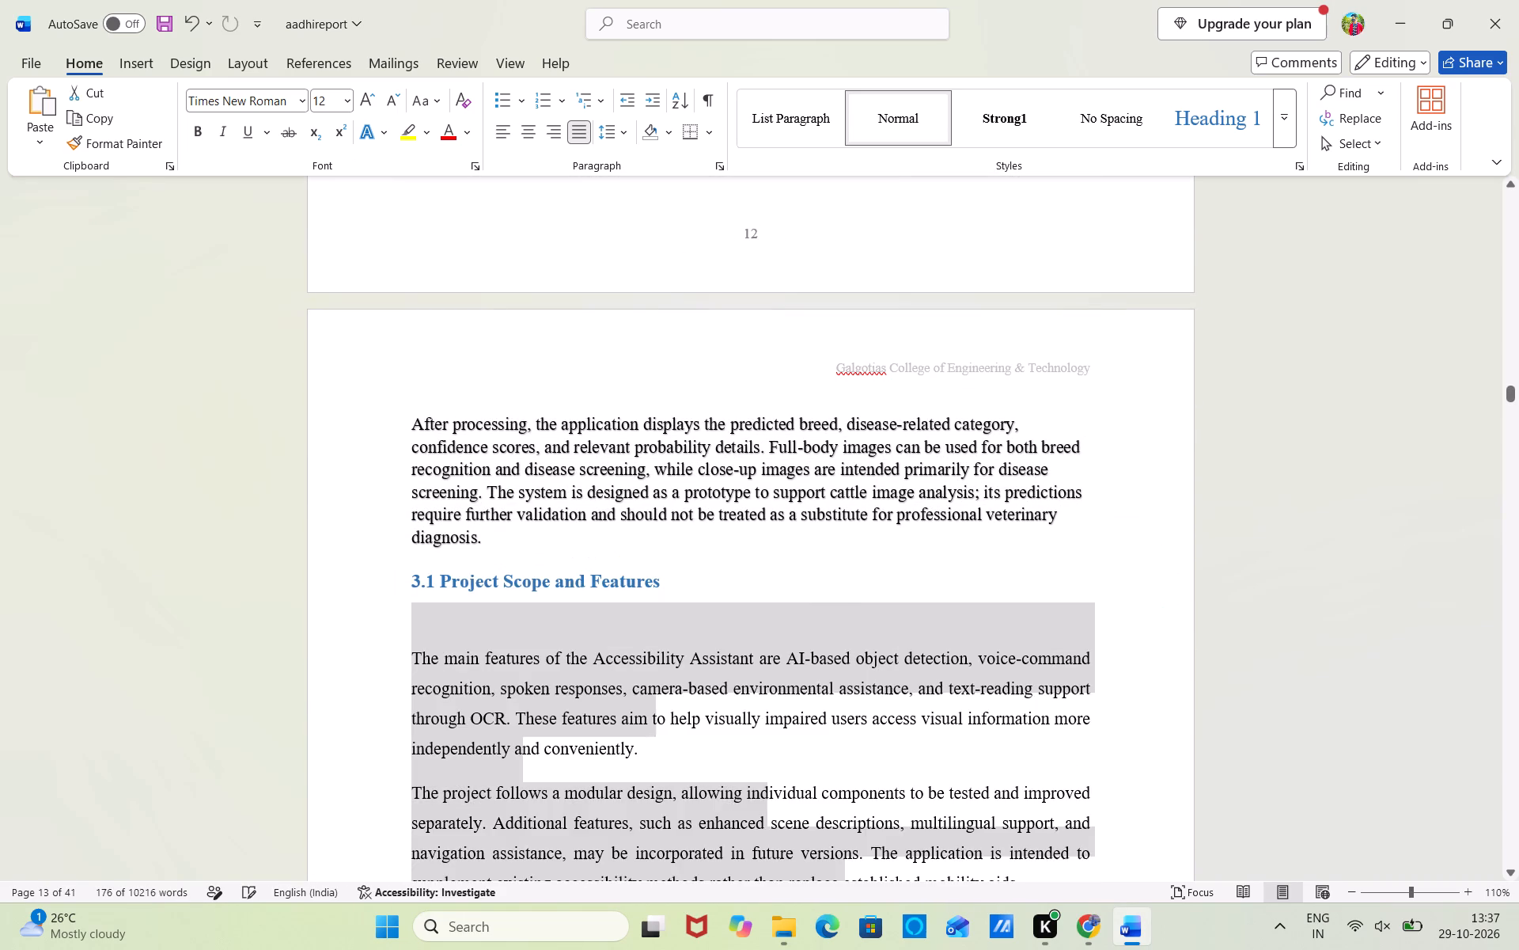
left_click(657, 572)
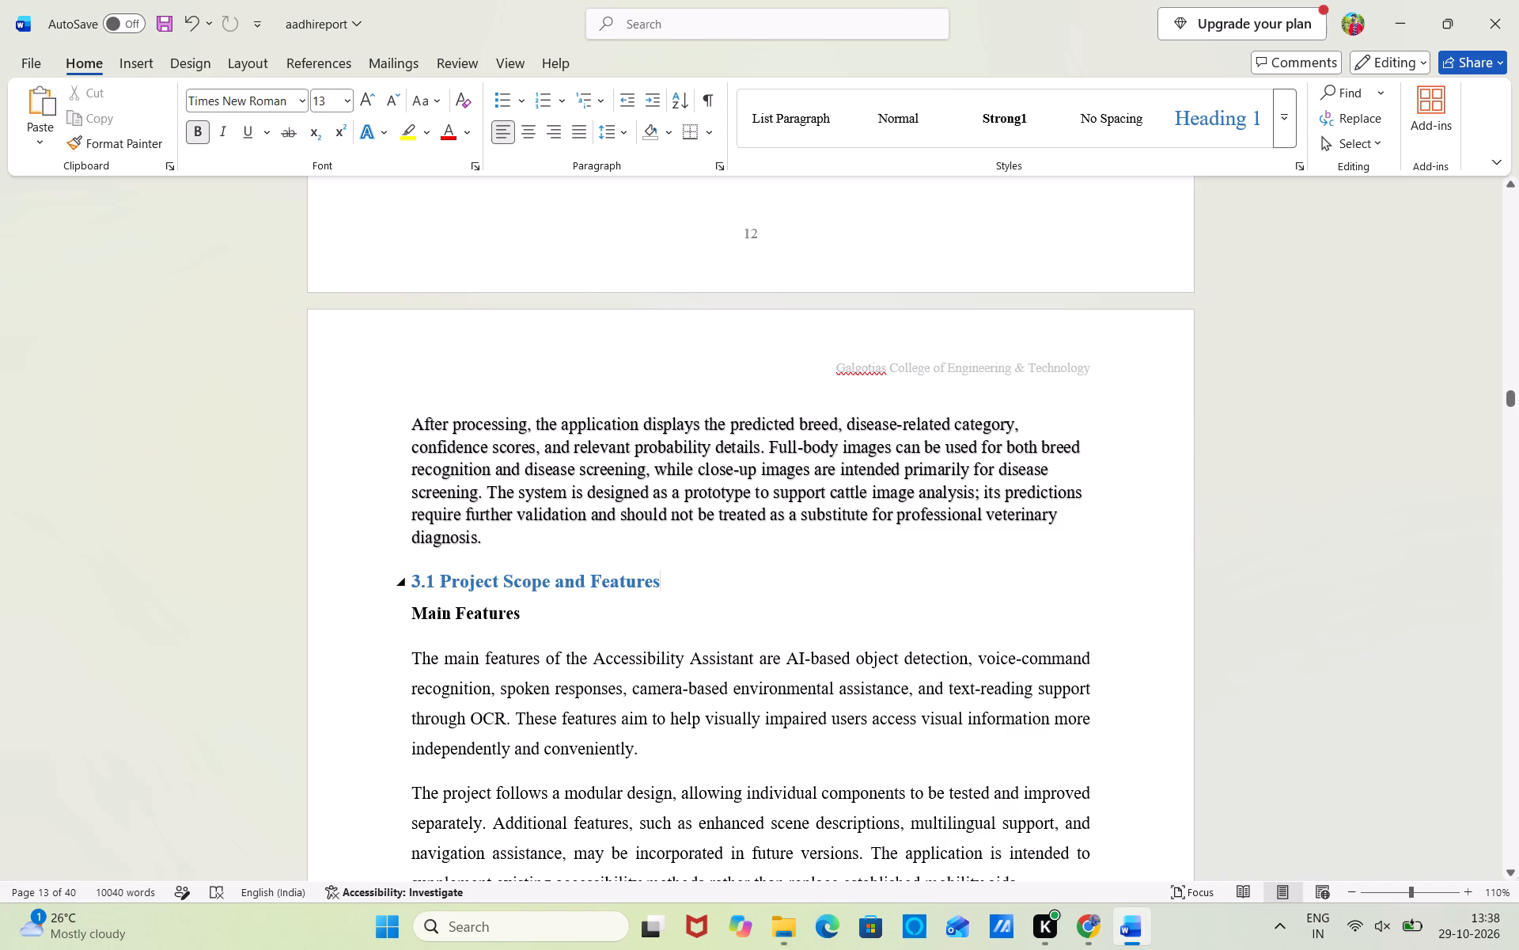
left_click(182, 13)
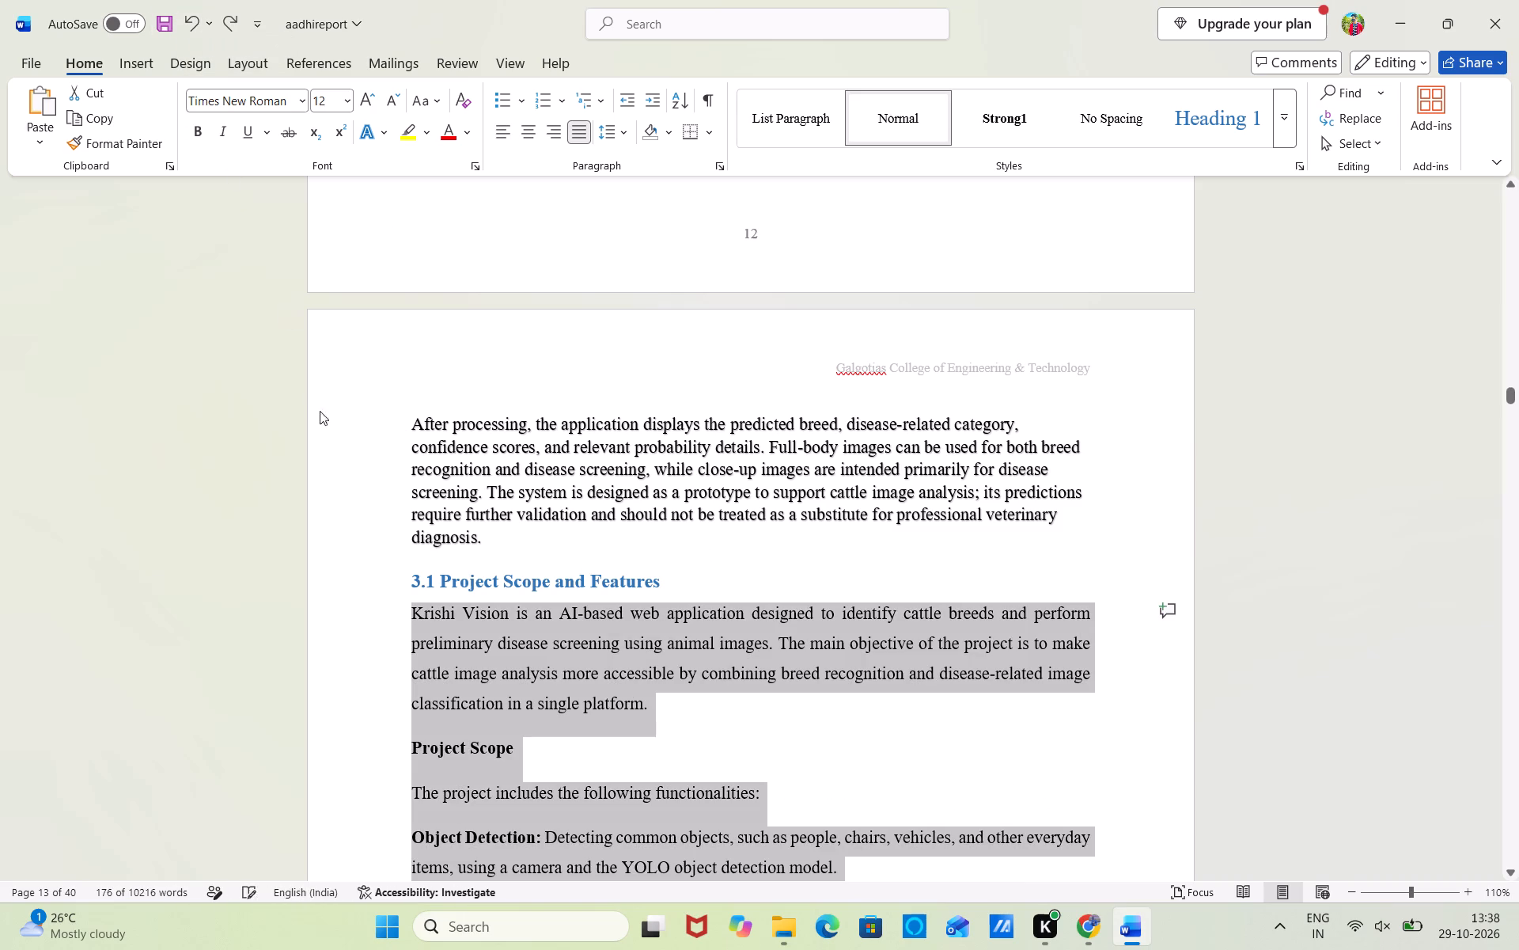
Delete the old text below the Project Scope heading, from the functionalities sentence through the Main Features paragraphs, up to heading 3.2.
left_click(441, 737)
left_click_drag(411, 785, 597, 837)
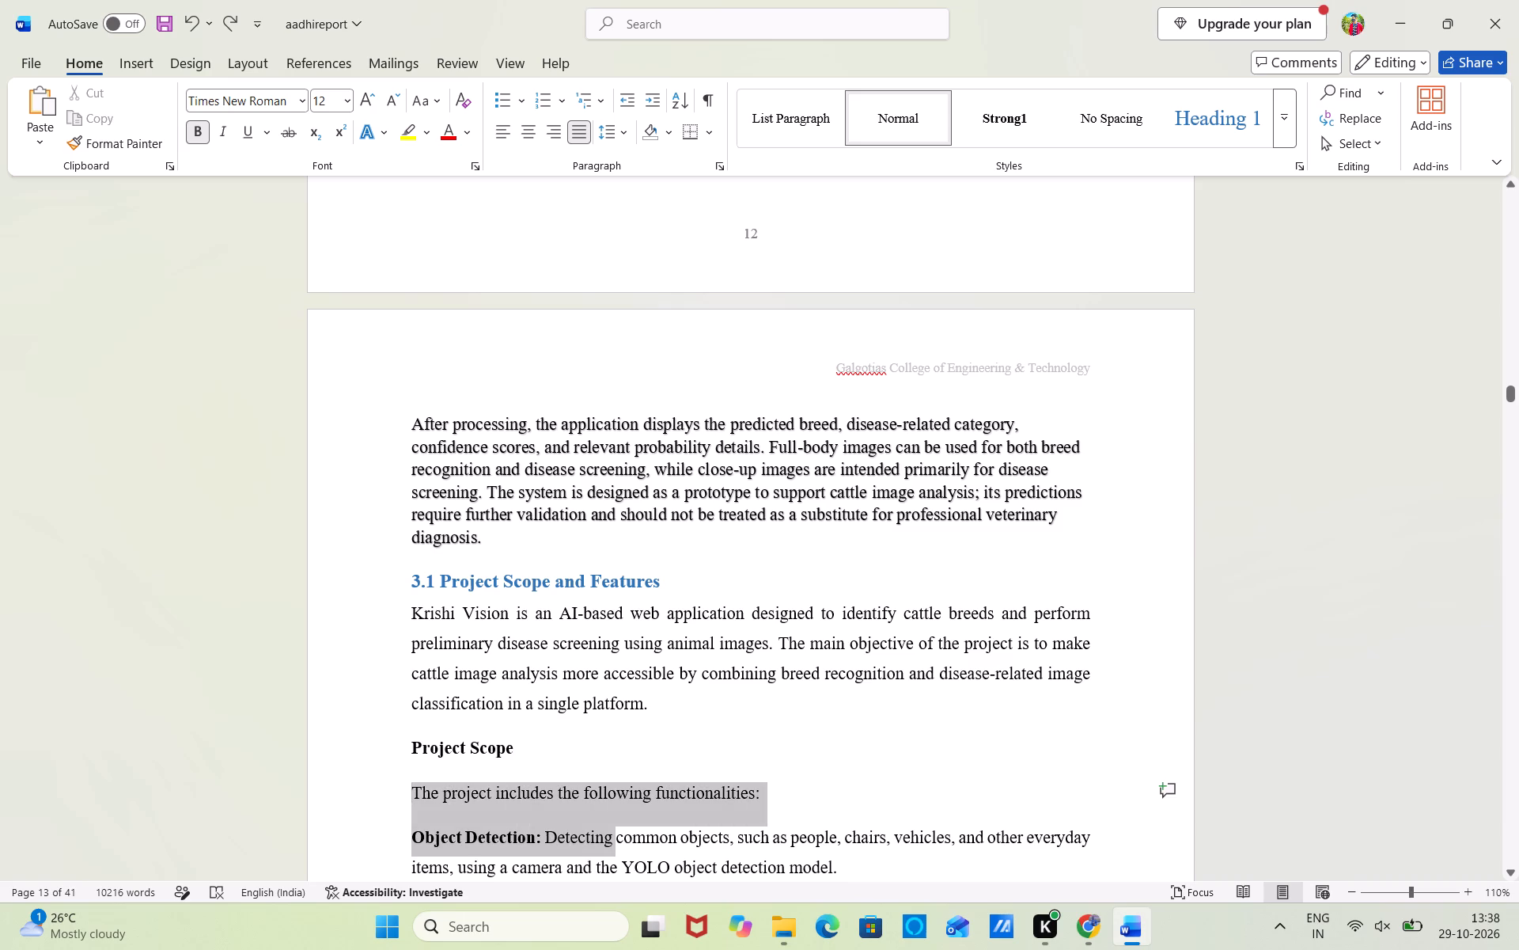
left_click_drag(597, 837, 816, 833)
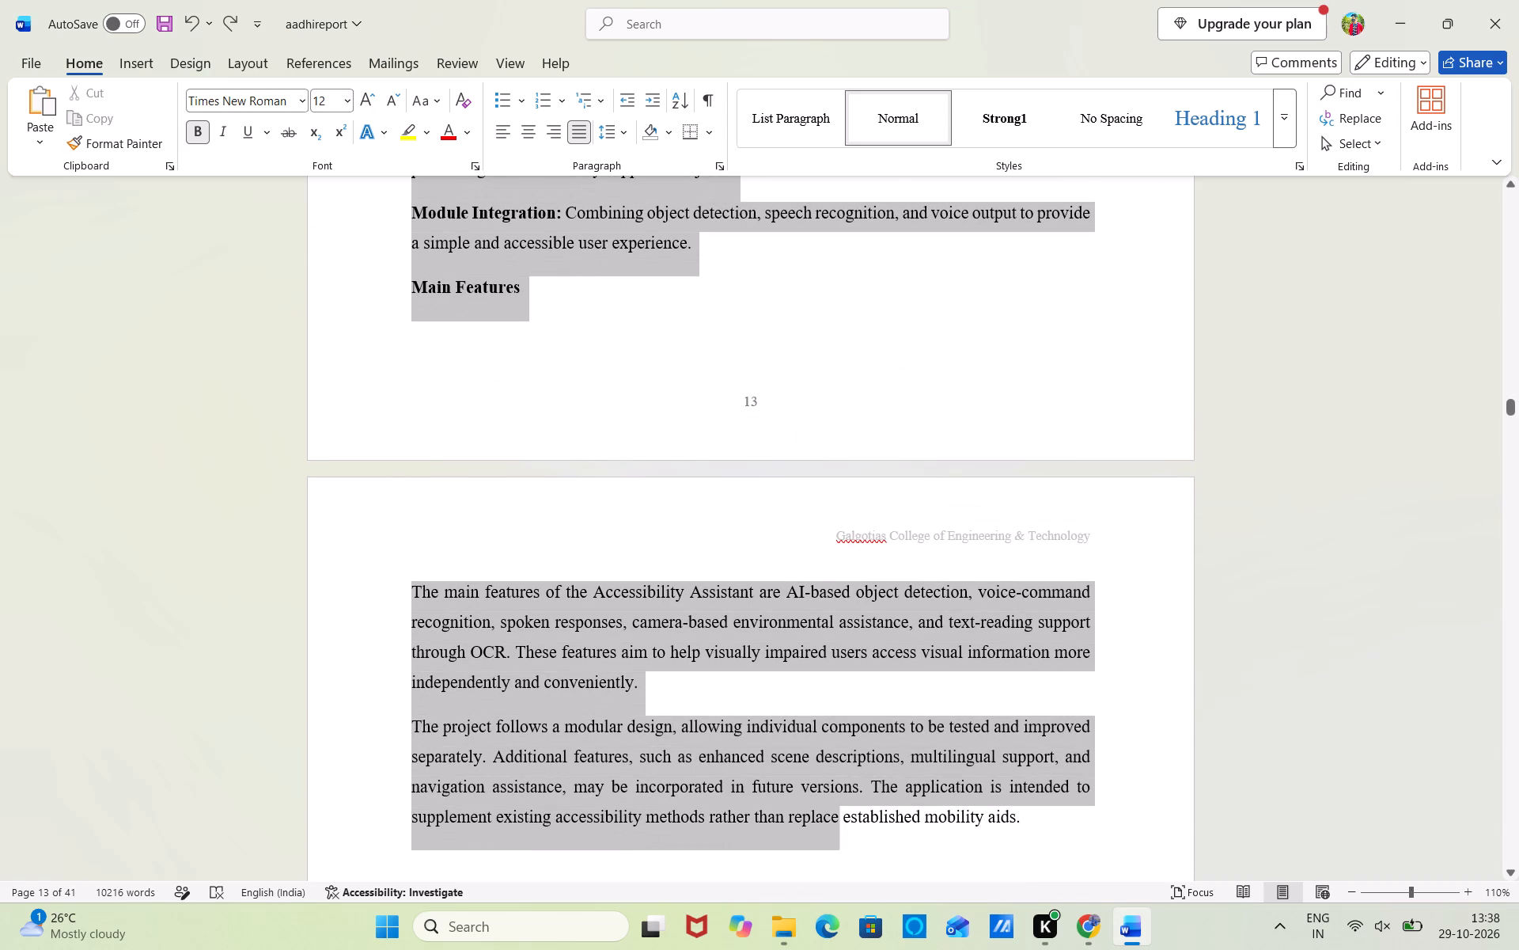
left_click_drag(816, 833, 889, 855)
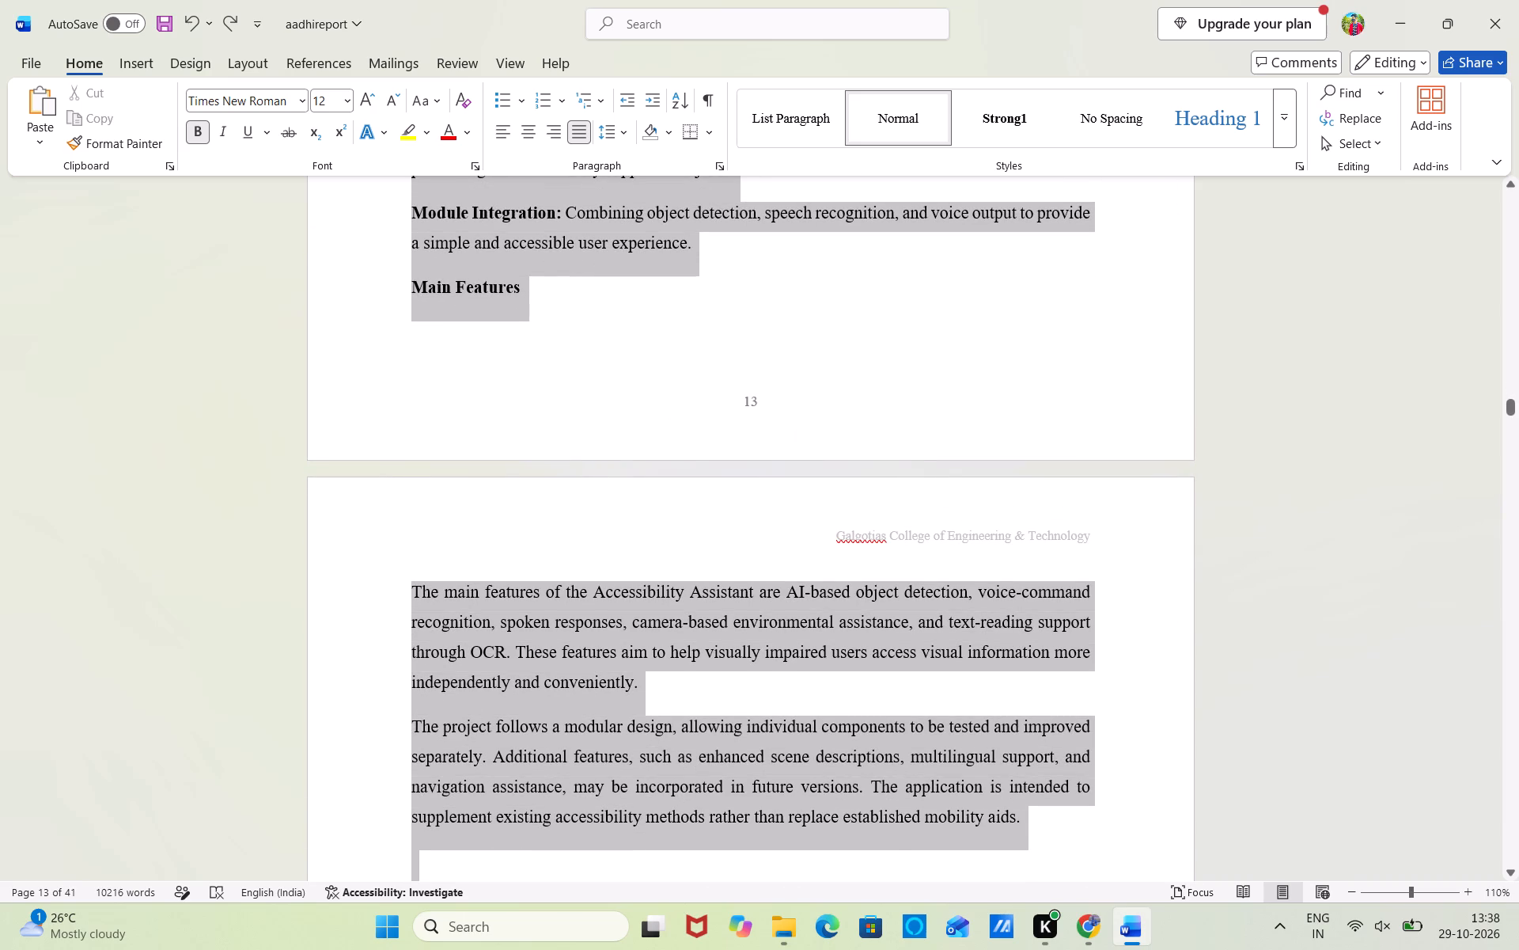
left_click_drag(889, 855, 889, 851)
scroll(888, 849, "down", 1)
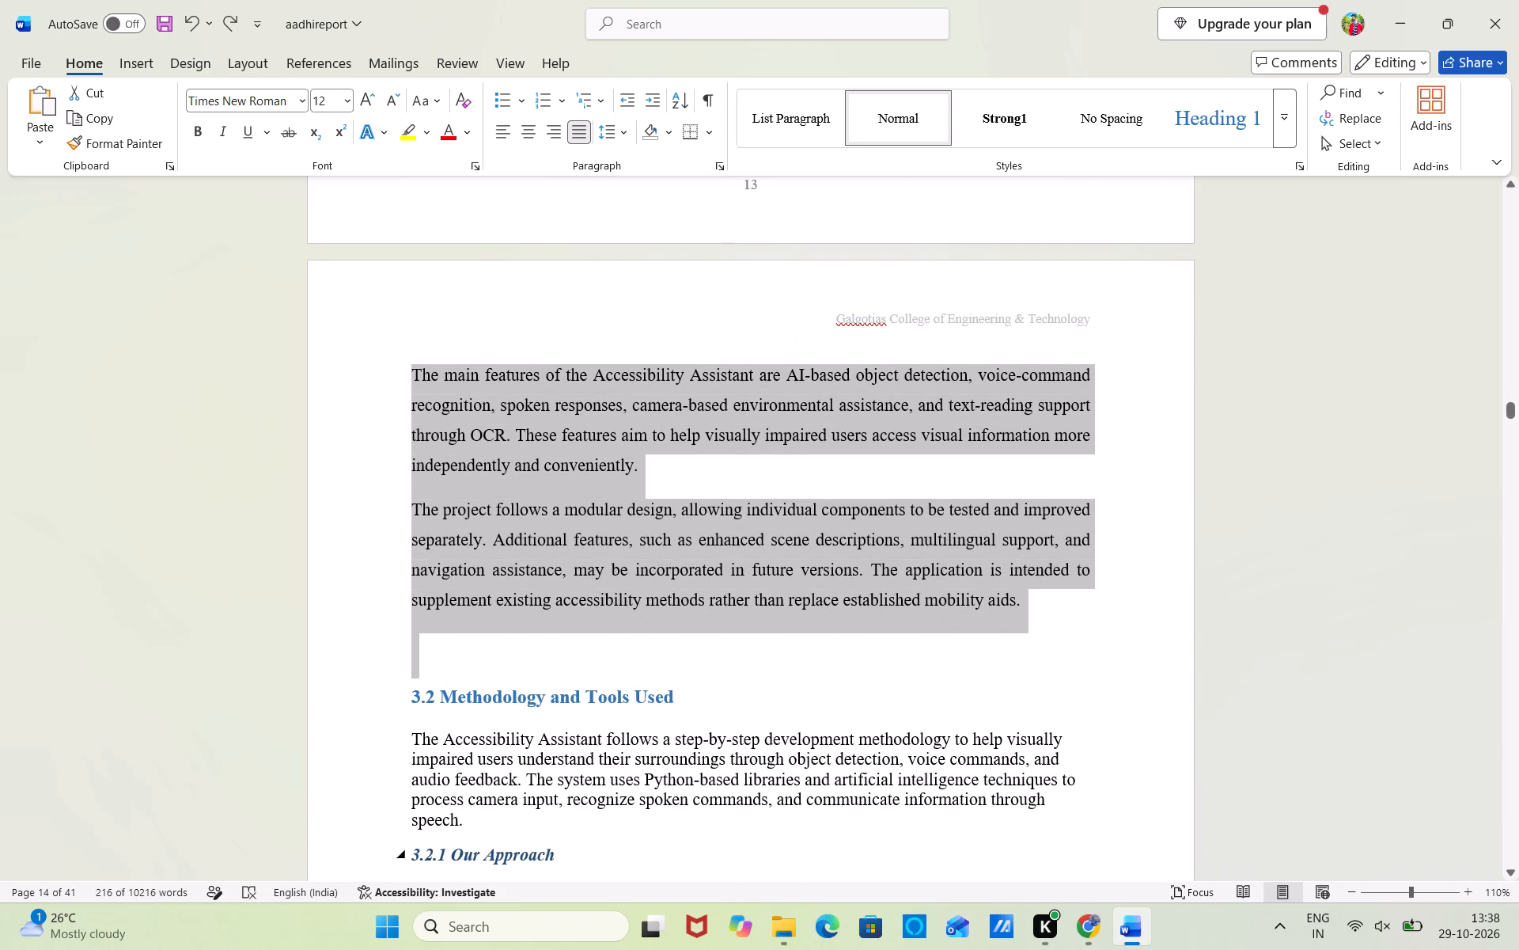
key("BackSpace")
Paste the copied Project Scope and Out of Scope text on a new non-bold line below the Project Scope heading.
scroll(888, 849, "up", 1)
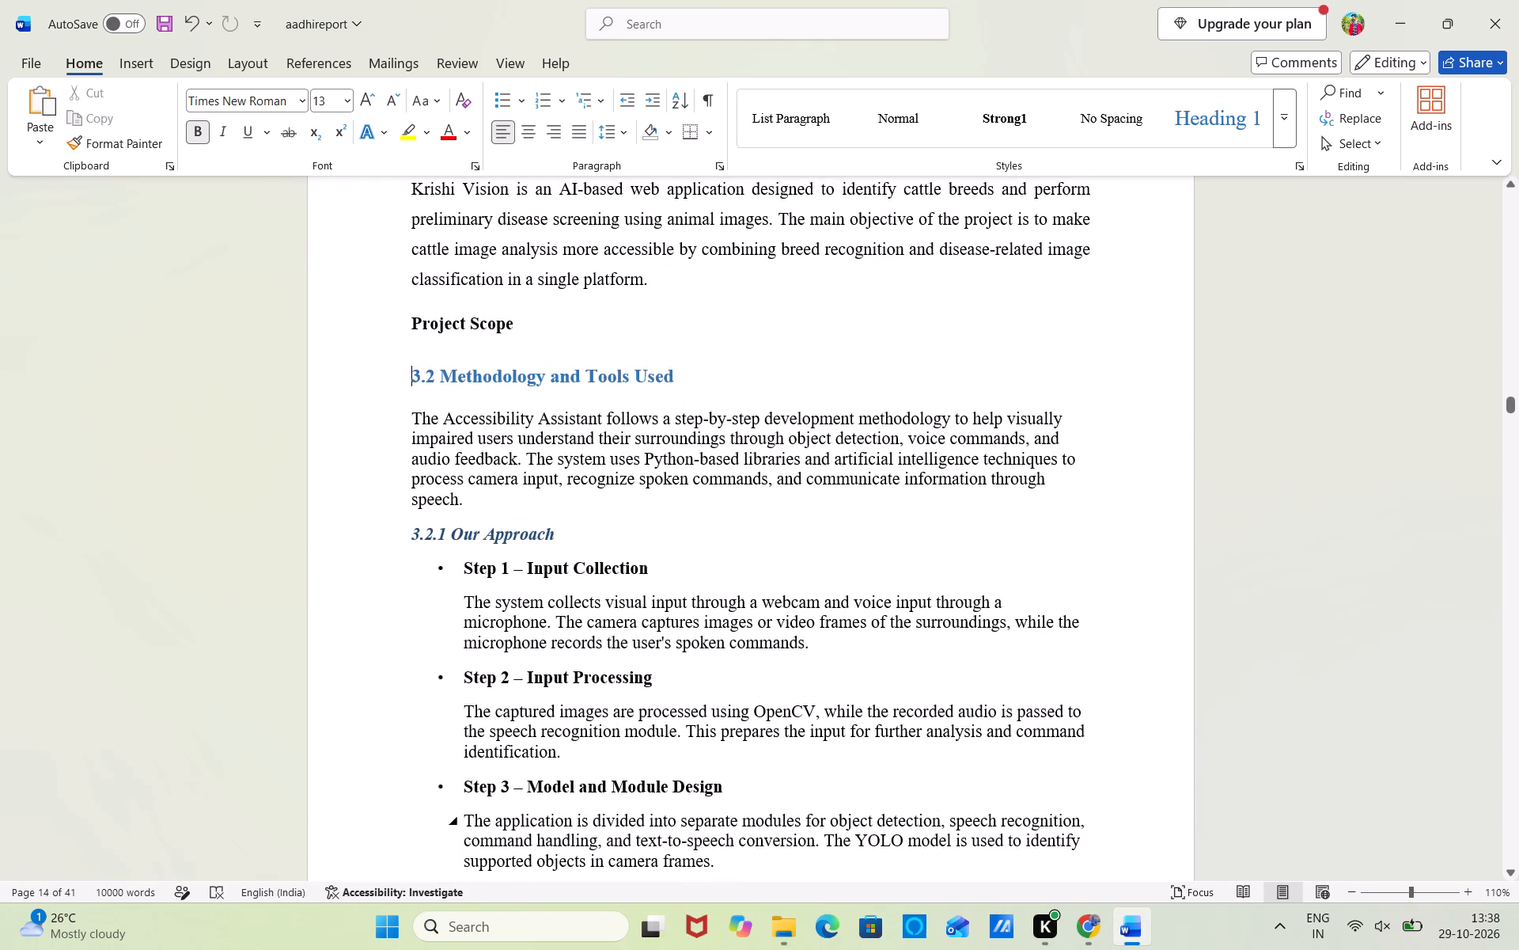
left_click(558, 319)
key("Return")
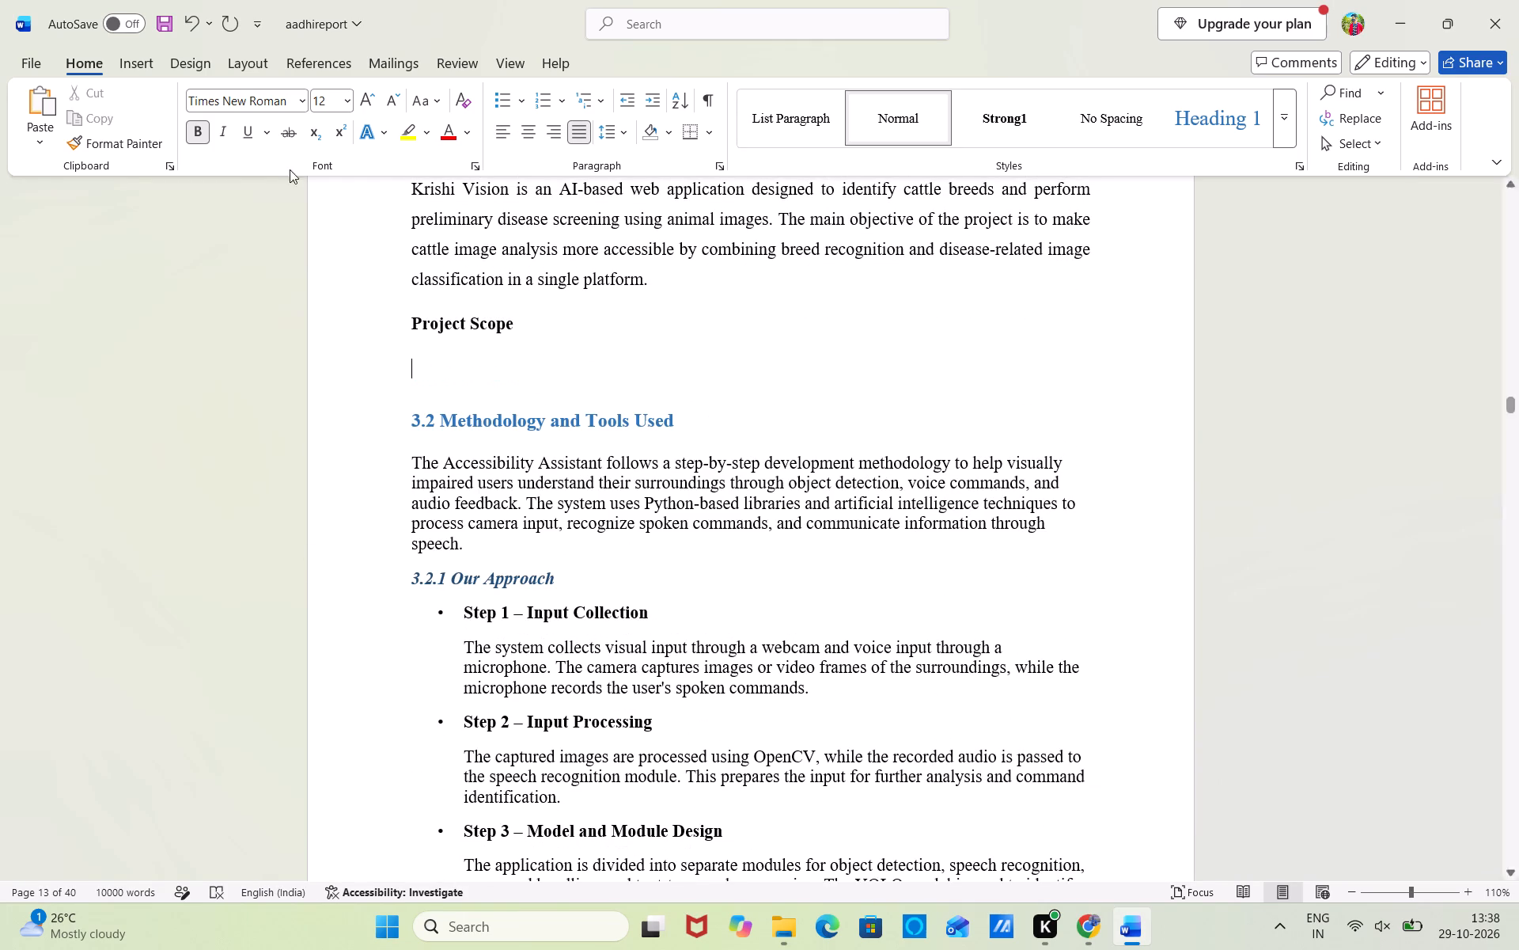
left_click(200, 128)
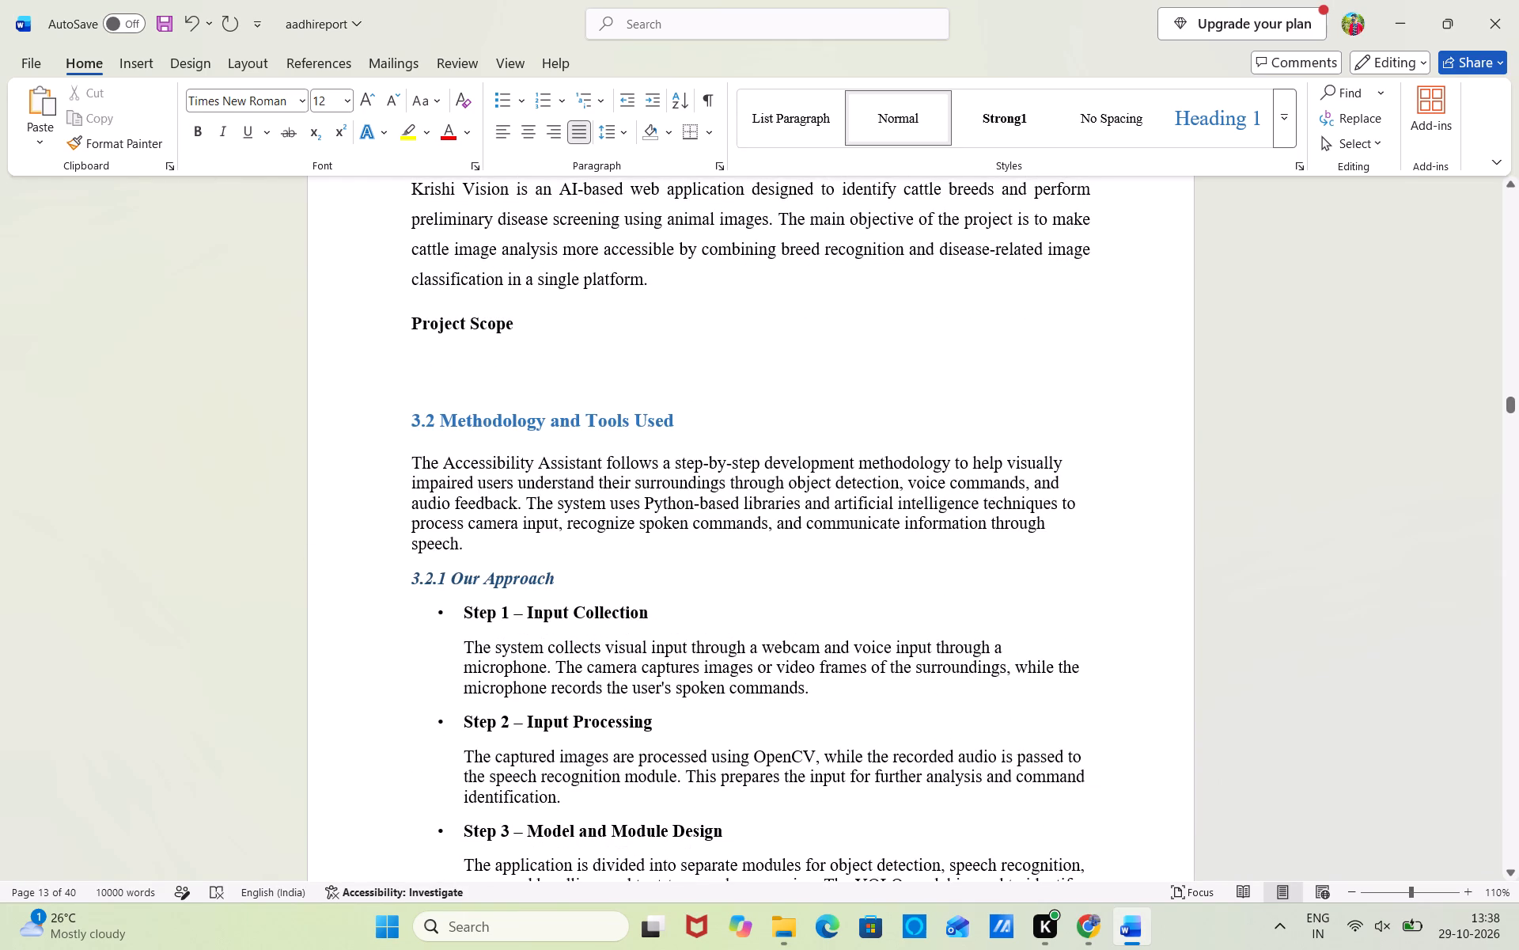
left_click(430, 349)
left_click(432, 348)
left_click(548, 337)
key("Return")
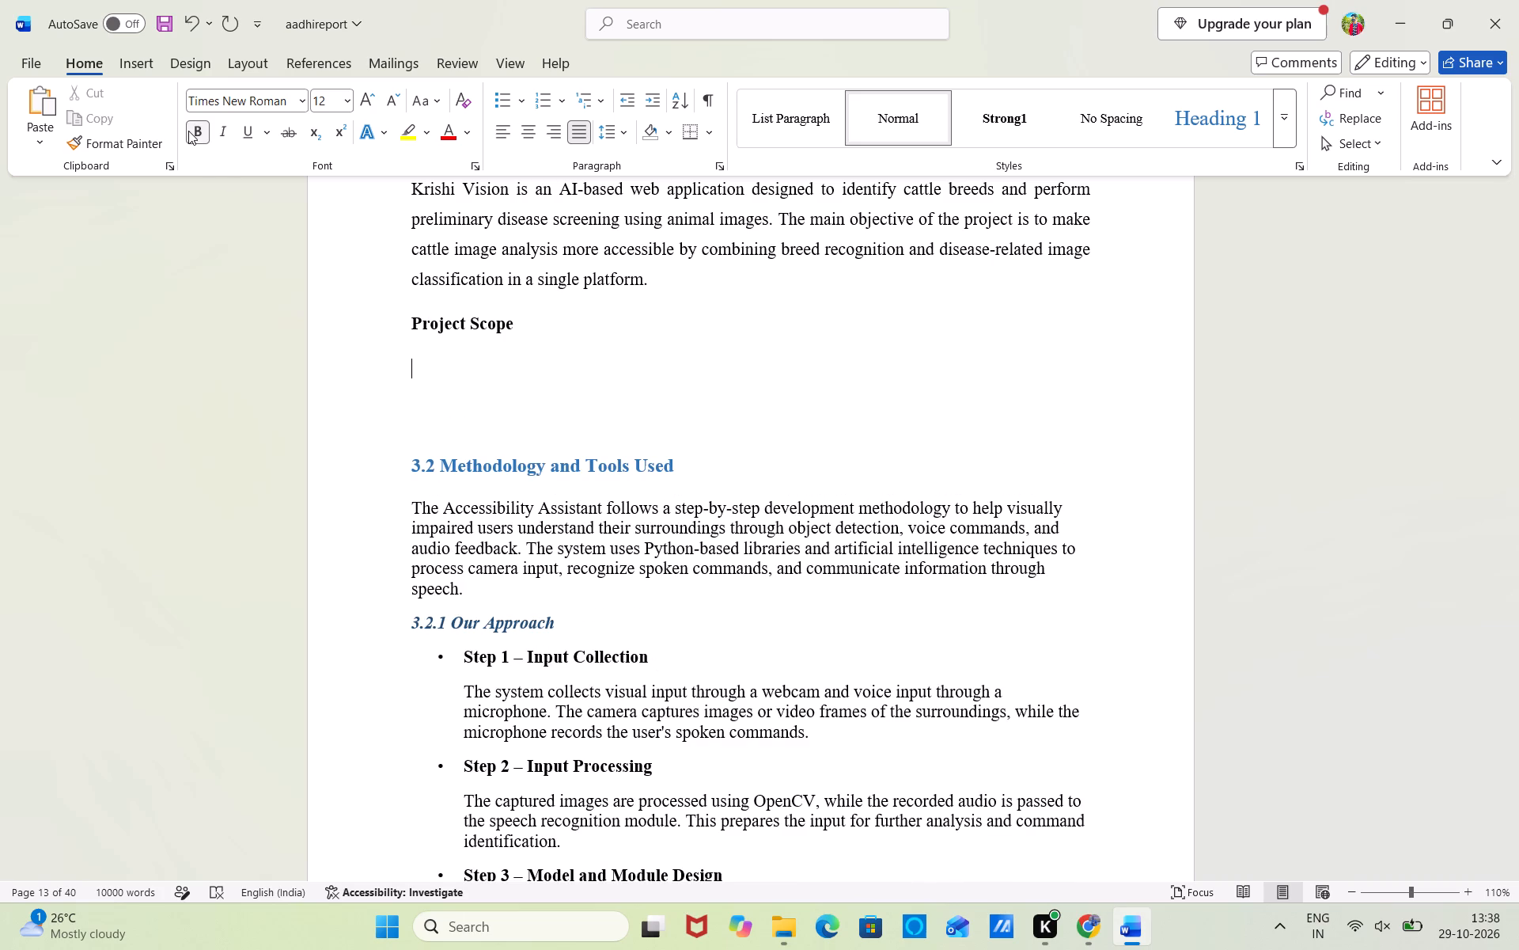
left_click(189, 128)
key("ctrl+v")
Remove the empty bullet after the Out of Scope list and the blank lines above heading 3.2 Methodology and Tools Used.
scroll(366, 329, "up", 1)
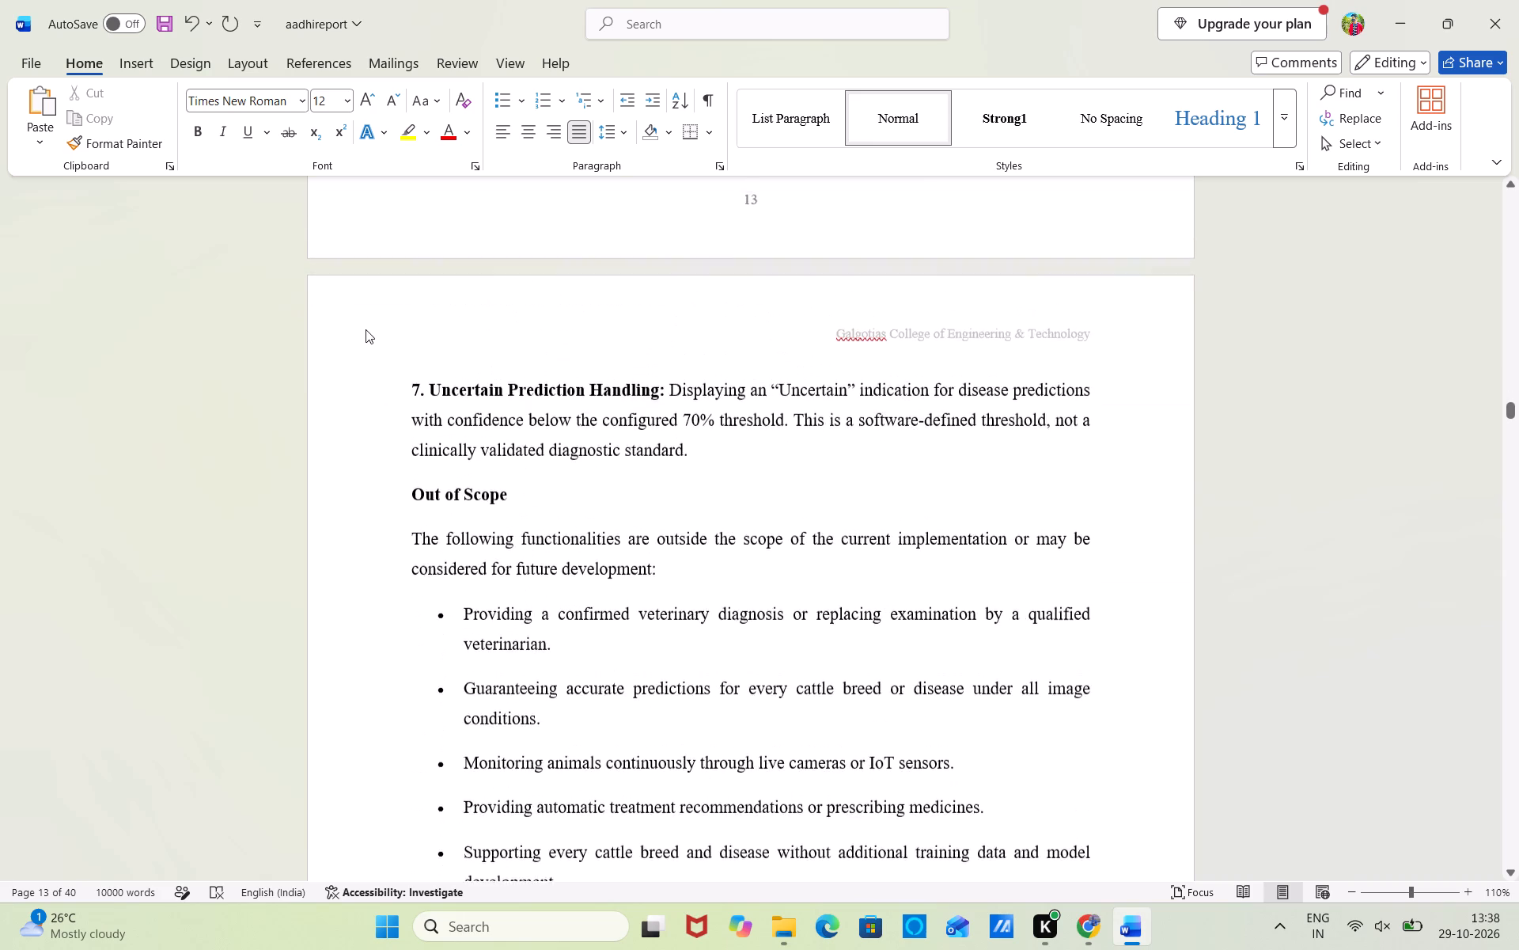
scroll(366, 329, "down", 1)
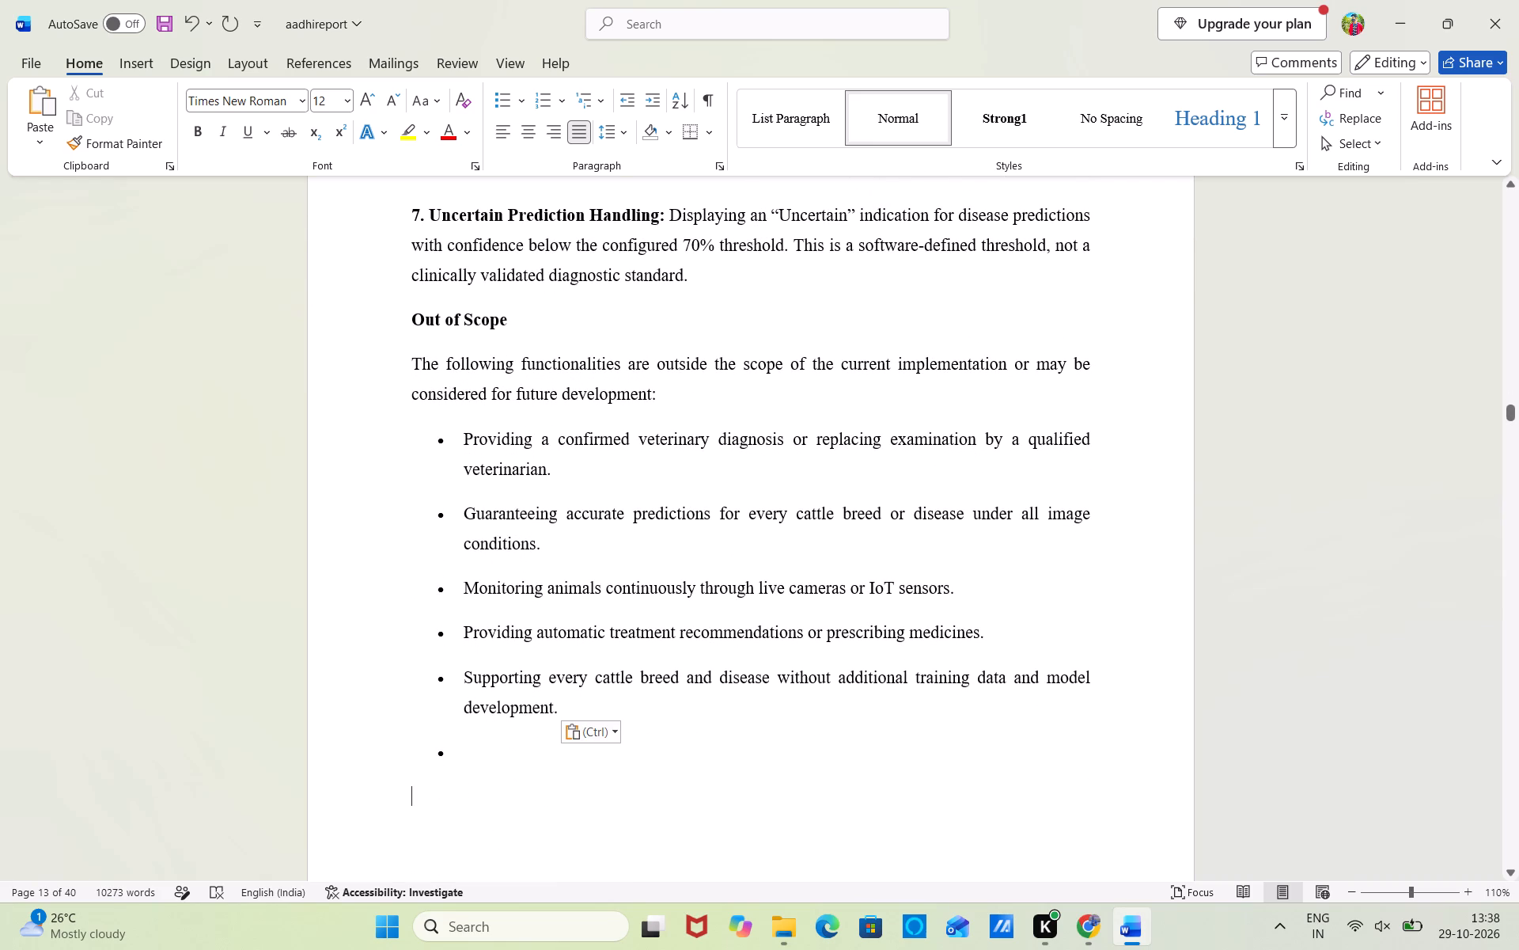
left_click(494, 755)
key("BackSpace")
key("BackSpace")
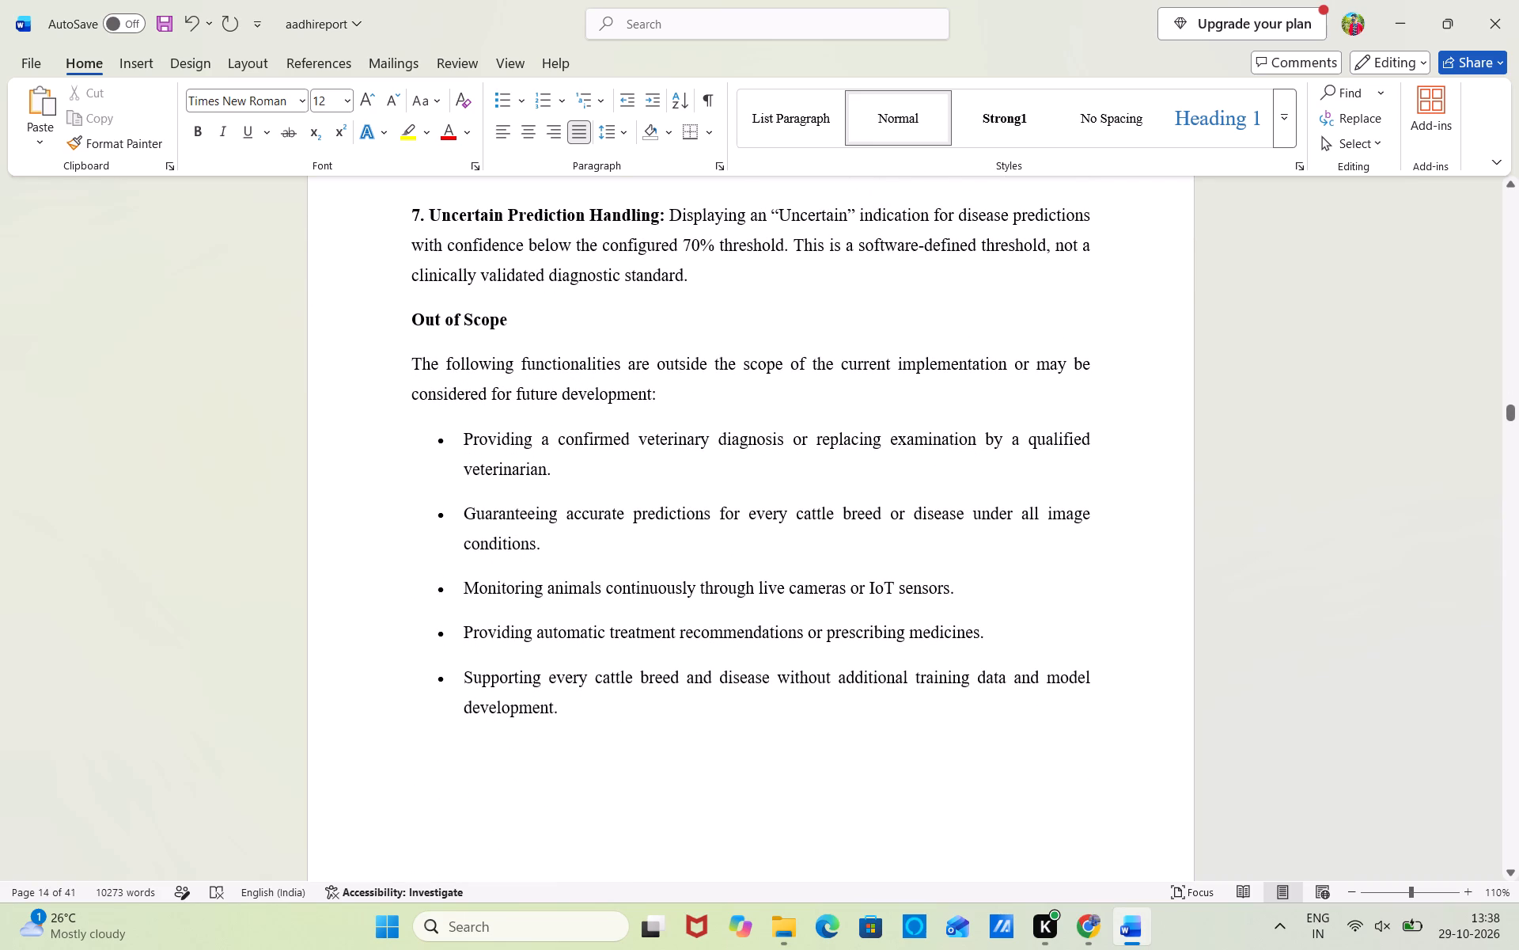
scroll(462, 766, "up", 3)
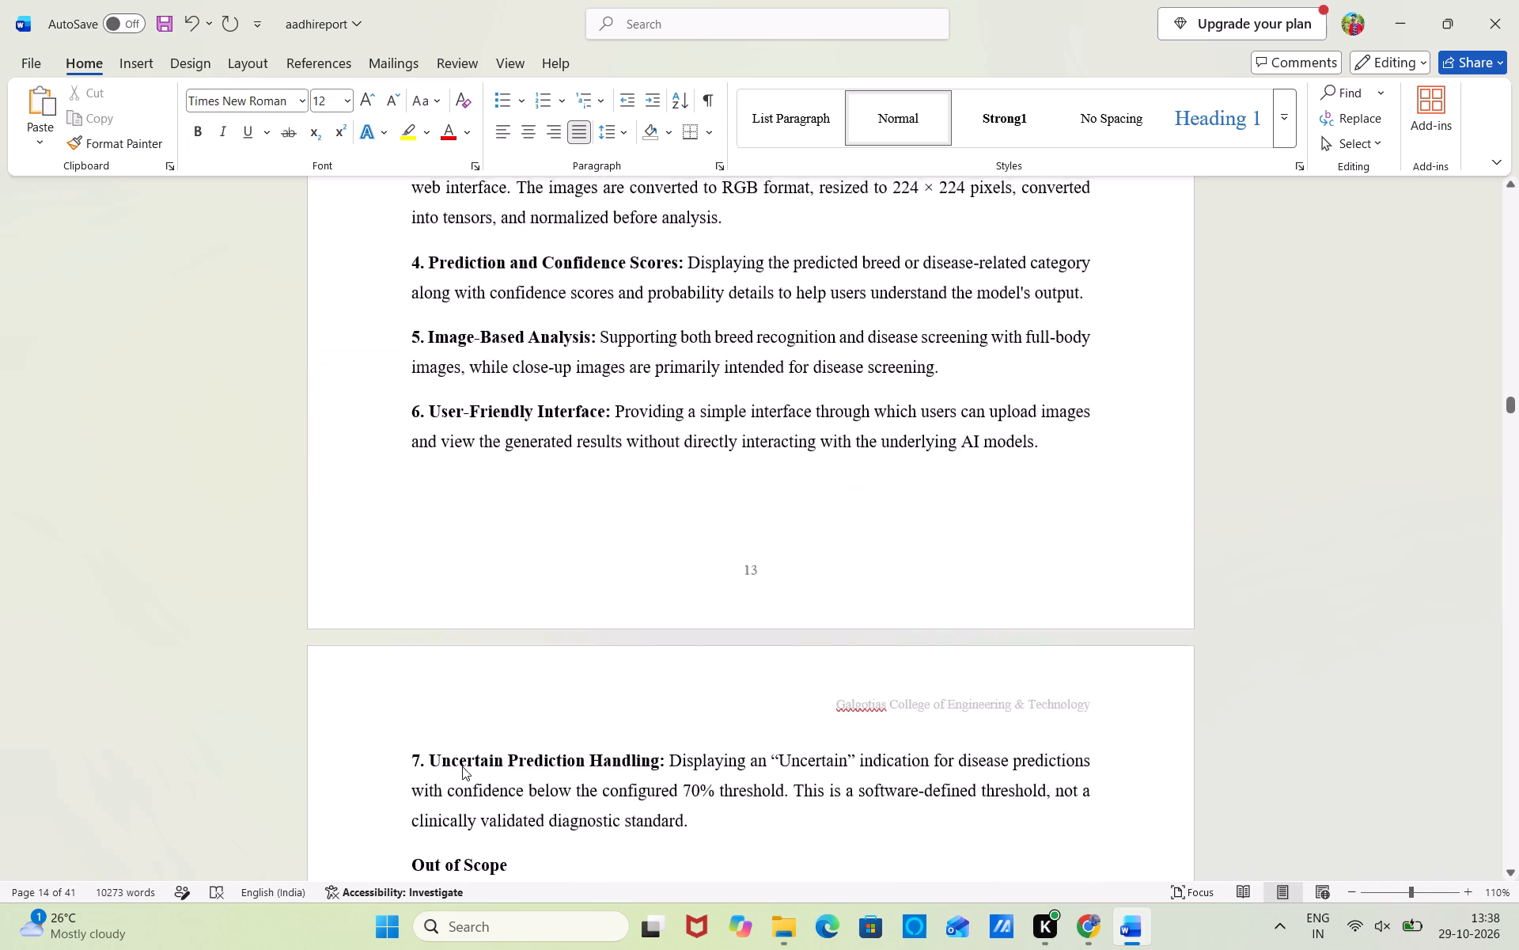
scroll(462, 766, "up", 3)
scroll(462, 766, "down", 1)
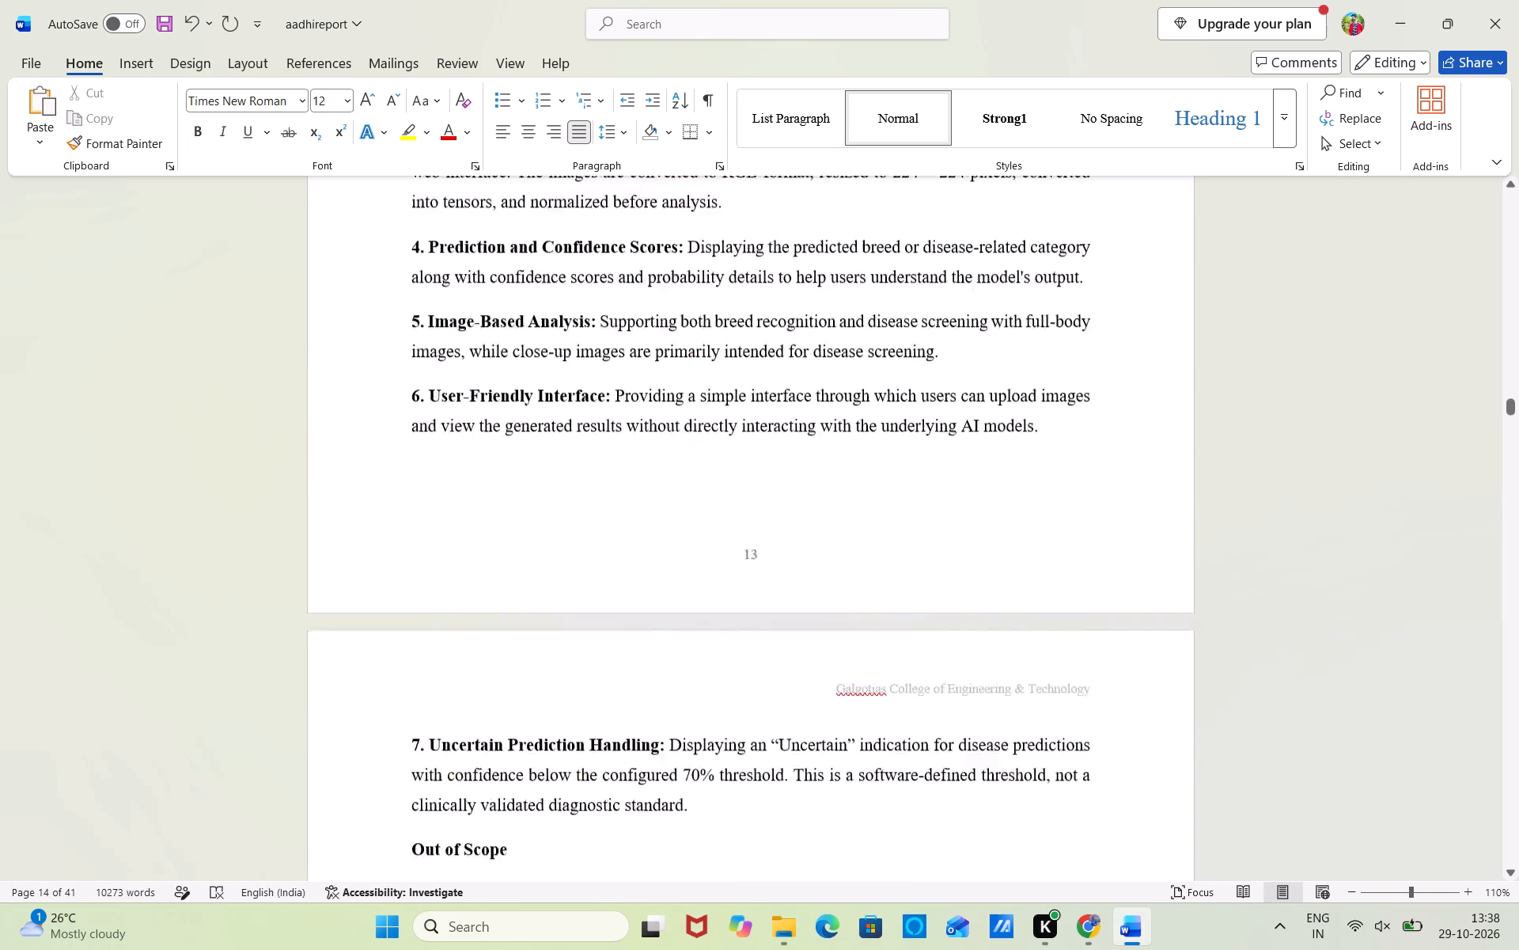
scroll(462, 766, "down", 5)
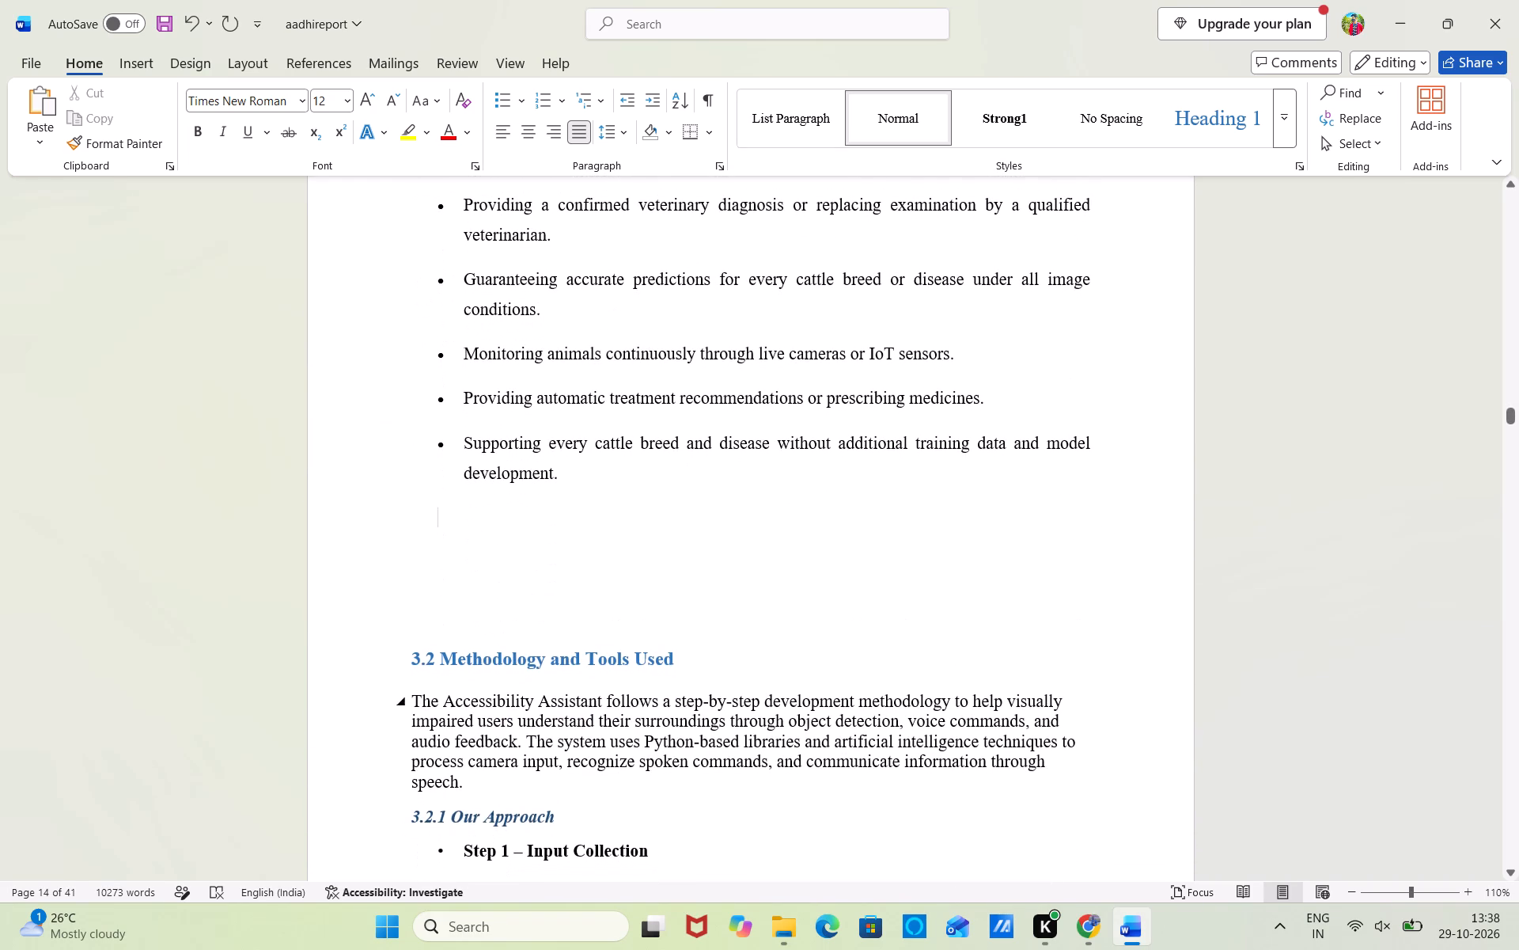
left_click(411, 657)
key("BackSpace")
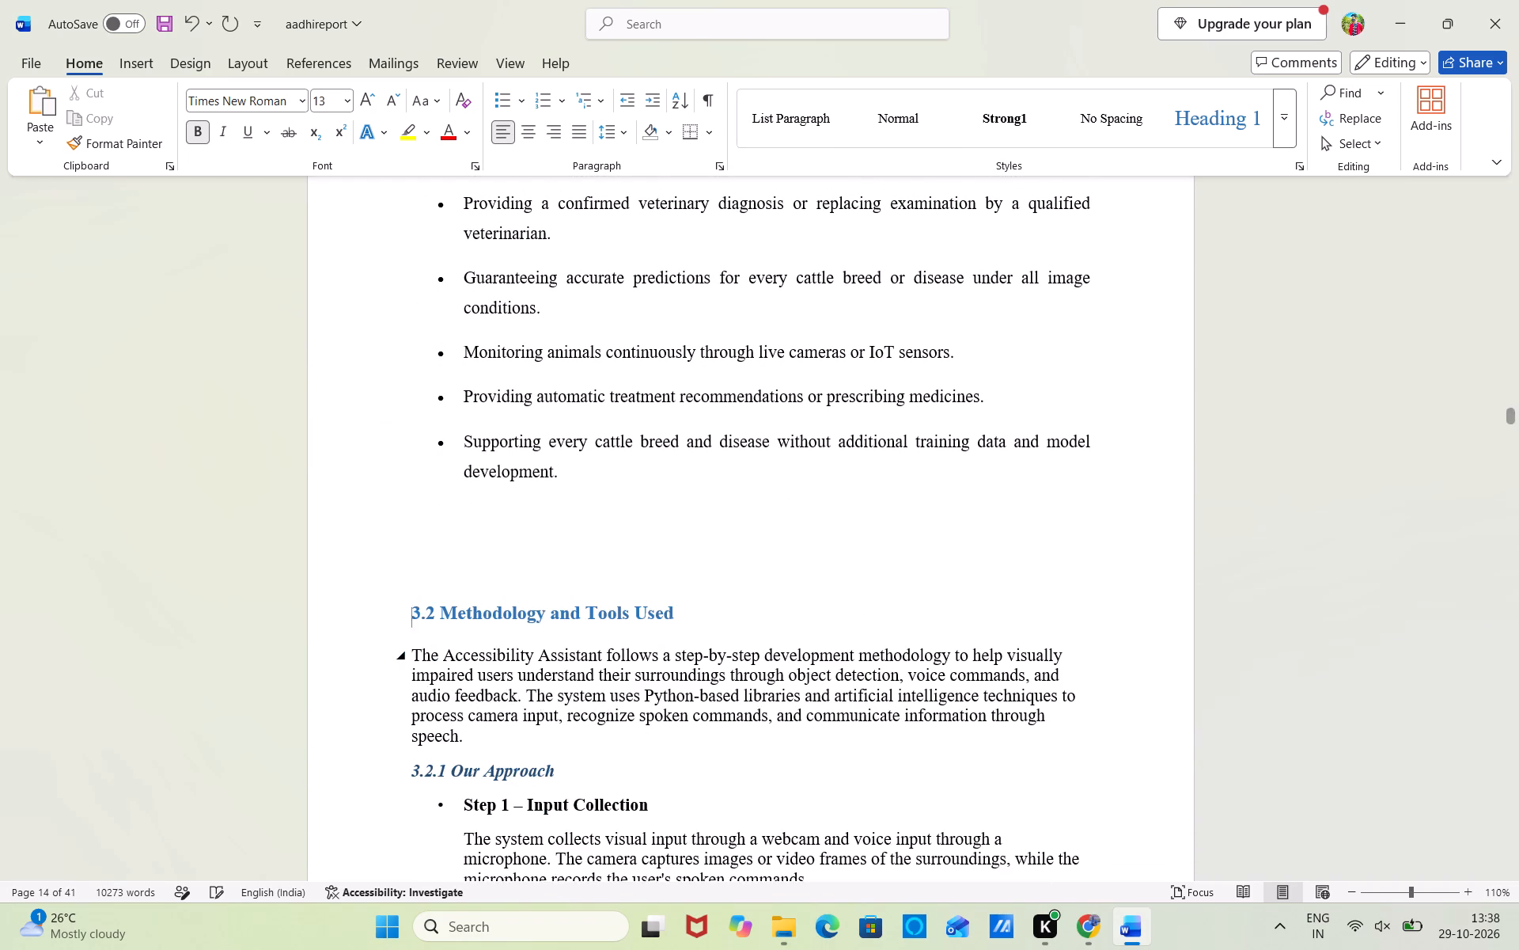
key("BackSpace")
key("BackSpace")
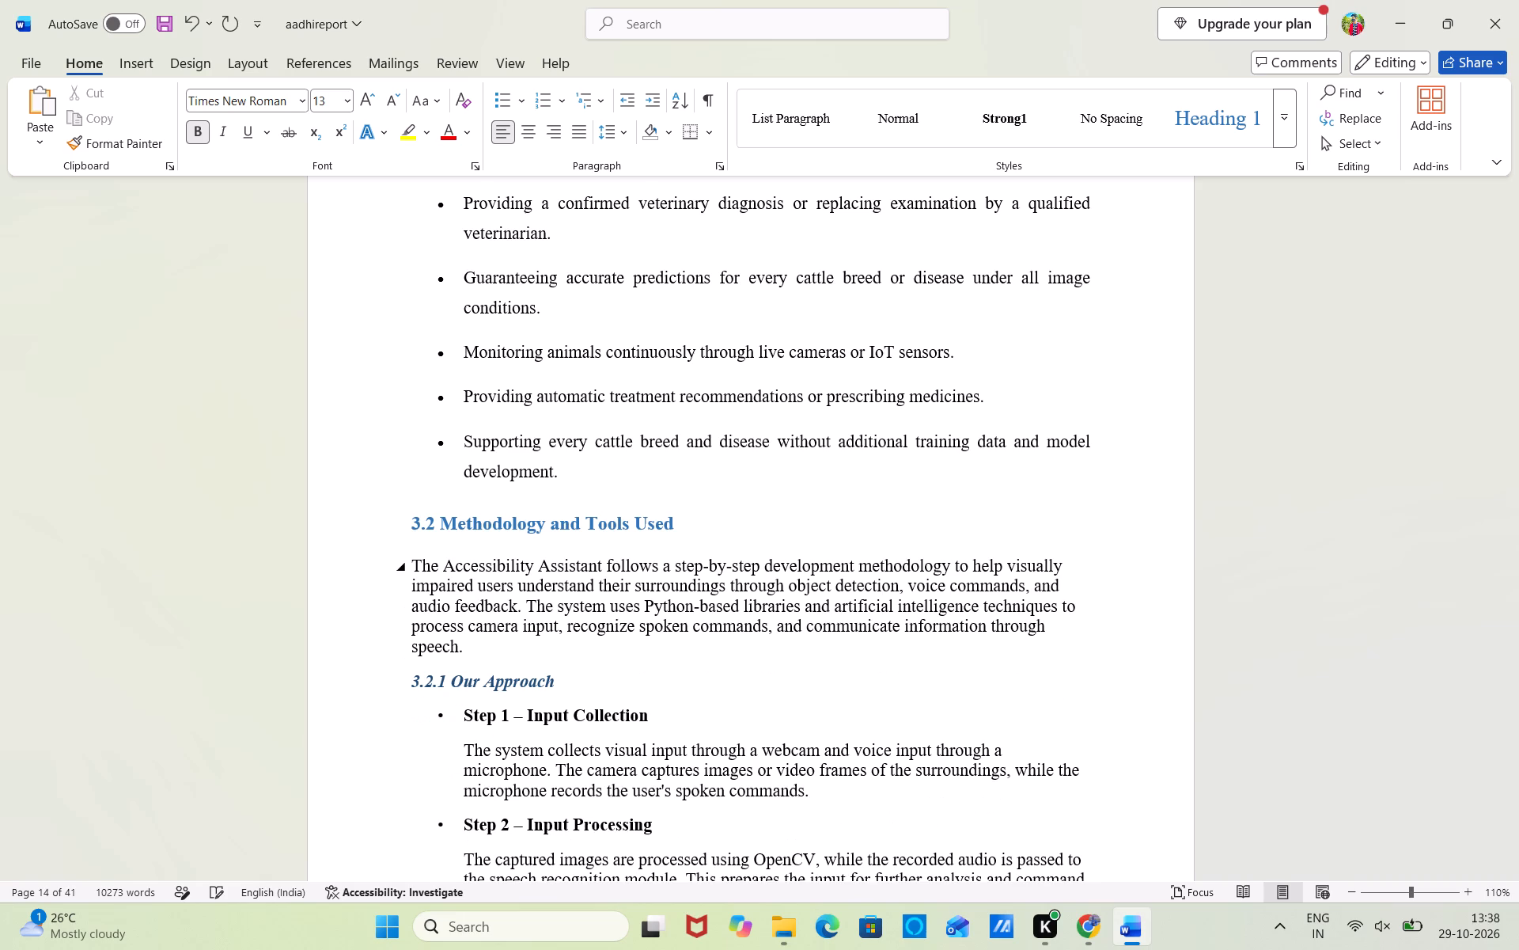
Review the pasted scope text and the old content remaining from section 3.2 through the test results and conclusion.
scroll(411, 657, "up", 2)
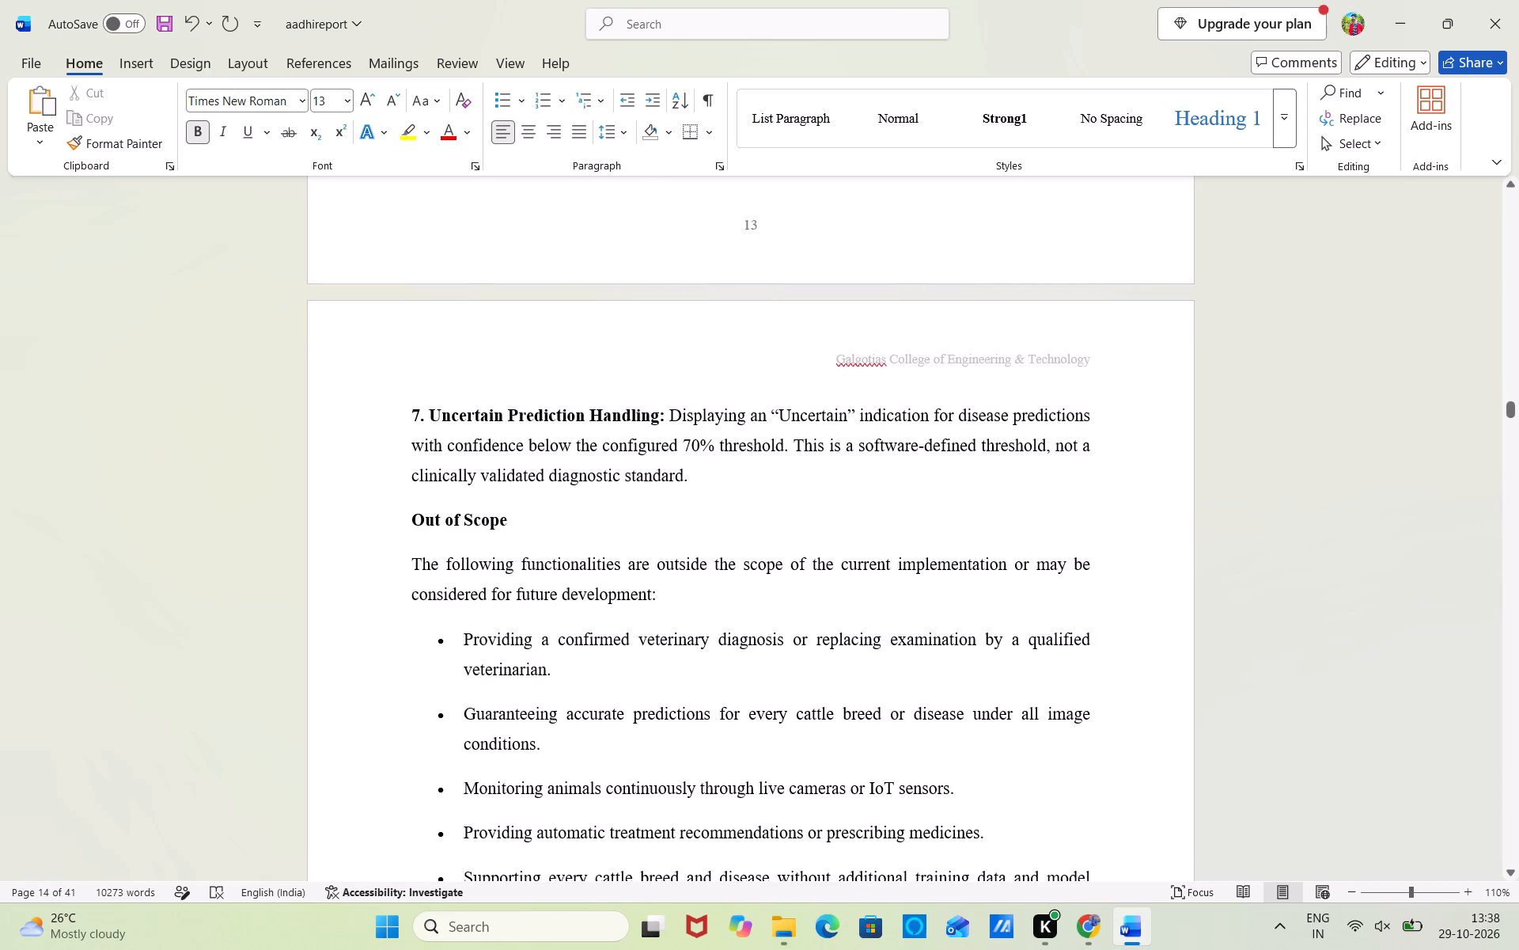
scroll(411, 657, "up", 2)
scroll(411, 657, "down", 1)
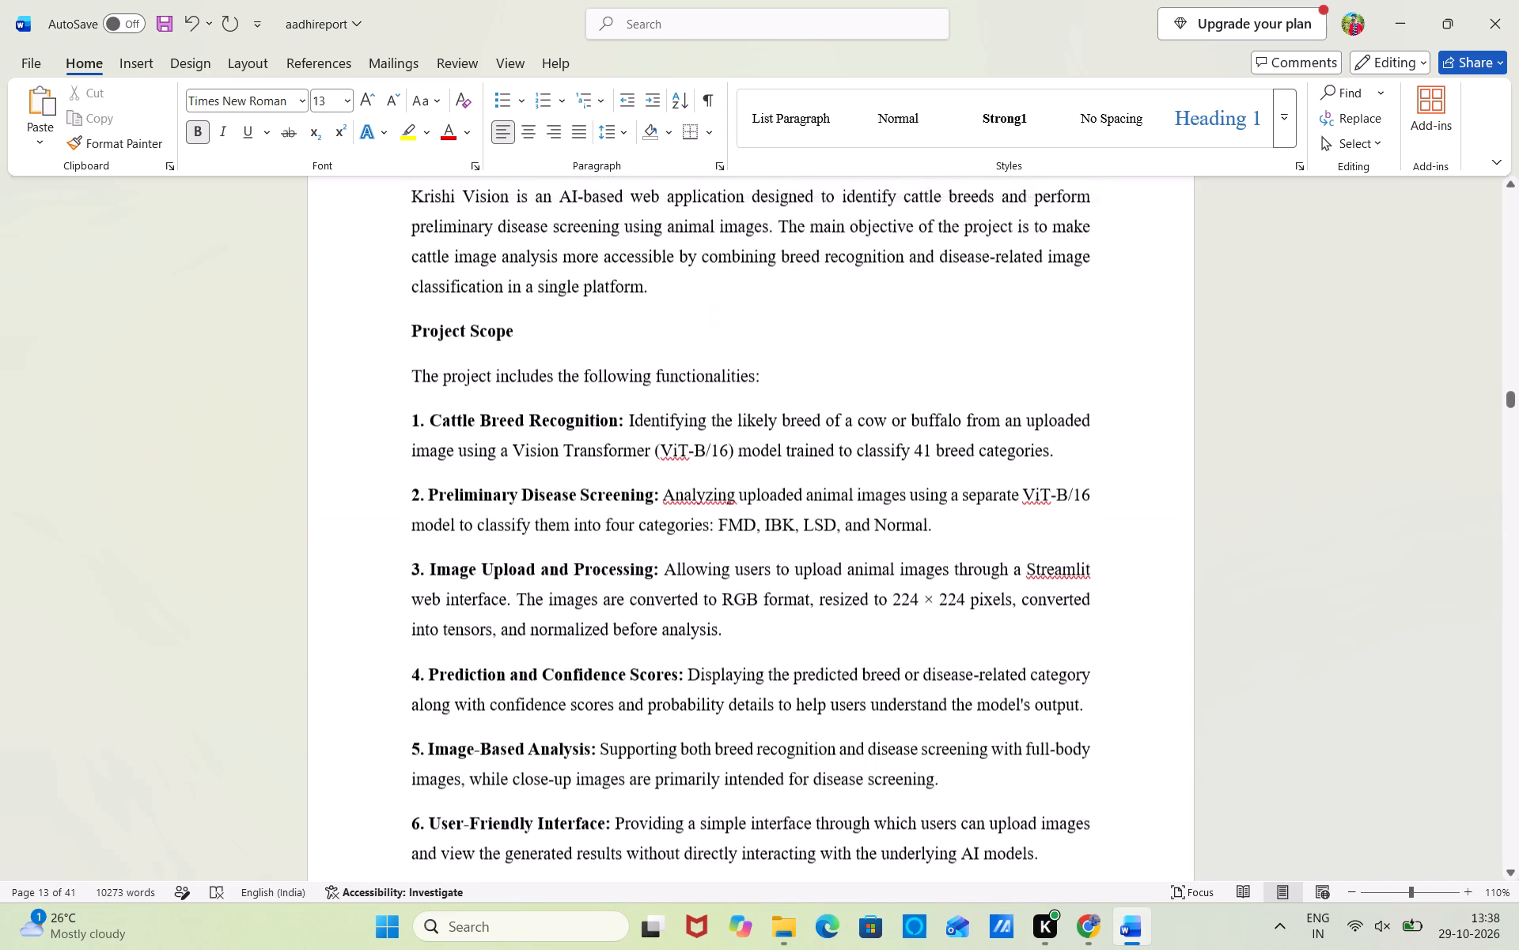
scroll(411, 657, "down", 3)
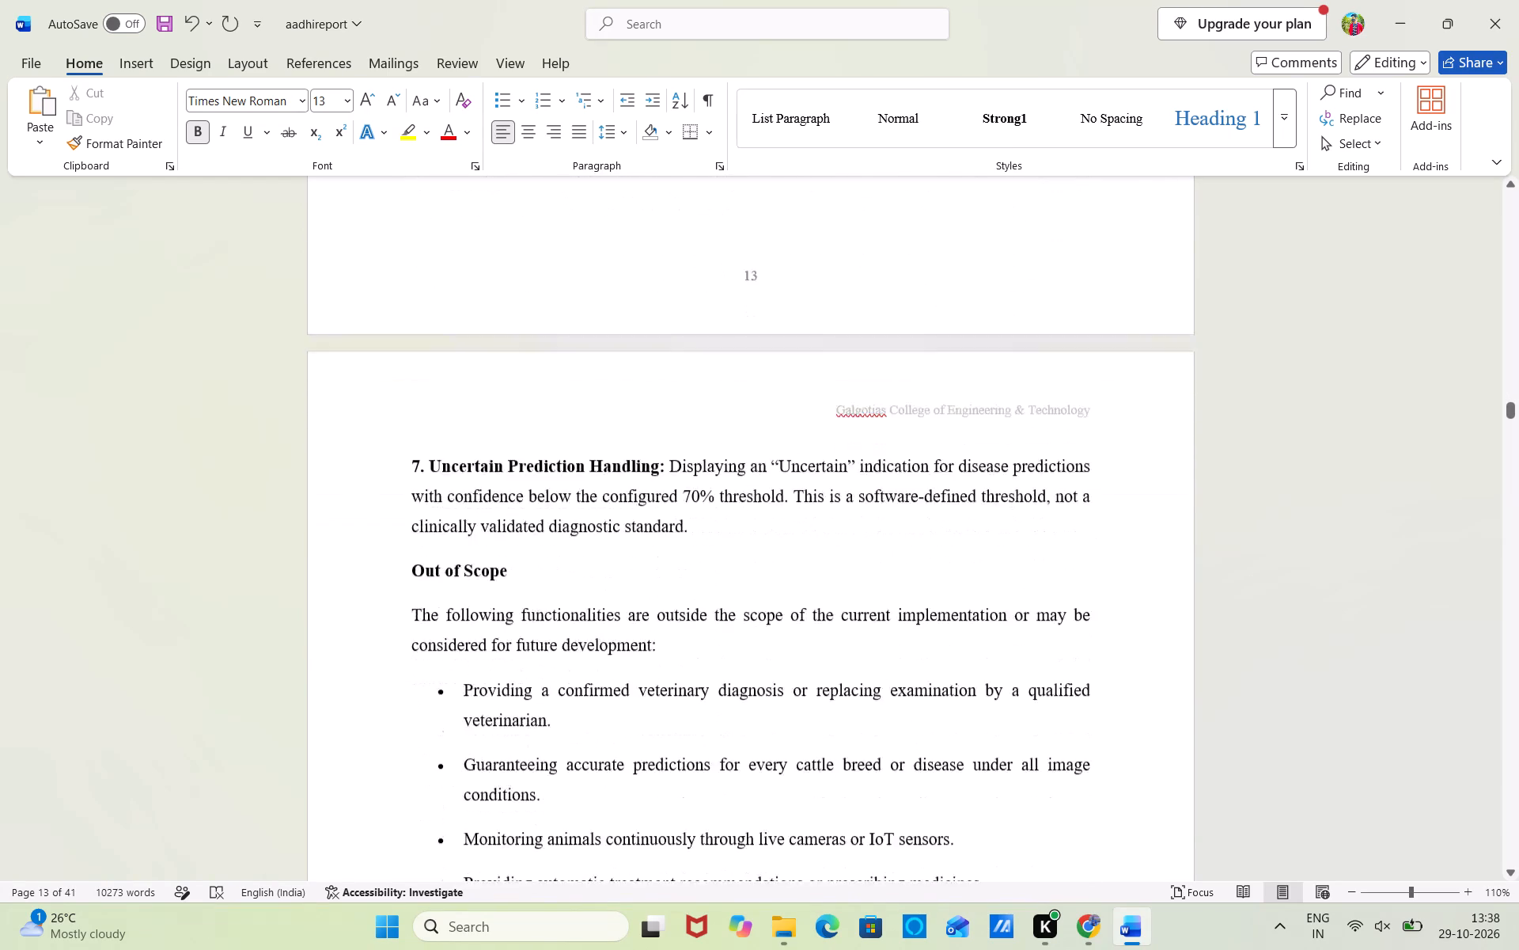
scroll(411, 657, "down", 3)
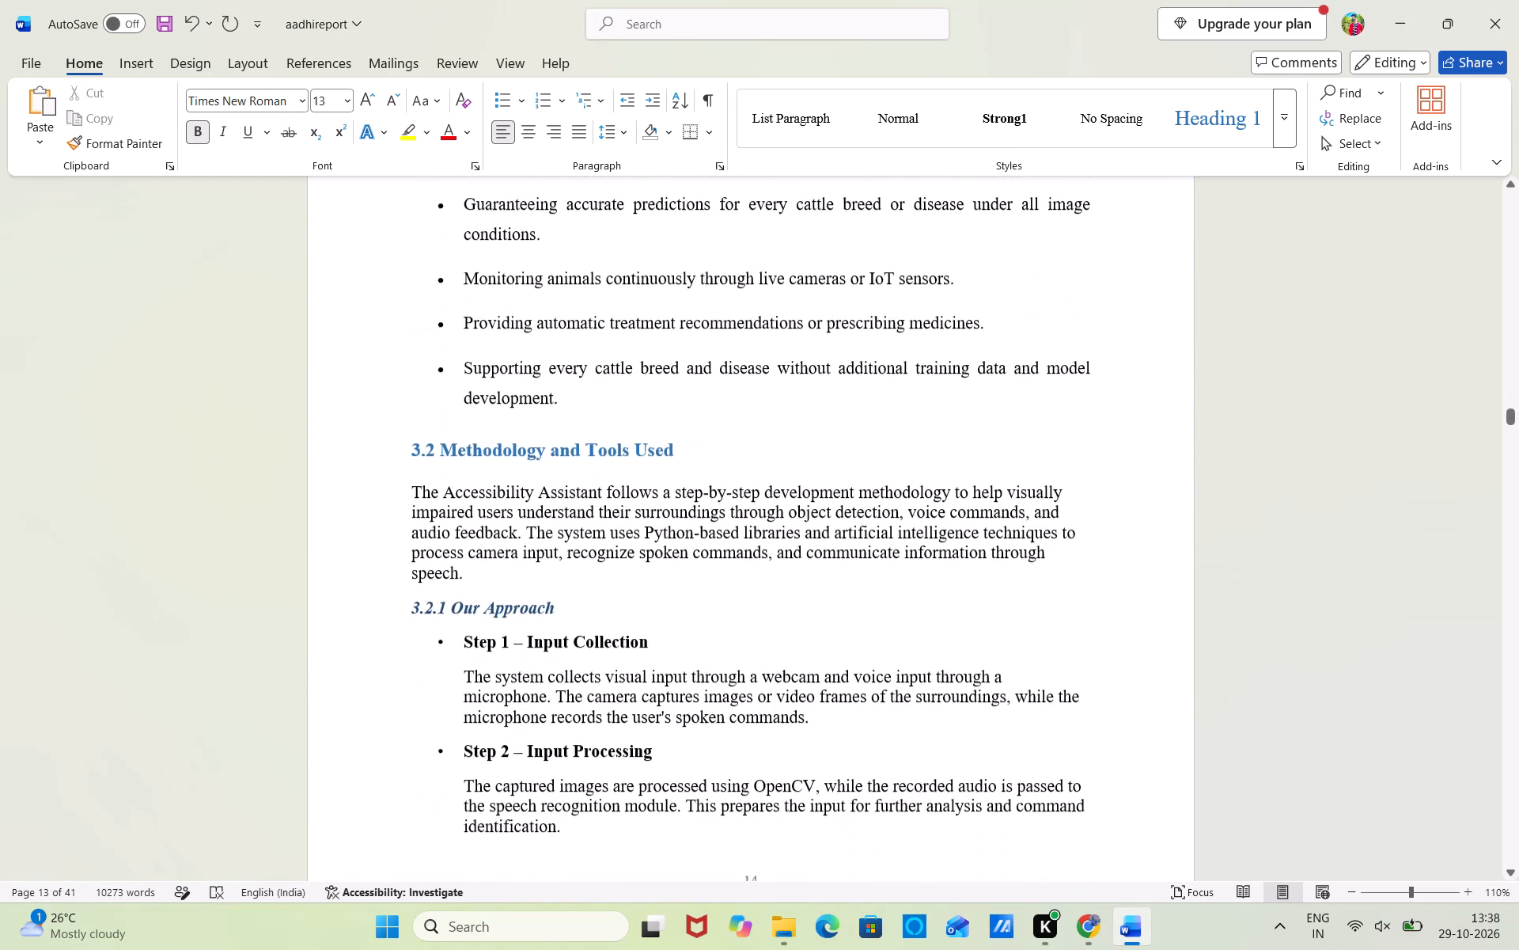
scroll(411, 657, "down", 2)
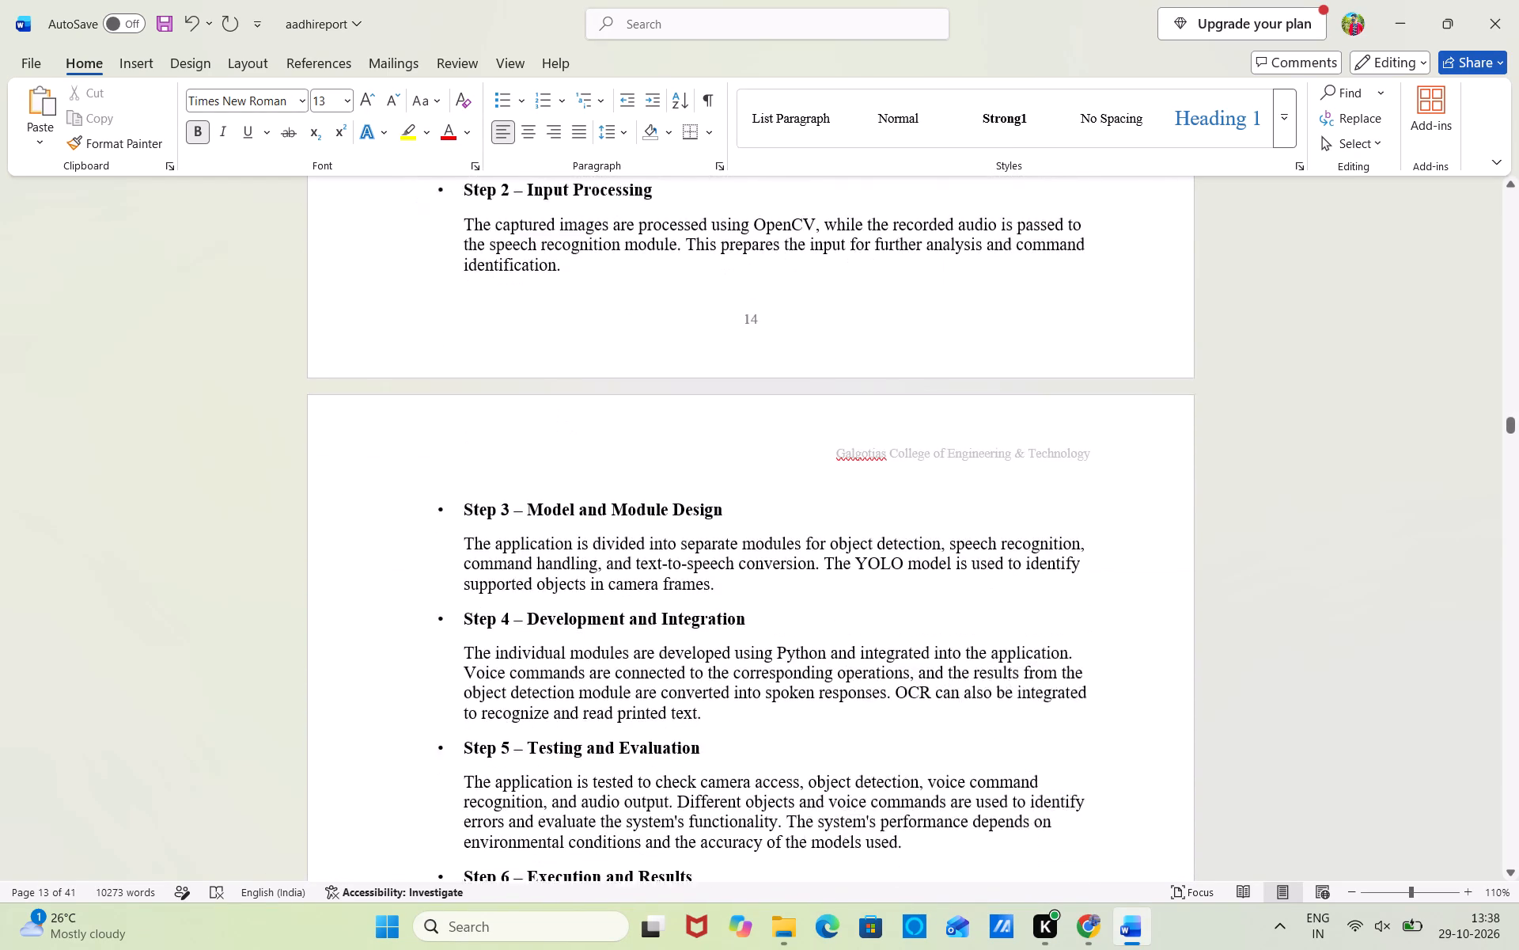
scroll(411, 657, "down", 2)
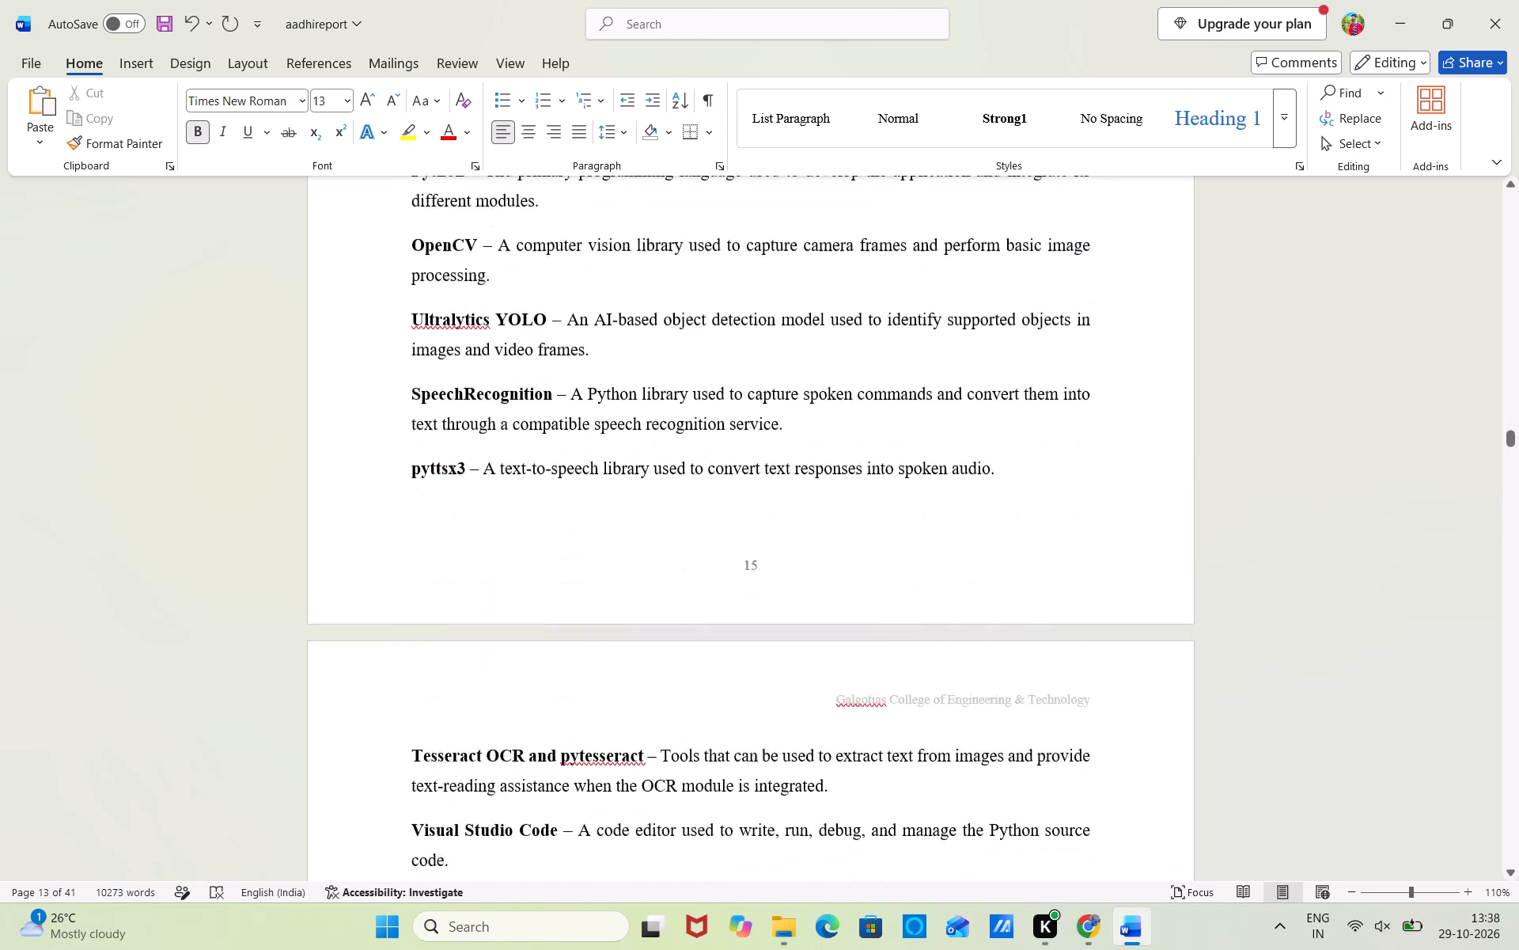
scroll(411, 657, "down", 5)
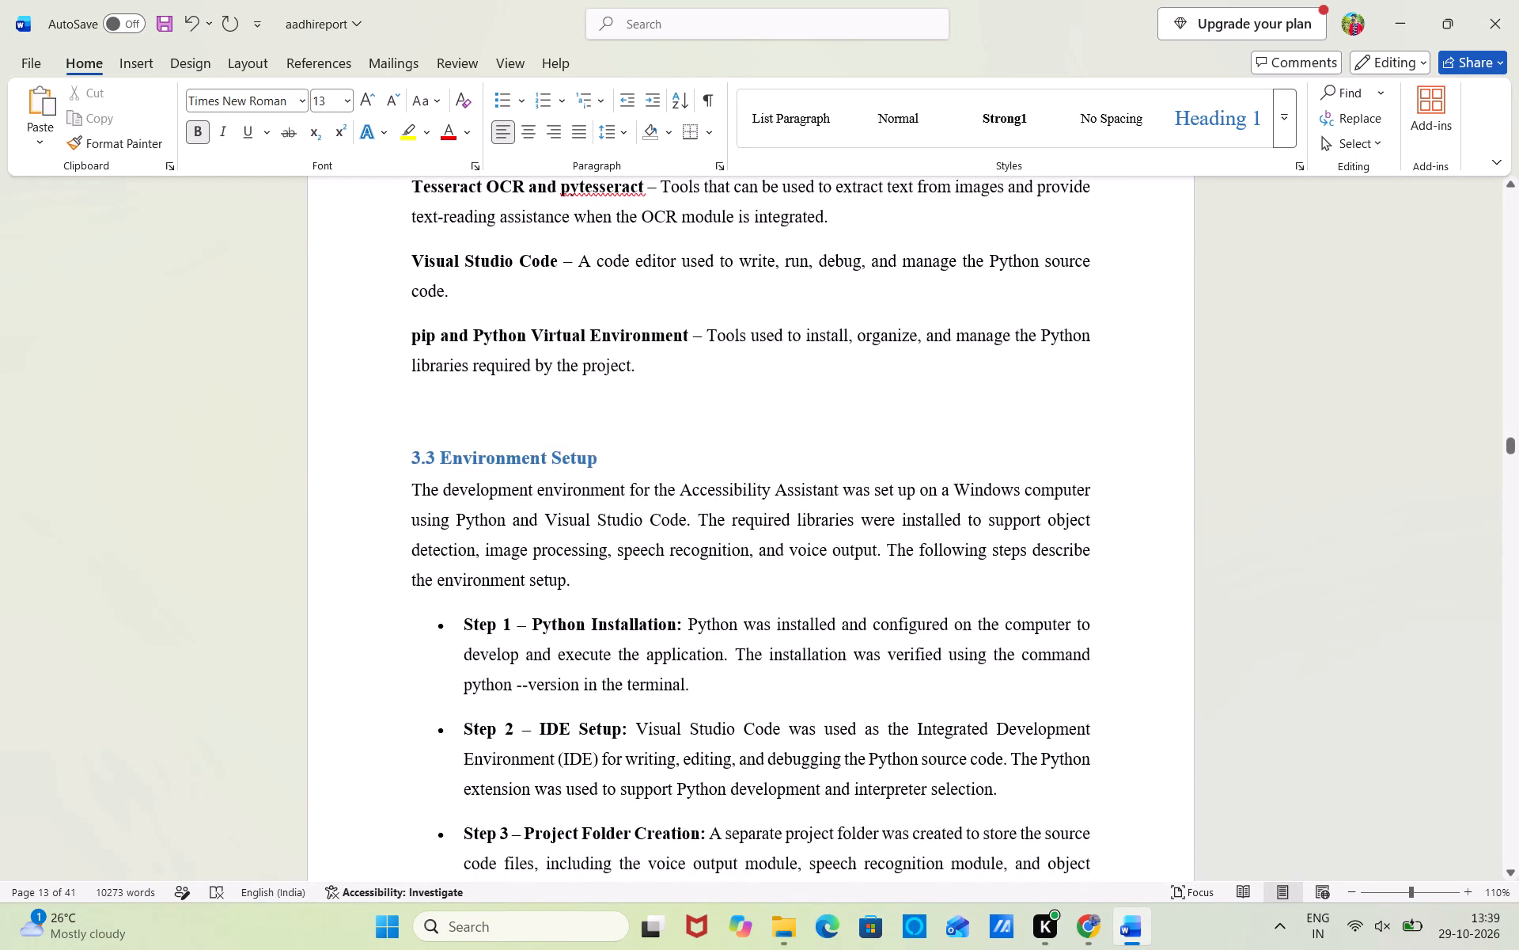
scroll(411, 657, "down", 8)
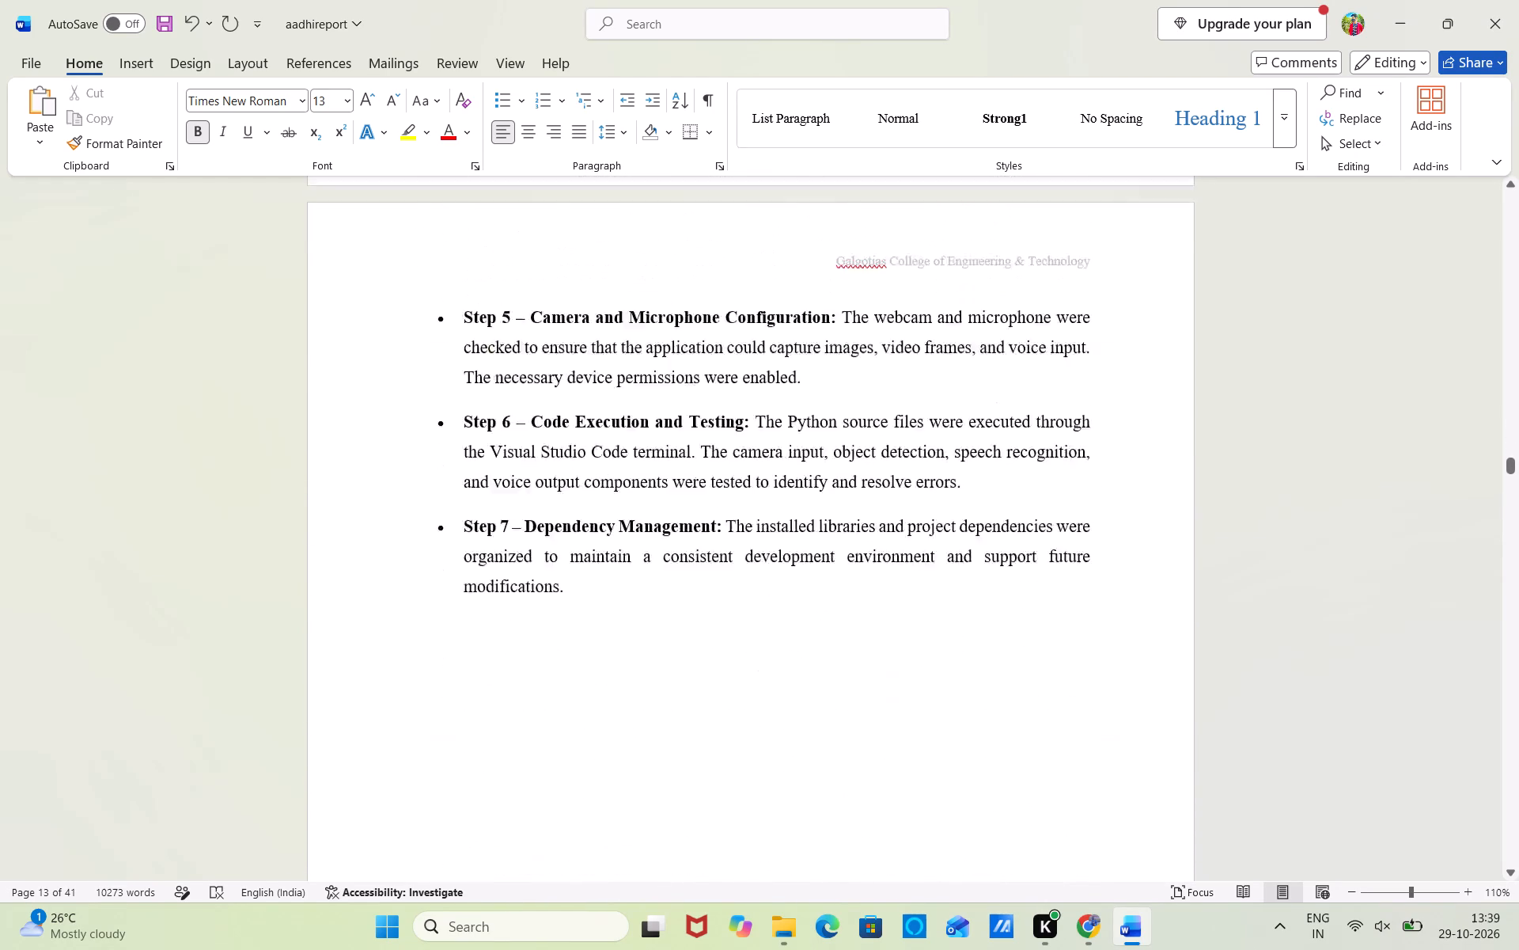
scroll(411, 657, "down", 8)
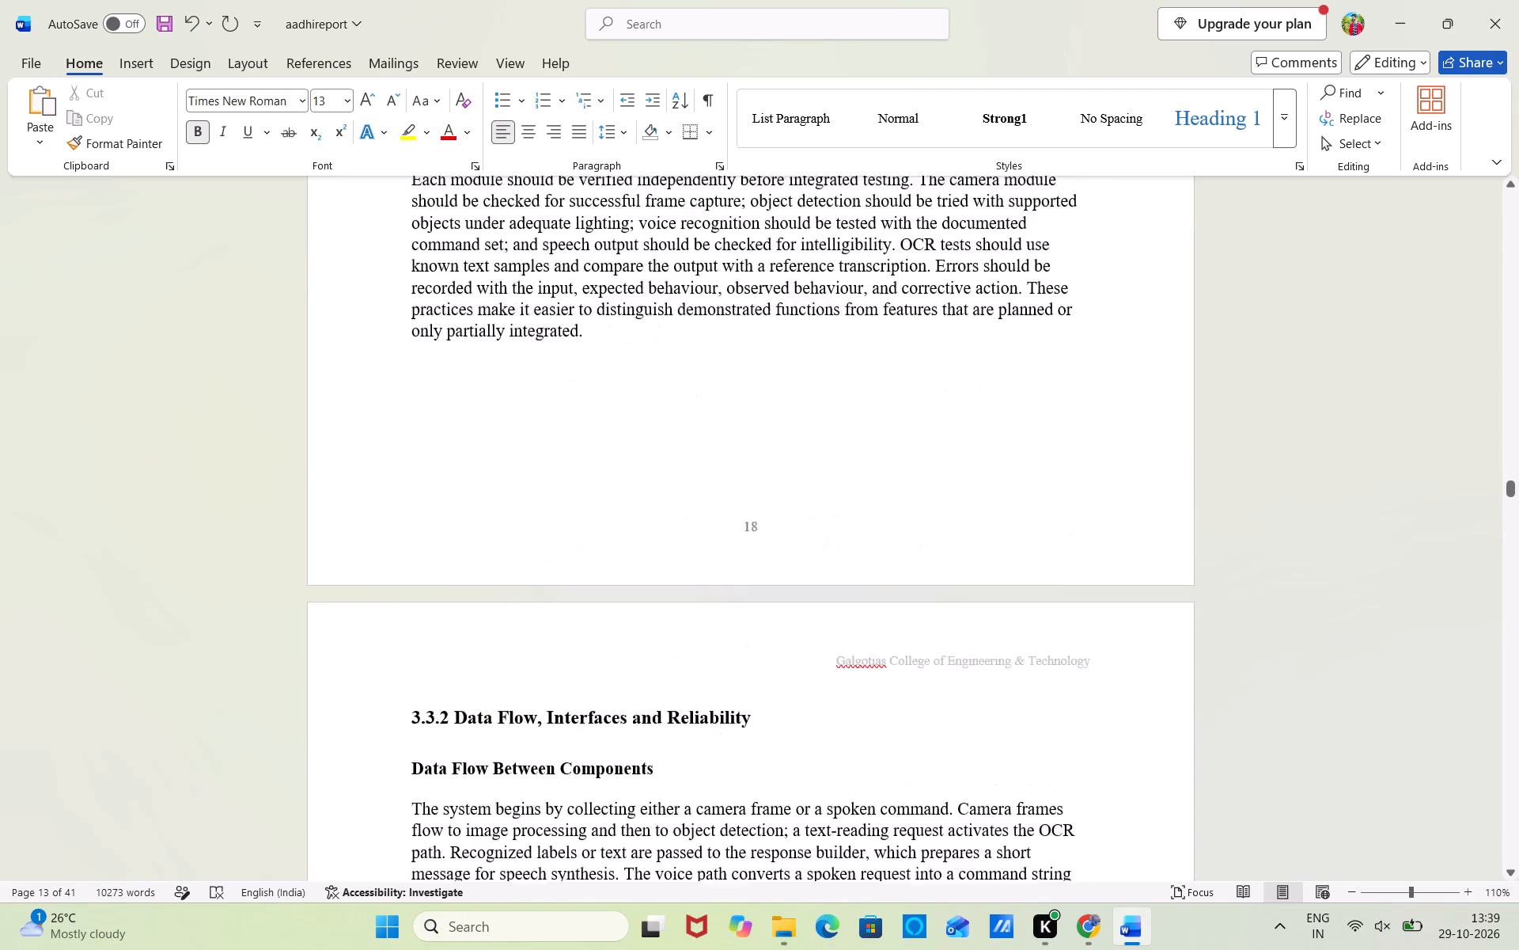
scroll(411, 657, "down", 8)
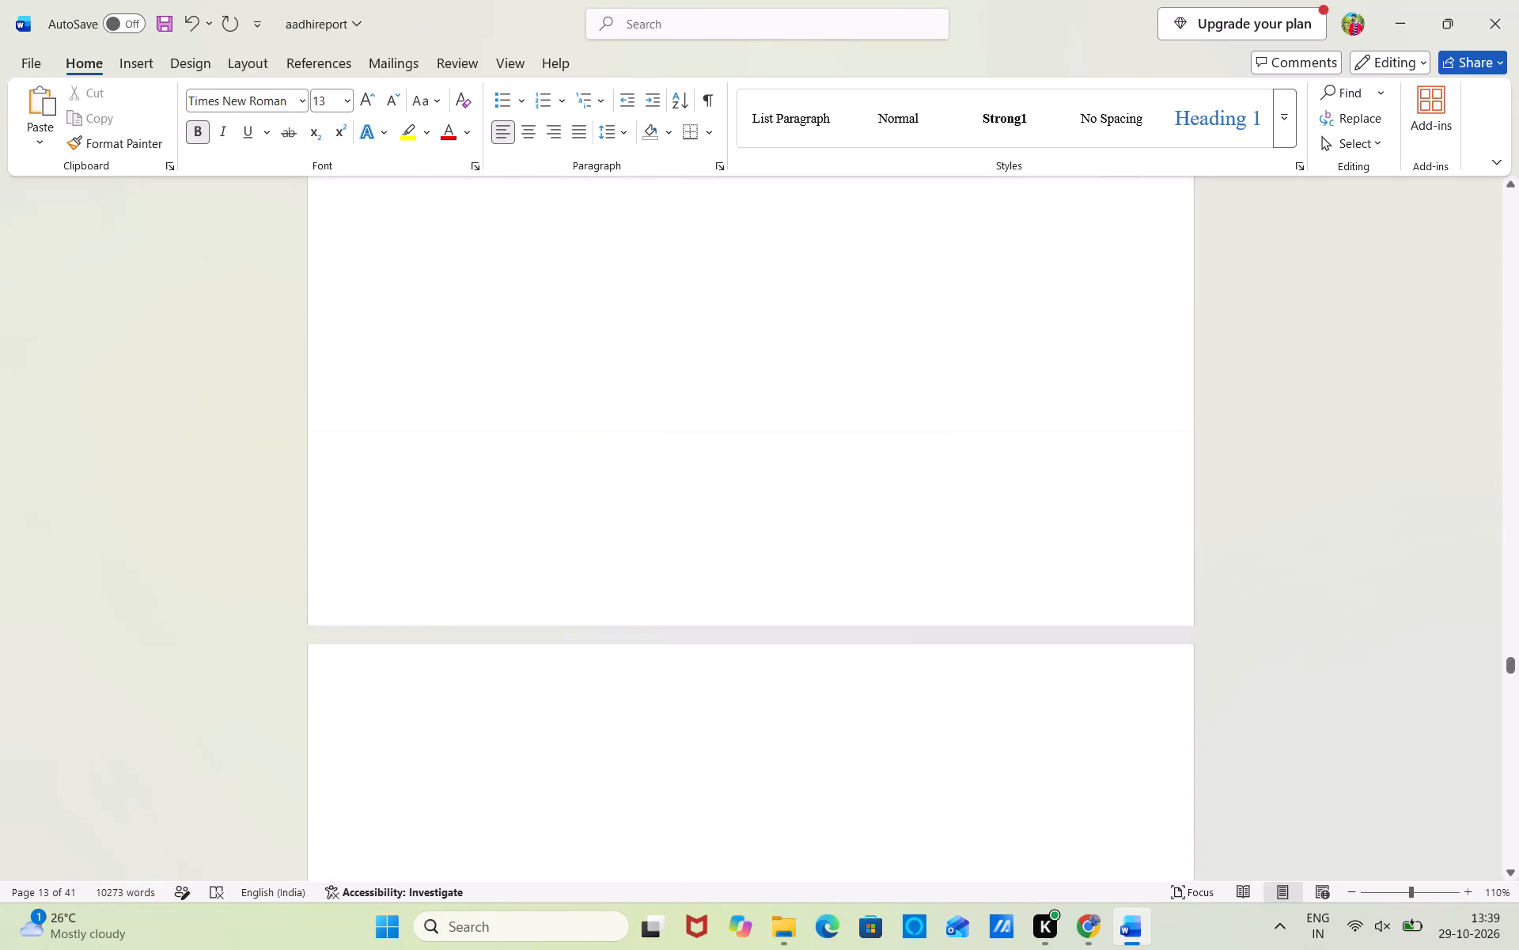
scroll(411, 657, "up", 6)
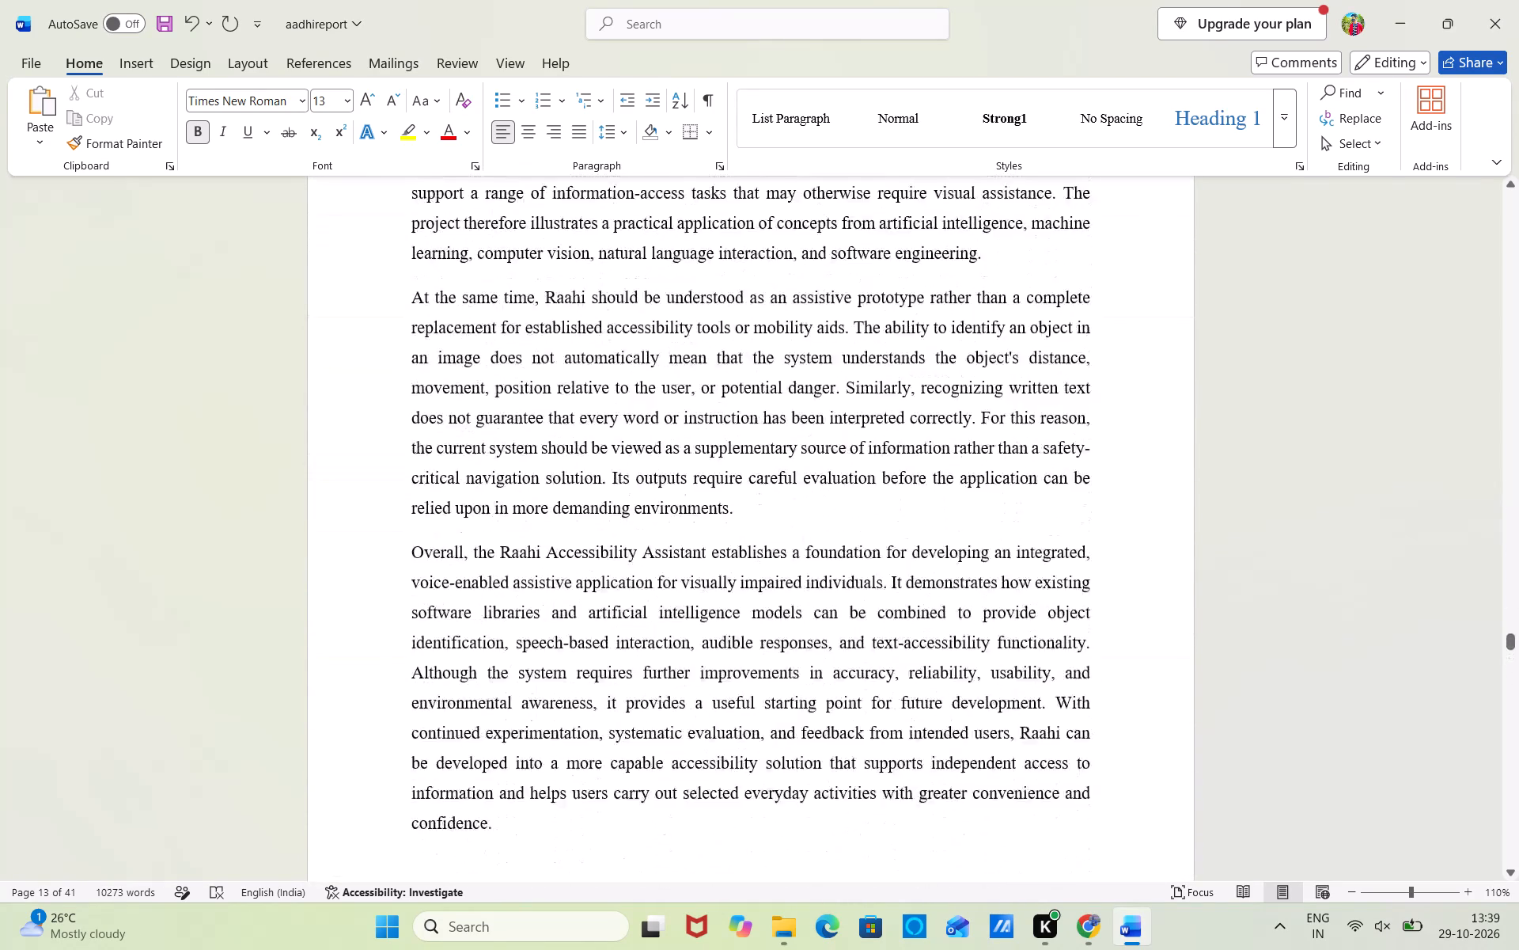
scroll(411, 657, "up", 4)
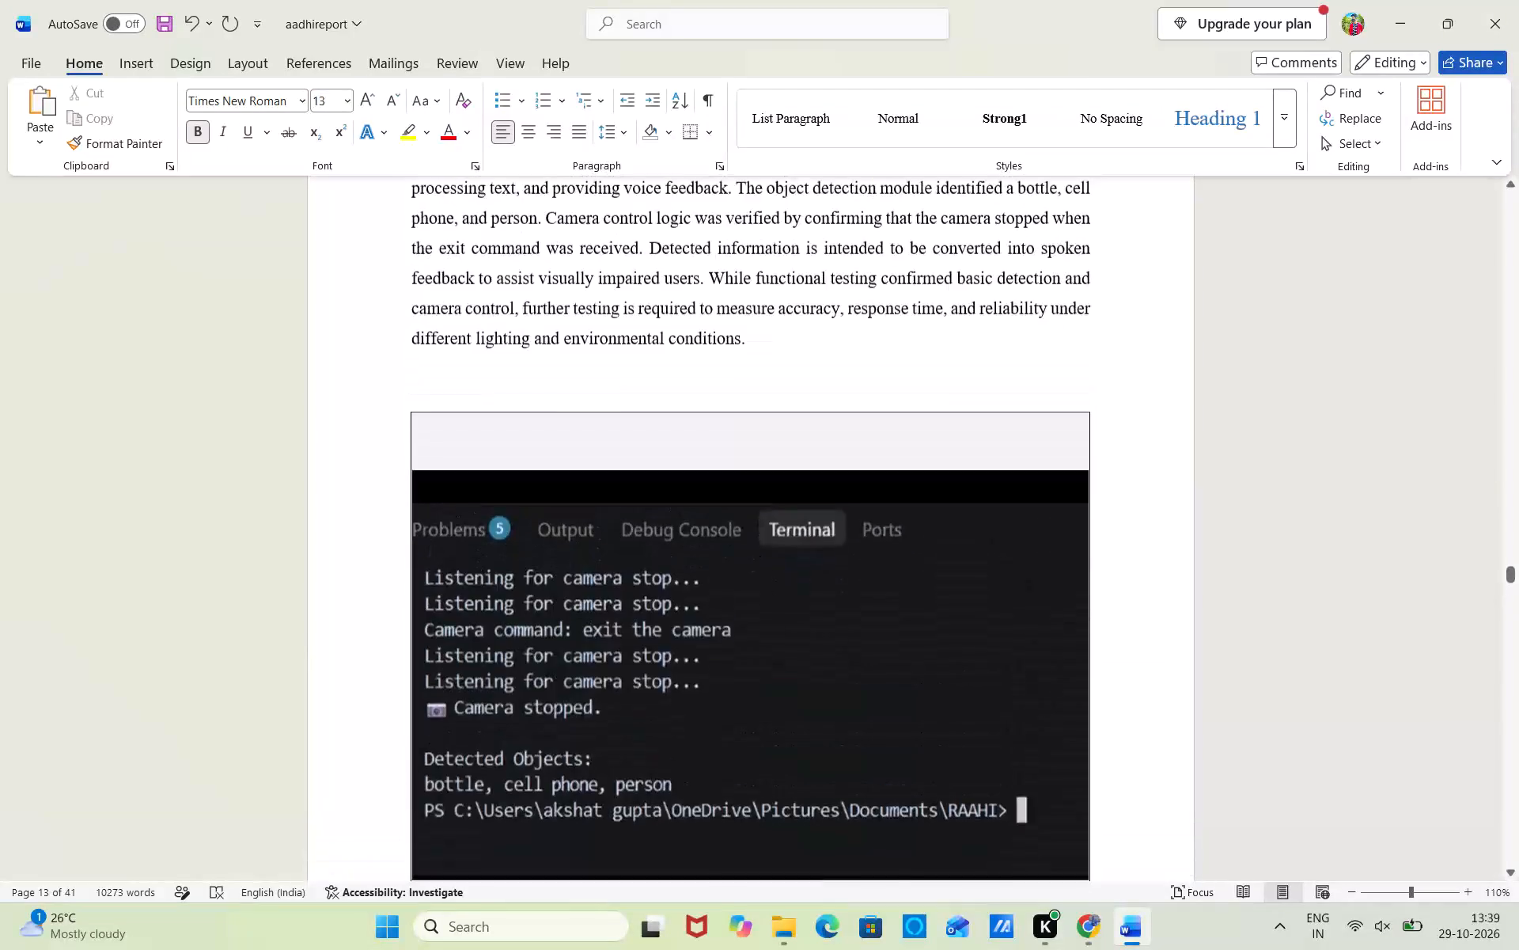
scroll(411, 657, "down", 1)
scroll(411, 657, "up", 1)
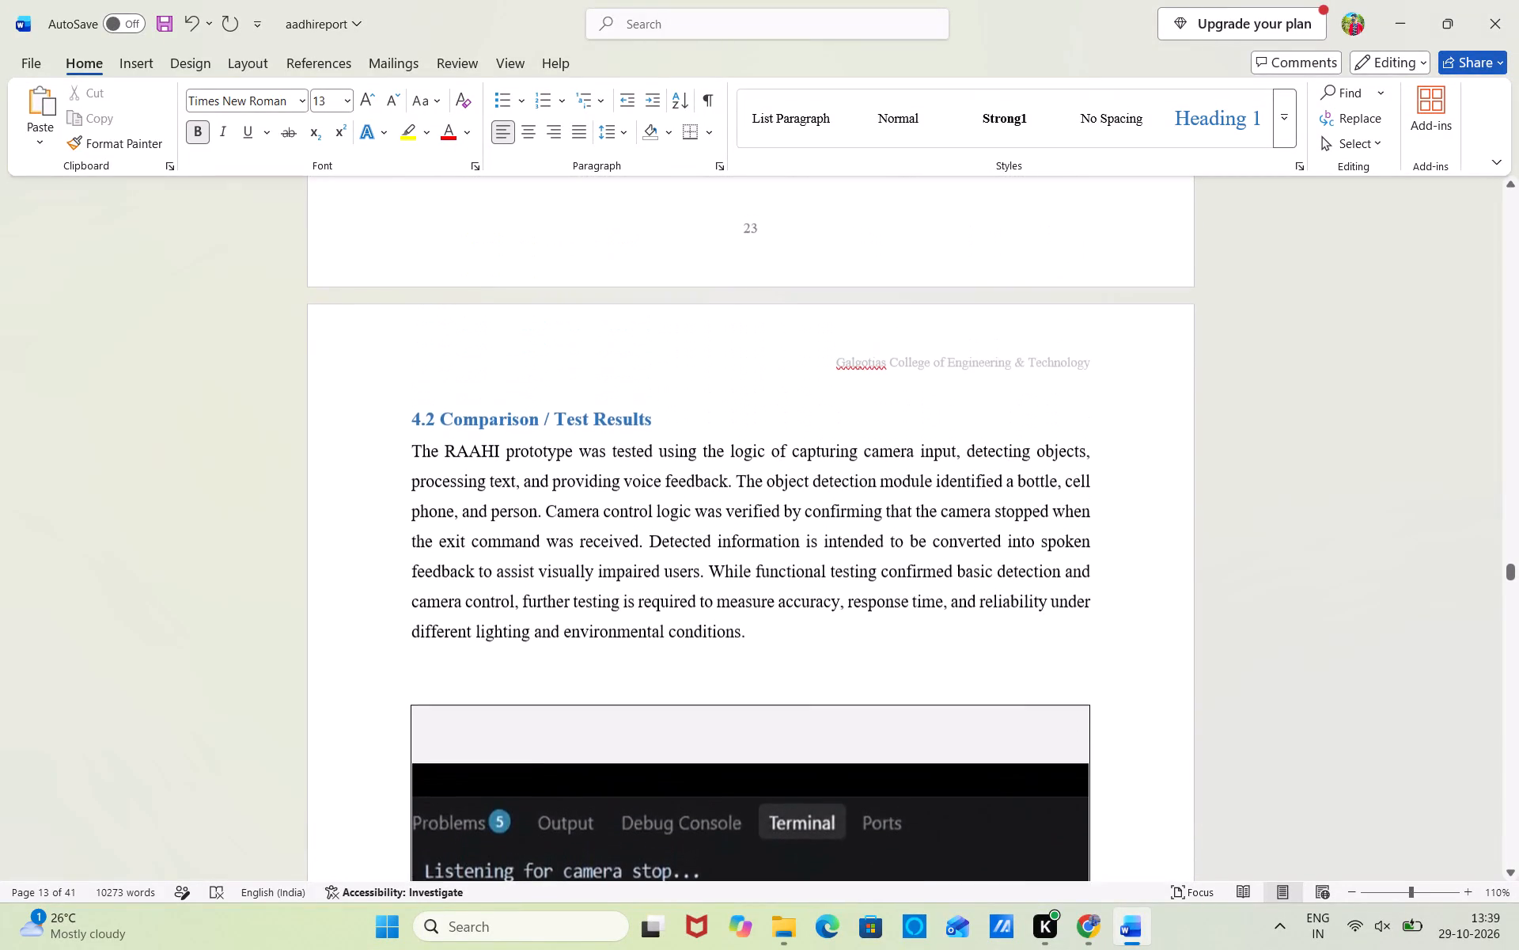
scroll(411, 657, "up", 1)
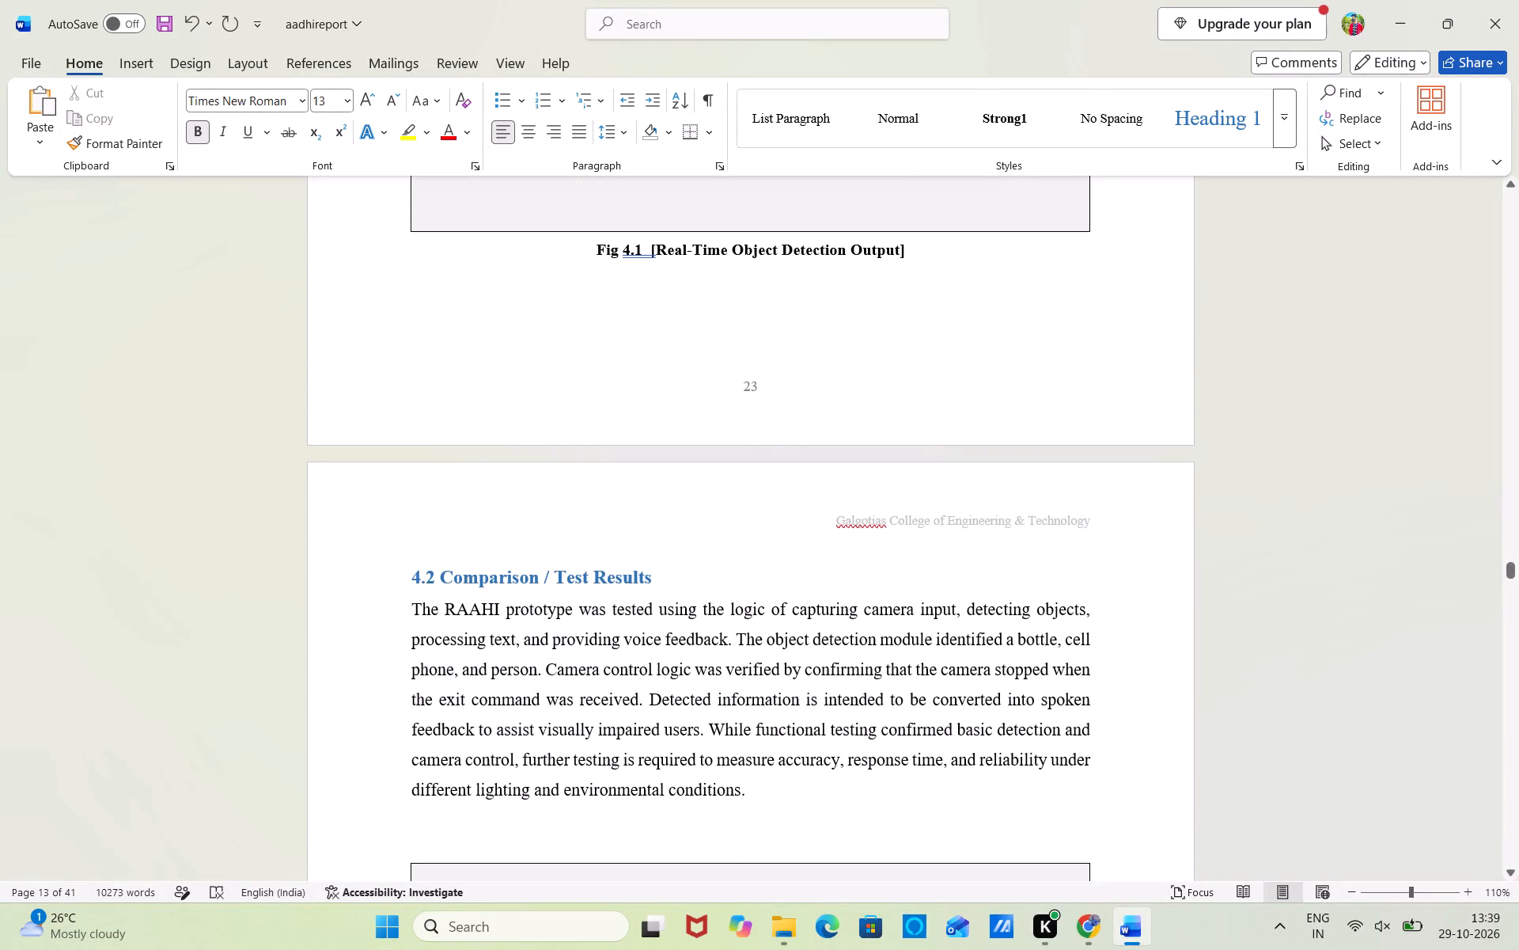
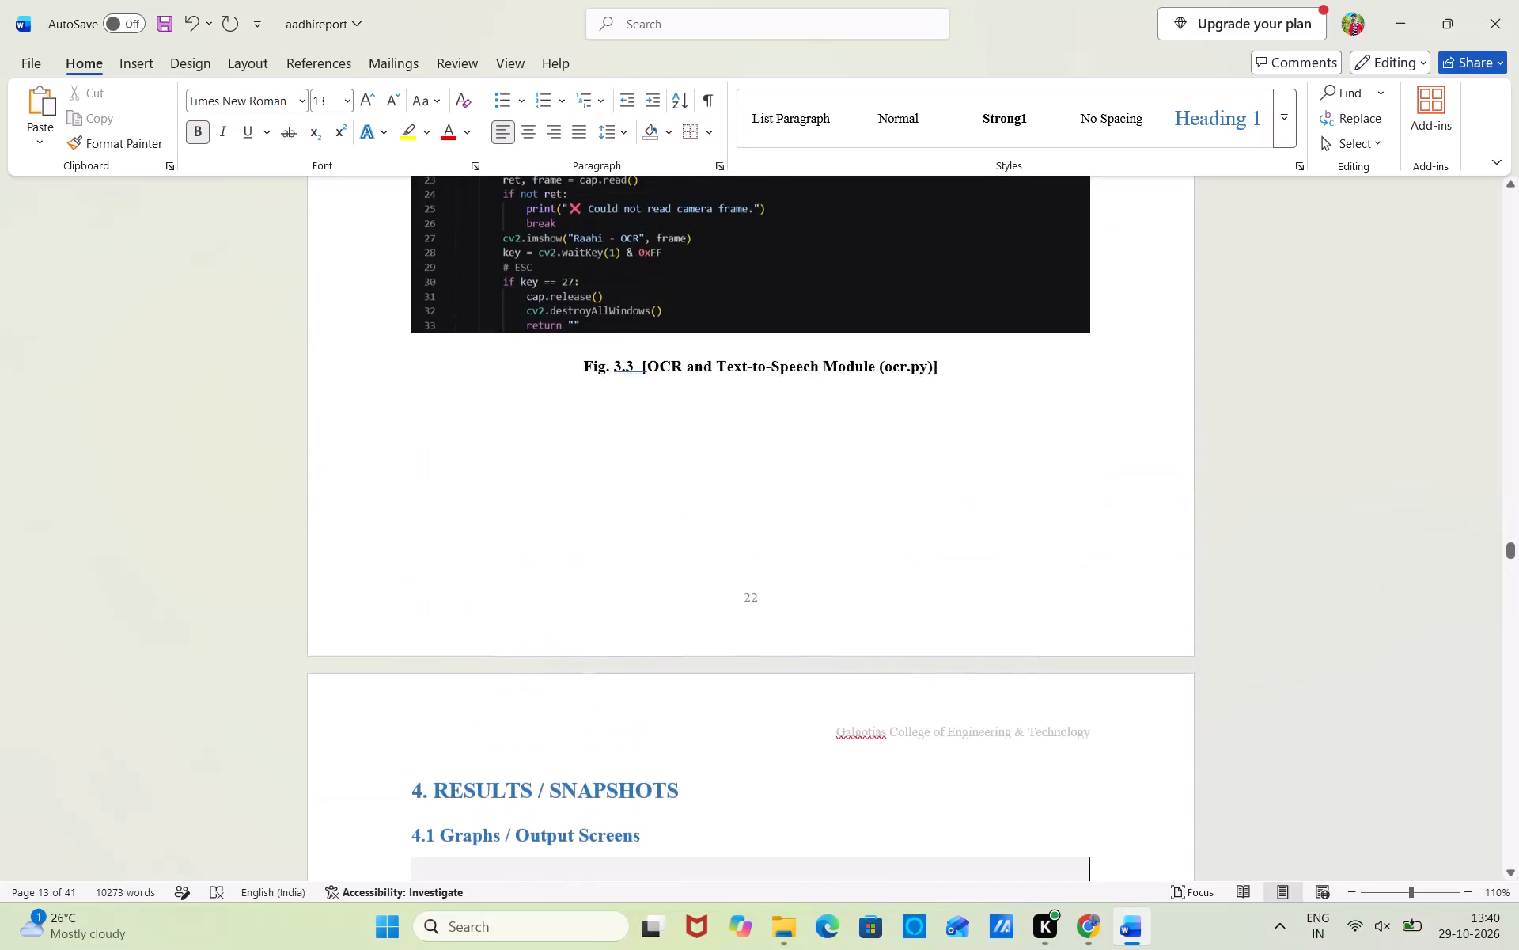
Review the old content from the 4.1 output screens back through the source code, implementation and environment sections to heading 3.2.
scroll(411, 657, "down", 2)
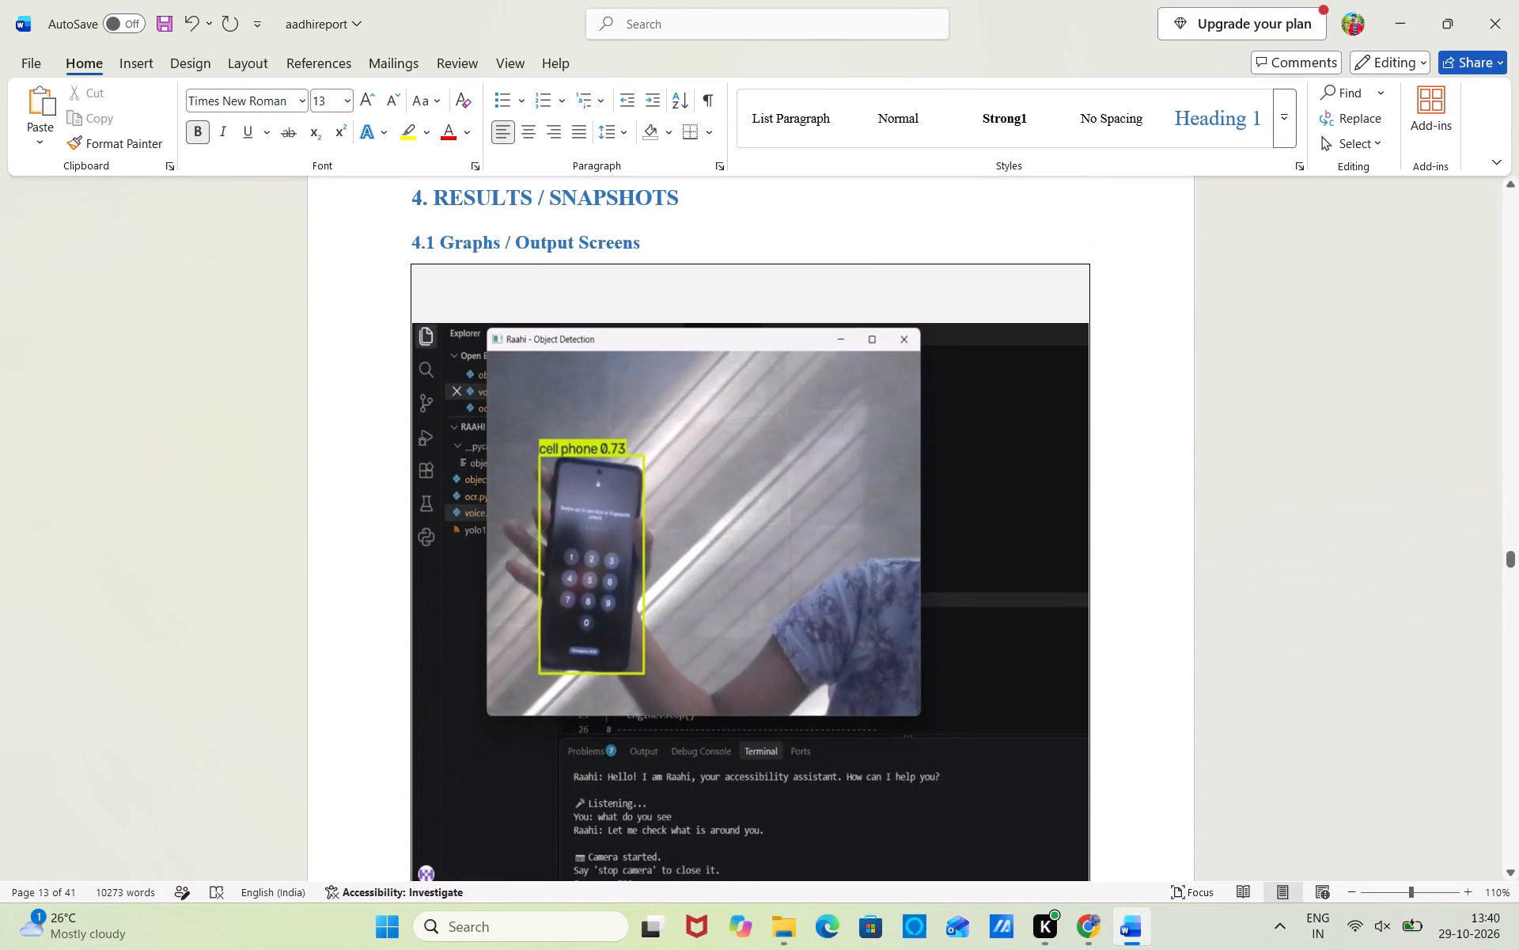
scroll(411, 657, "down", 1)
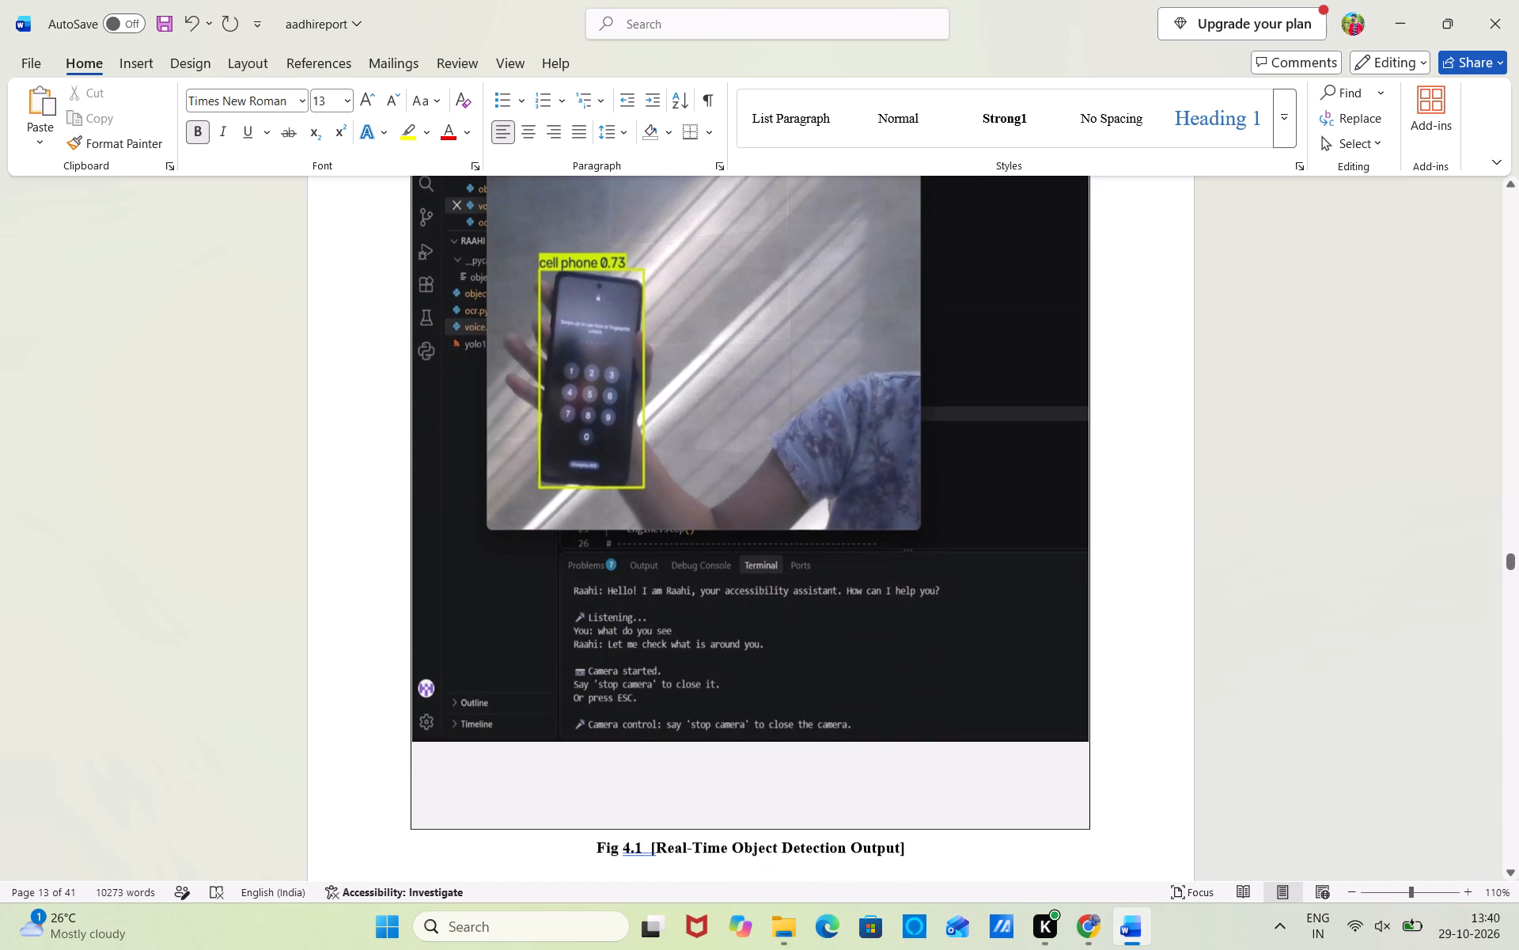
scroll(411, 657, "up", 8)
scroll(411, 657, "down", 1)
scroll(411, 657, "up", 1)
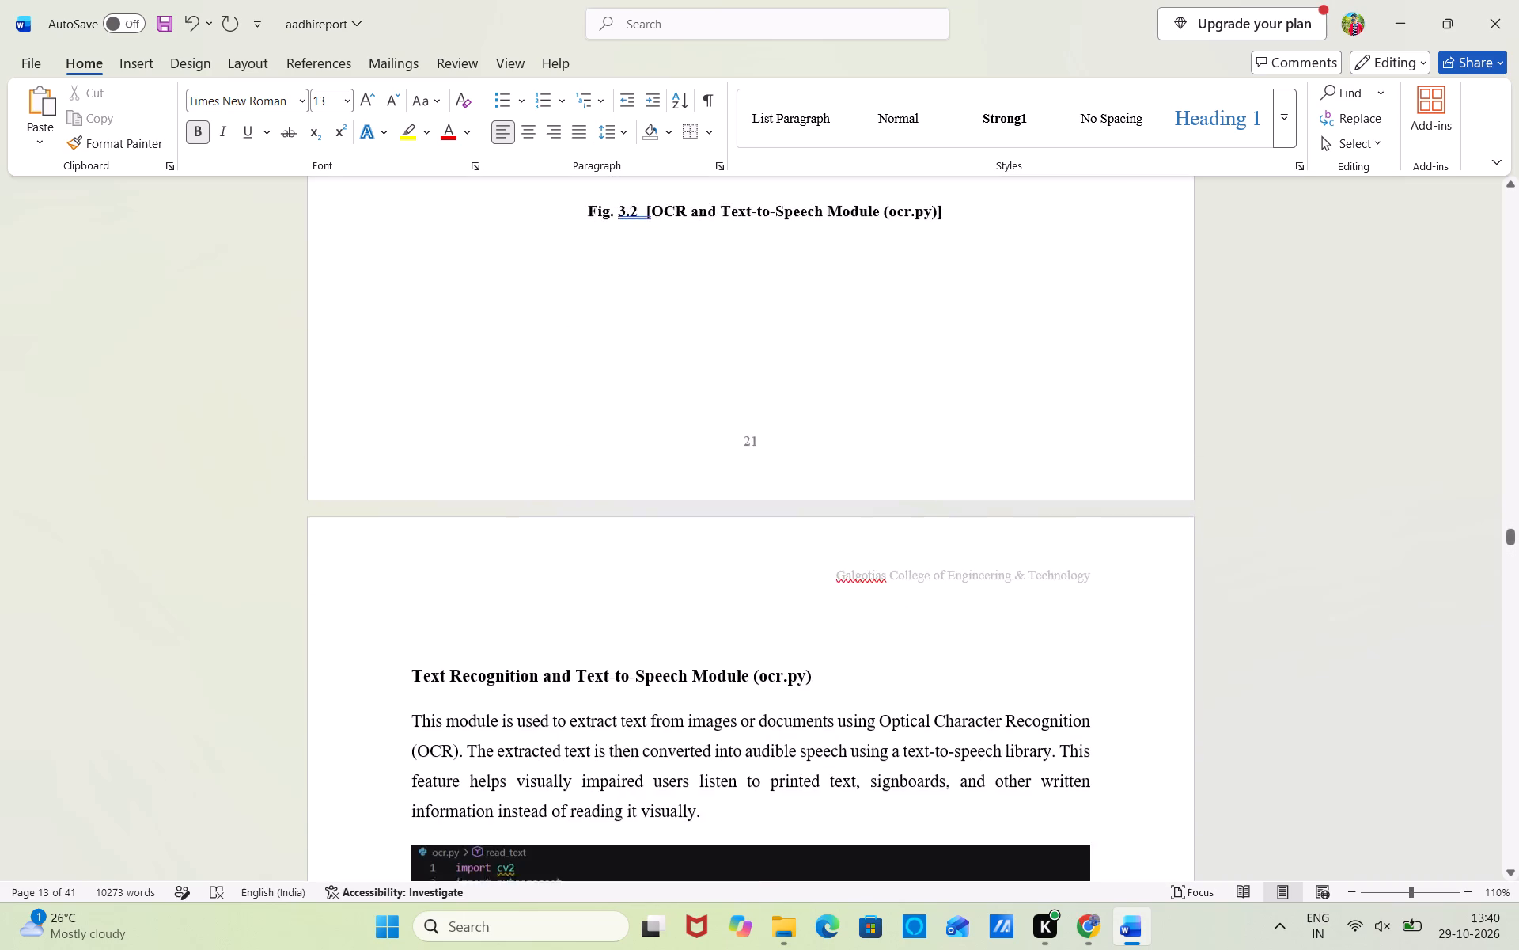
scroll(411, 657, "up", 1)
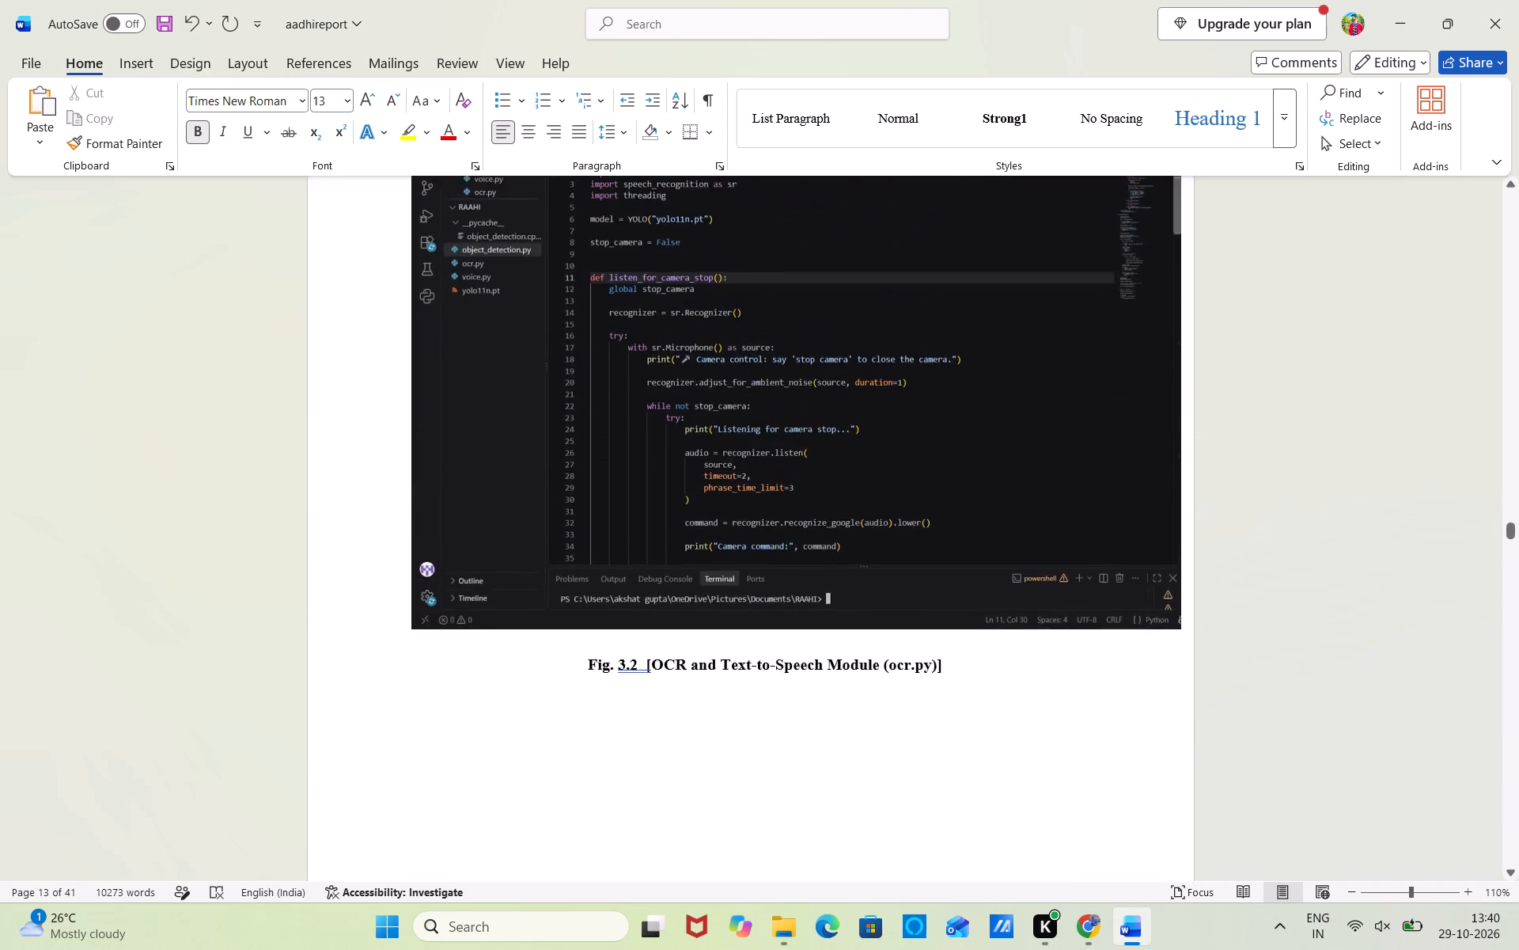
scroll(411, 657, "up", 1)
scroll(411, 657, "down", 1)
scroll(411, 657, "up", 2)
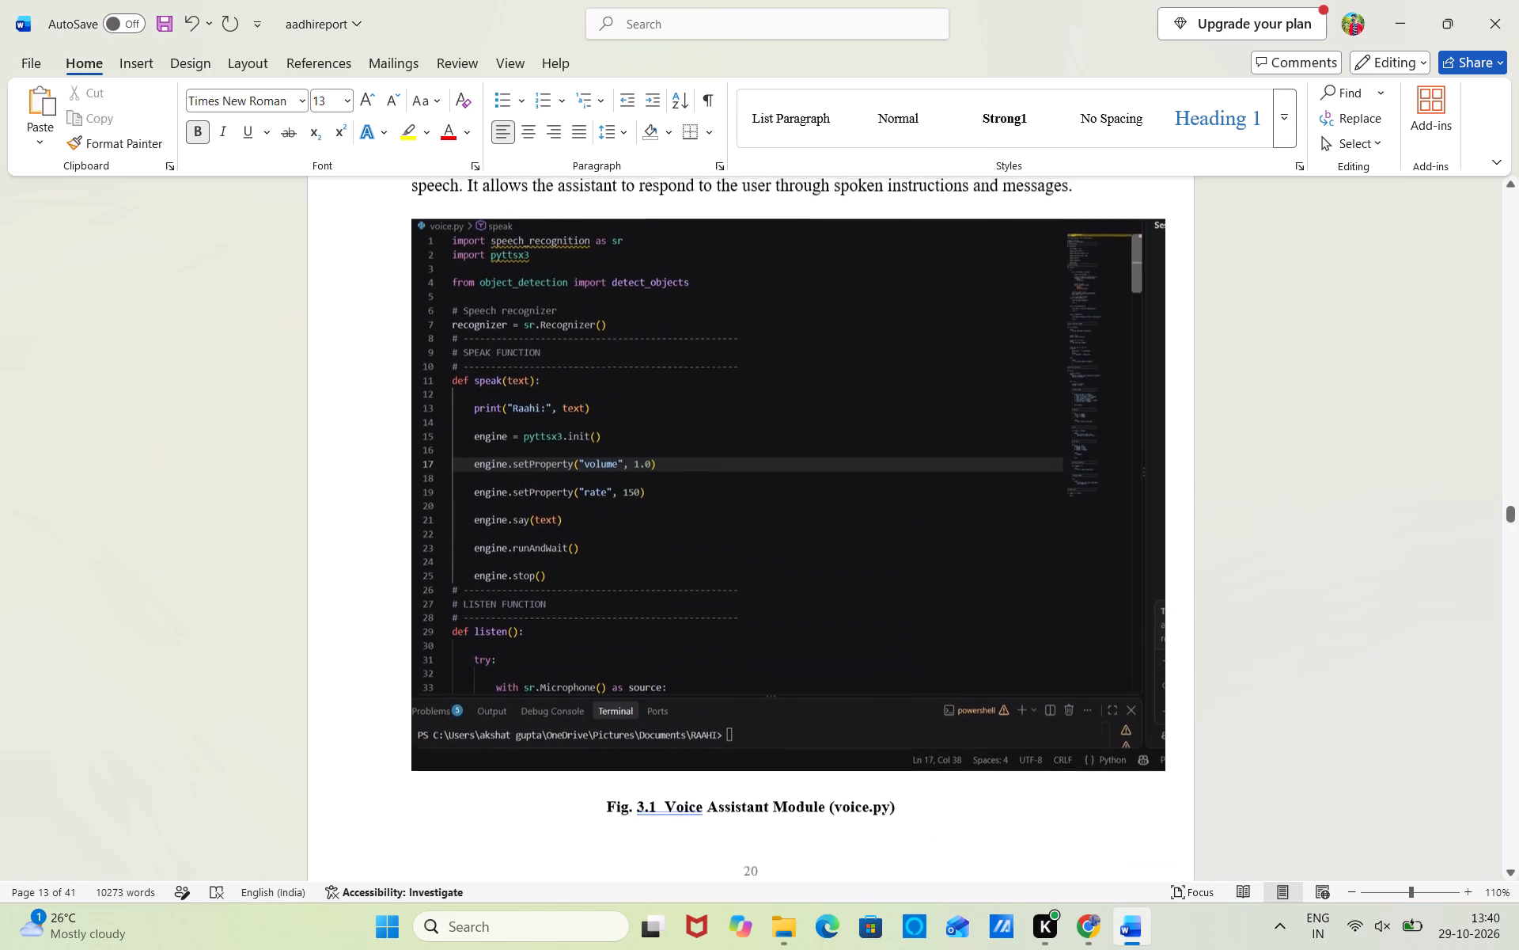
scroll(411, 657, "up", 1)
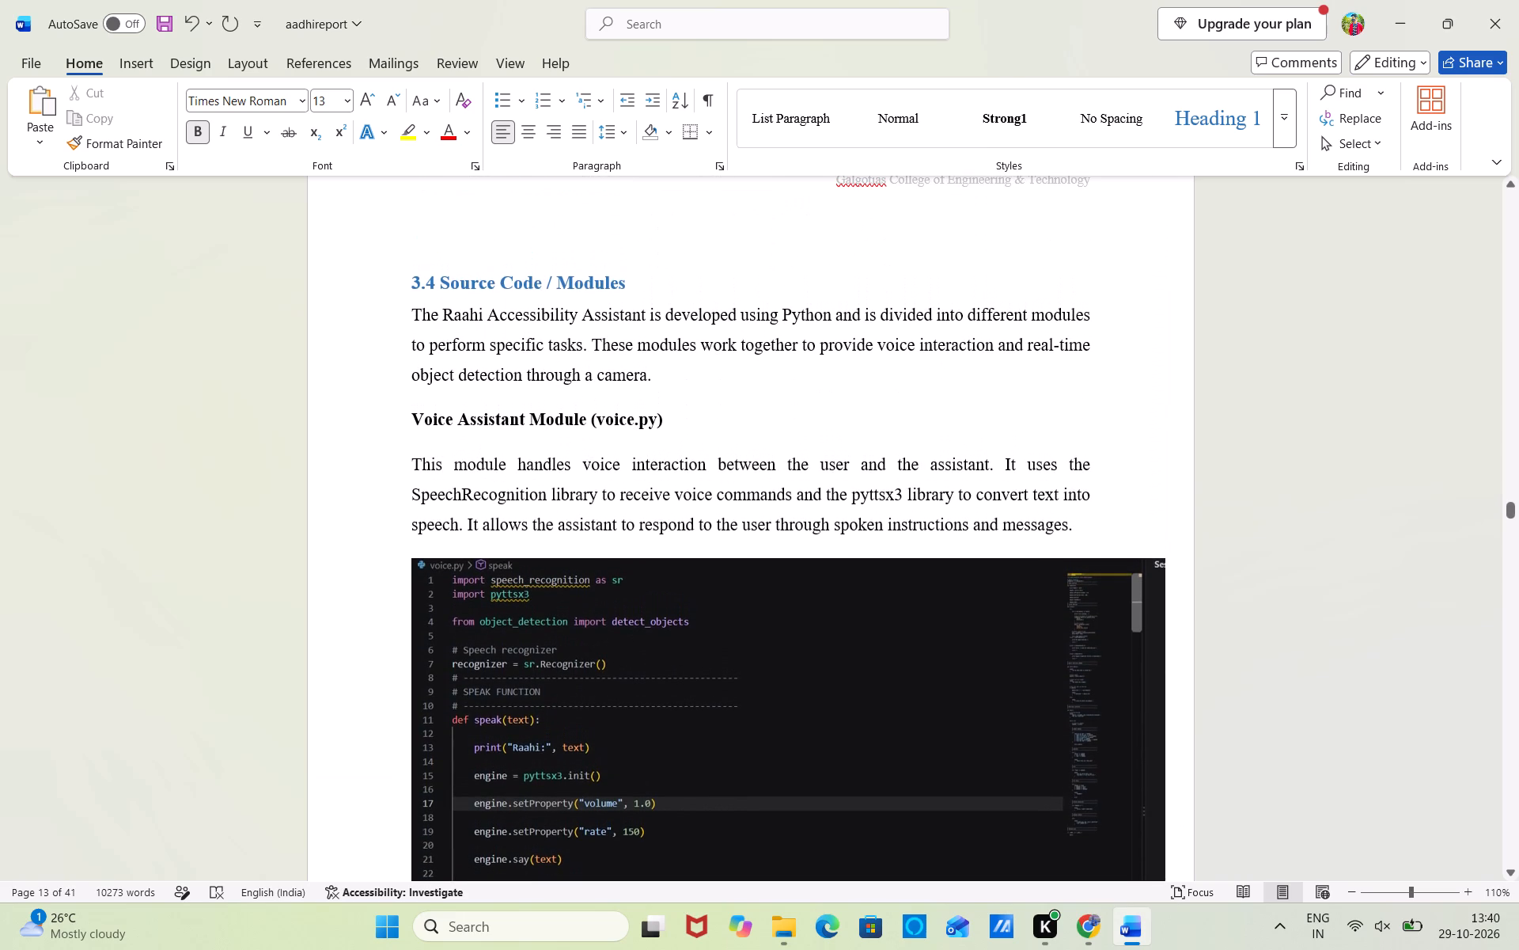
scroll(411, 657, "up", 1)
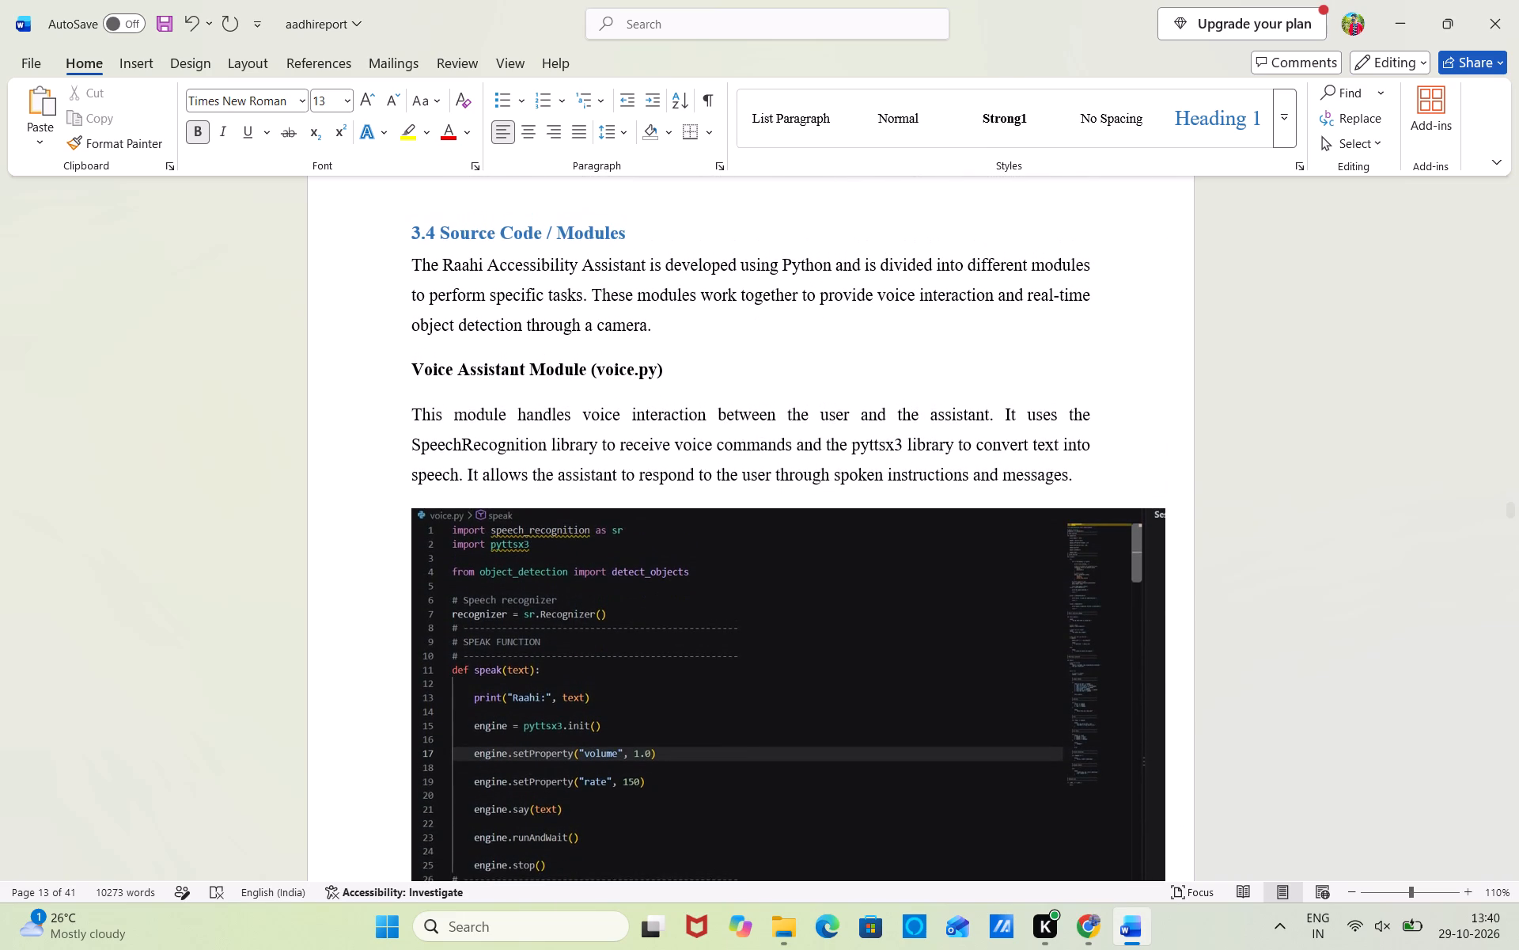
scroll(411, 657, "up", 4)
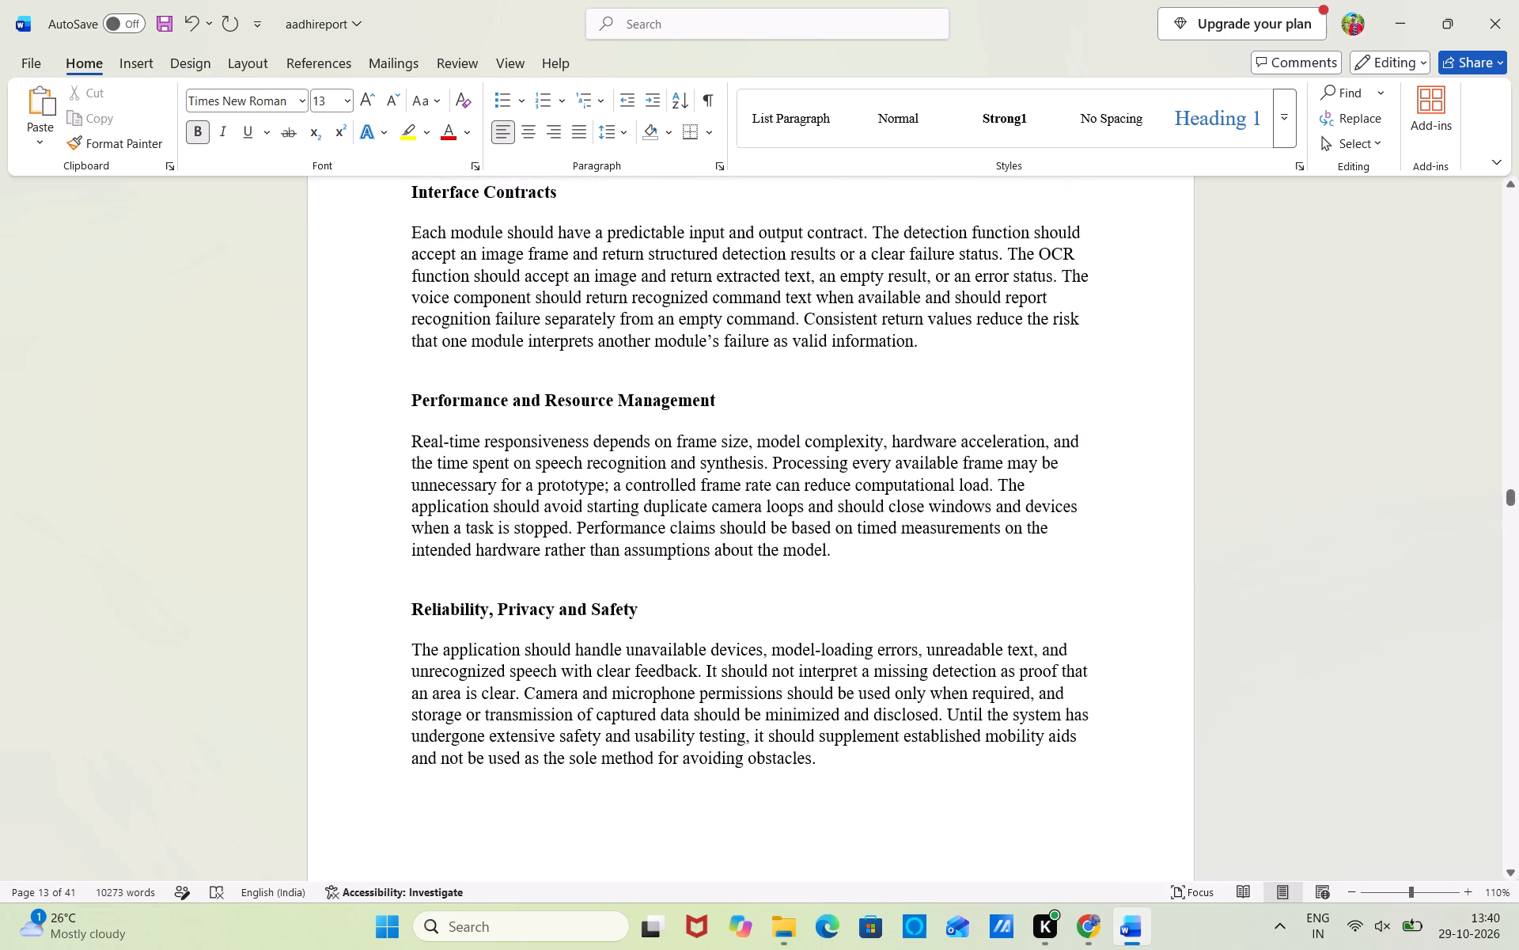
scroll(411, 657, "up", 3)
scroll(411, 657, "up", 2, "ctrl")
scroll(411, 657, "up", 1)
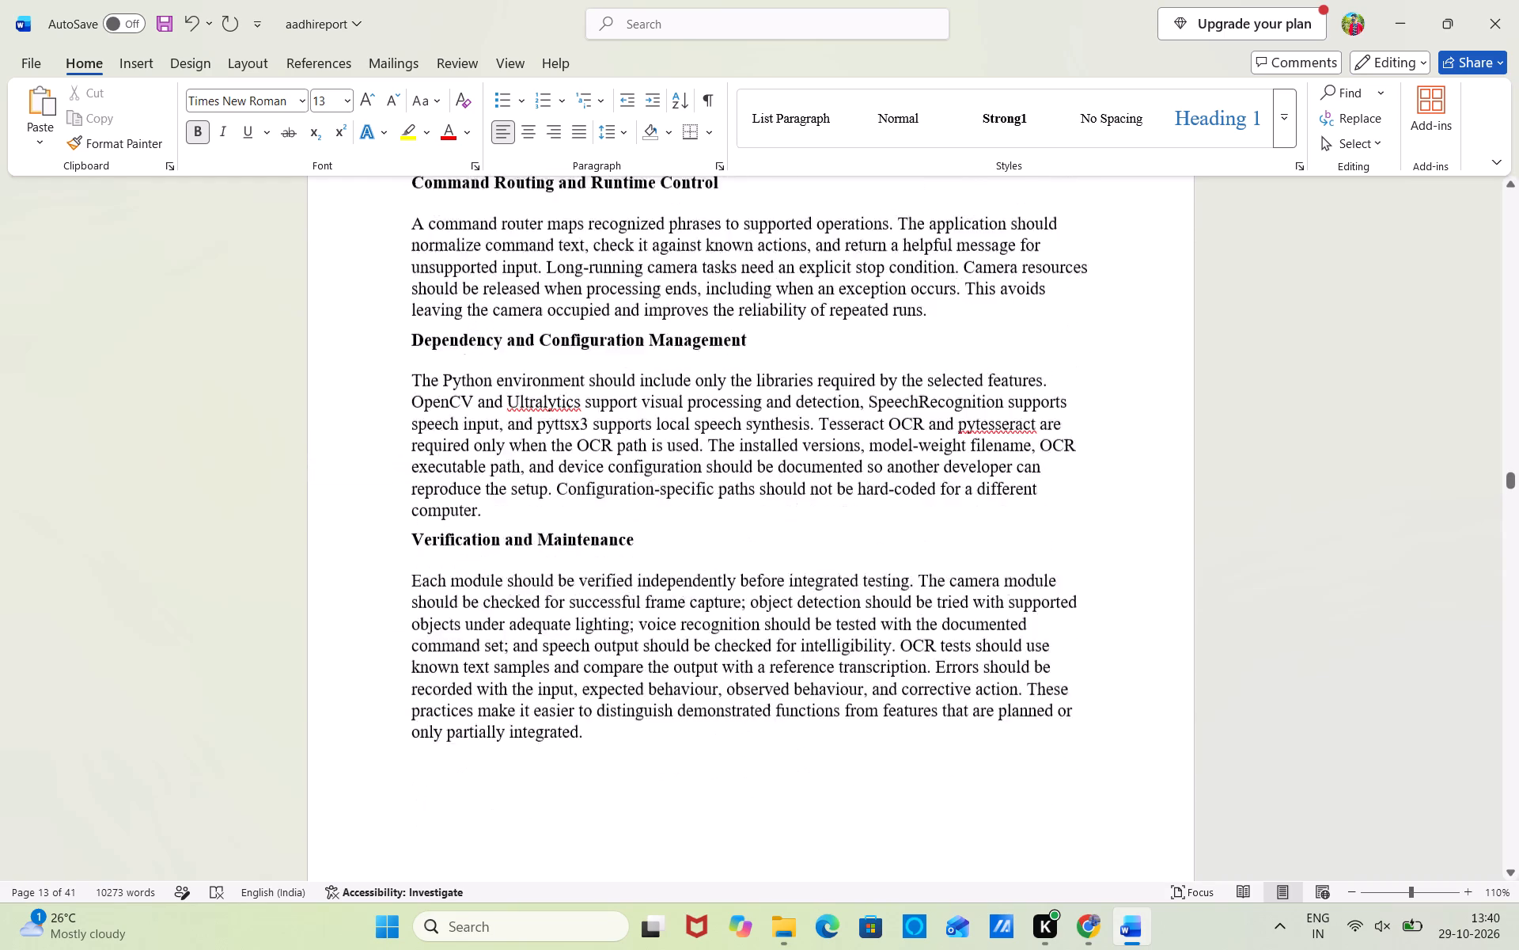
scroll(411, 657, "up", 2)
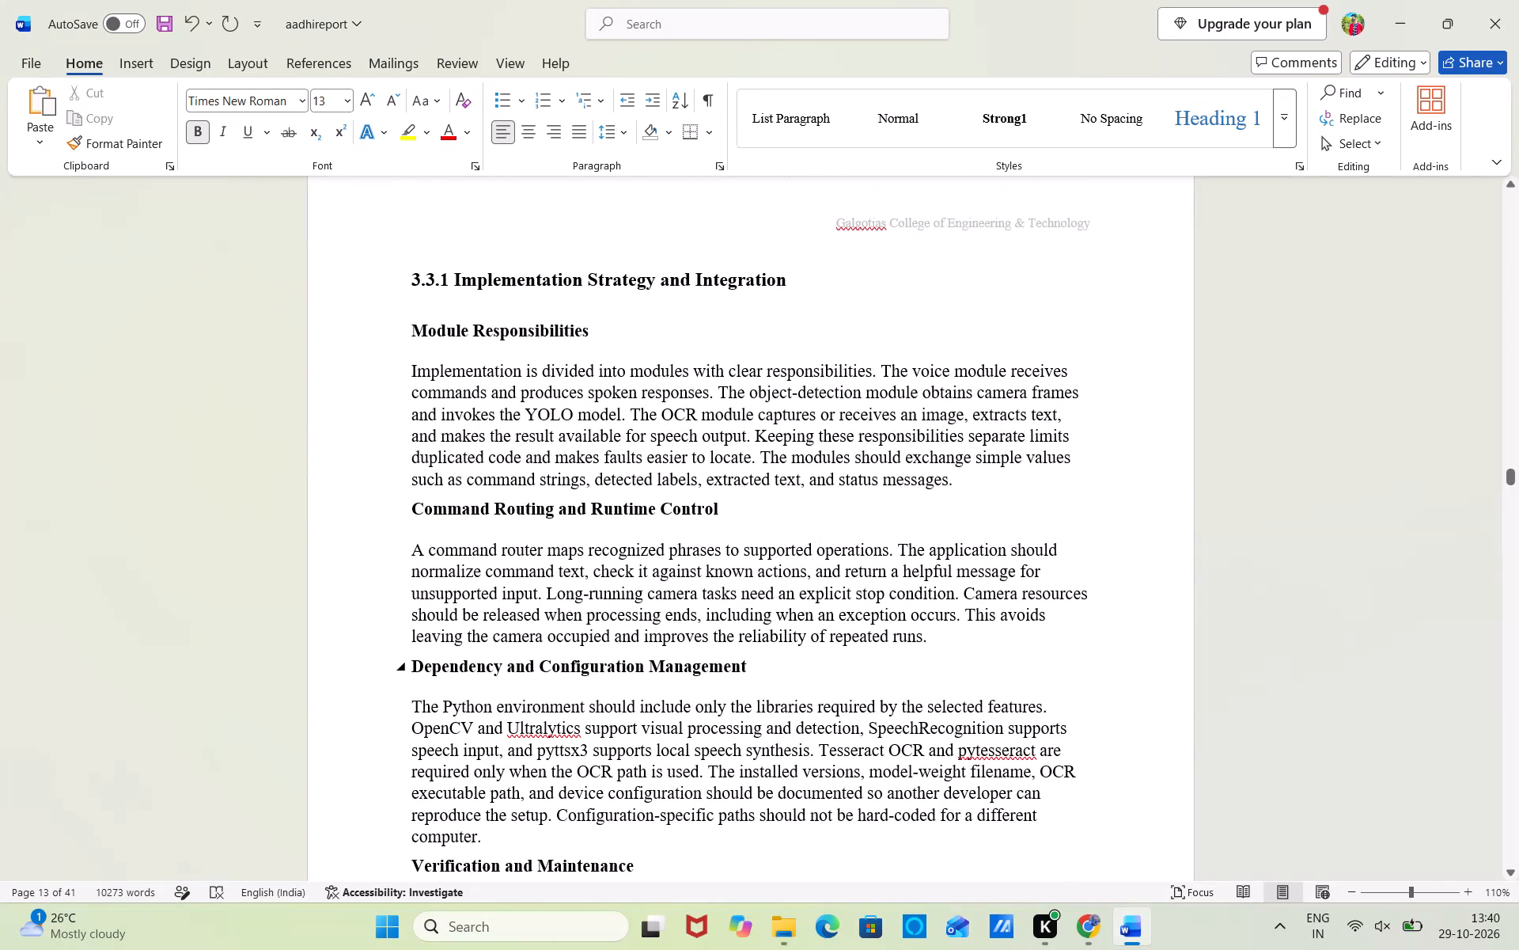
scroll(411, 657, "up", 7)
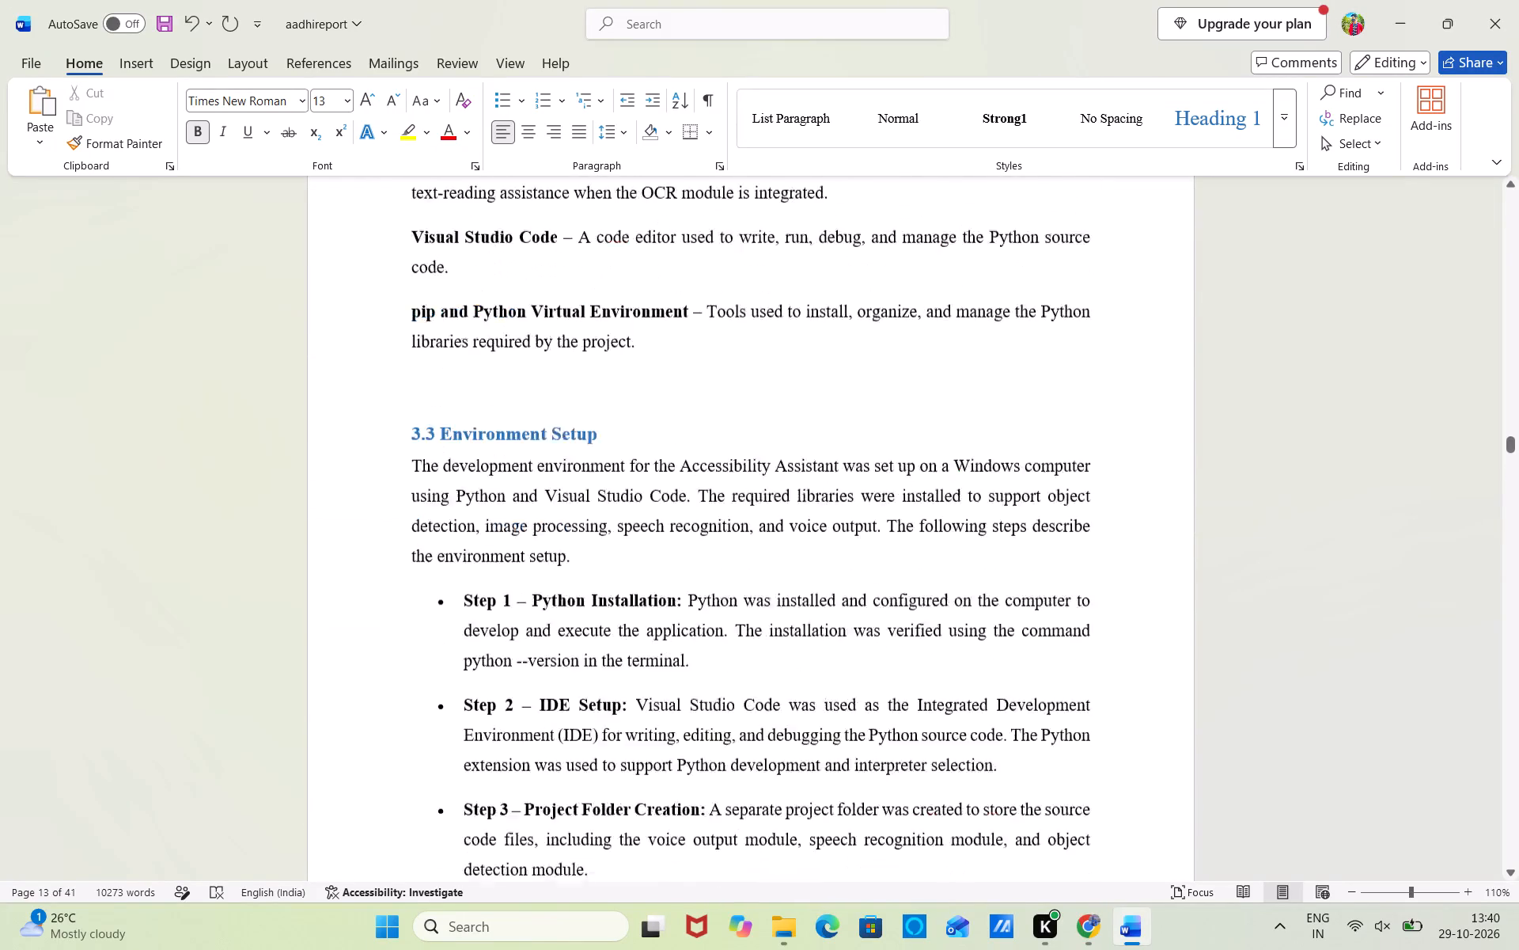
scroll(411, 657, "up", 5)
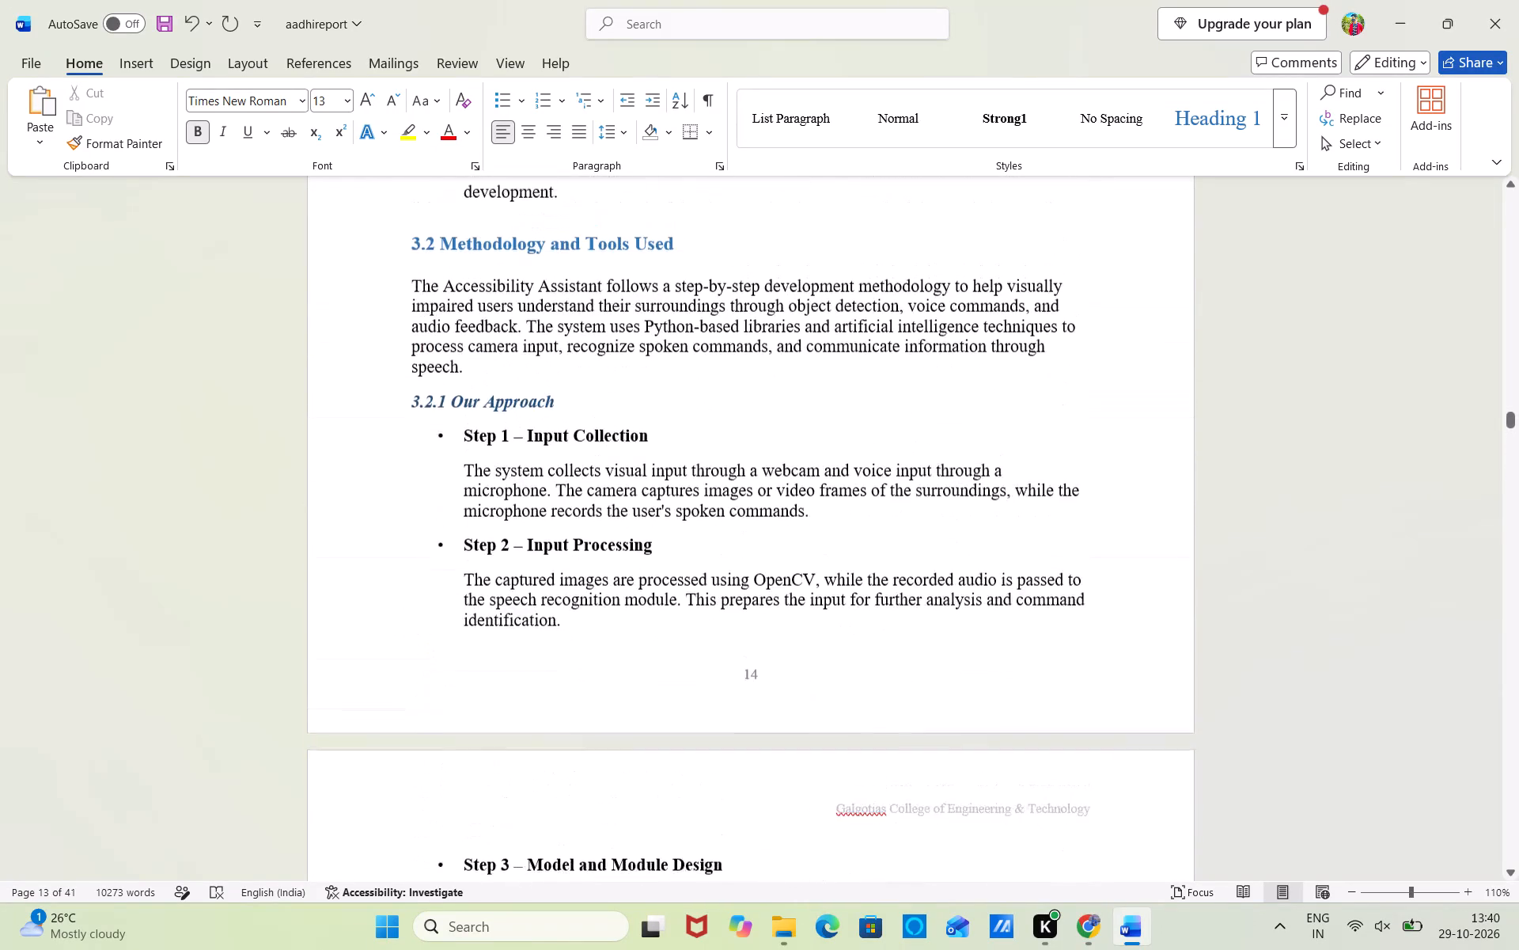
scroll(411, 657, "up", 1)
scroll(411, 657, "down", 1)
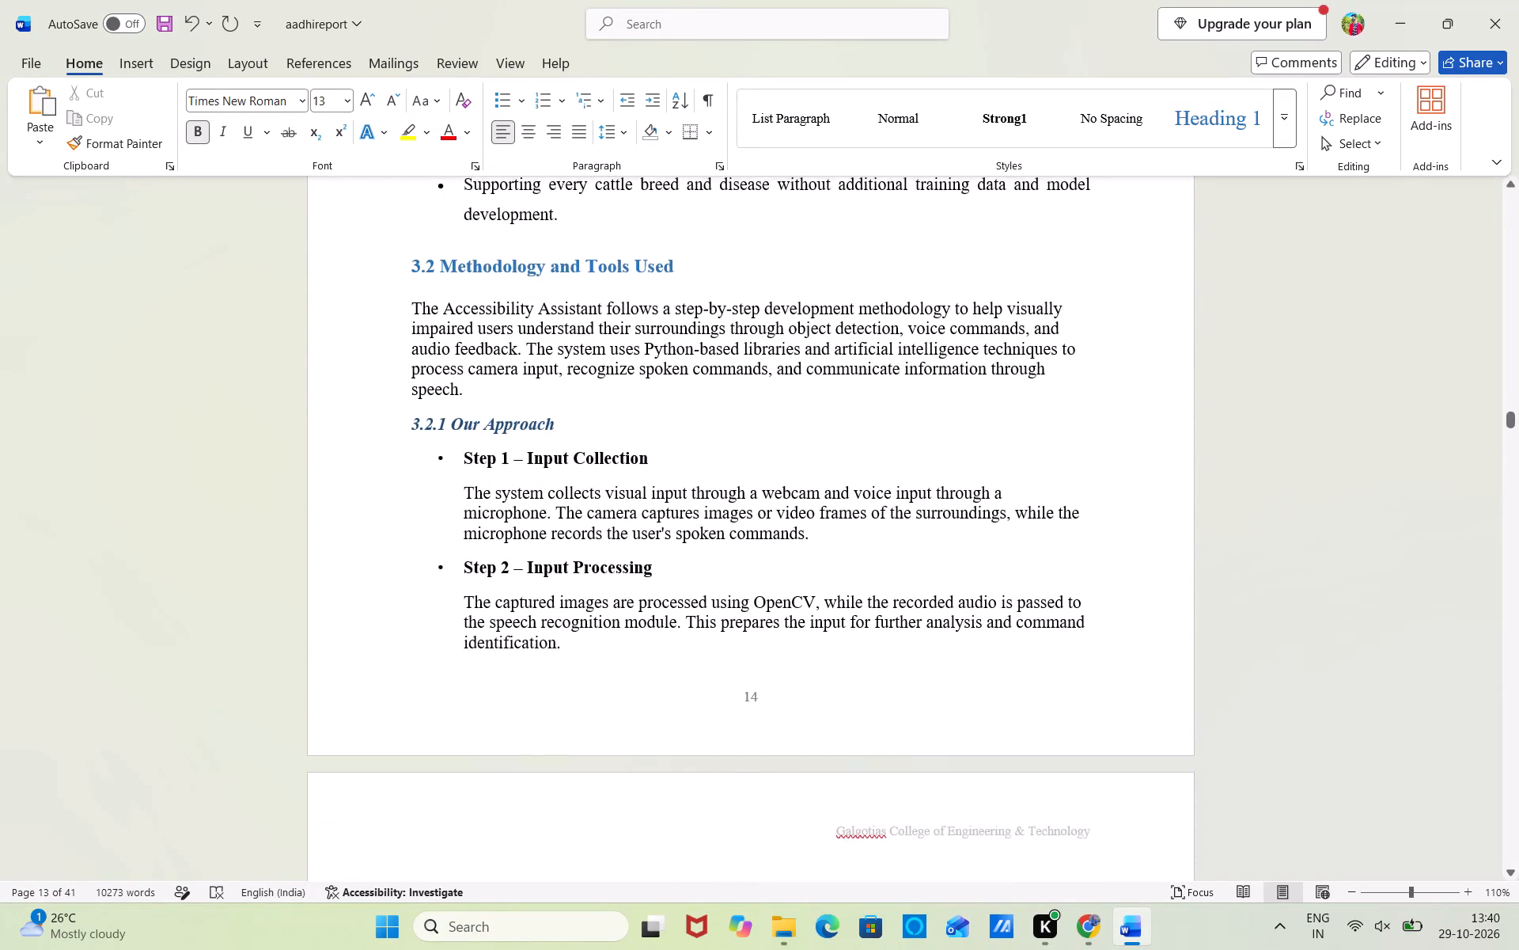
scroll(411, 657, "down", 1)
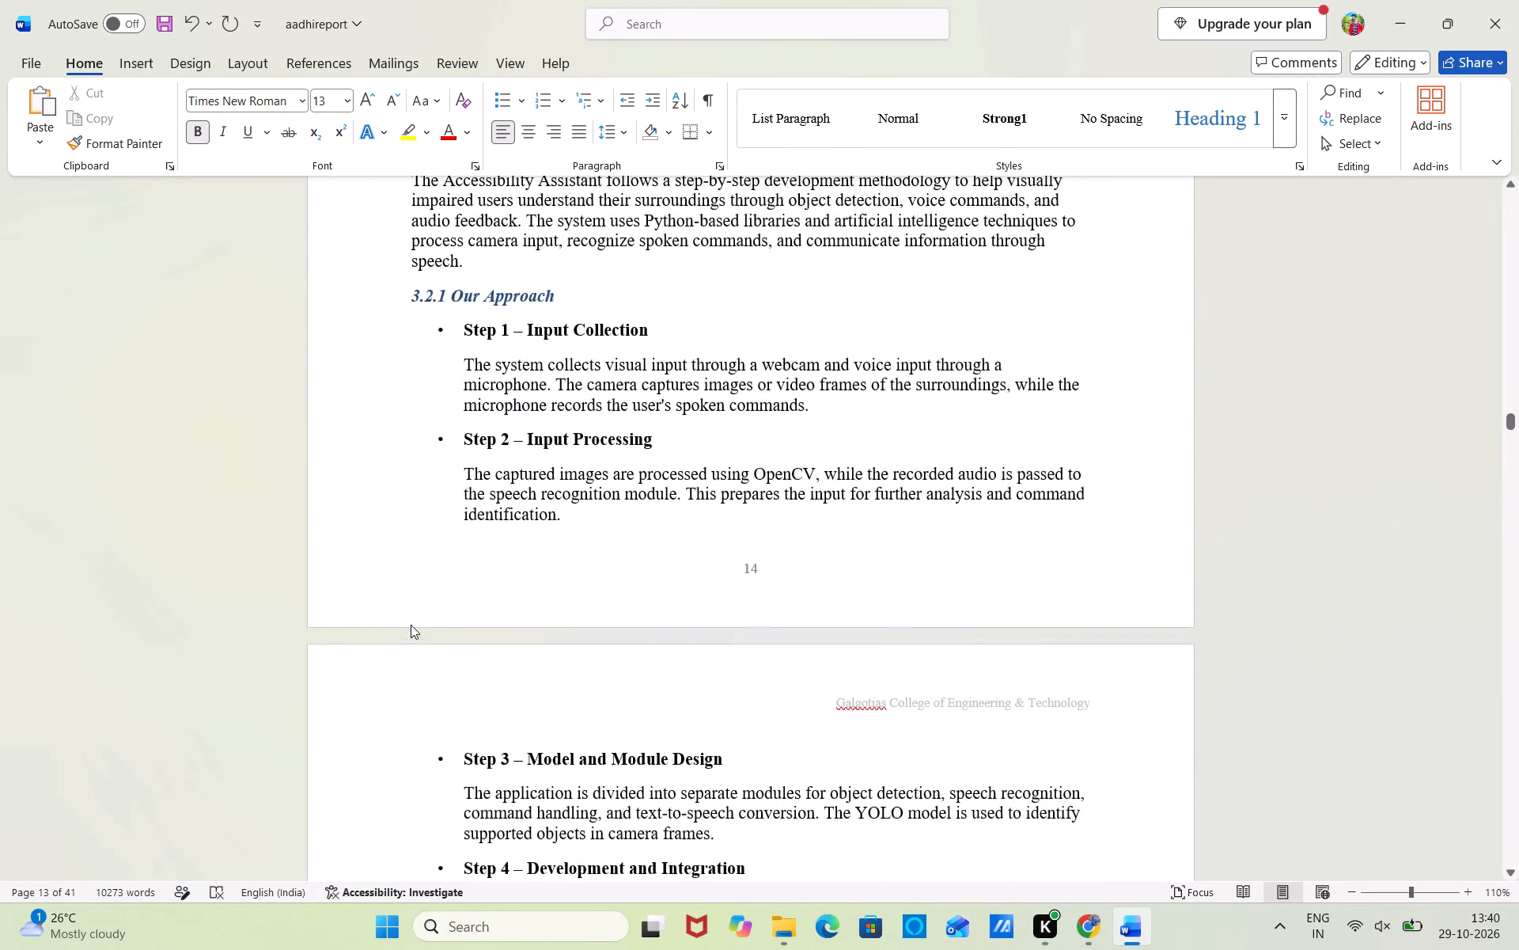
scroll(411, 625, "up", 2)
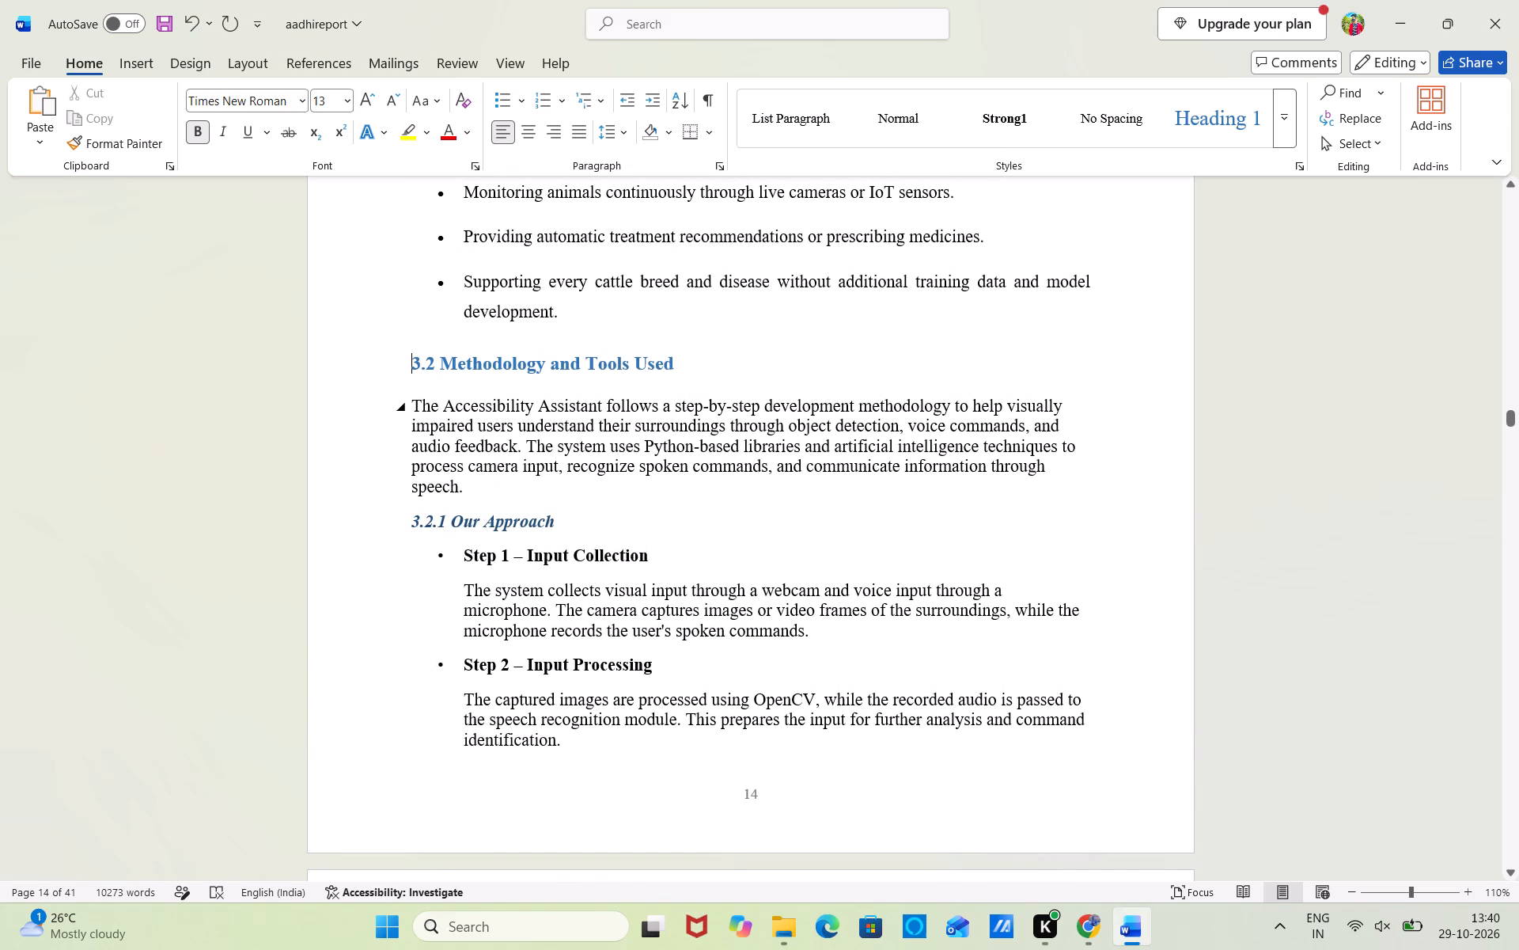
left_click_drag(411, 397, 737, 932)
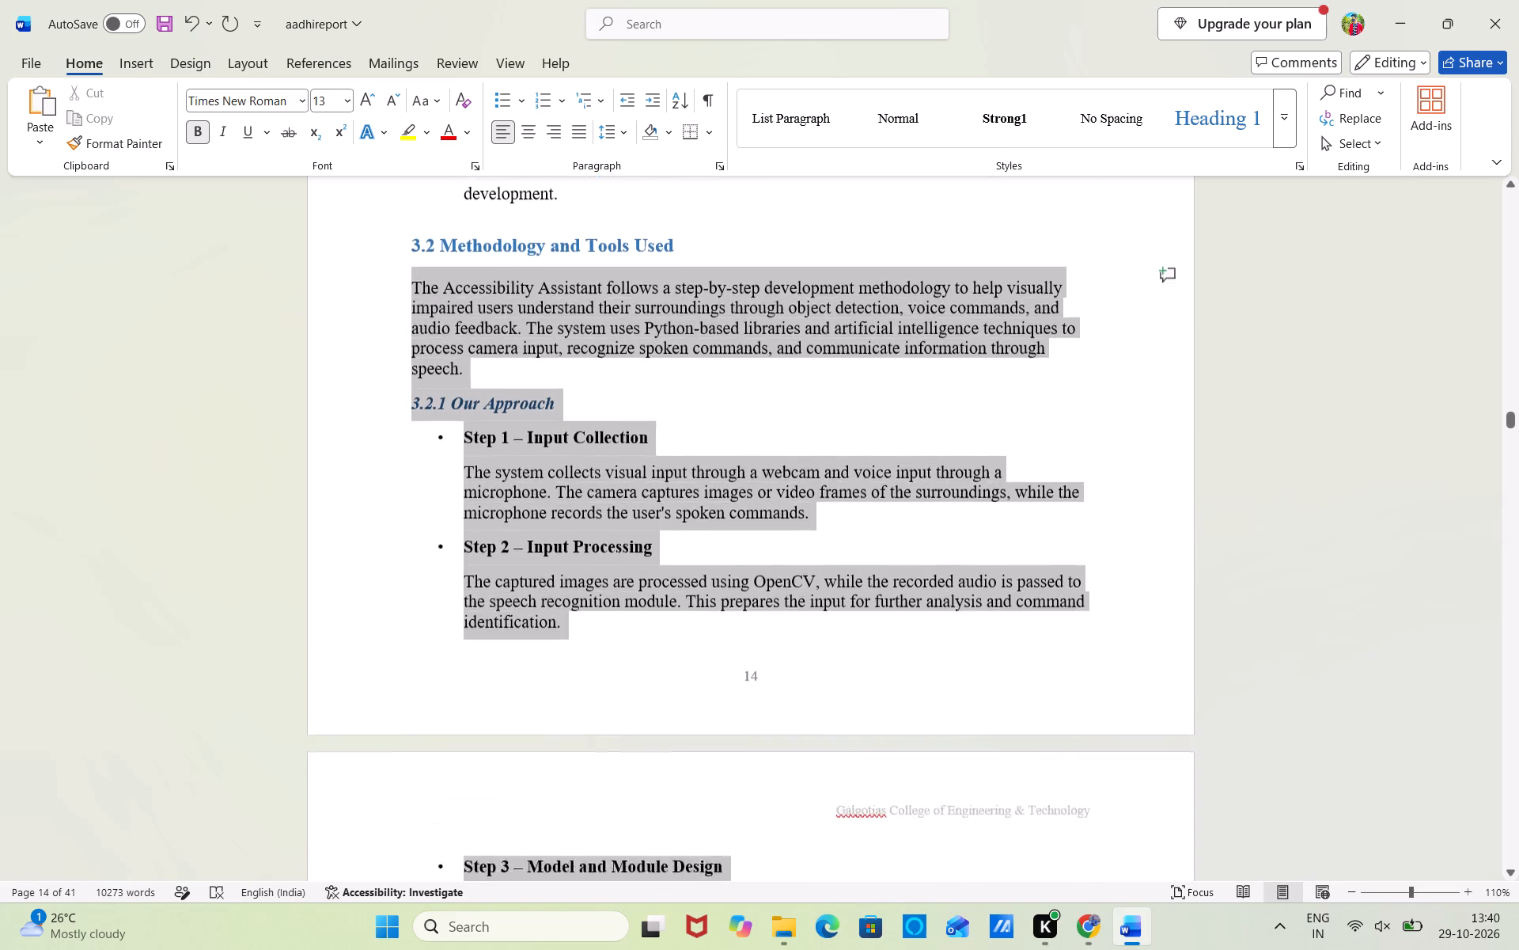
left_click_drag(737, 932, 596, 474)
key("ctrl+c")
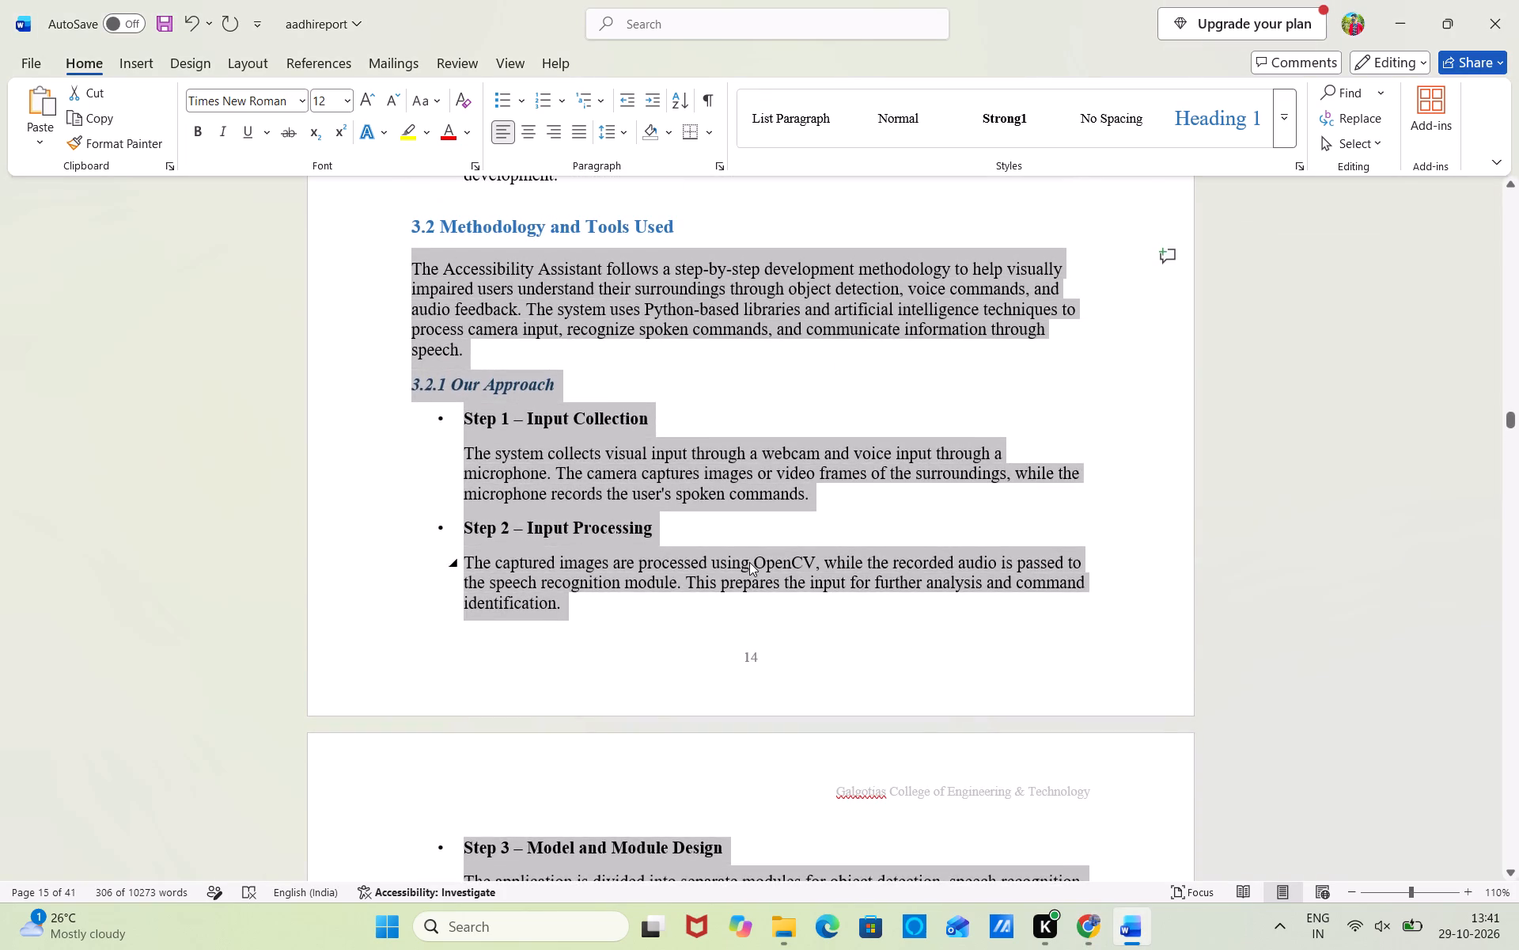
key("BackSpace")
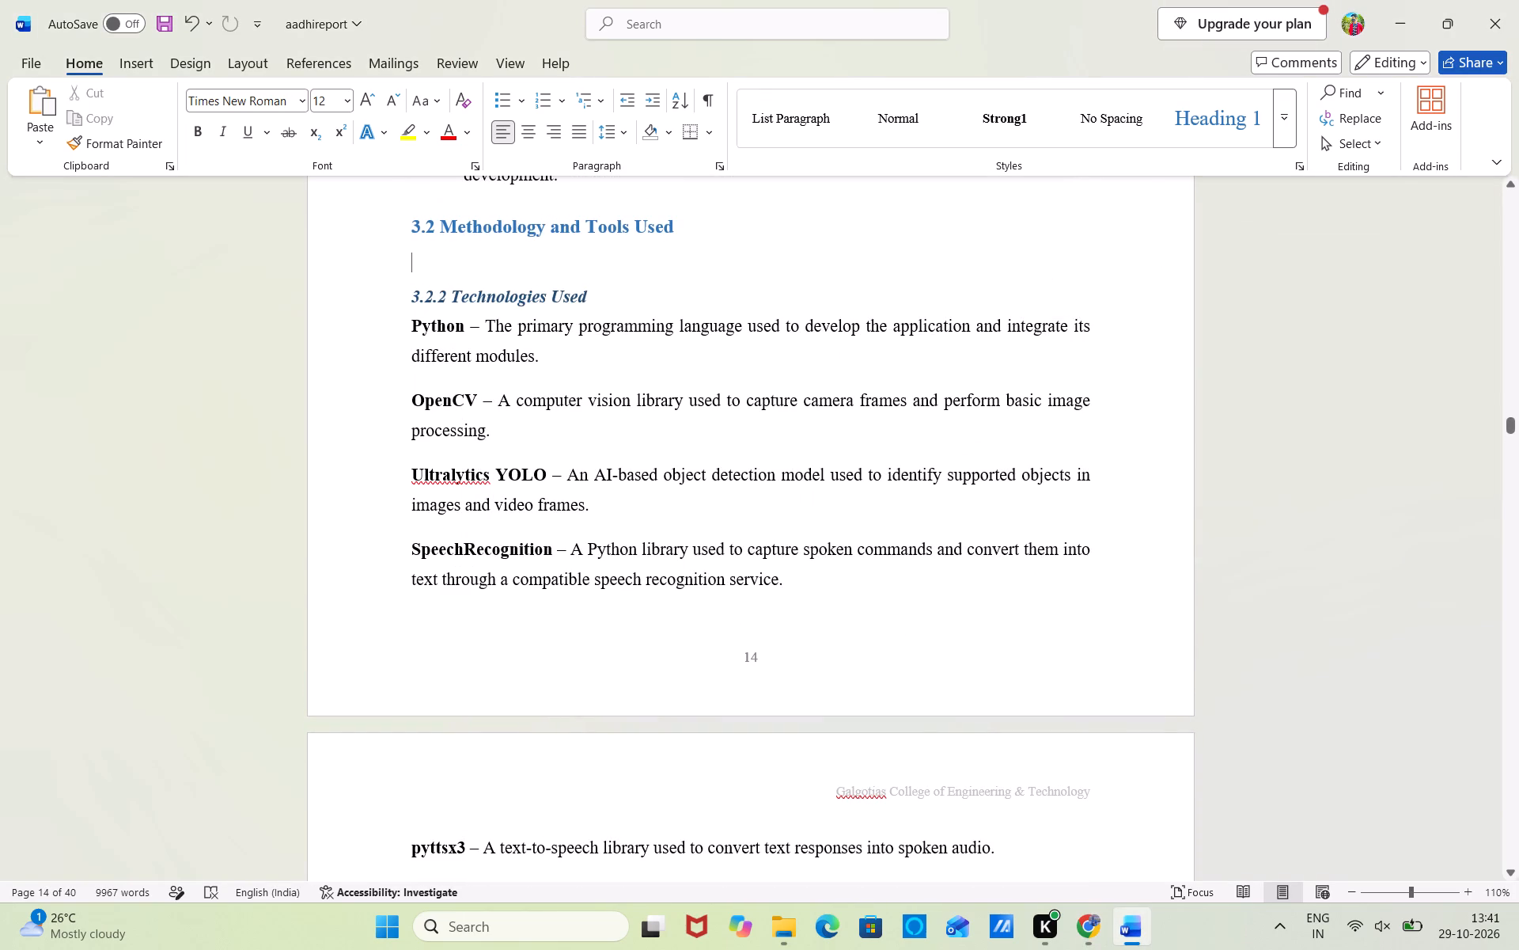
key("ctrl+v")
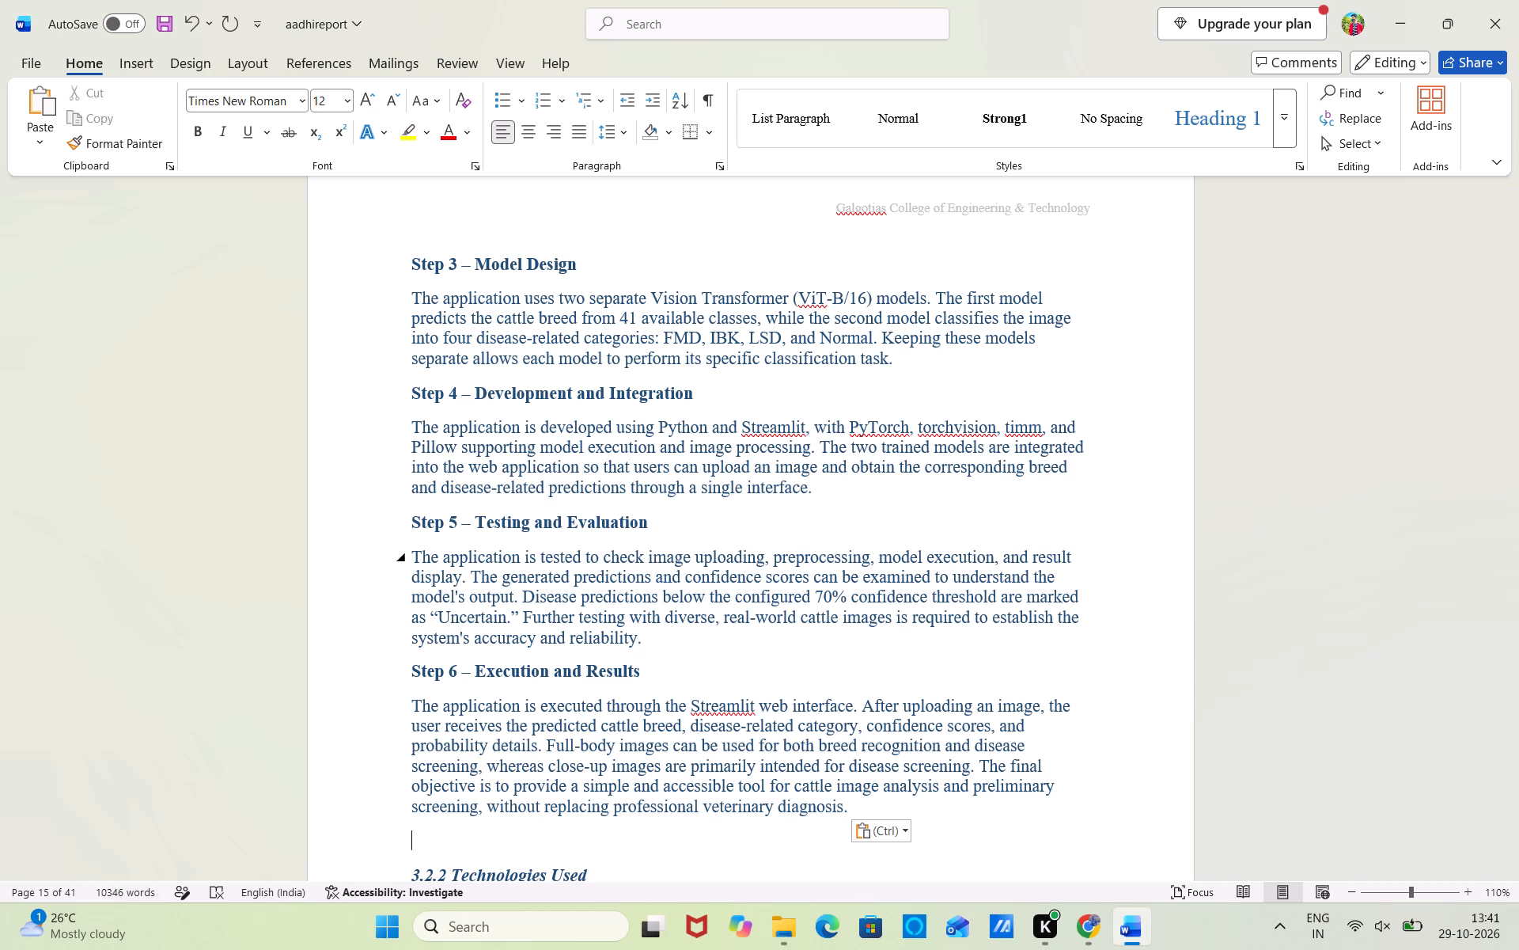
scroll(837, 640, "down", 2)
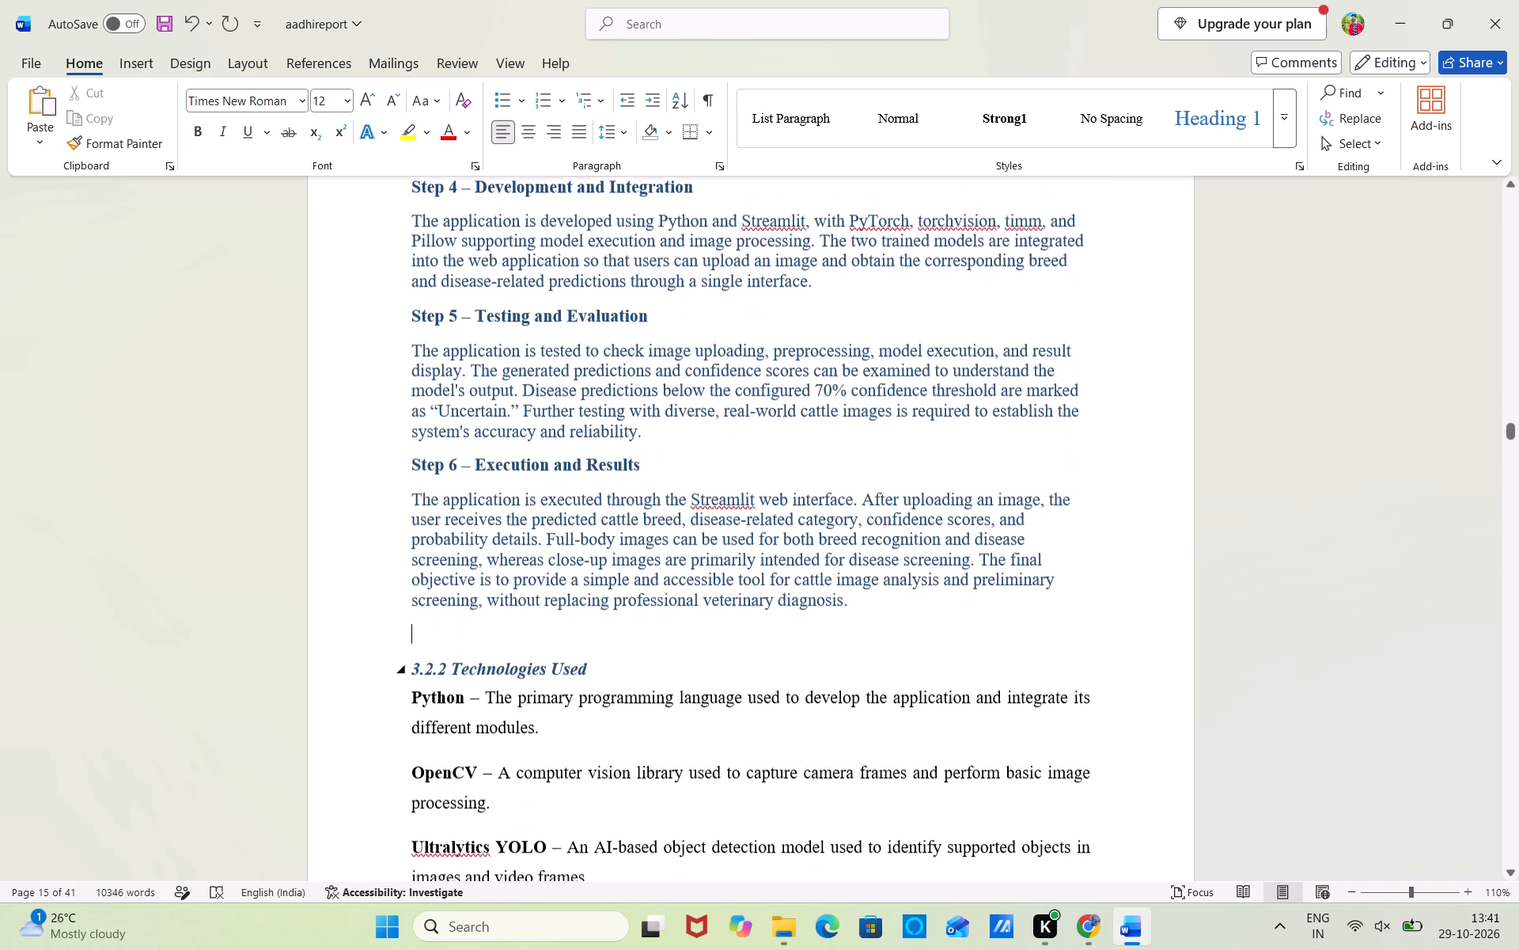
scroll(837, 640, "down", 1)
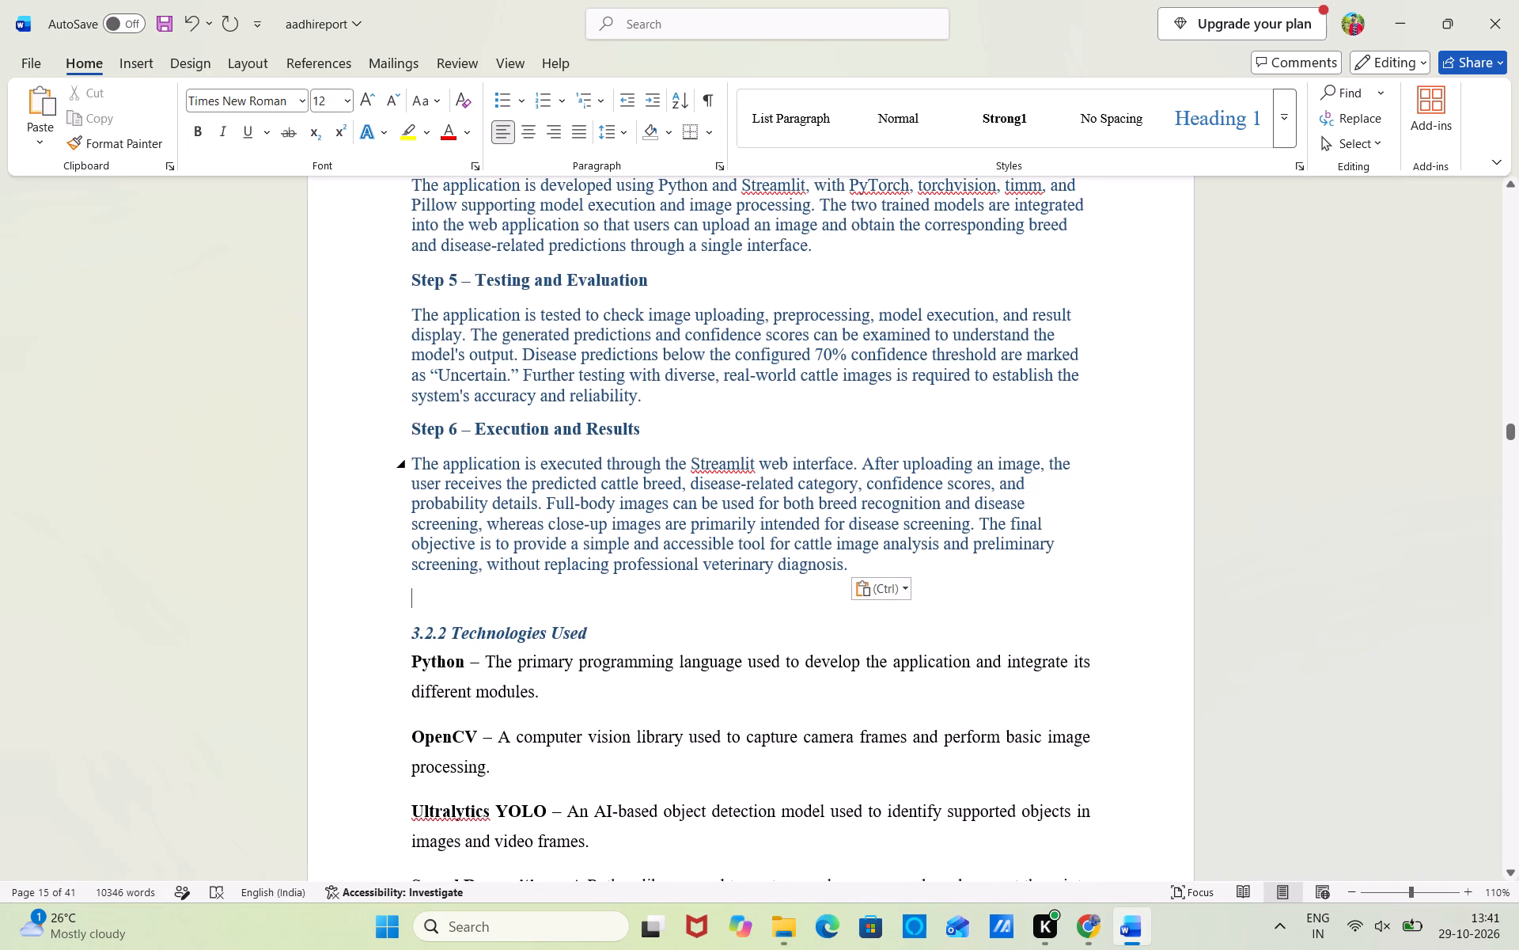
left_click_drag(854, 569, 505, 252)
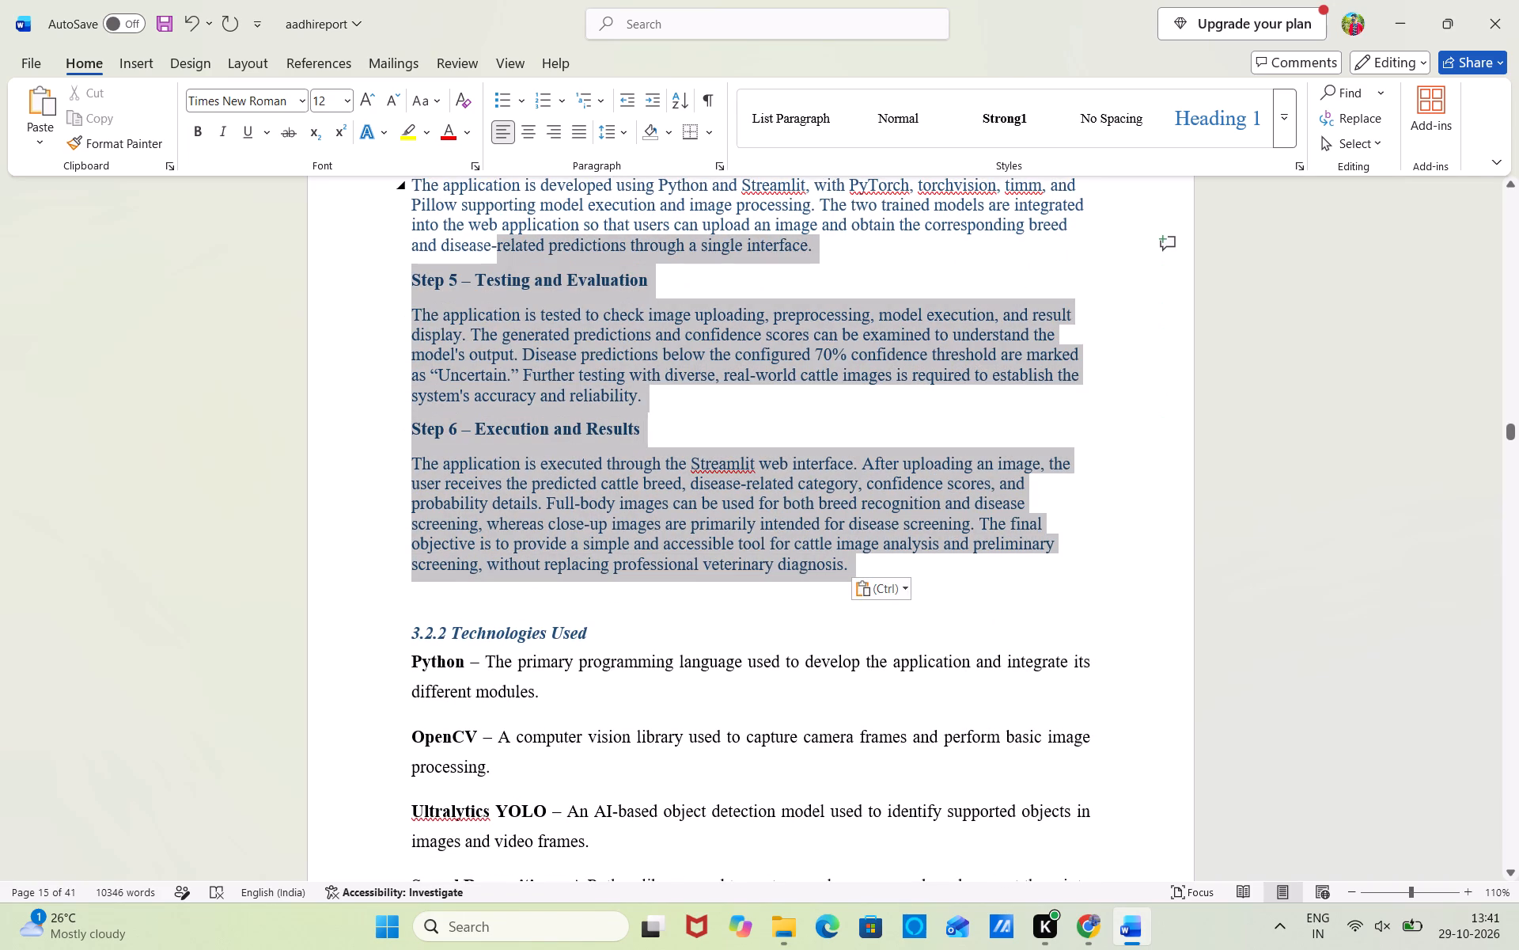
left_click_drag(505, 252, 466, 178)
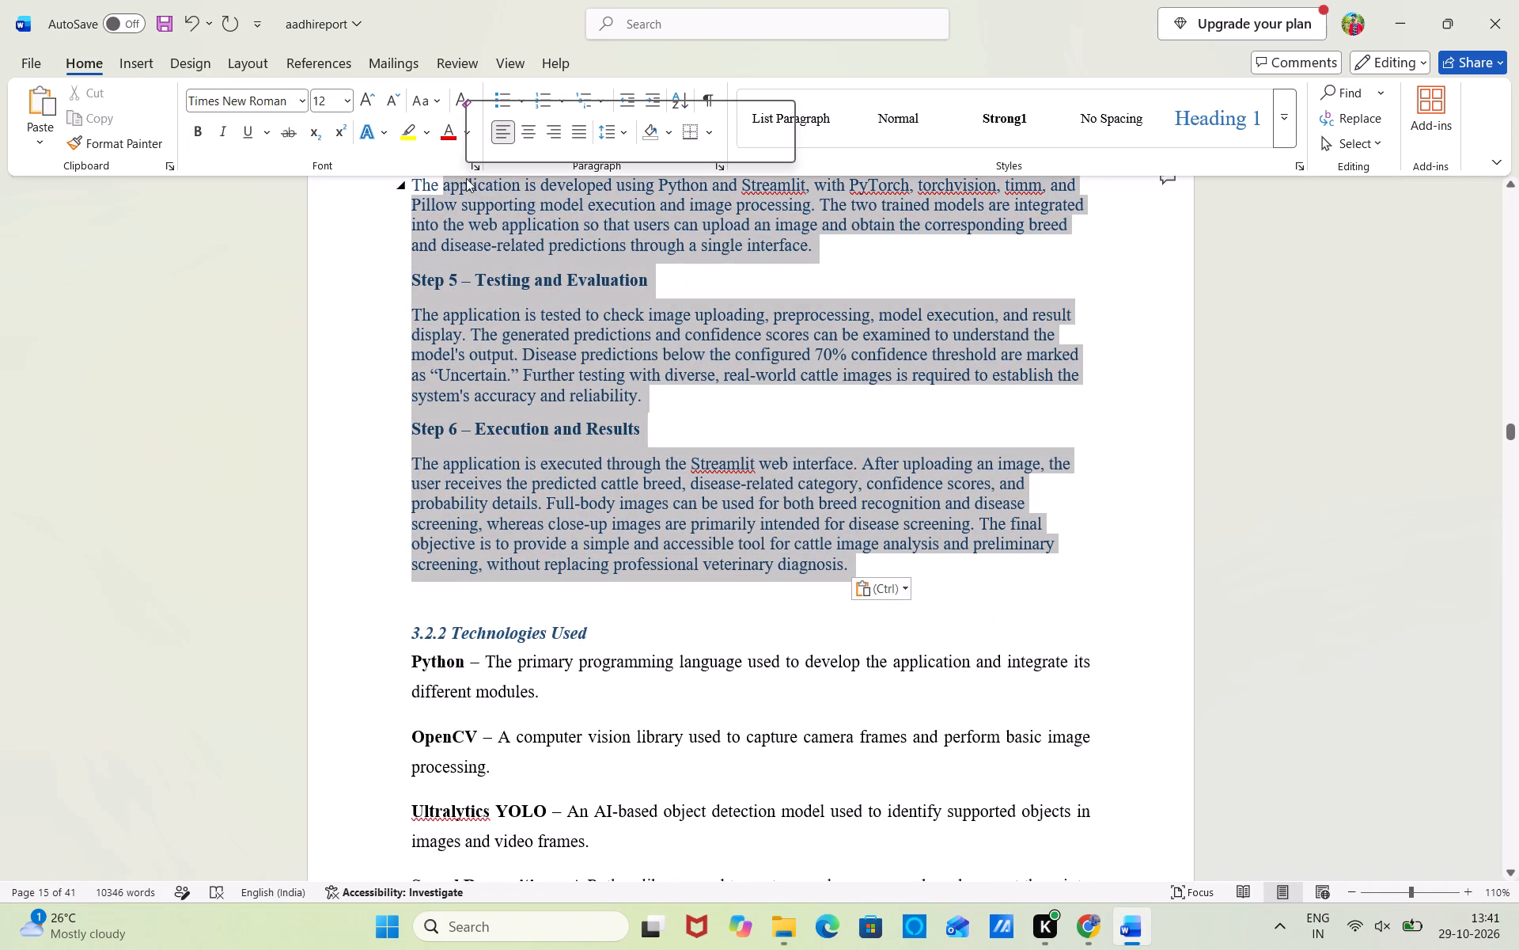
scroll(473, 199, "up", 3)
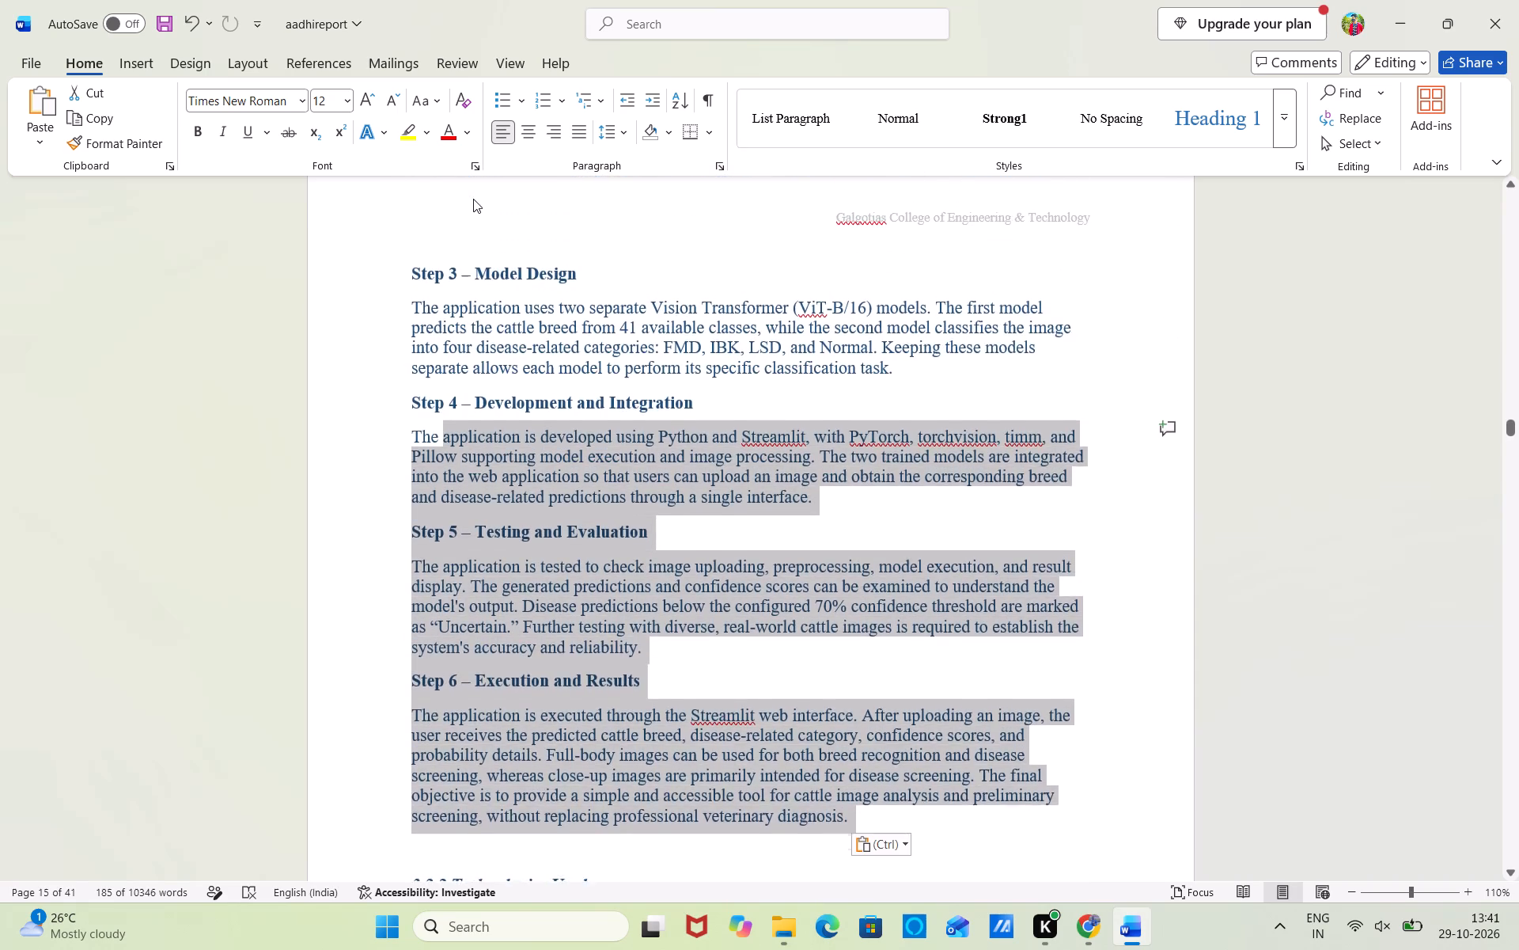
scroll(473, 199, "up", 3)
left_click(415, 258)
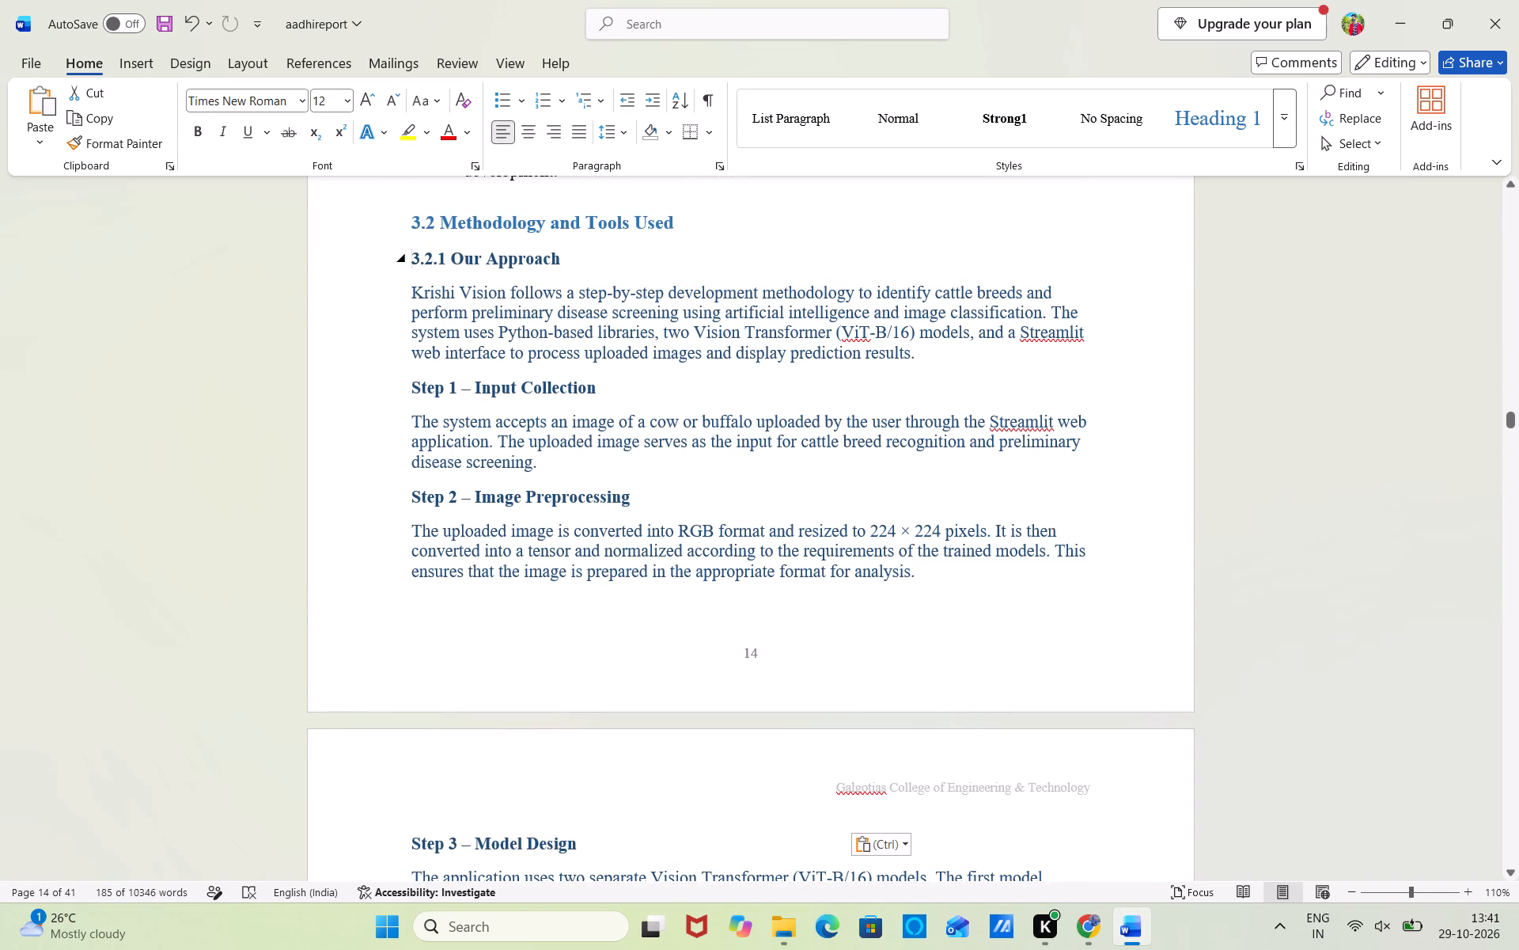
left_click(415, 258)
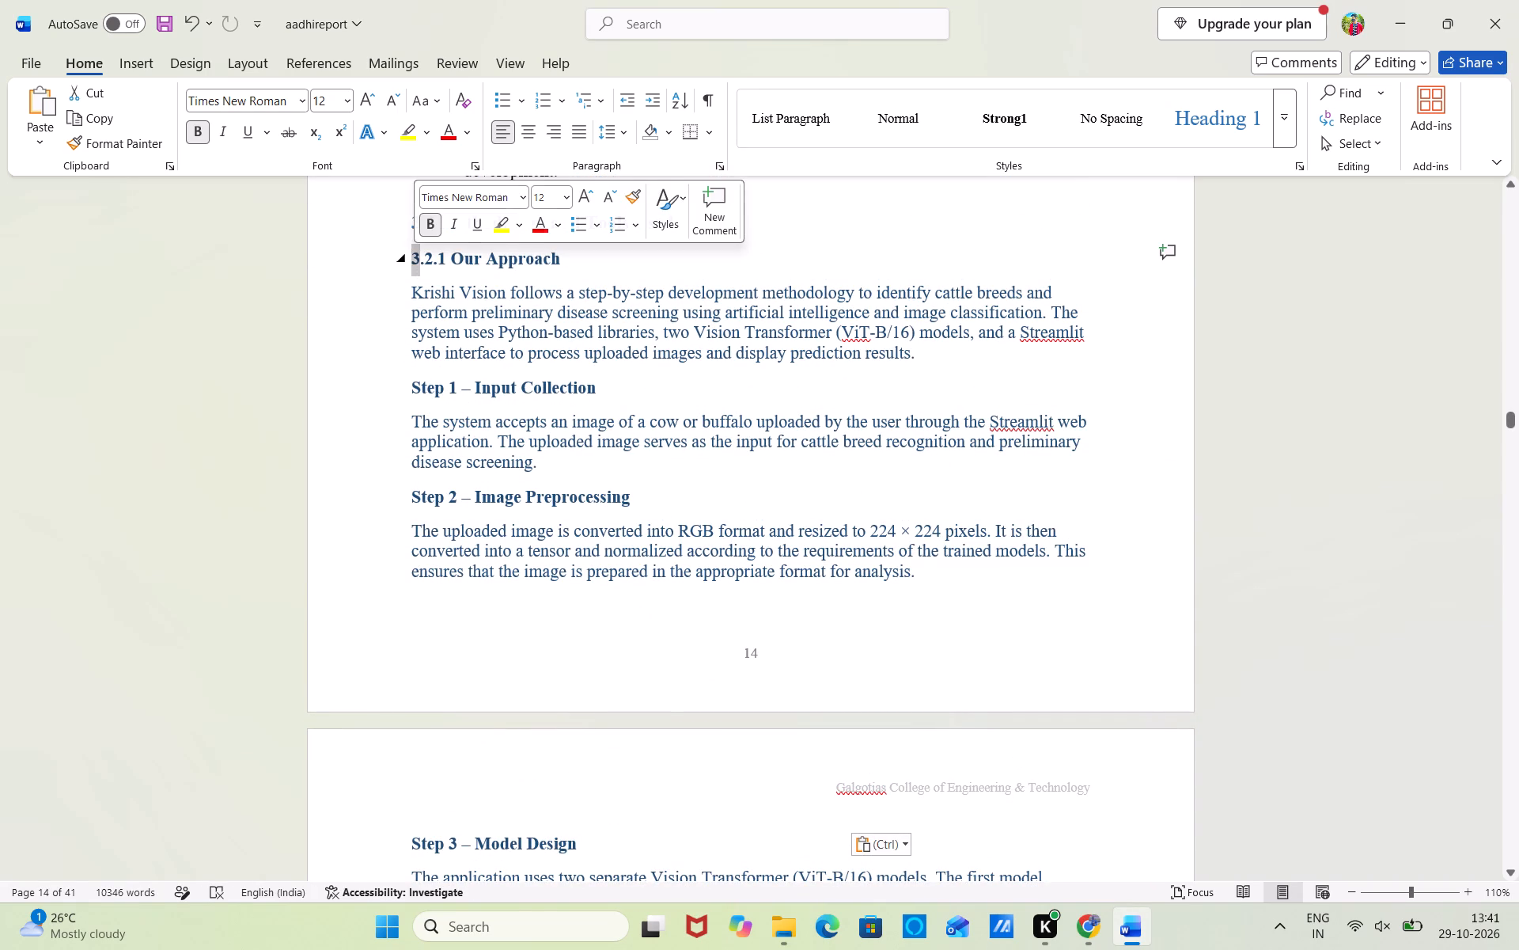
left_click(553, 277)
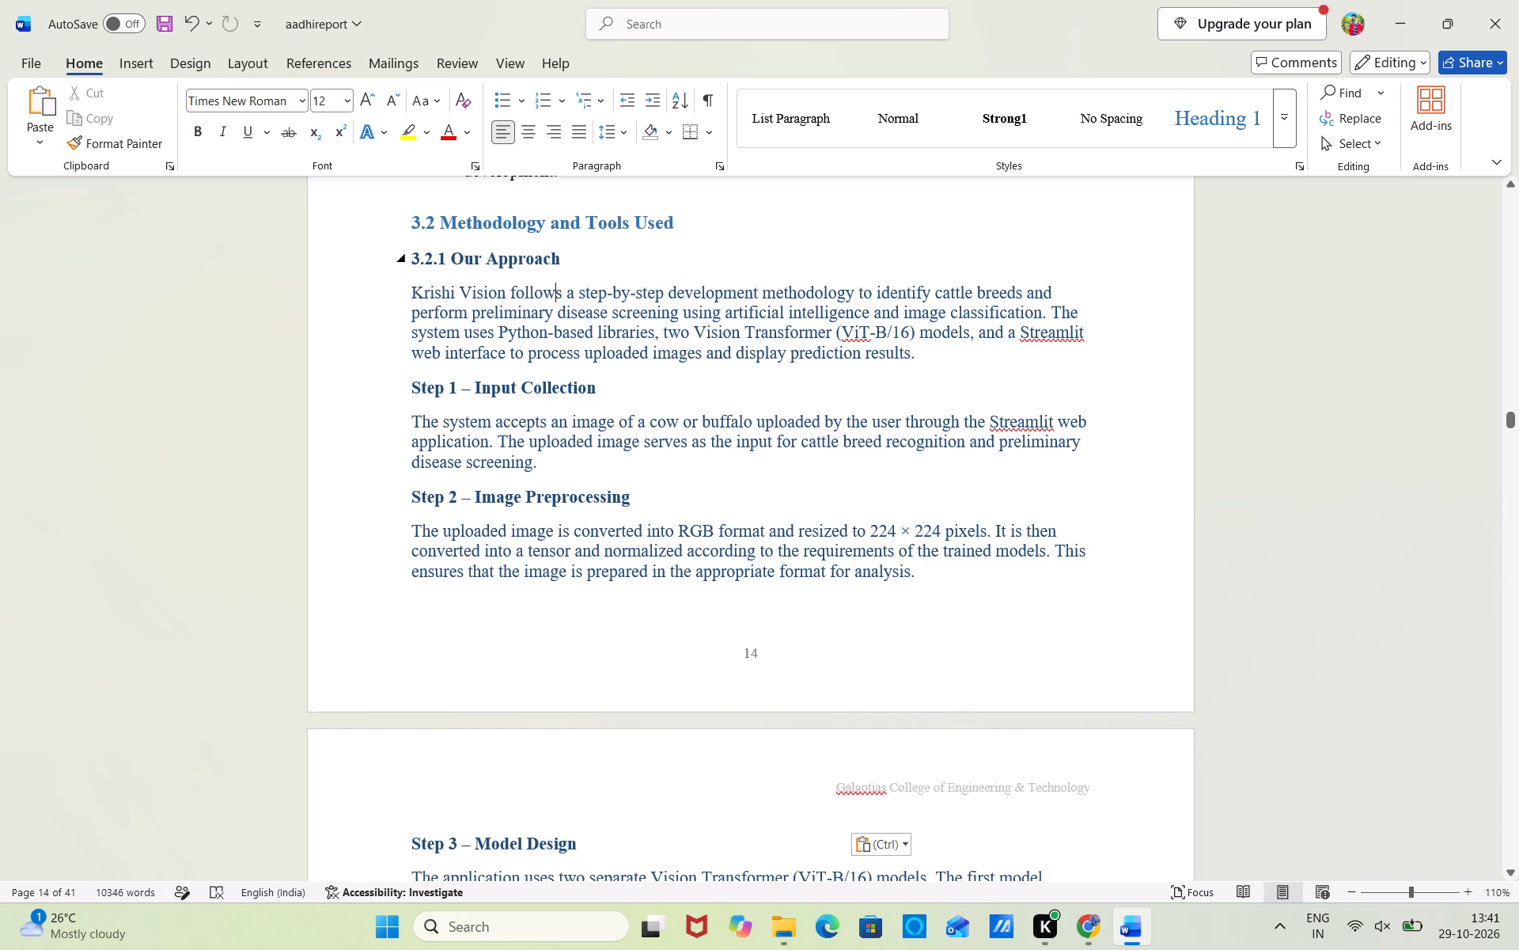
Apply the plain black text effect to the pasted Our Approach text, from heading 3.2.1 through the end of Step 6.
left_click_drag(415, 260, 484, 333)
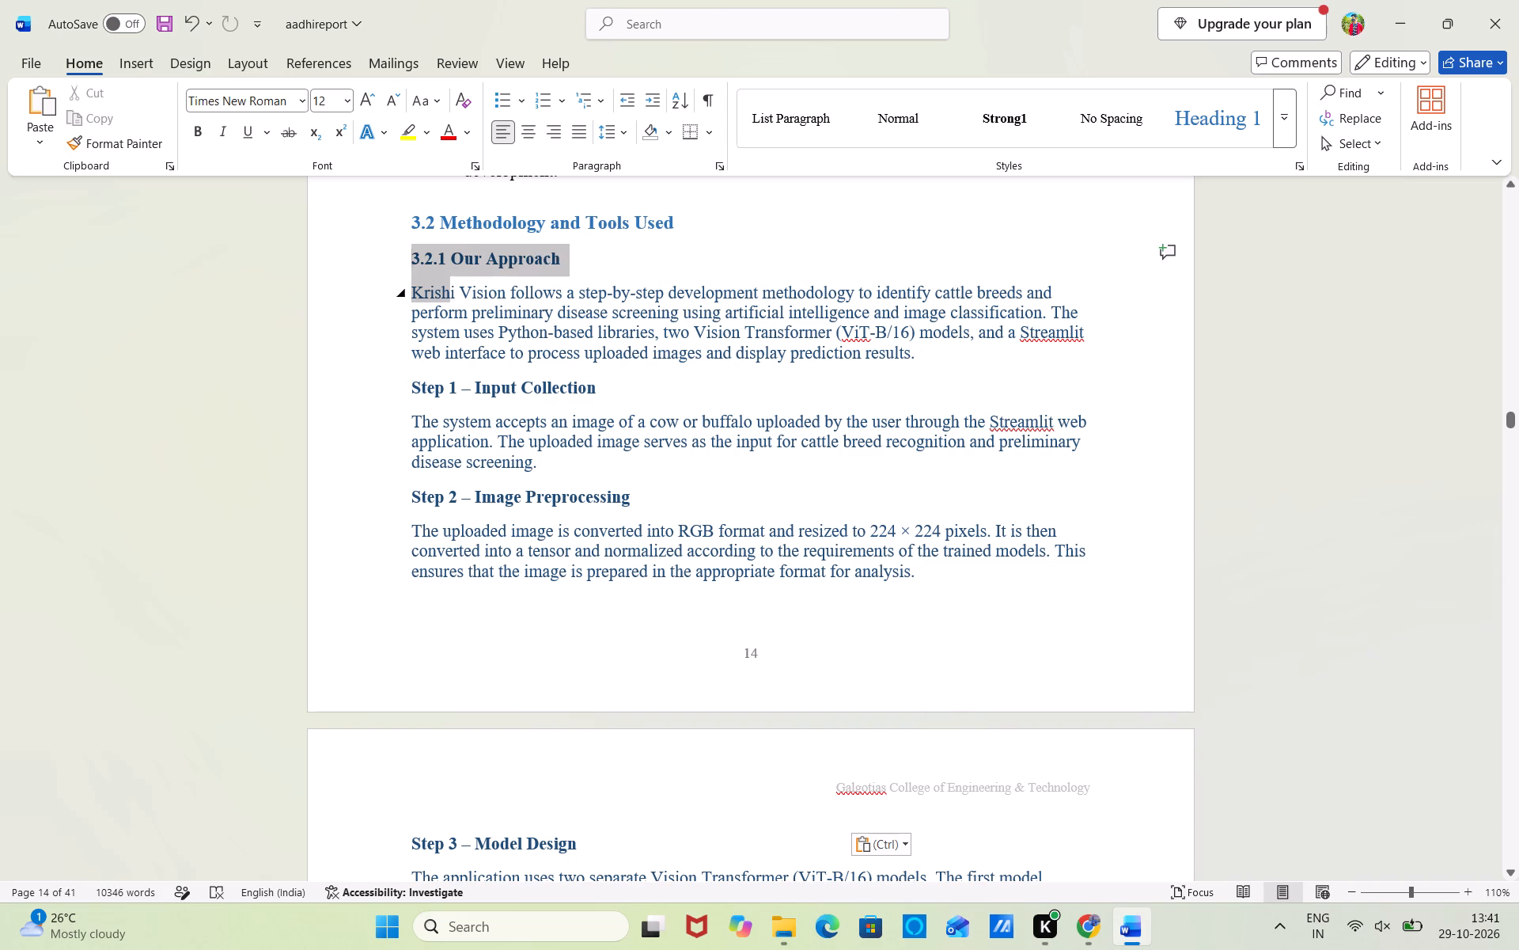
left_click_drag(484, 333, 701, 783)
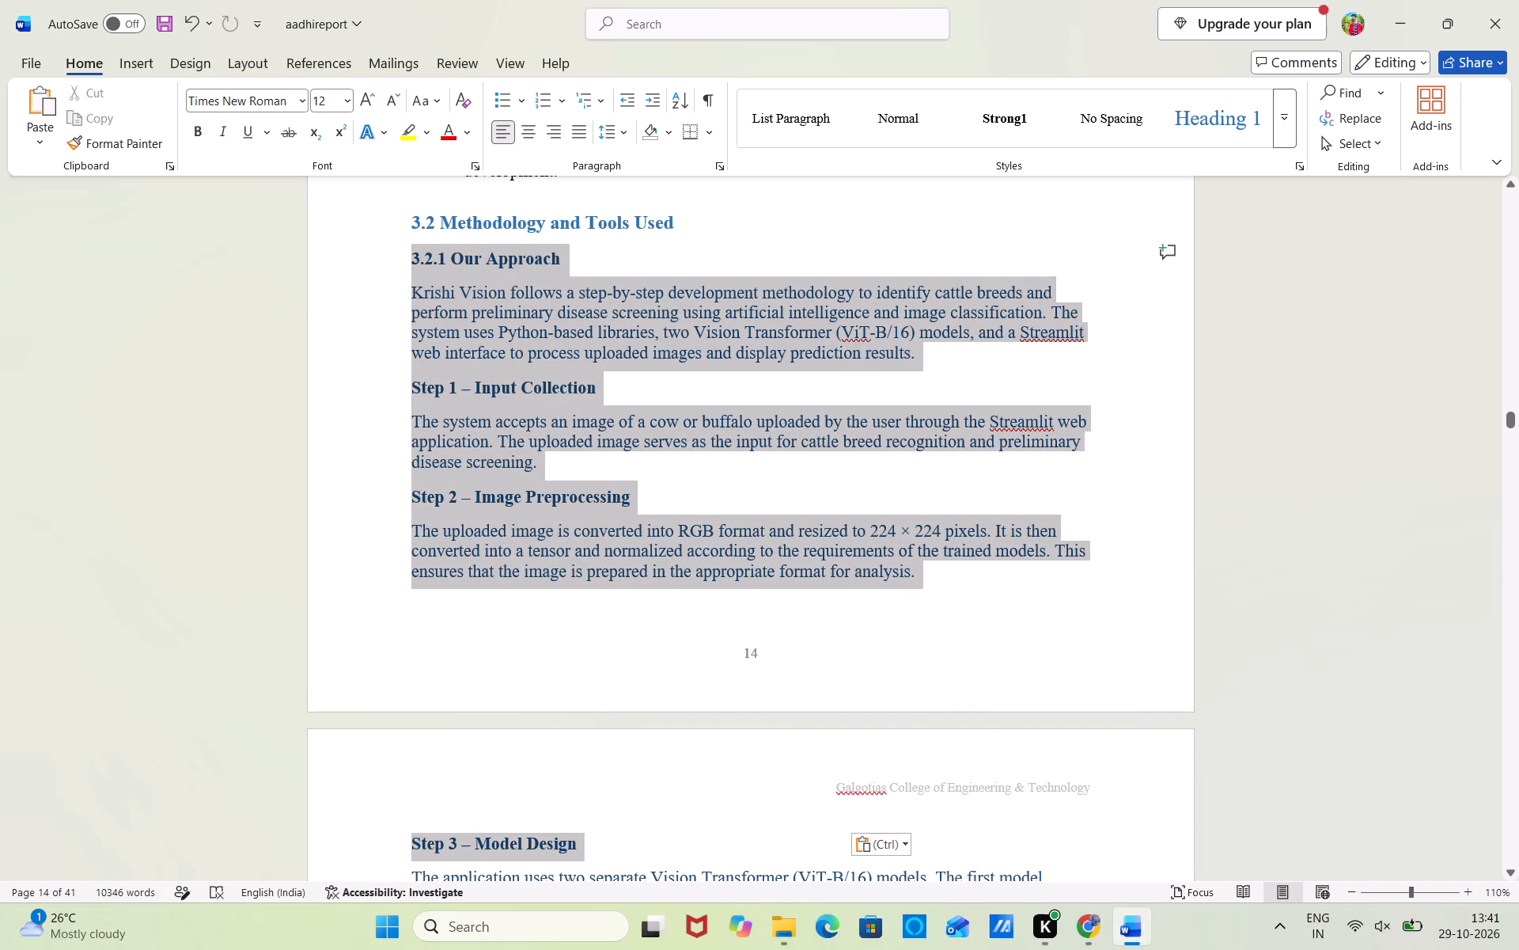
left_click_drag(701, 783, 688, 652)
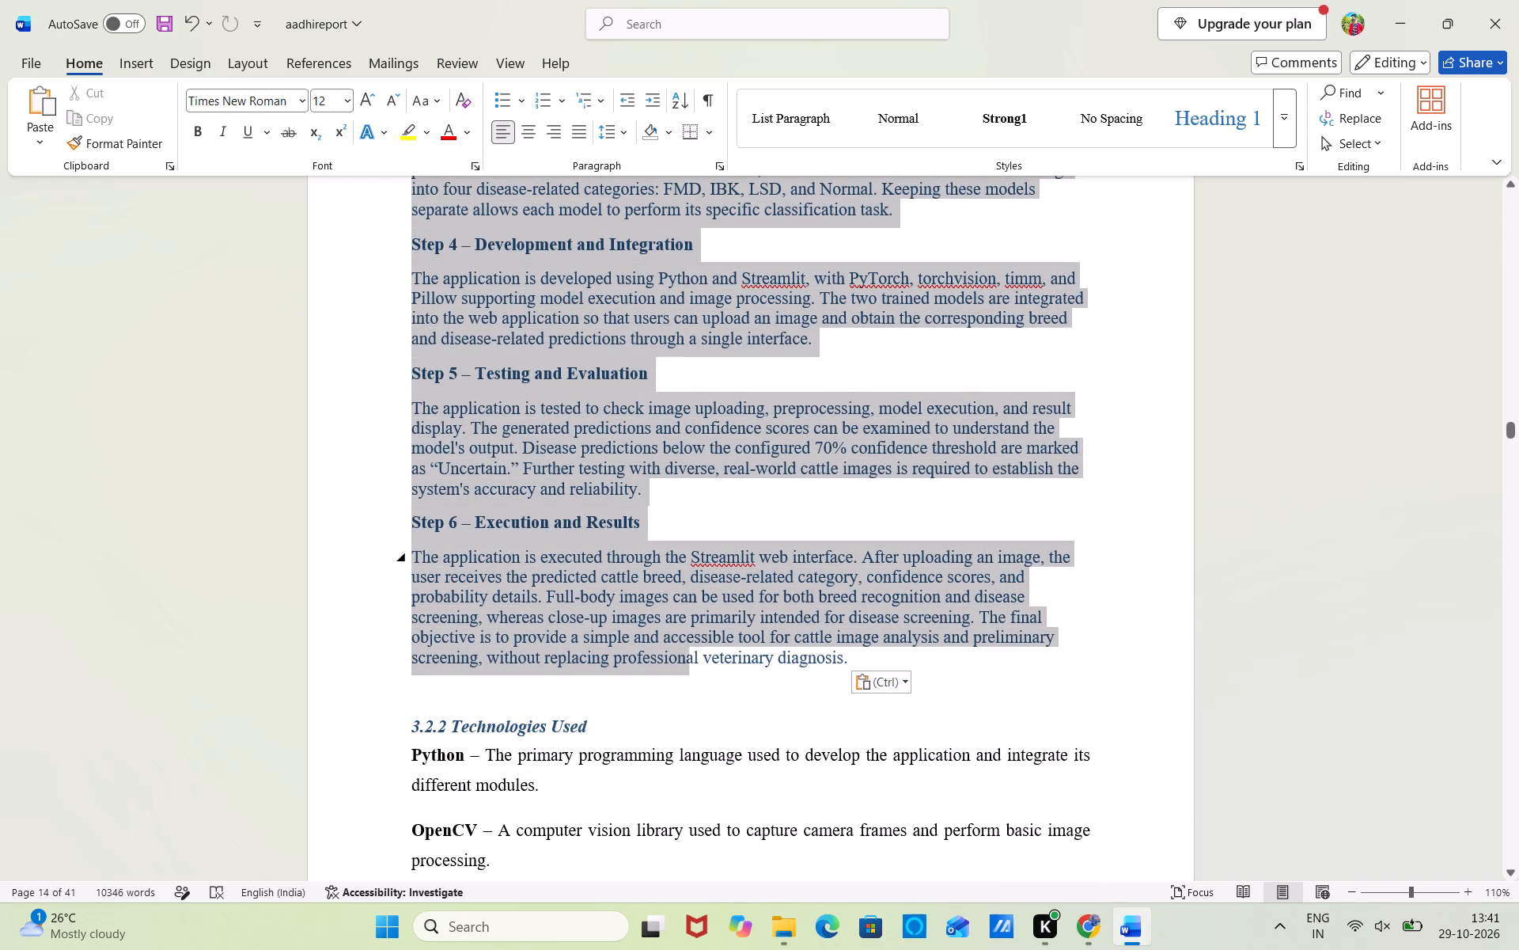
left_click_drag(688, 652, 804, 655)
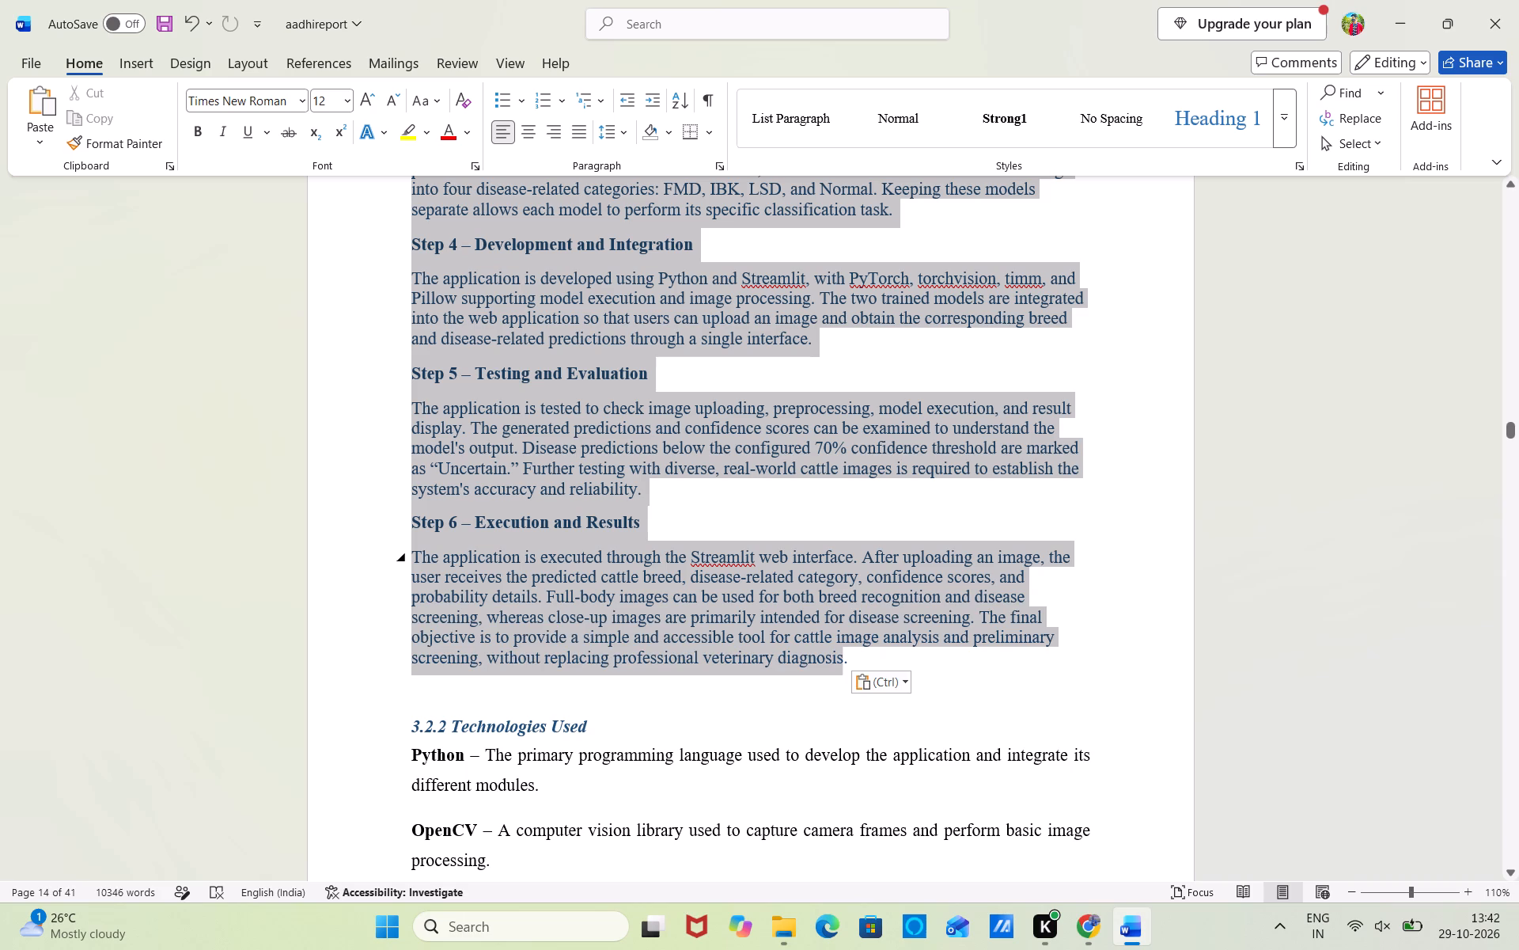
left_click_drag(804, 655, 853, 646)
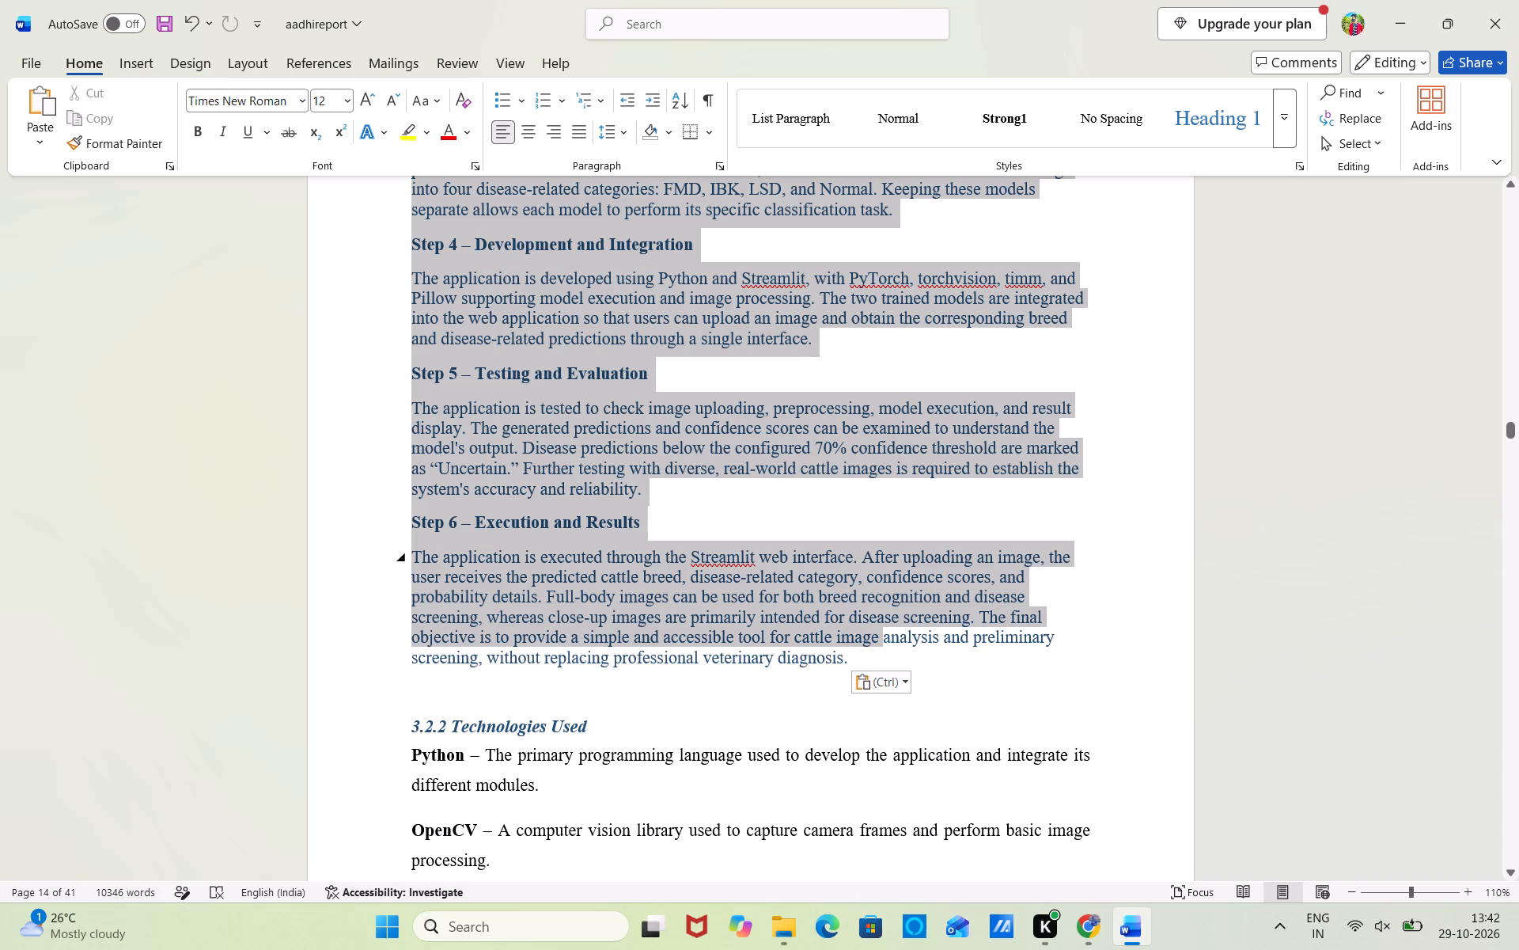
left_click_drag(853, 646, 857, 654)
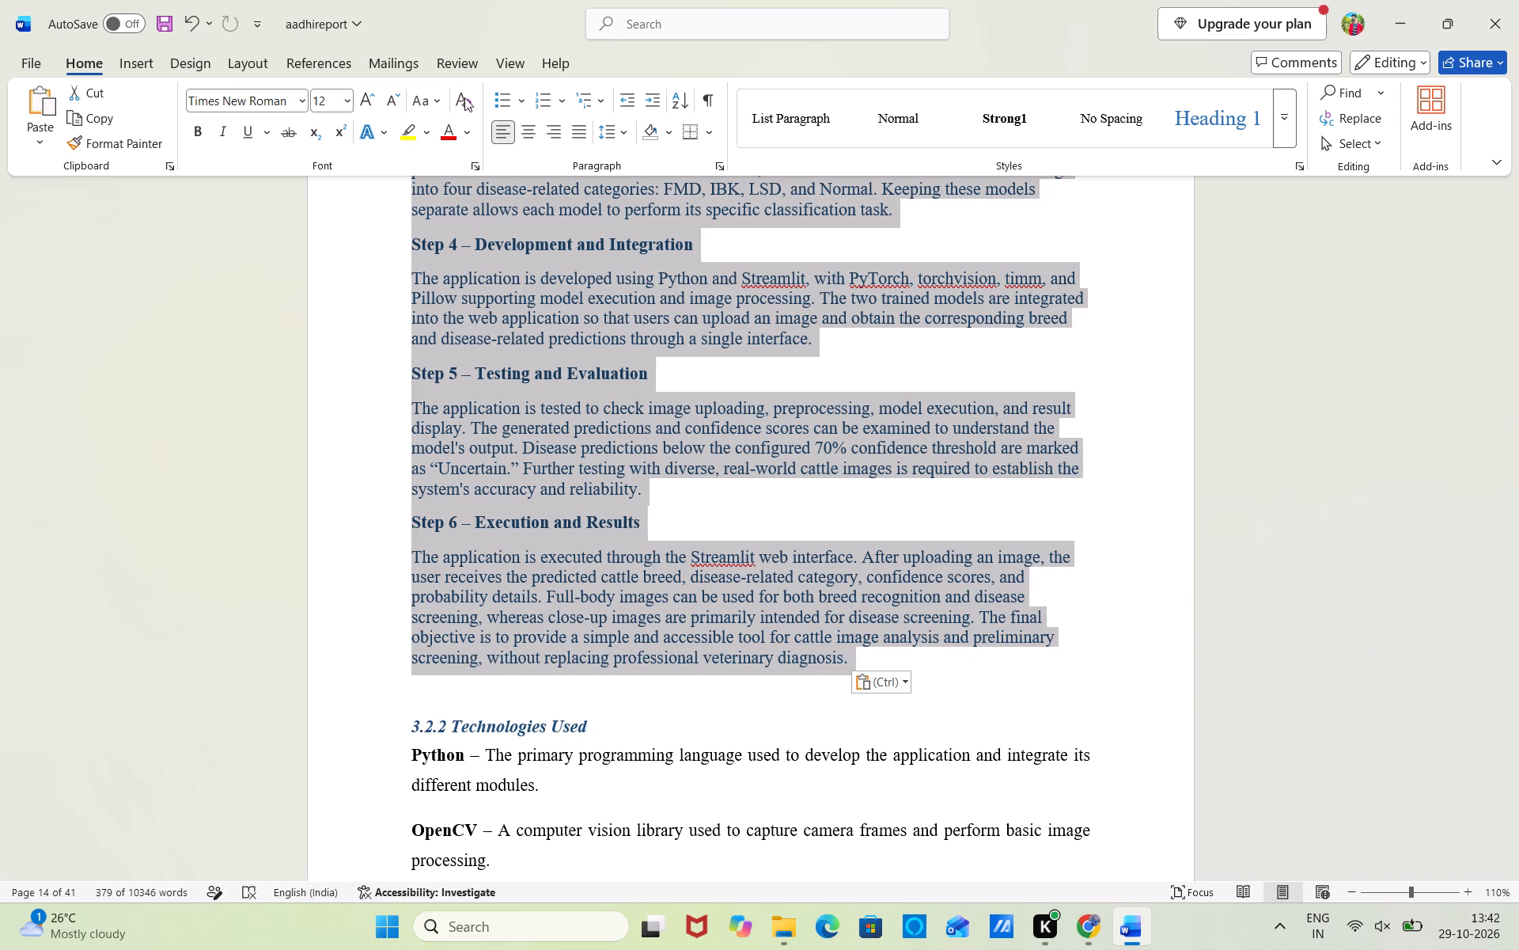
left_click(378, 139)
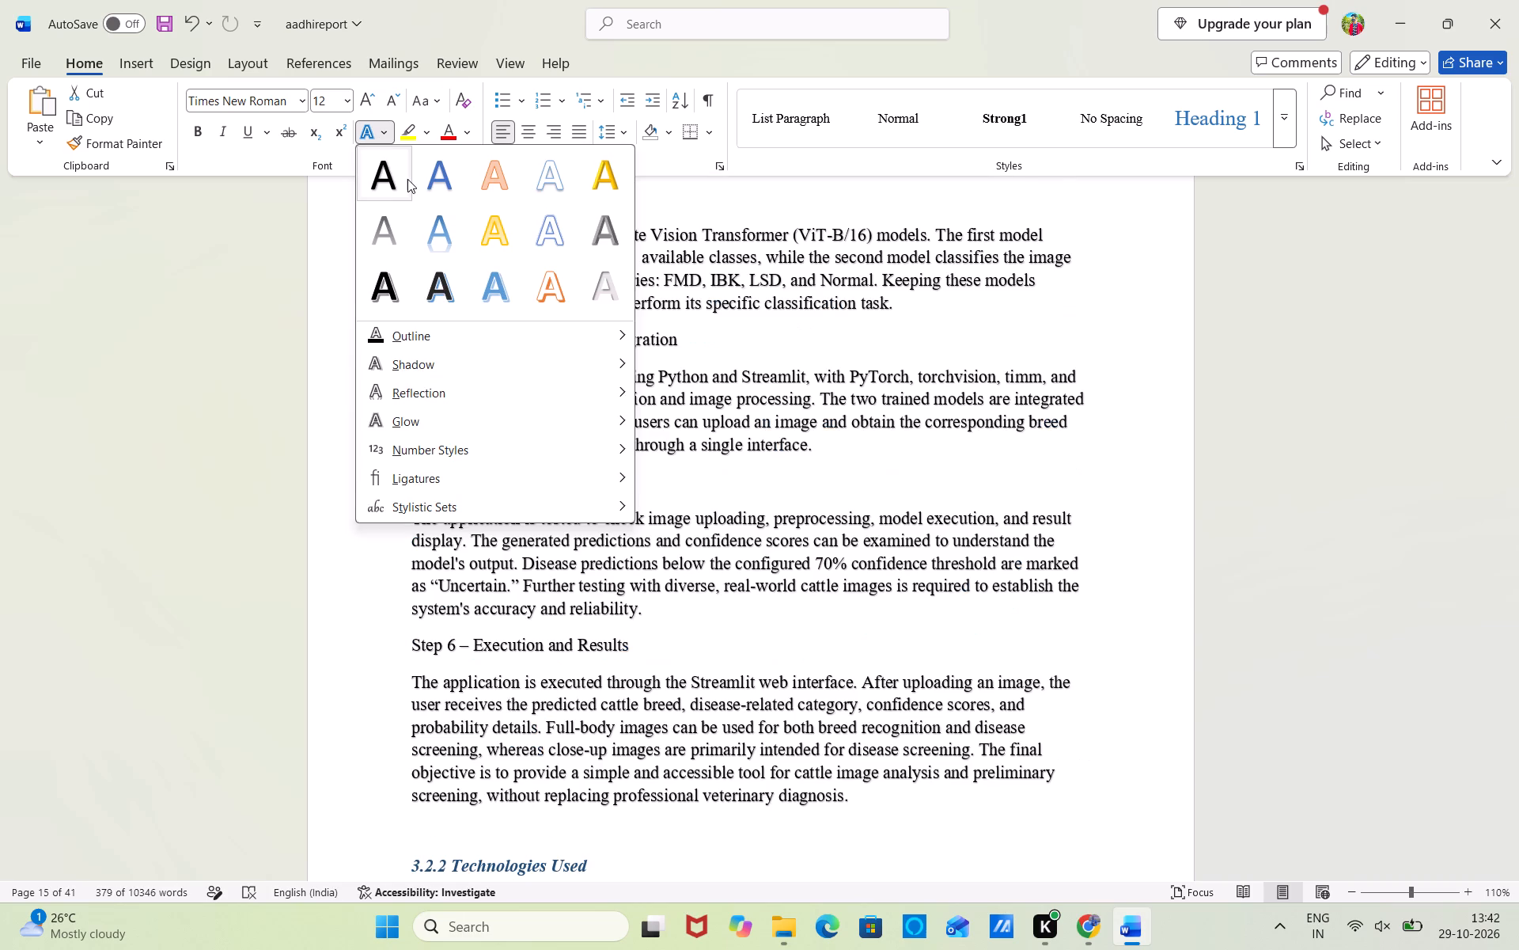
left_click(409, 179)
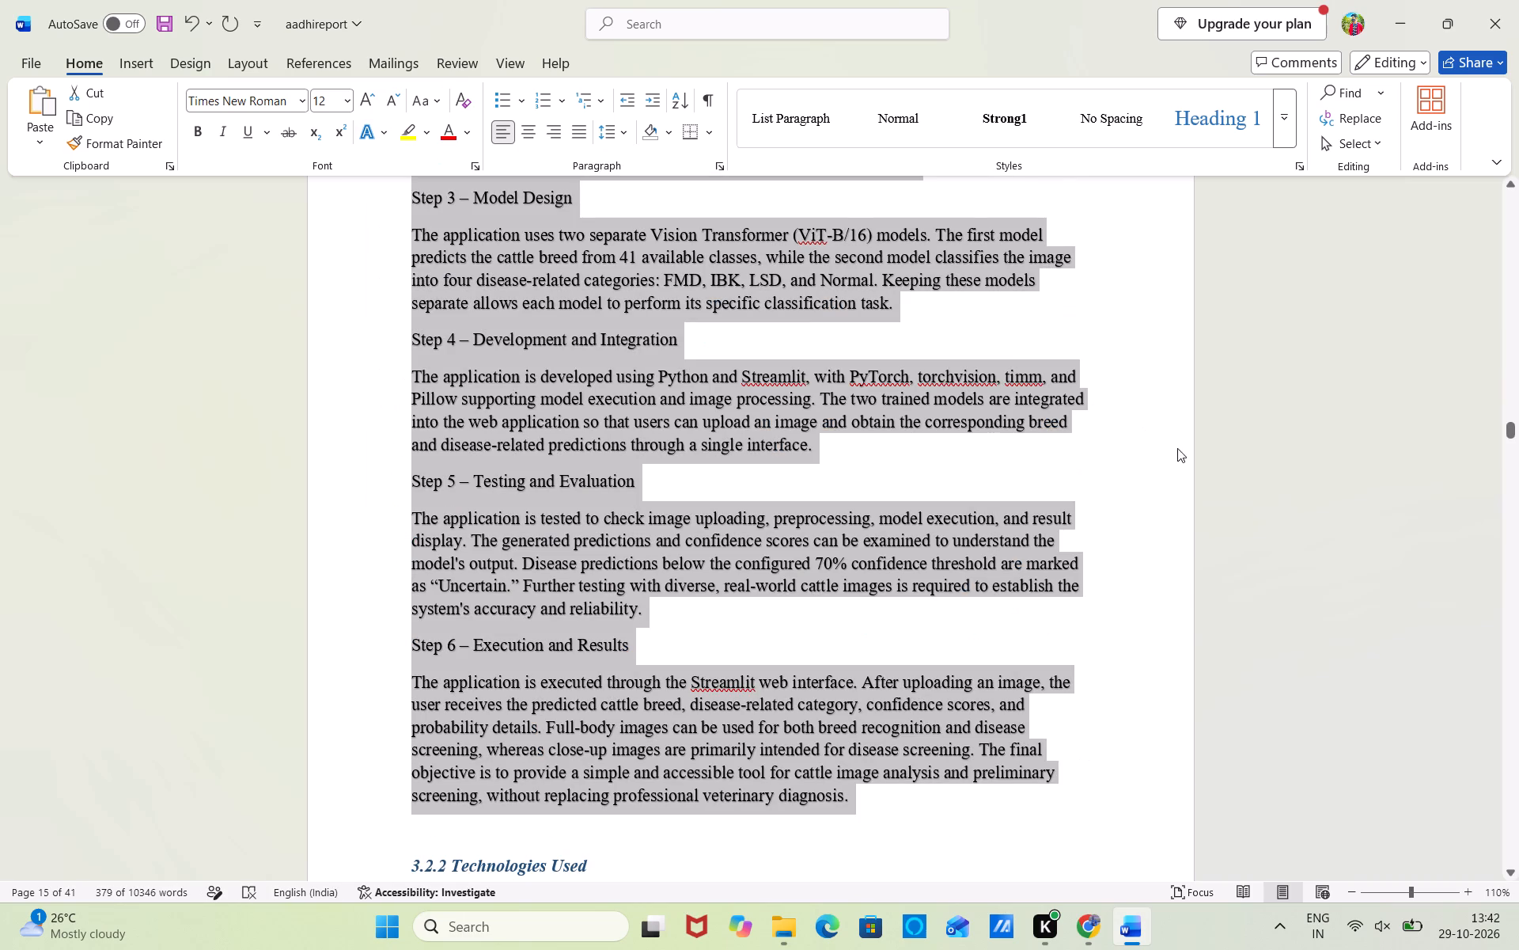
left_click(1177, 448)
Make the whole "Step 1 – Input Collection" heading under 3.2.1 bold.
scroll(774, 529, "up", 1)
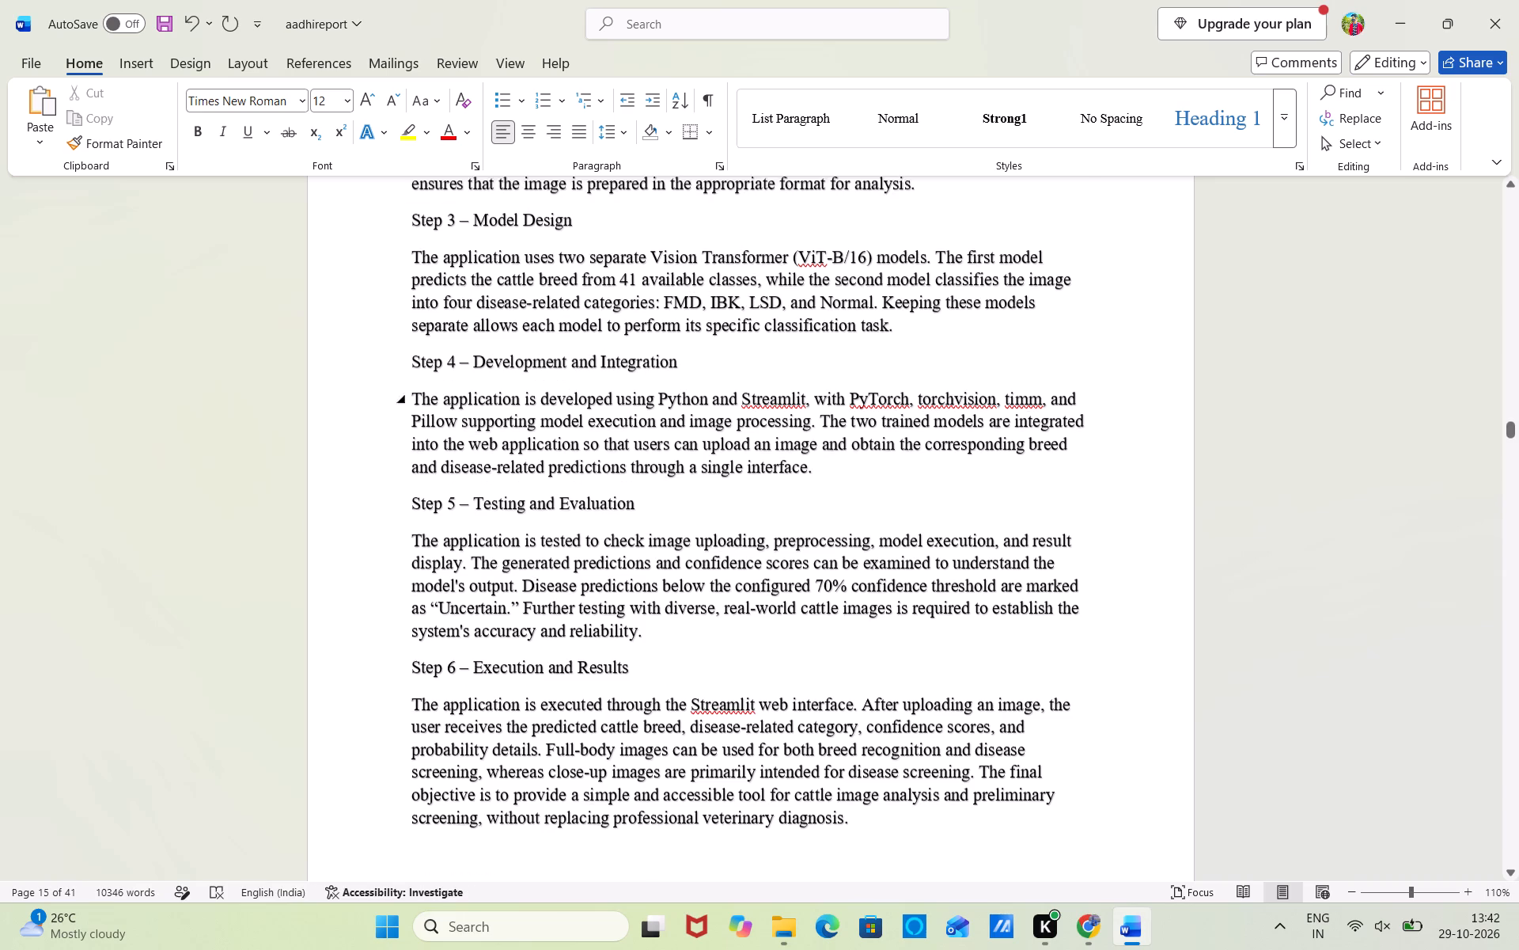
scroll(774, 529, "up", 4)
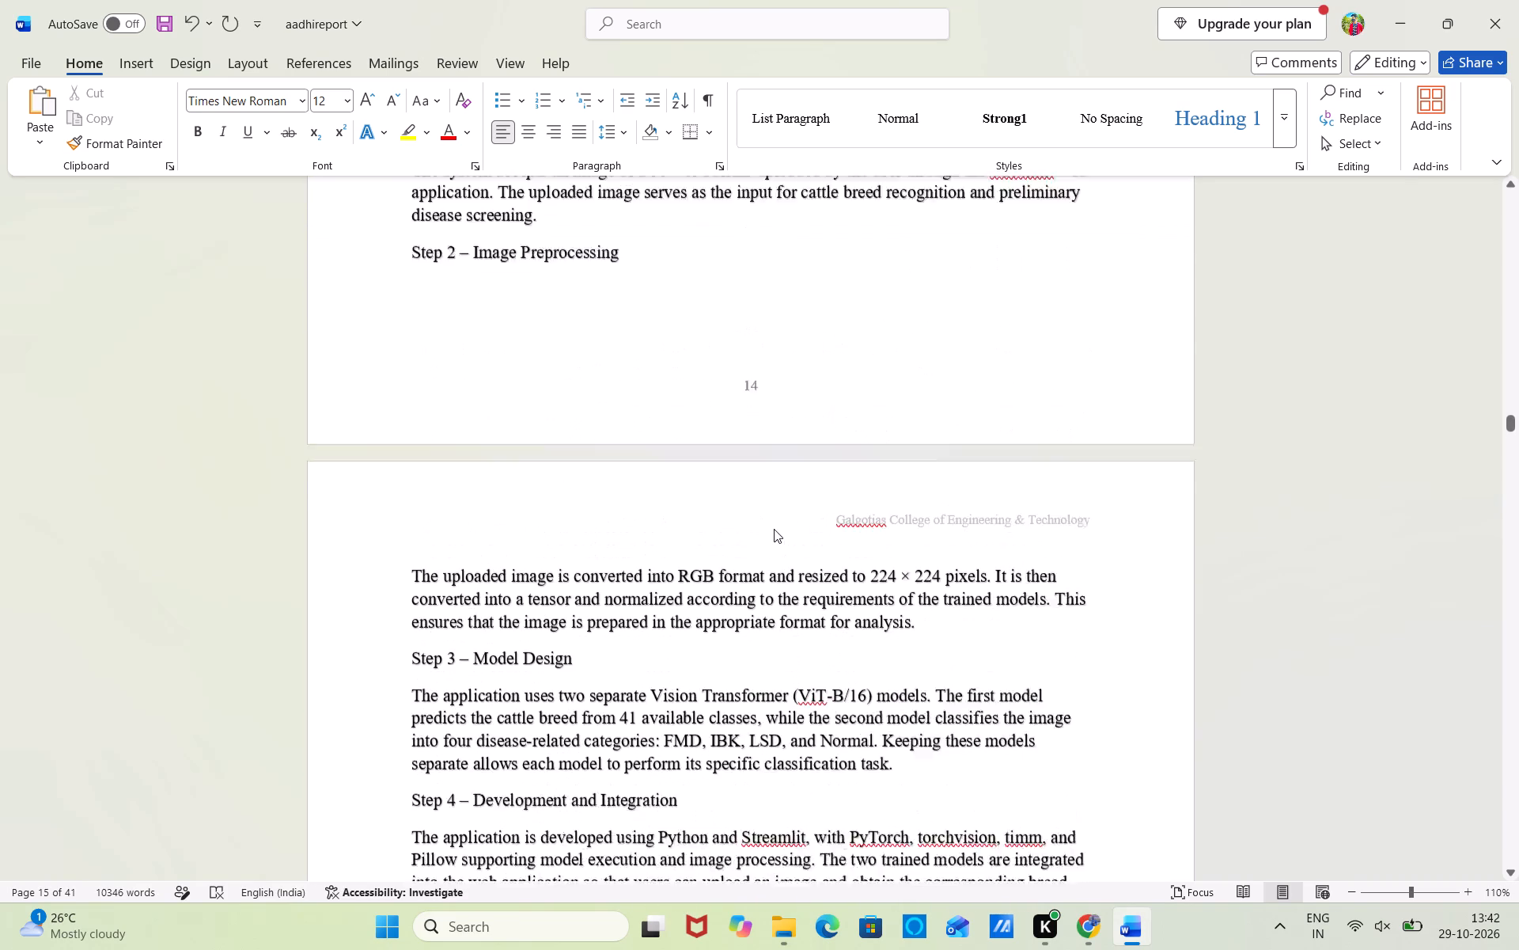
scroll(774, 529, "up", 1)
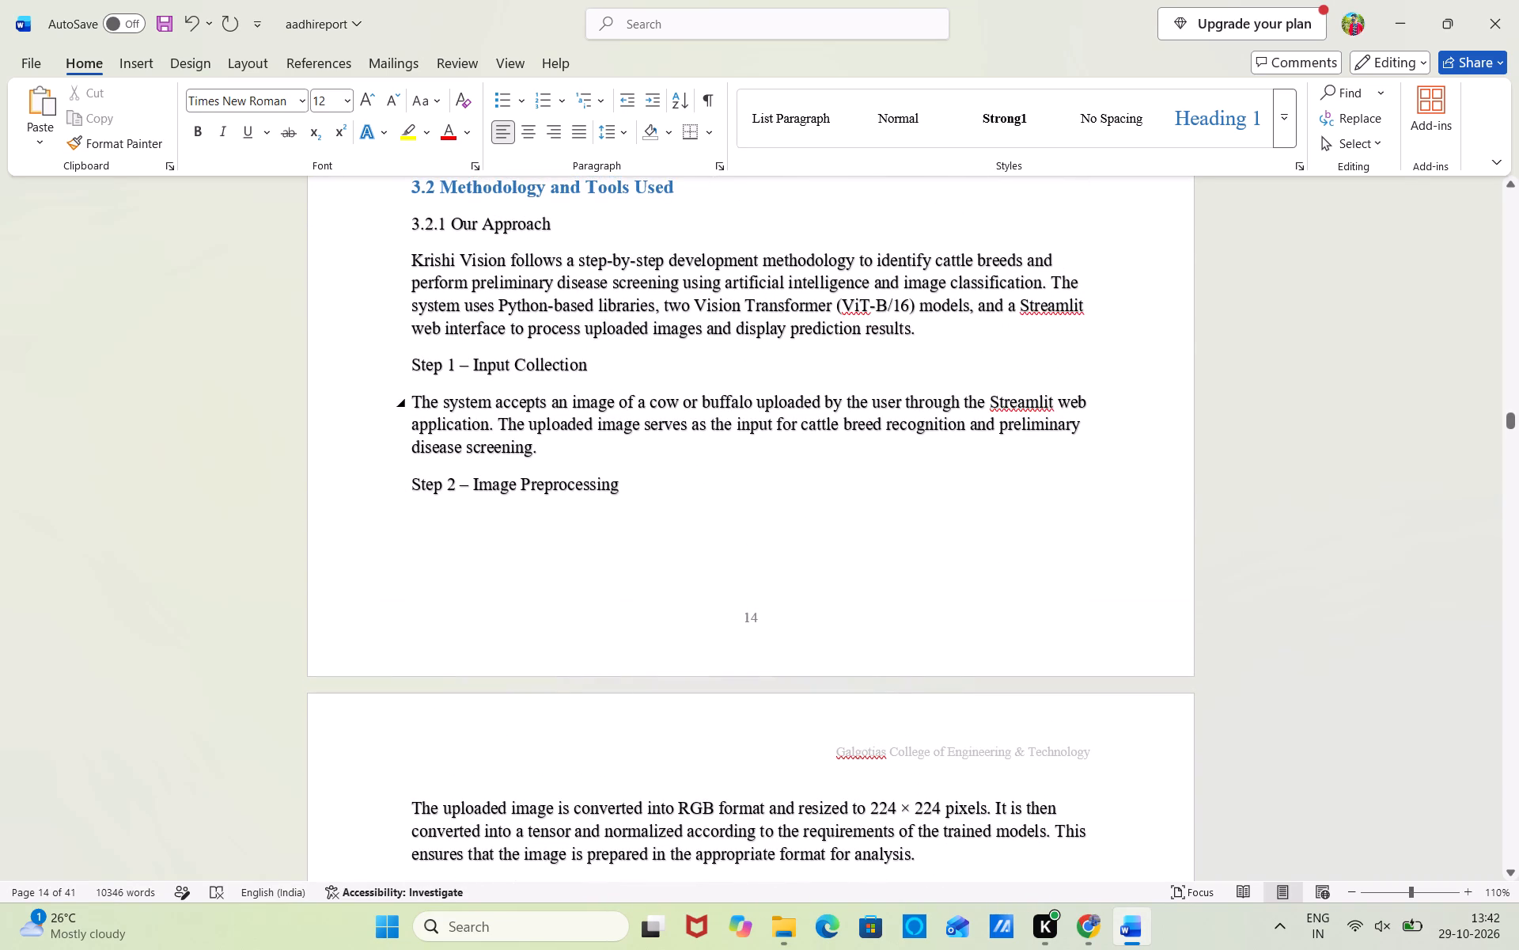
left_click(605, 382)
left_click_drag(468, 363, 543, 355)
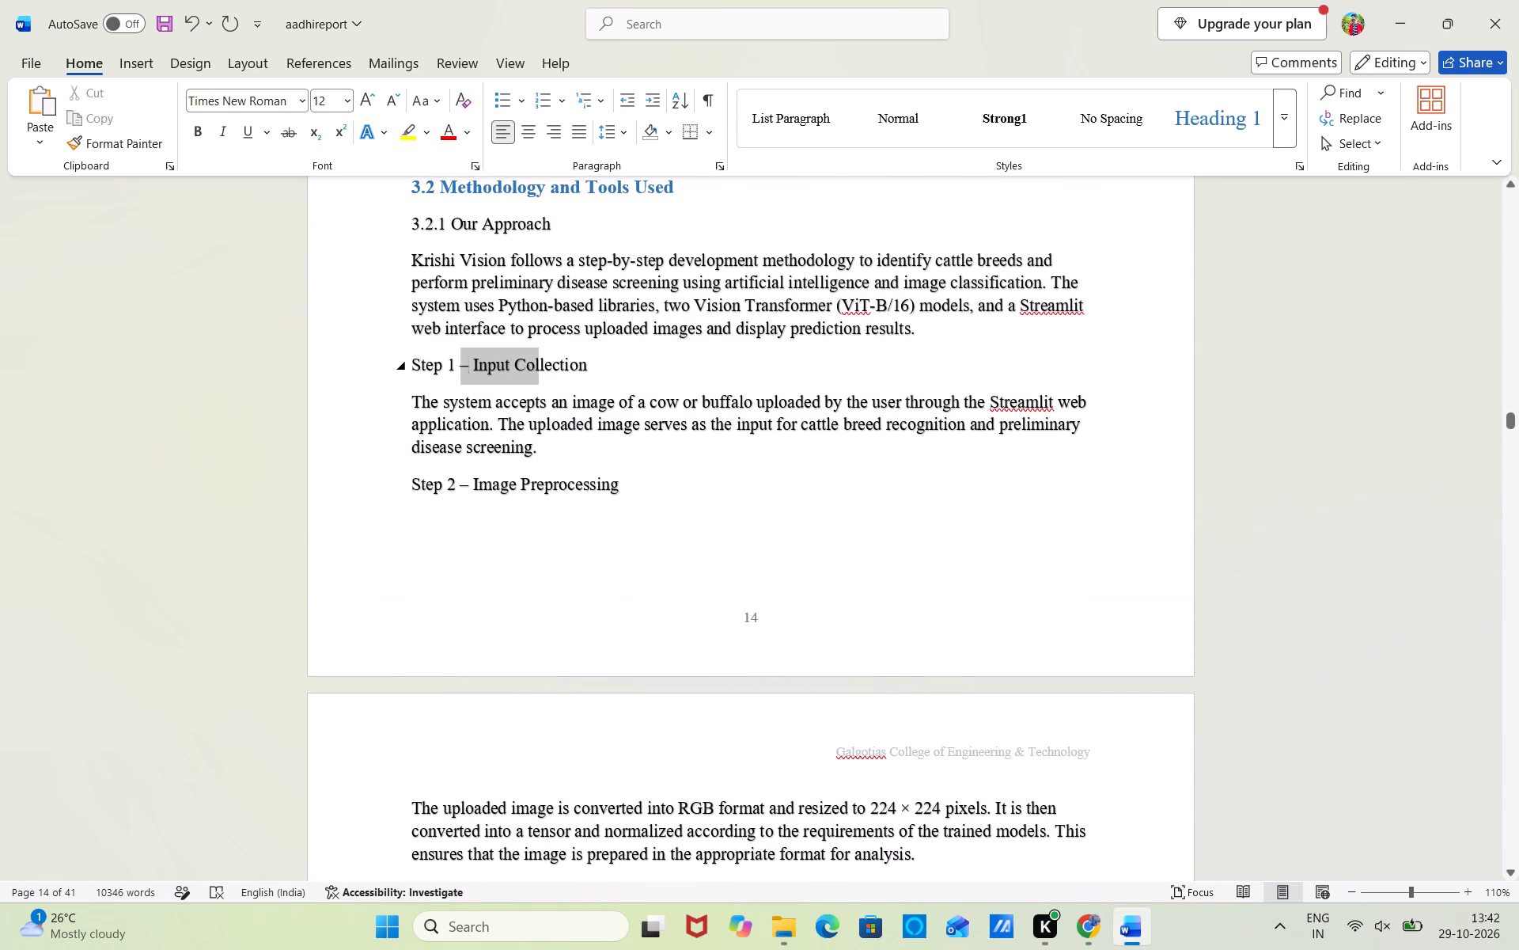
left_click_drag(543, 355, 563, 351)
left_click(196, 121)
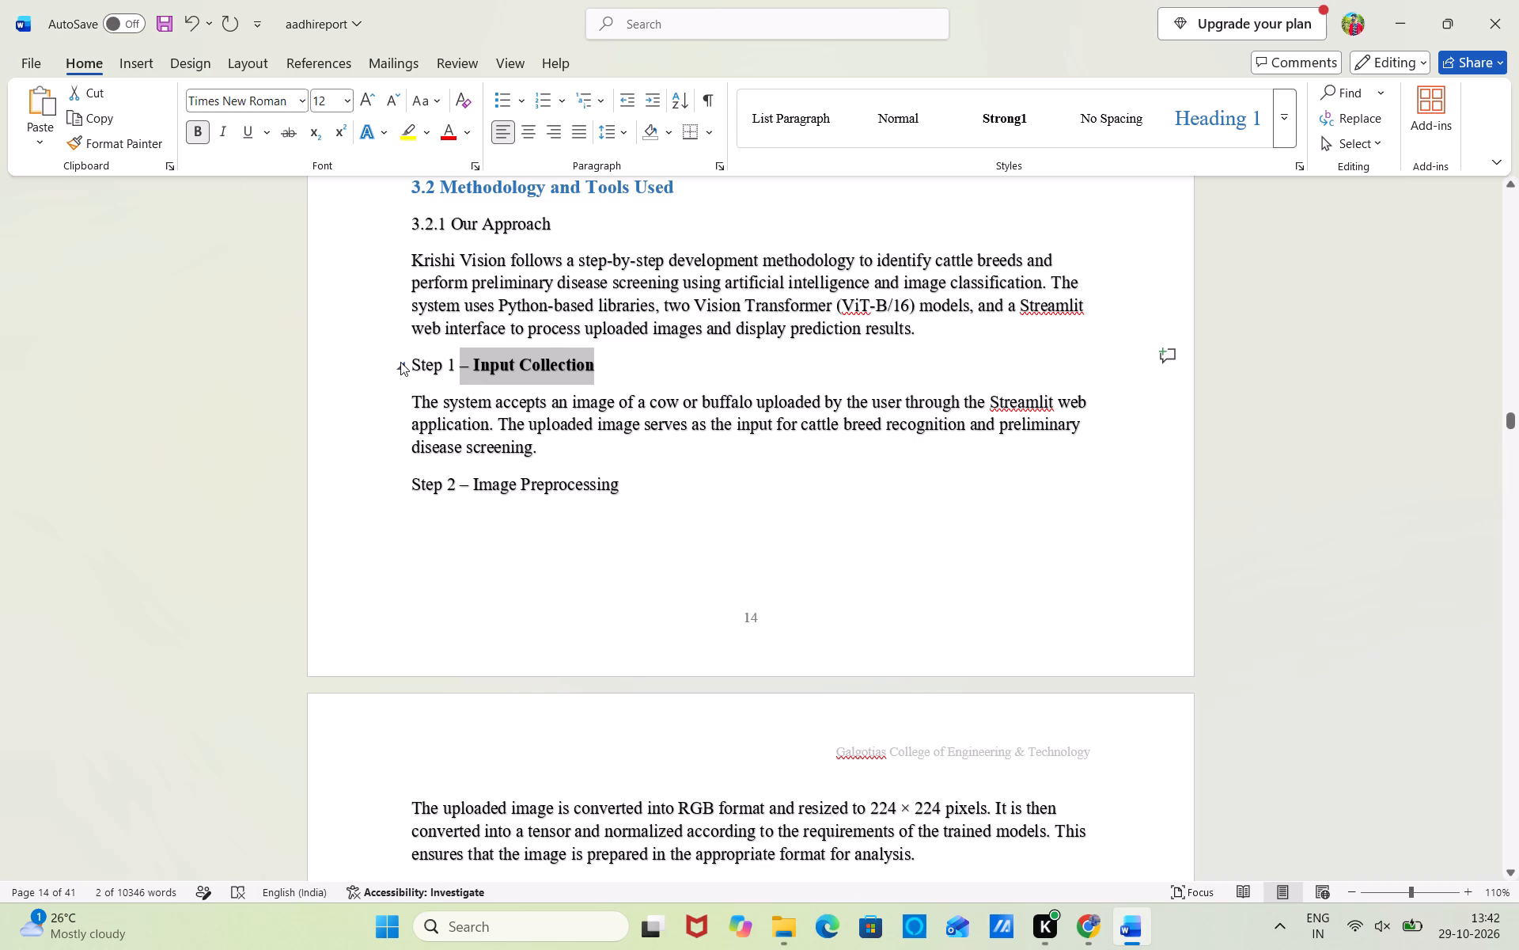
left_click_drag(416, 352, 595, 344)
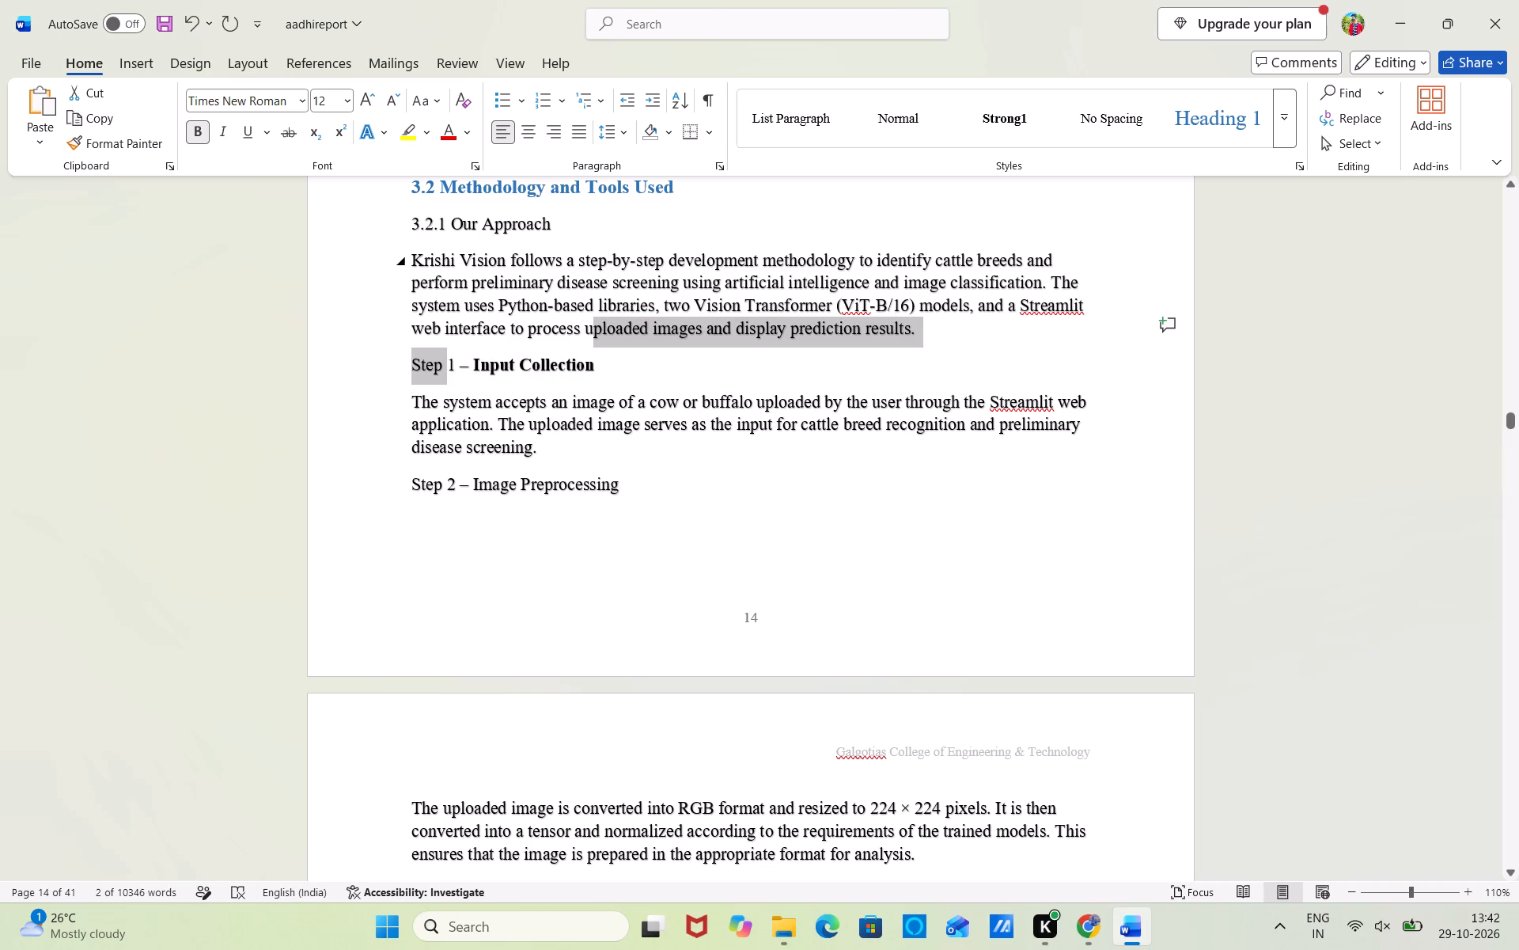
left_click_drag(595, 344, 600, 349)
left_click(200, 126)
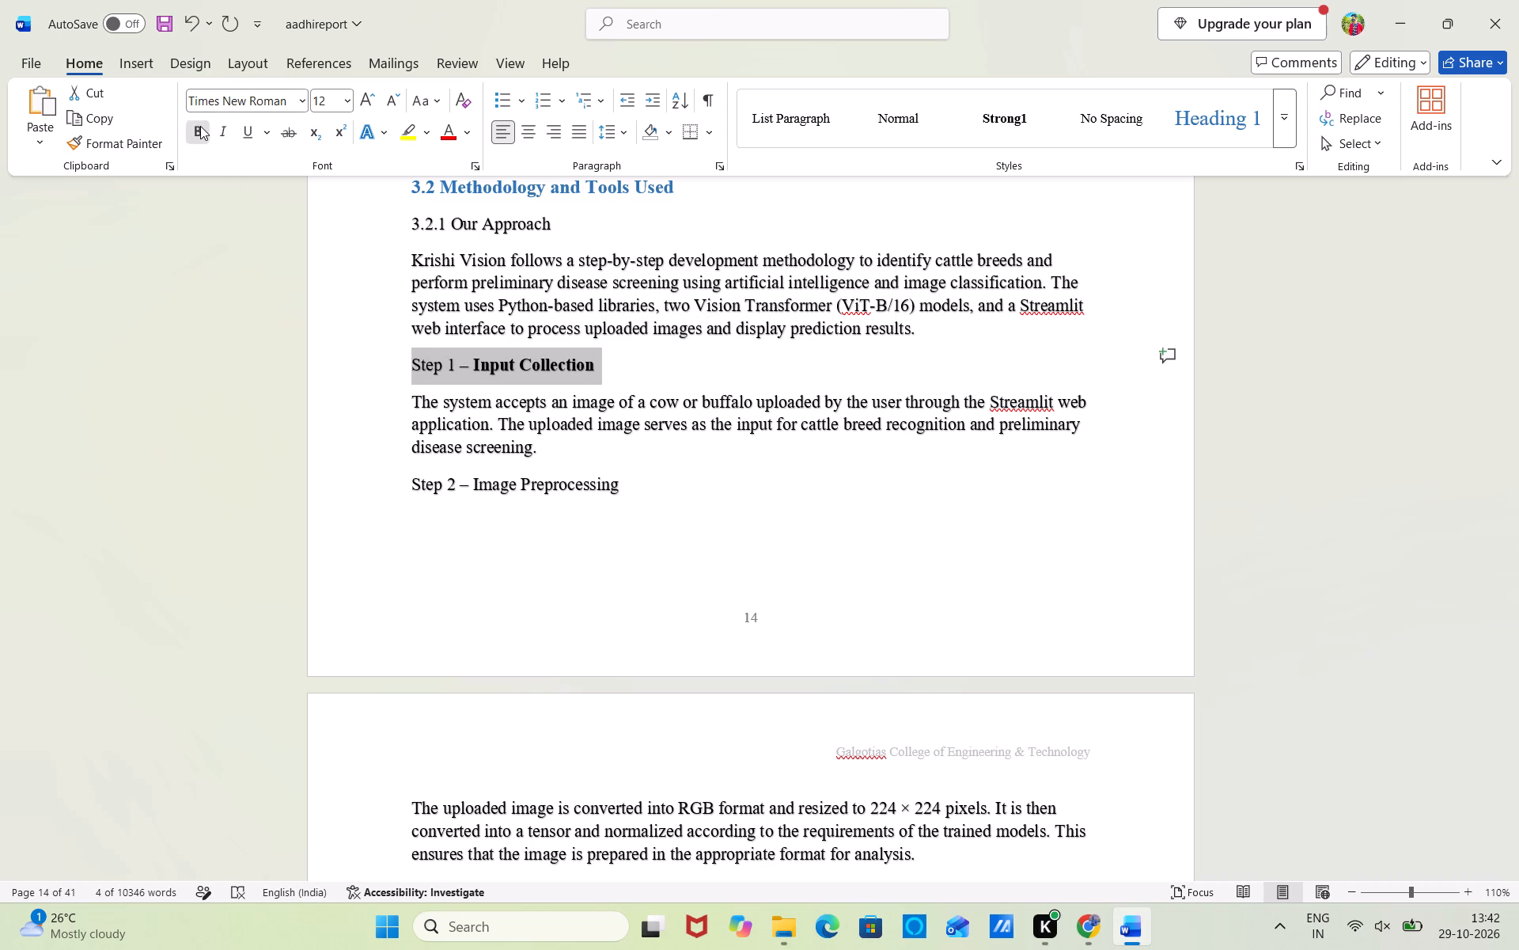
left_click(817, 602)
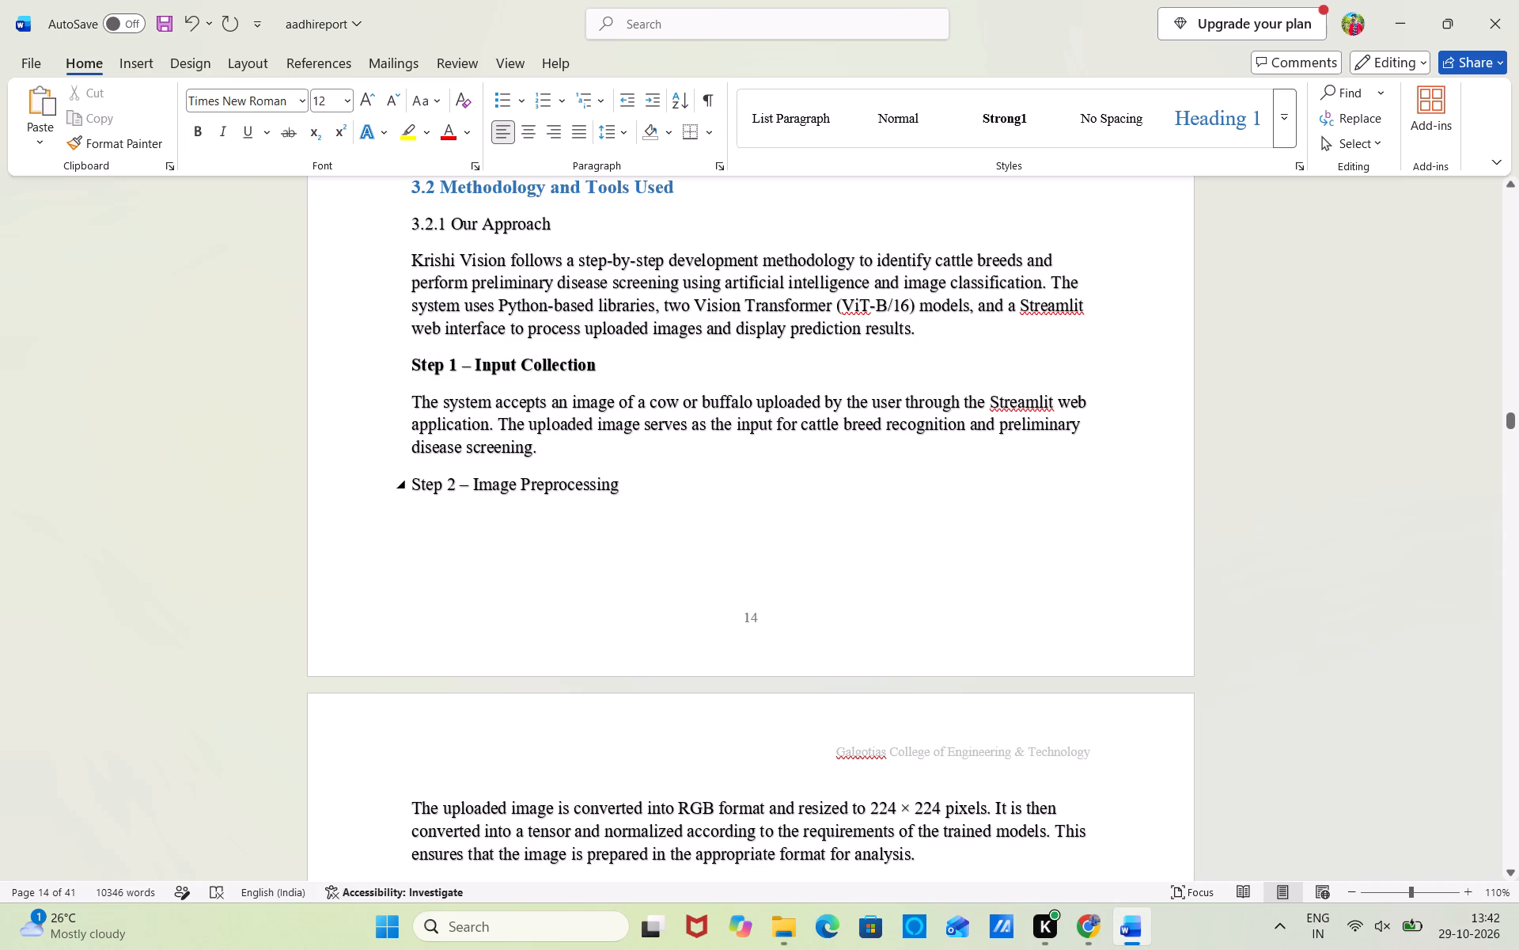
Make the "Step 2 – Image Preprocessing" and "Step 3 – Model Design" headings bold.
left_click_drag(695, 500, 411, 485)
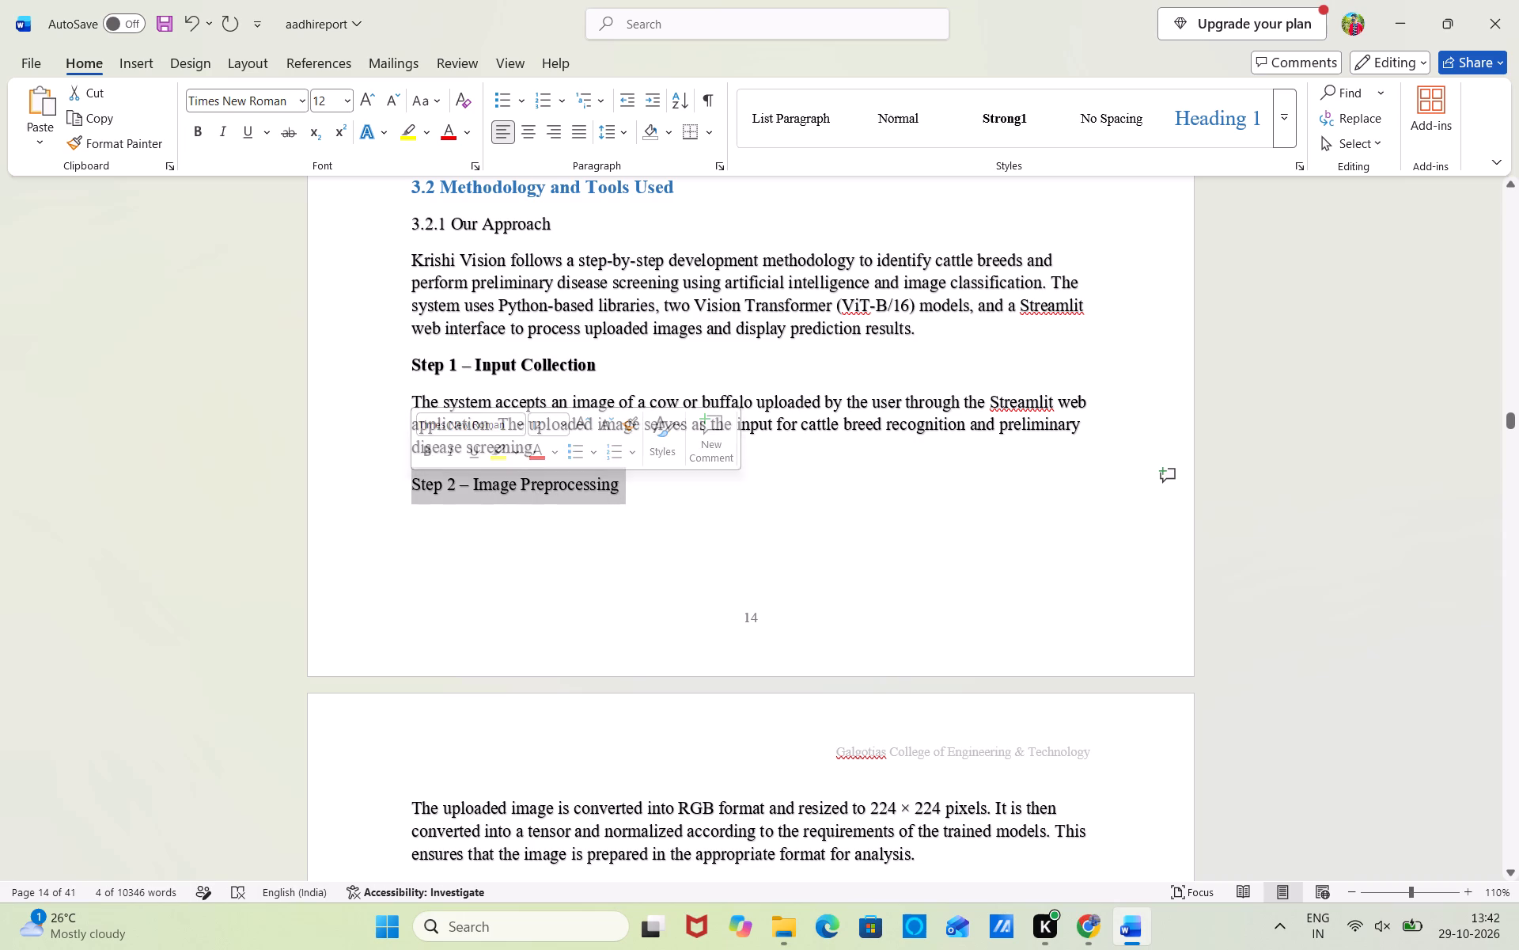
left_click(191, 127)
scroll(531, 511, "down", 1)
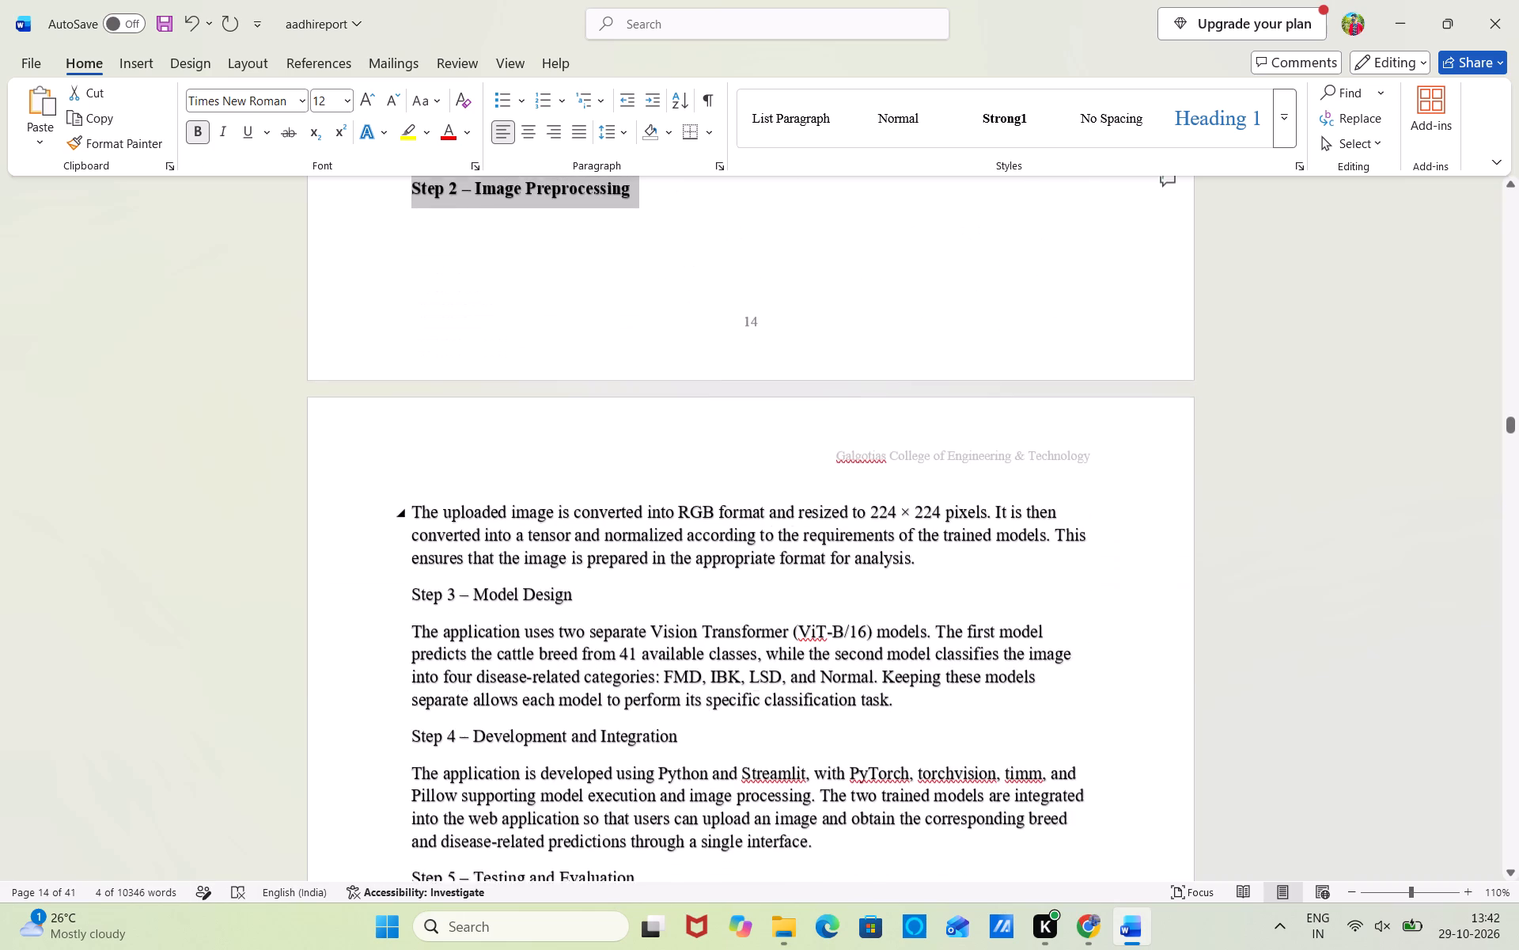
scroll(531, 511, "down", 1)
left_click_drag(586, 579, 409, 558)
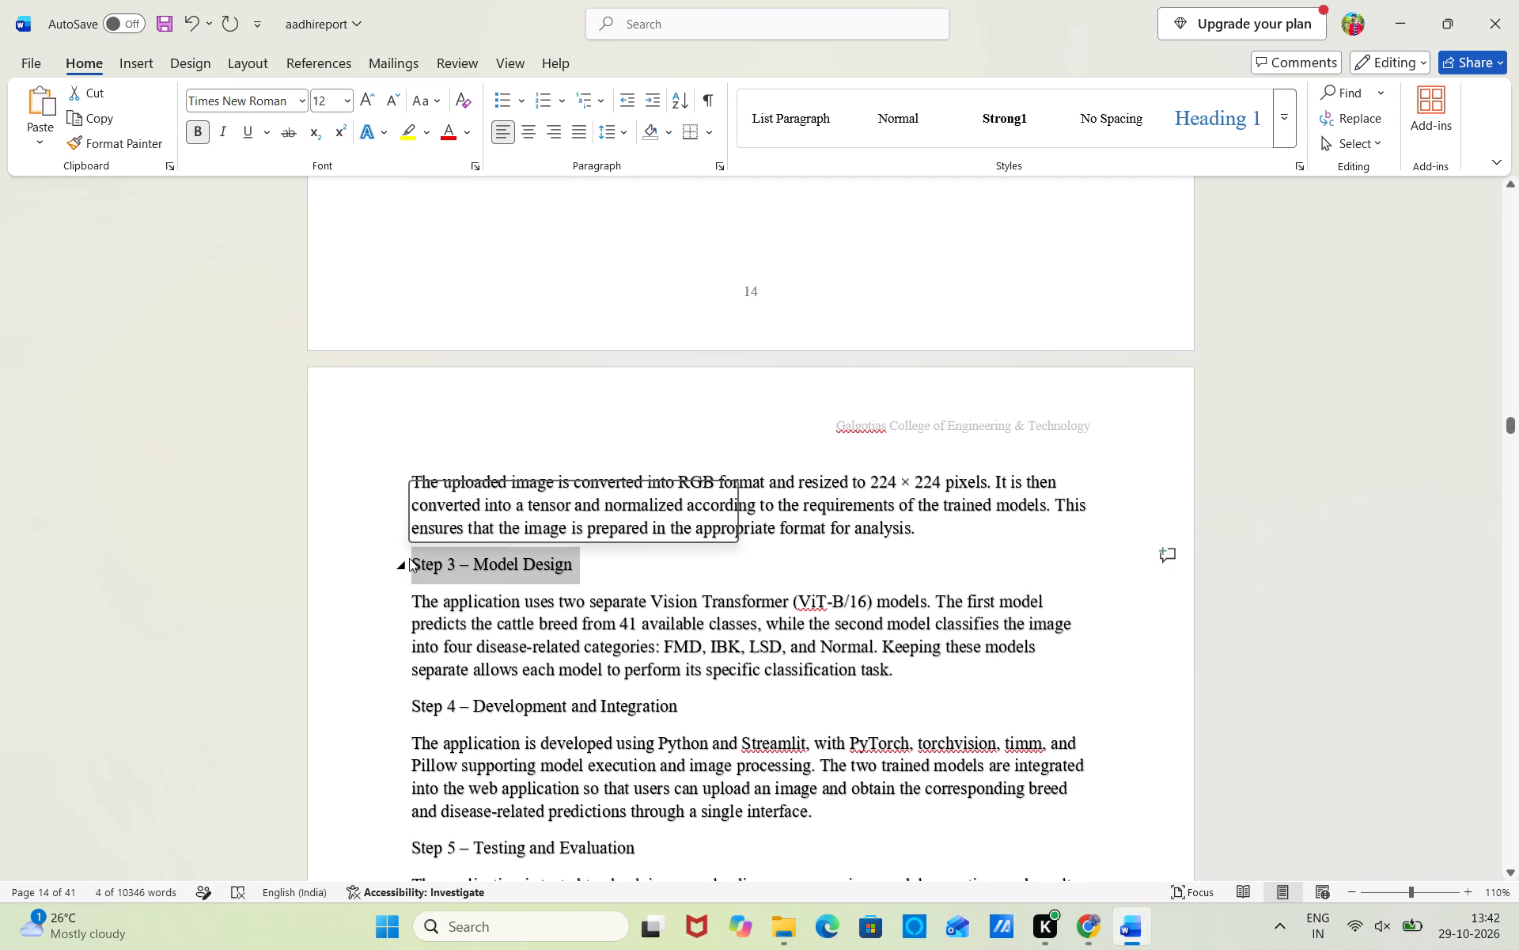
left_click(191, 132)
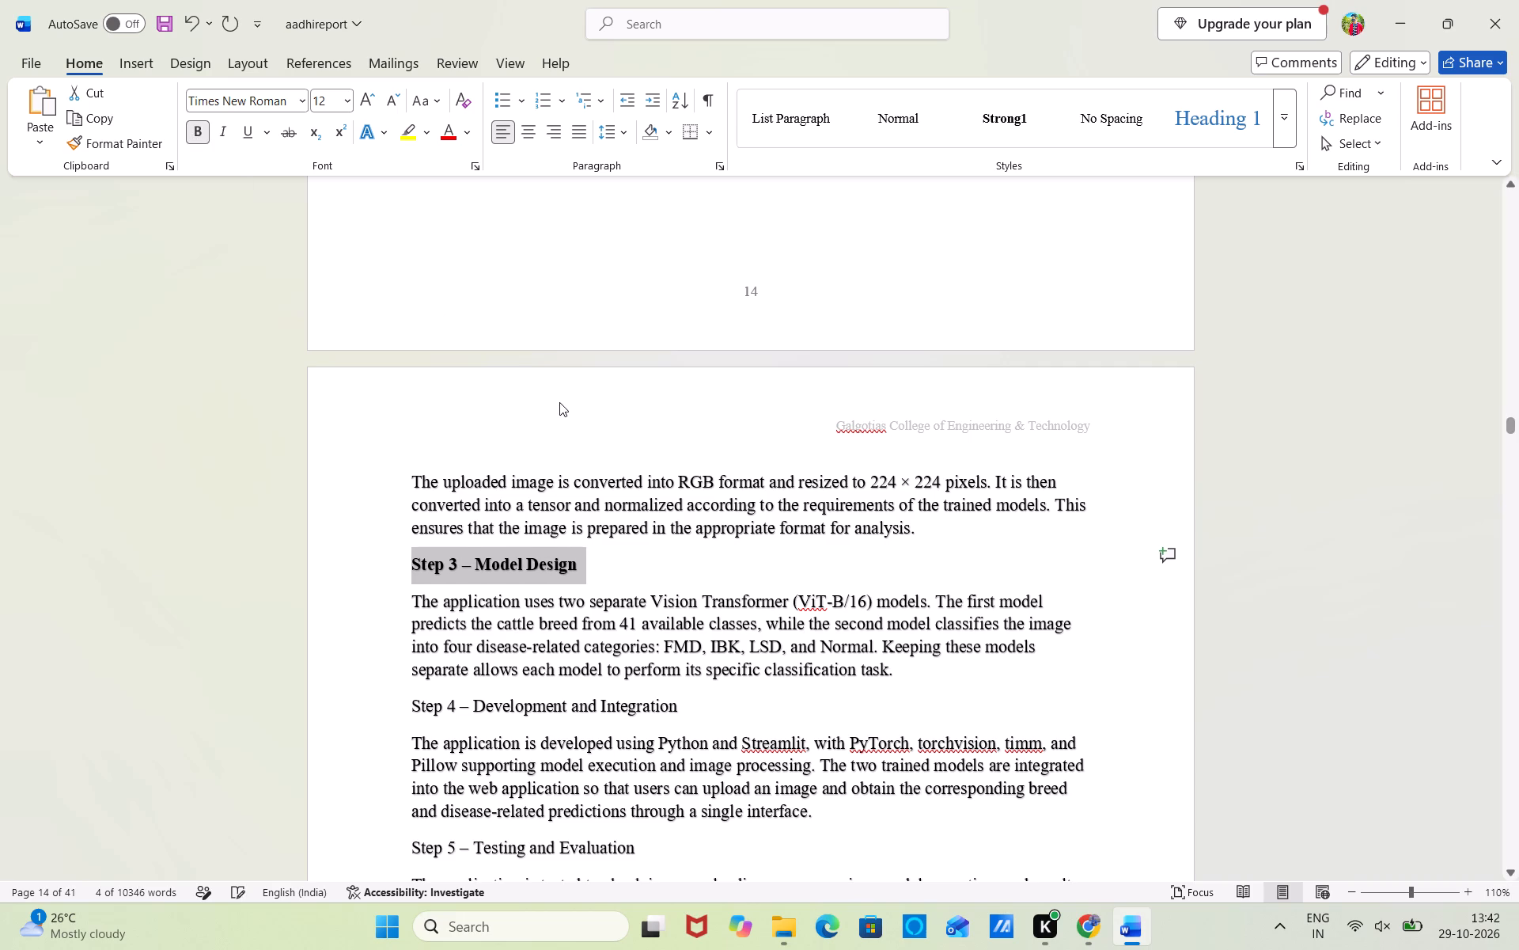
left_click(559, 402)
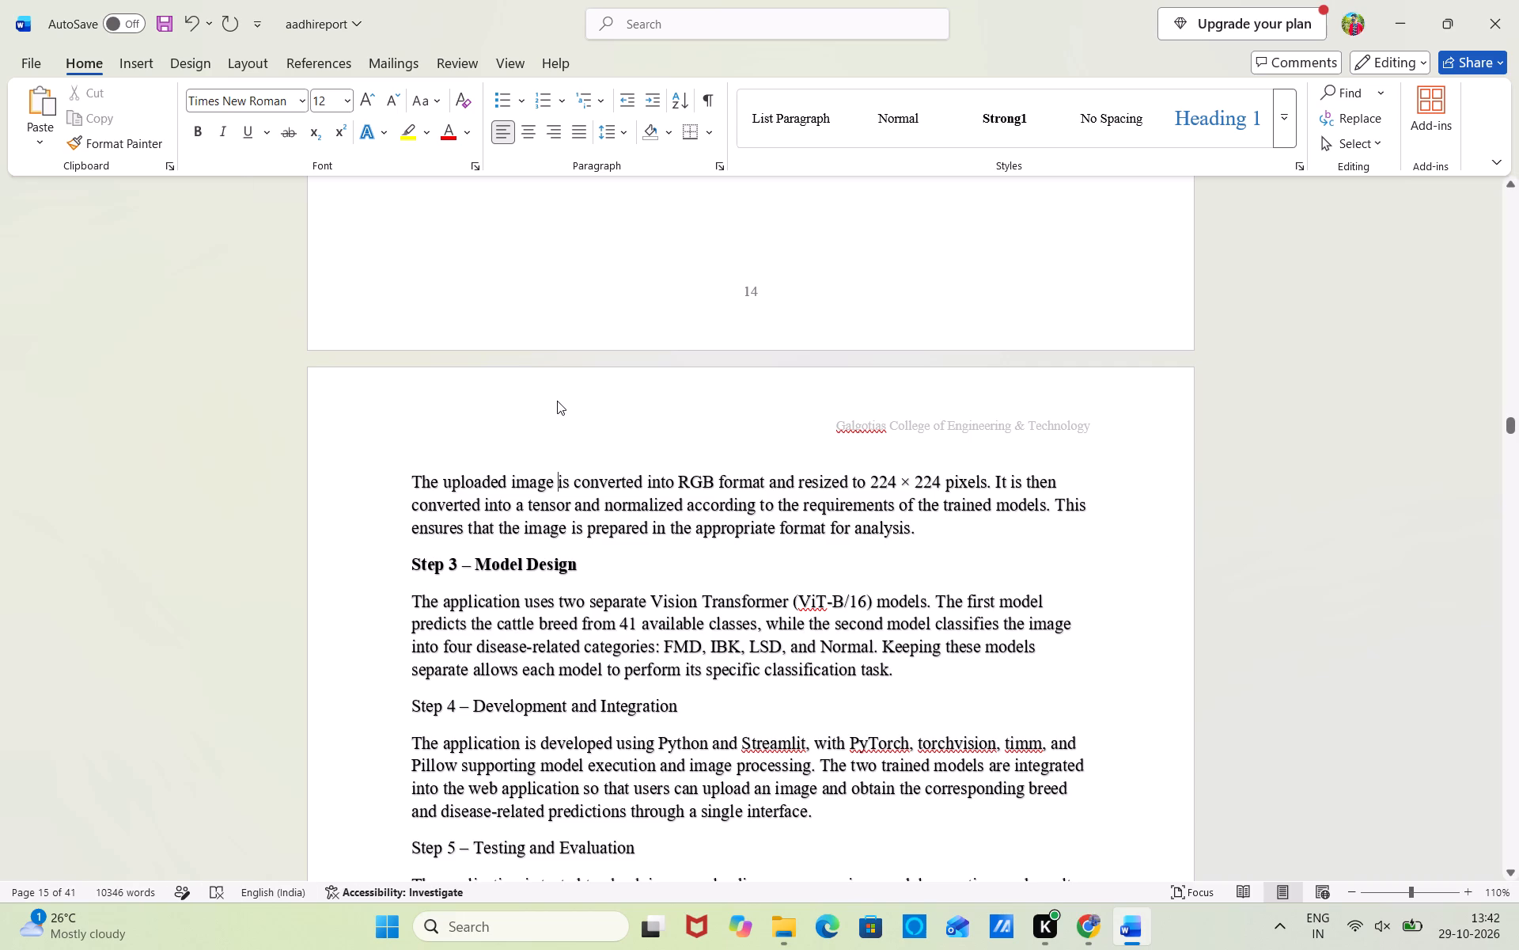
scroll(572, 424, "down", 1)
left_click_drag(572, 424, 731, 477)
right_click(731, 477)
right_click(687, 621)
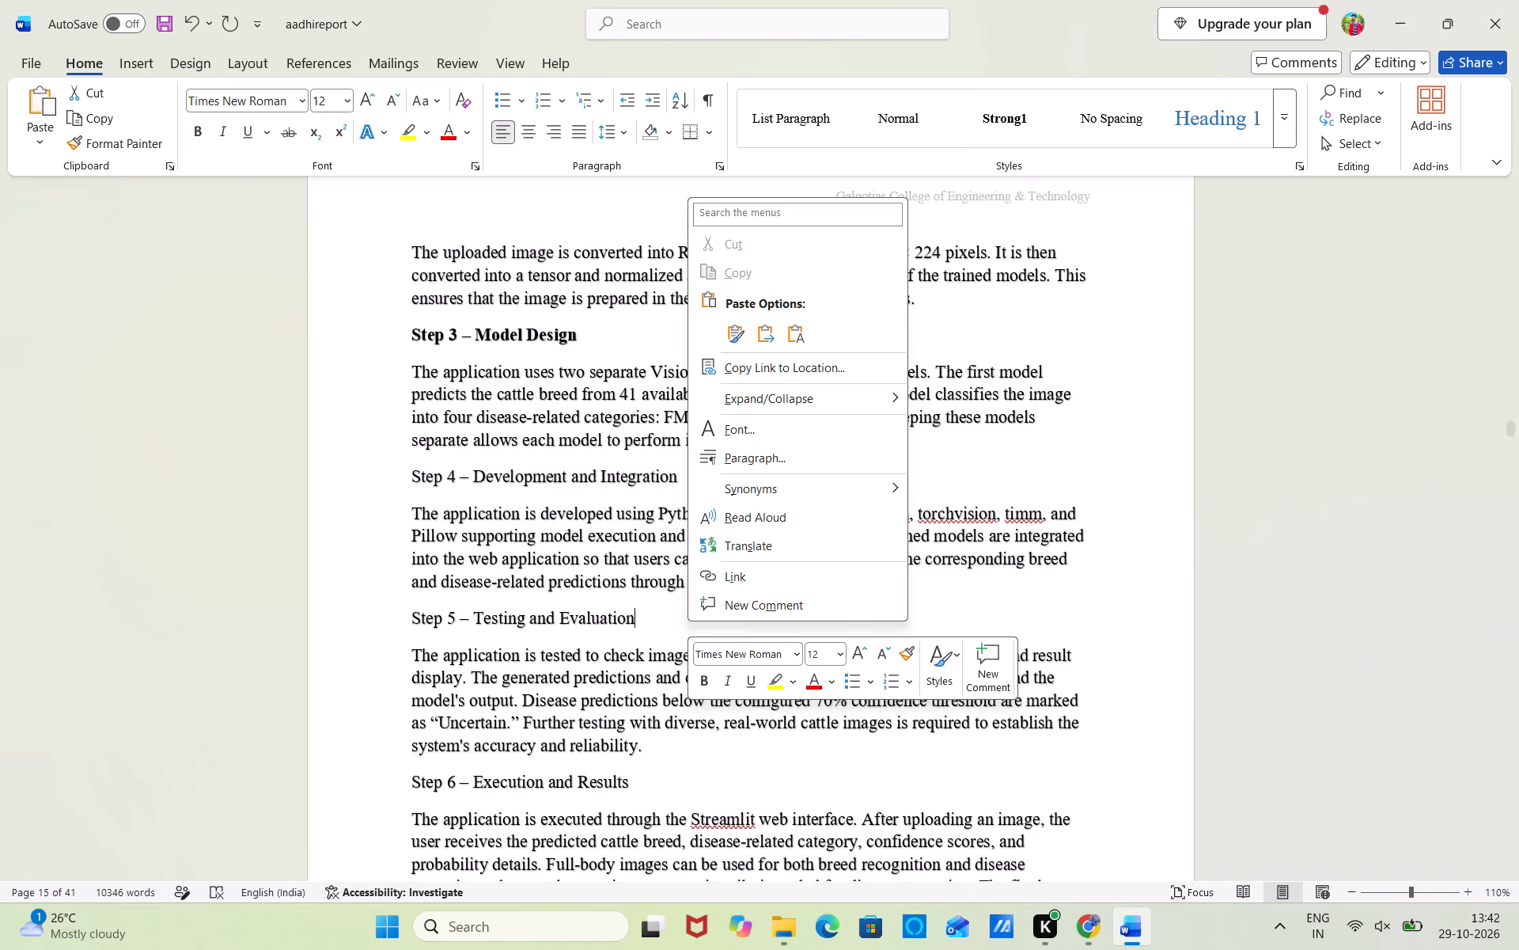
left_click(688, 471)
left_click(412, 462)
Make the "Step 4 – Development and Integration" heading bold.
left_click_drag(711, 472, 669, 478)
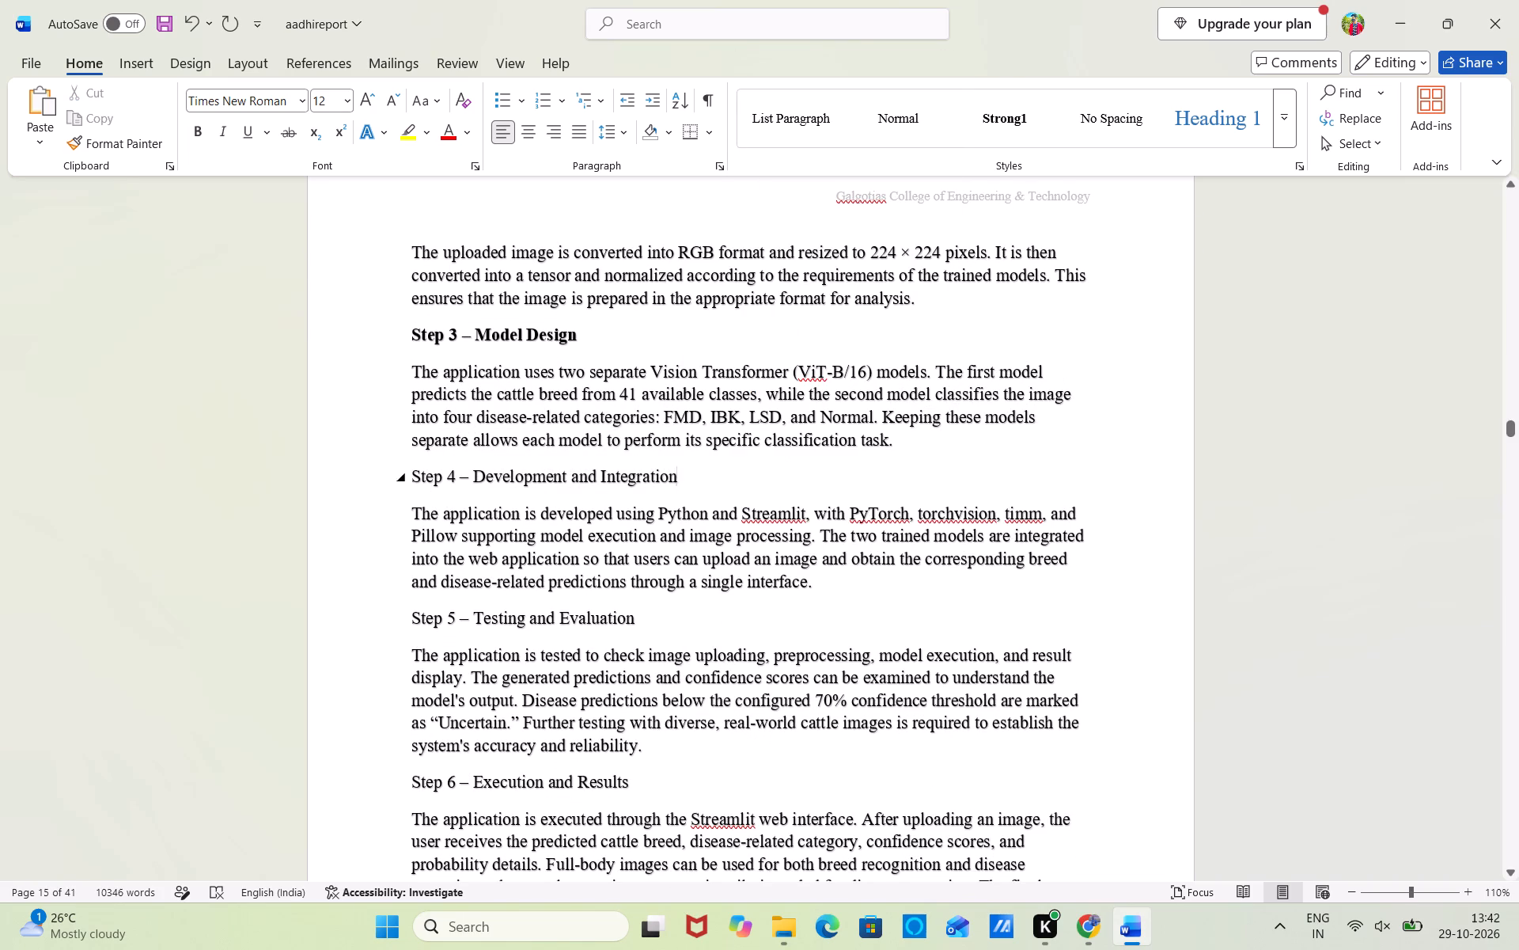
left_click_drag(669, 478, 419, 466)
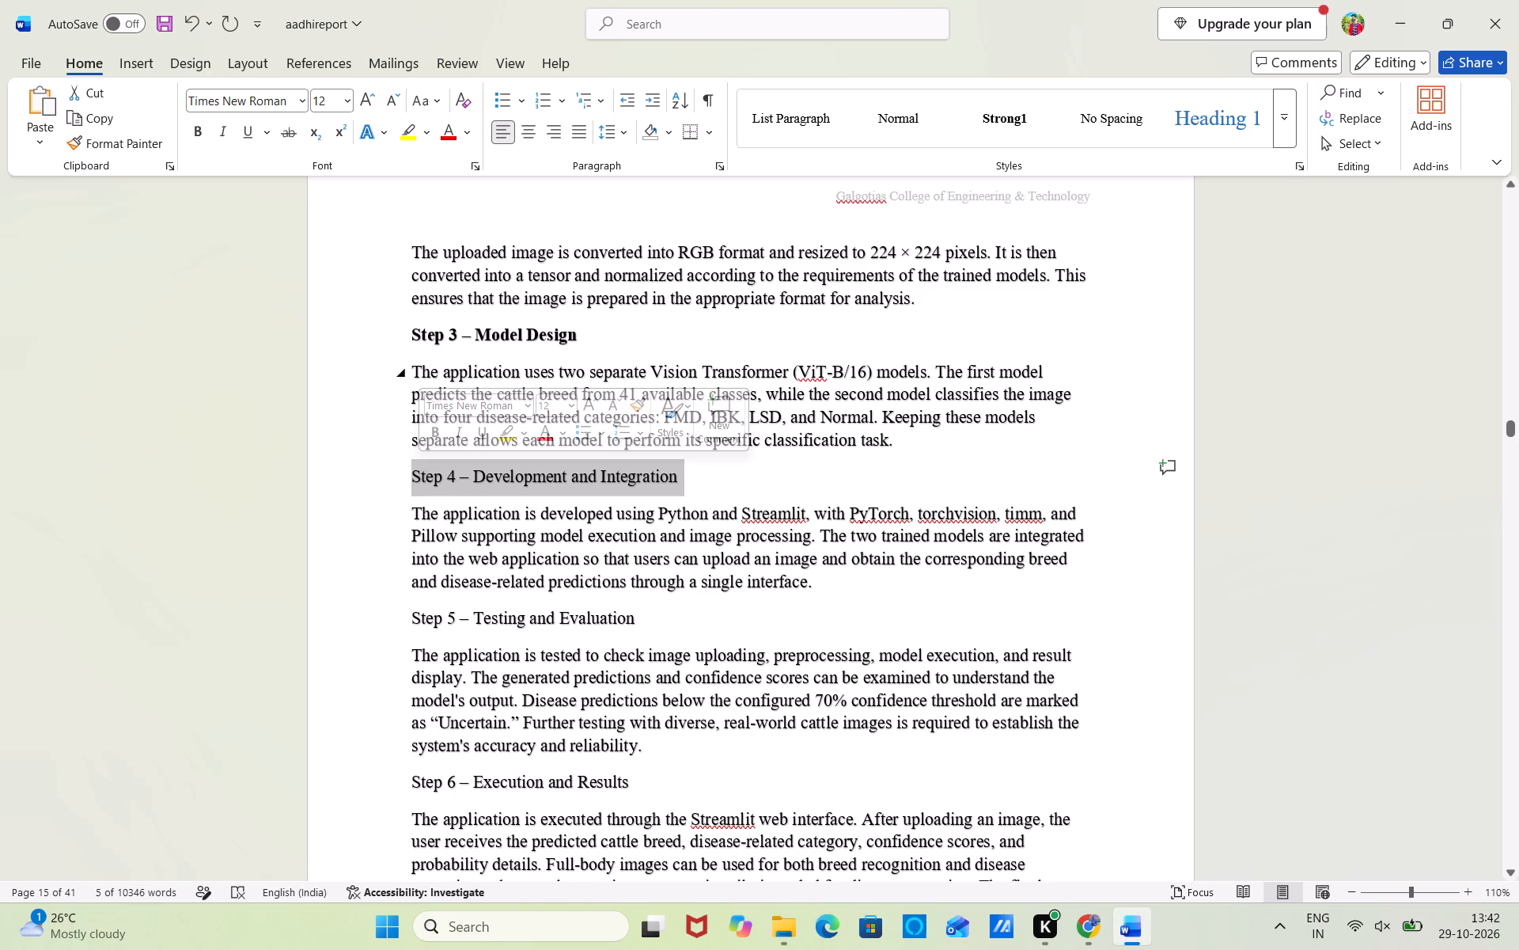
left_click(194, 139)
left_click(656, 583)
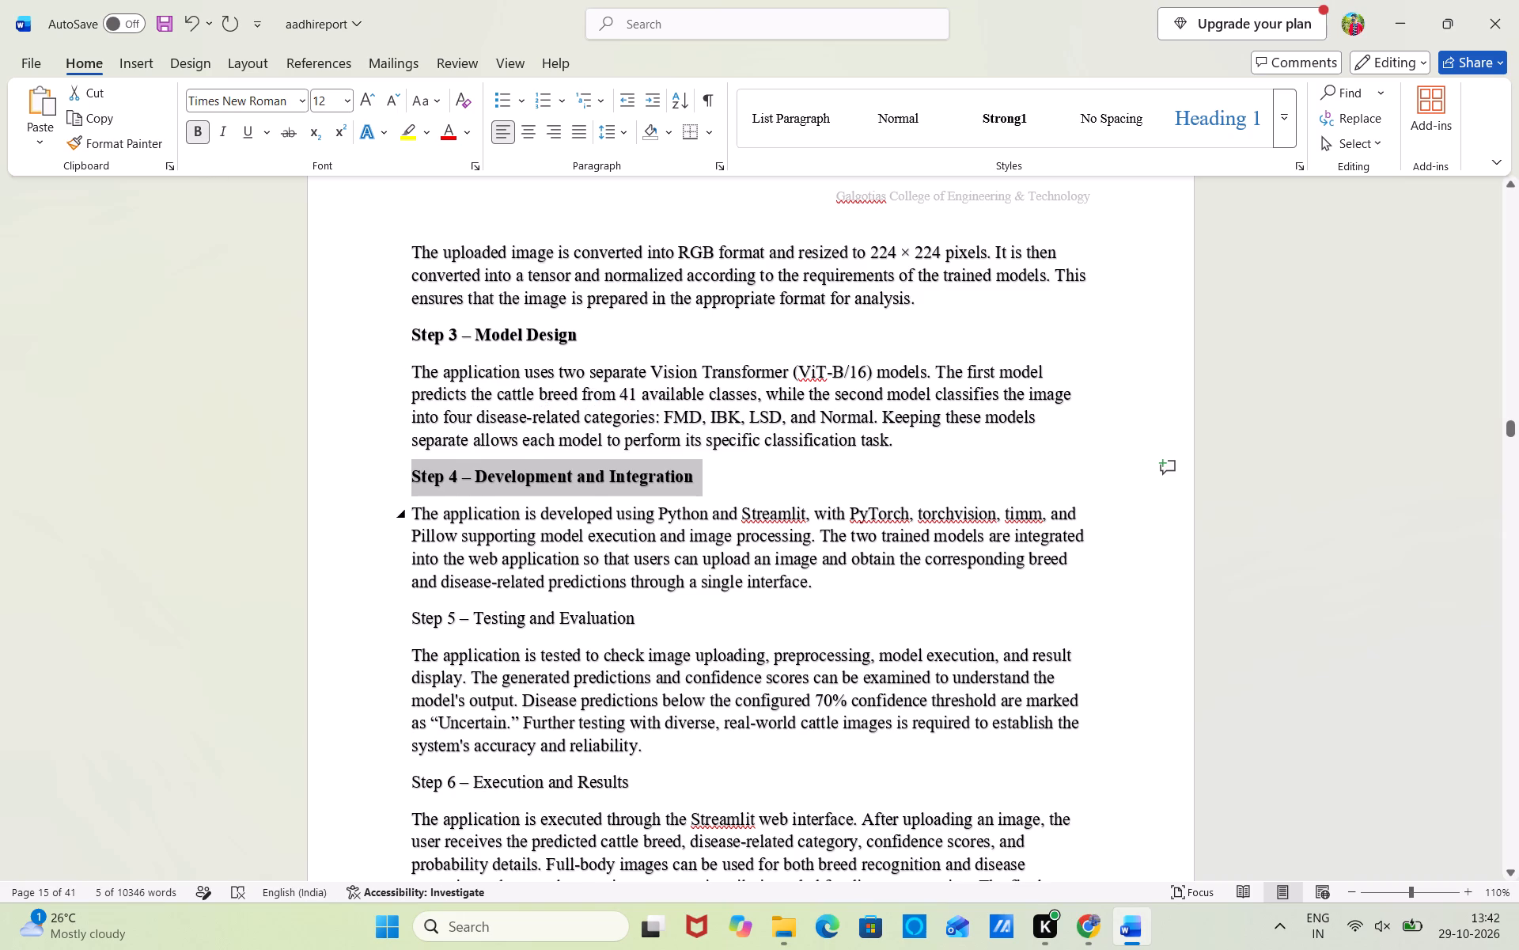
Make the "Step 5 – Testing and Evaluation" and "Step 6 – Execution and Results" headings bold.
left_click_drag(666, 629, 415, 612)
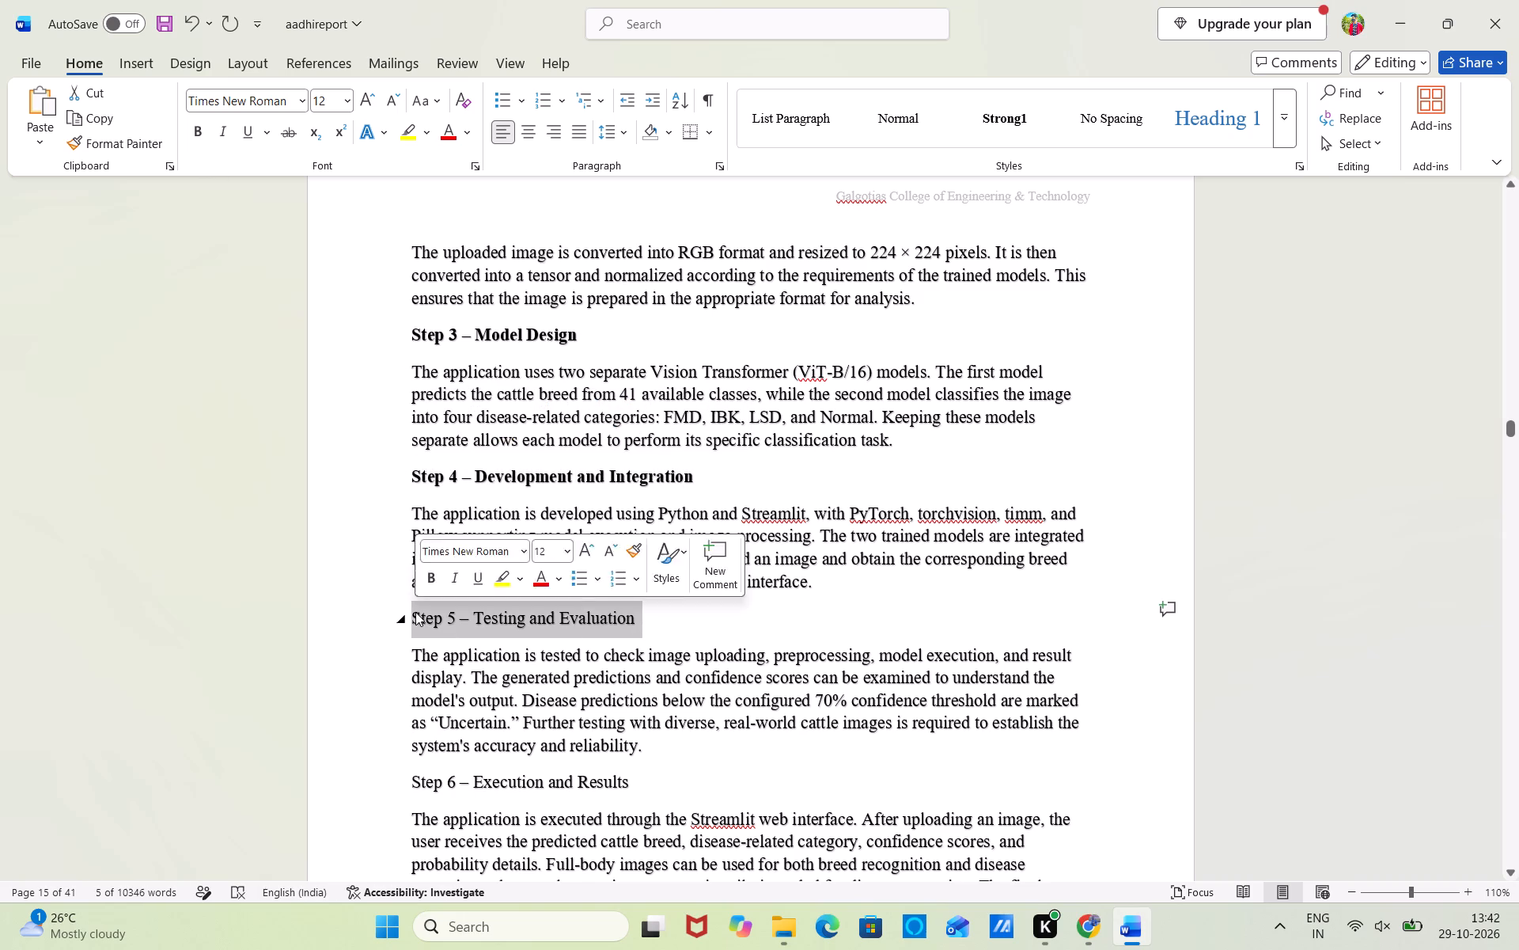
left_click(188, 133)
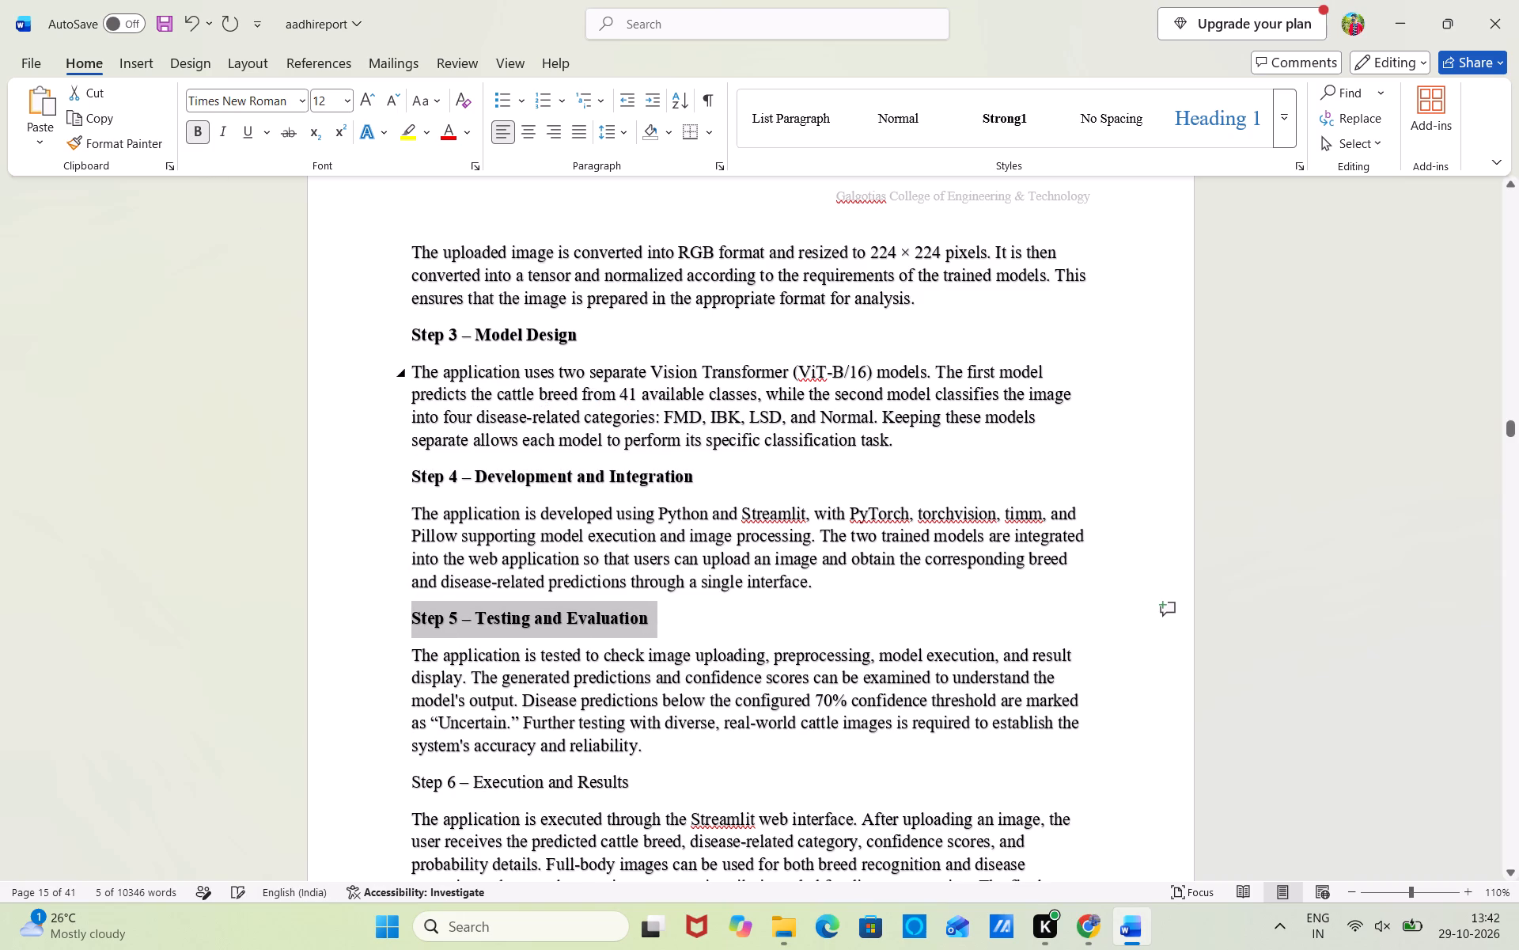
scroll(554, 431, "down", 1)
left_click_drag(679, 492, 434, 487)
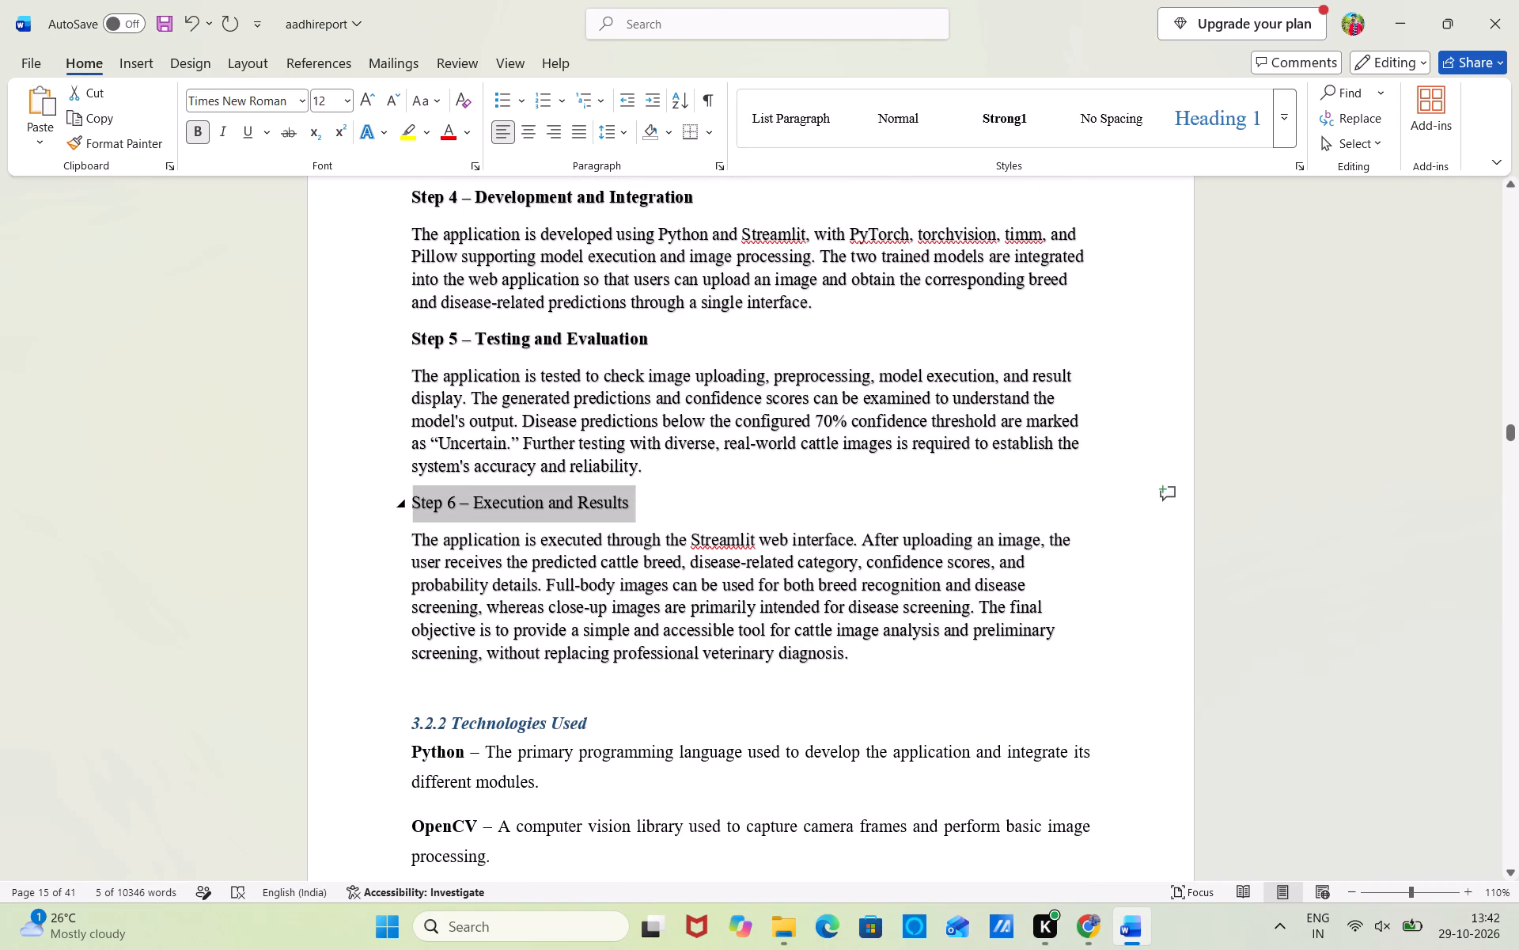
left_click_drag(434, 487, 421, 486)
left_click(199, 138)
left_click(1003, 435)
Look through the report from 3.2.2 Technologies Used to 3.3.1 Implementation Strategy and Integration for content that still needs replacing.
scroll(702, 595, "down", 1)
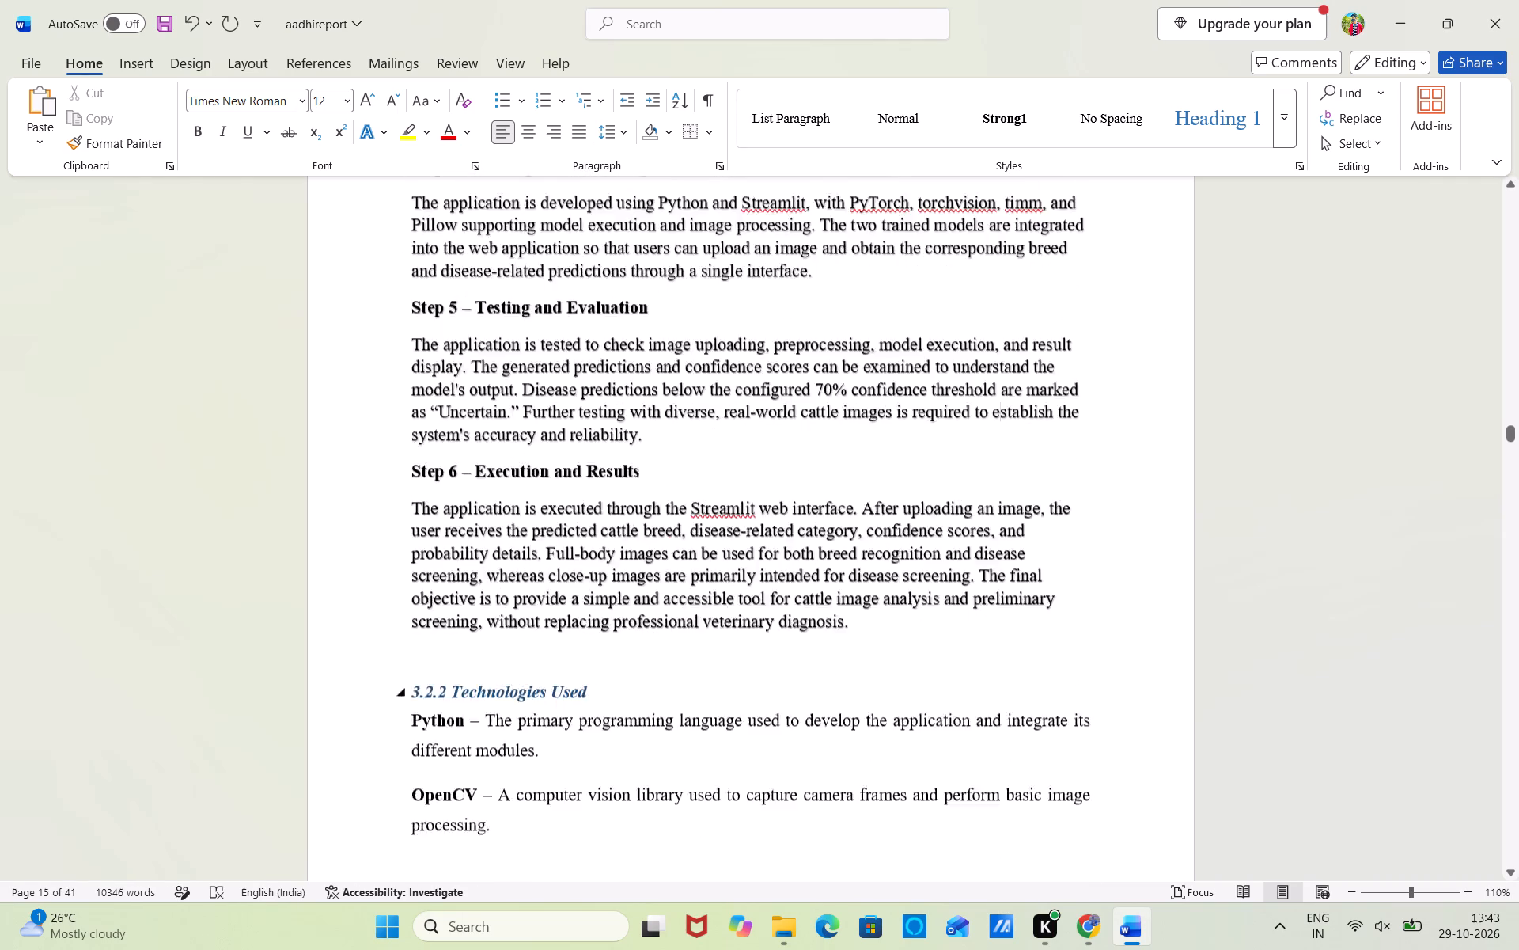
scroll(702, 595, "down", 2)
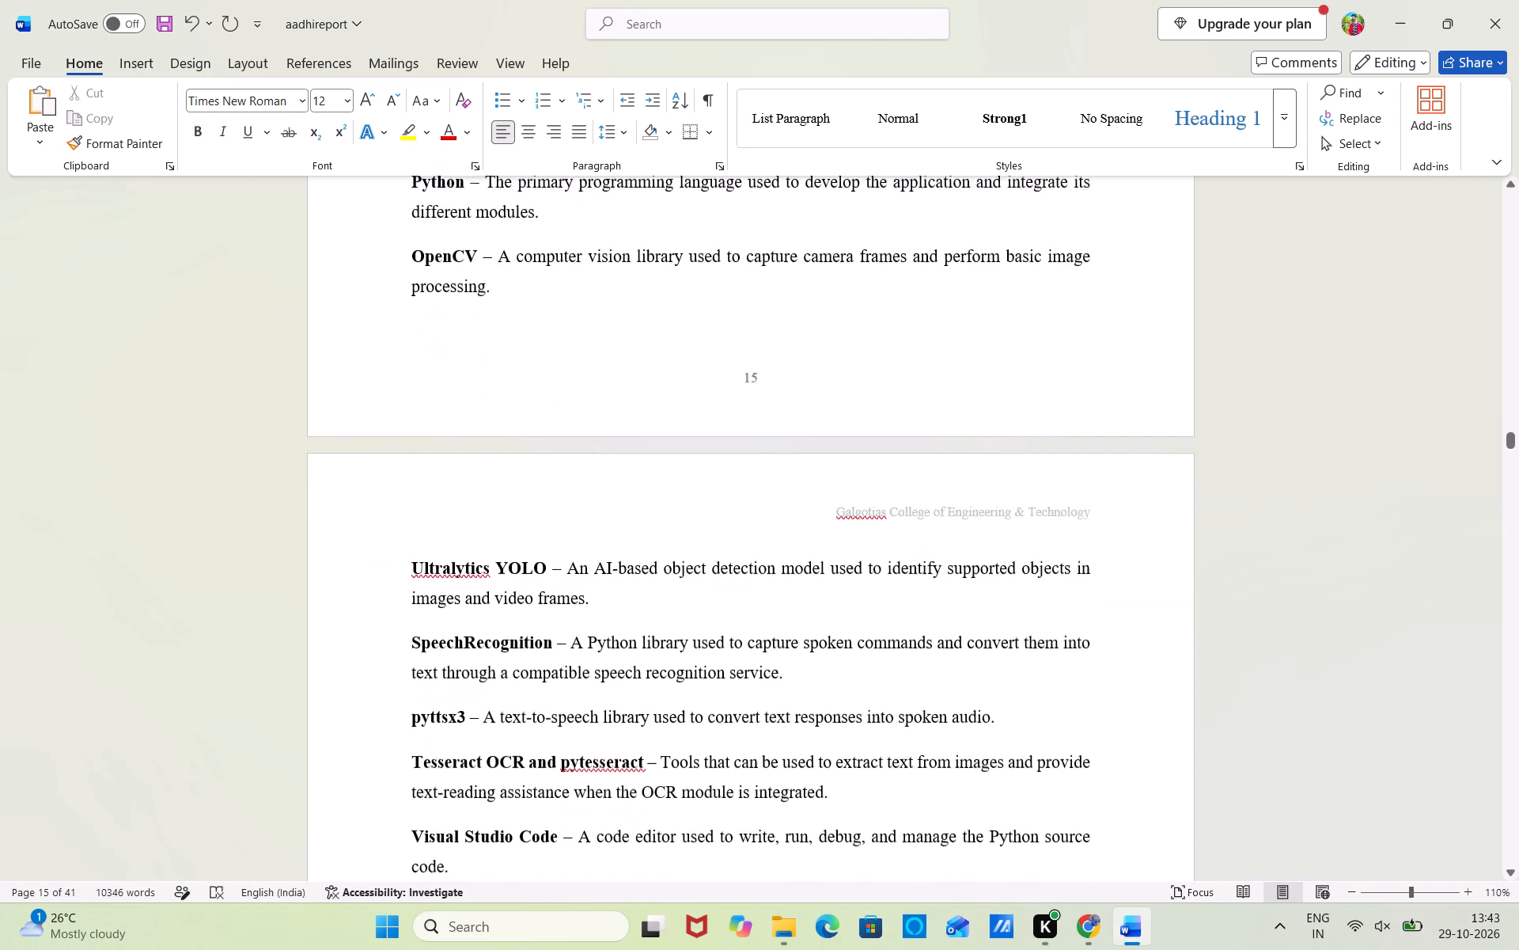
scroll(702, 595, "down", 2)
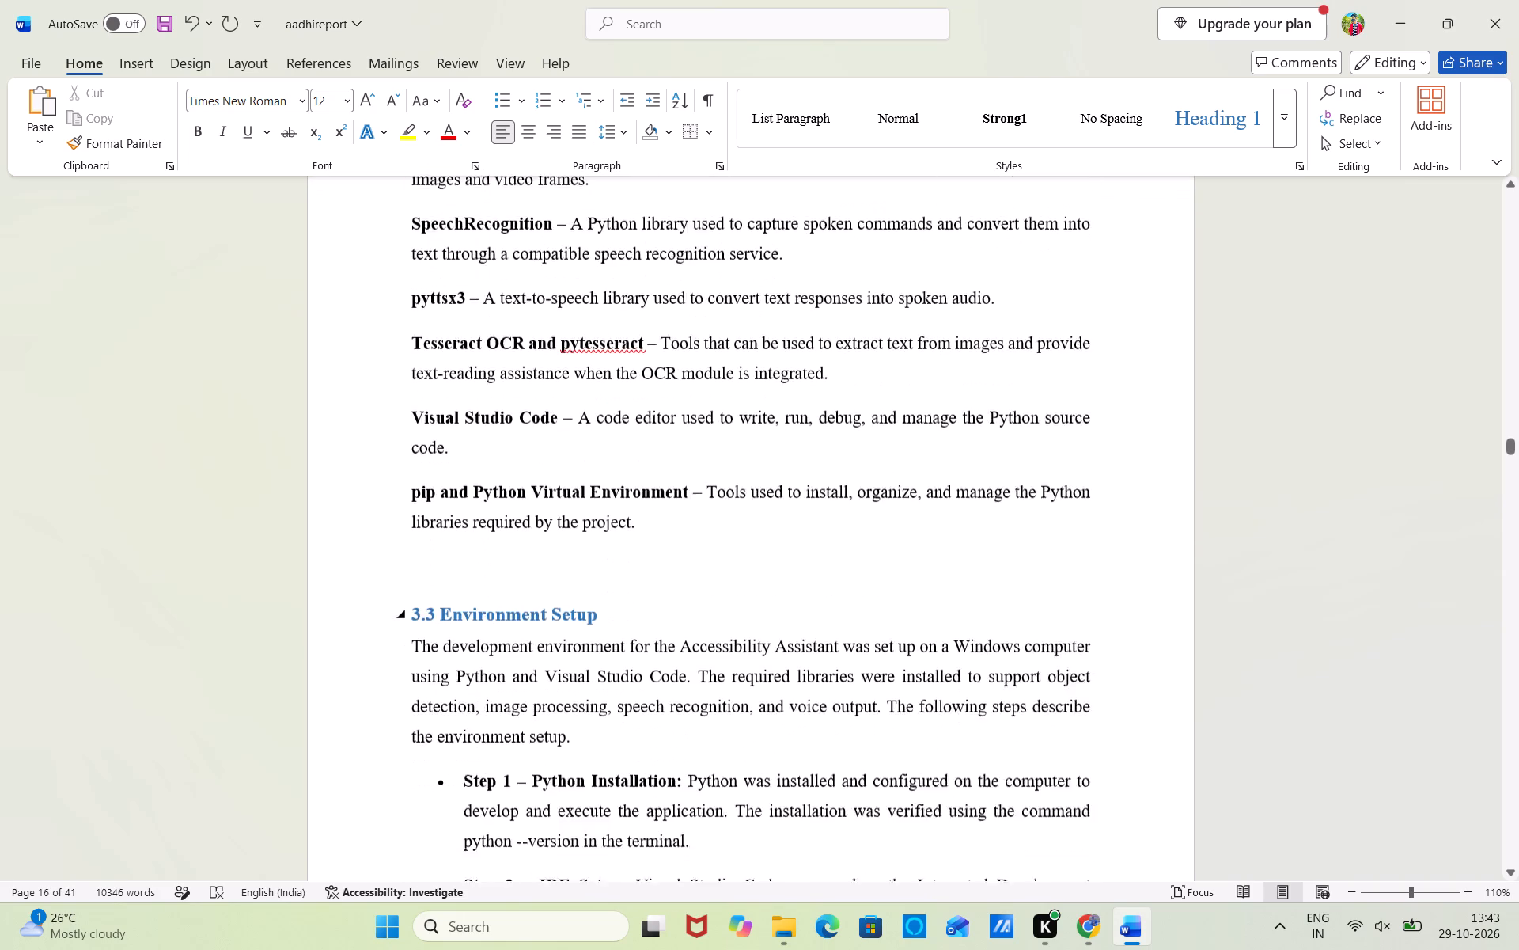
scroll(702, 595, "down", 2)
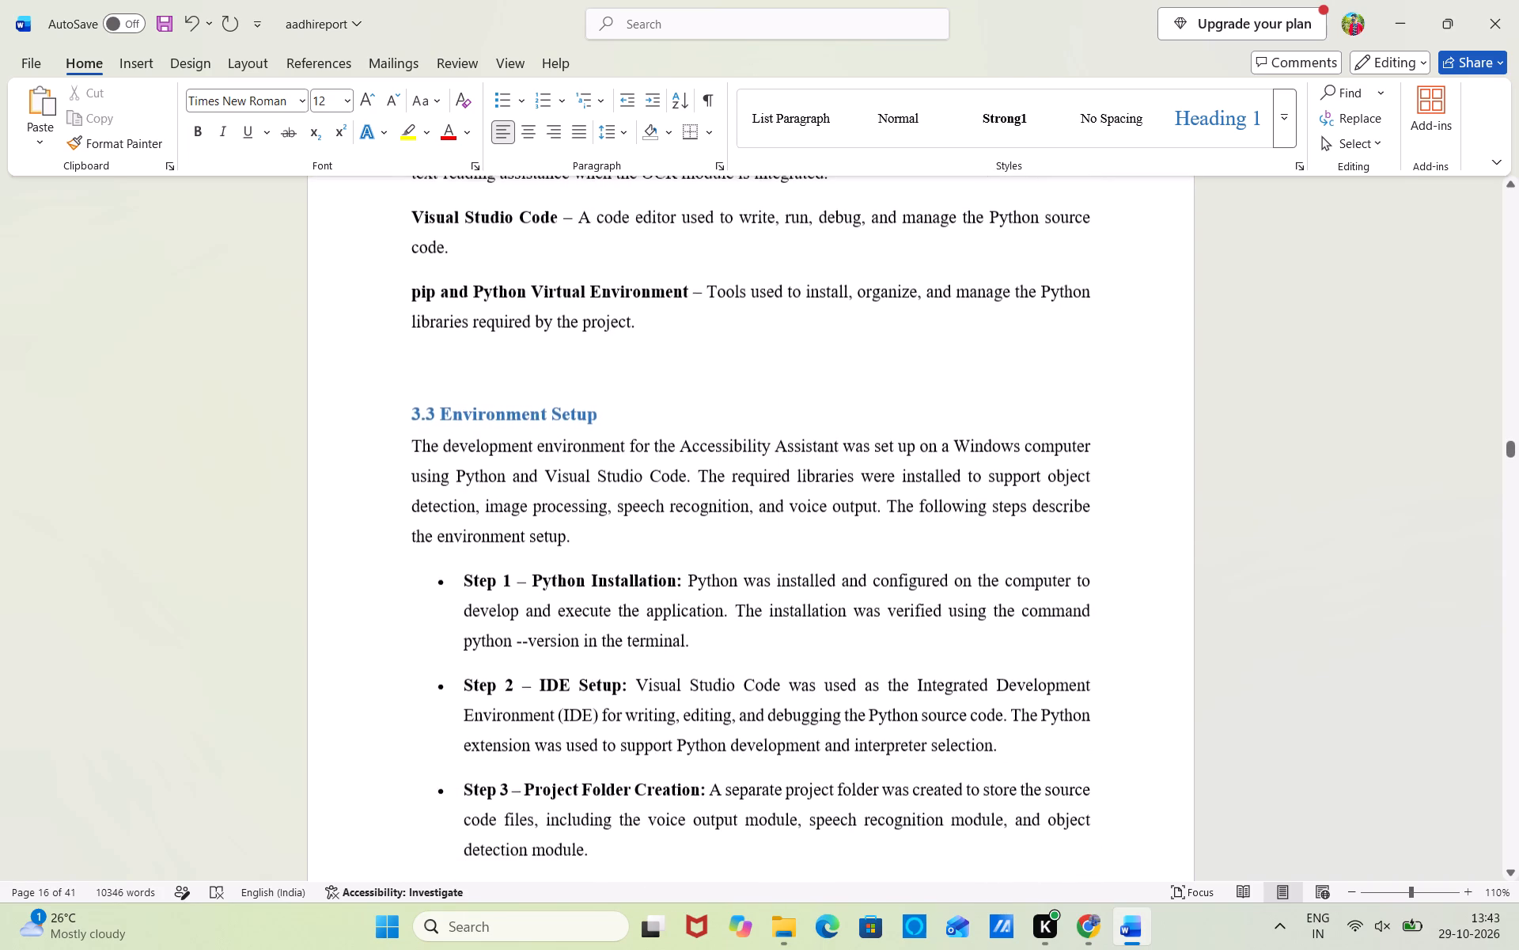
scroll(702, 595, "down", 3)
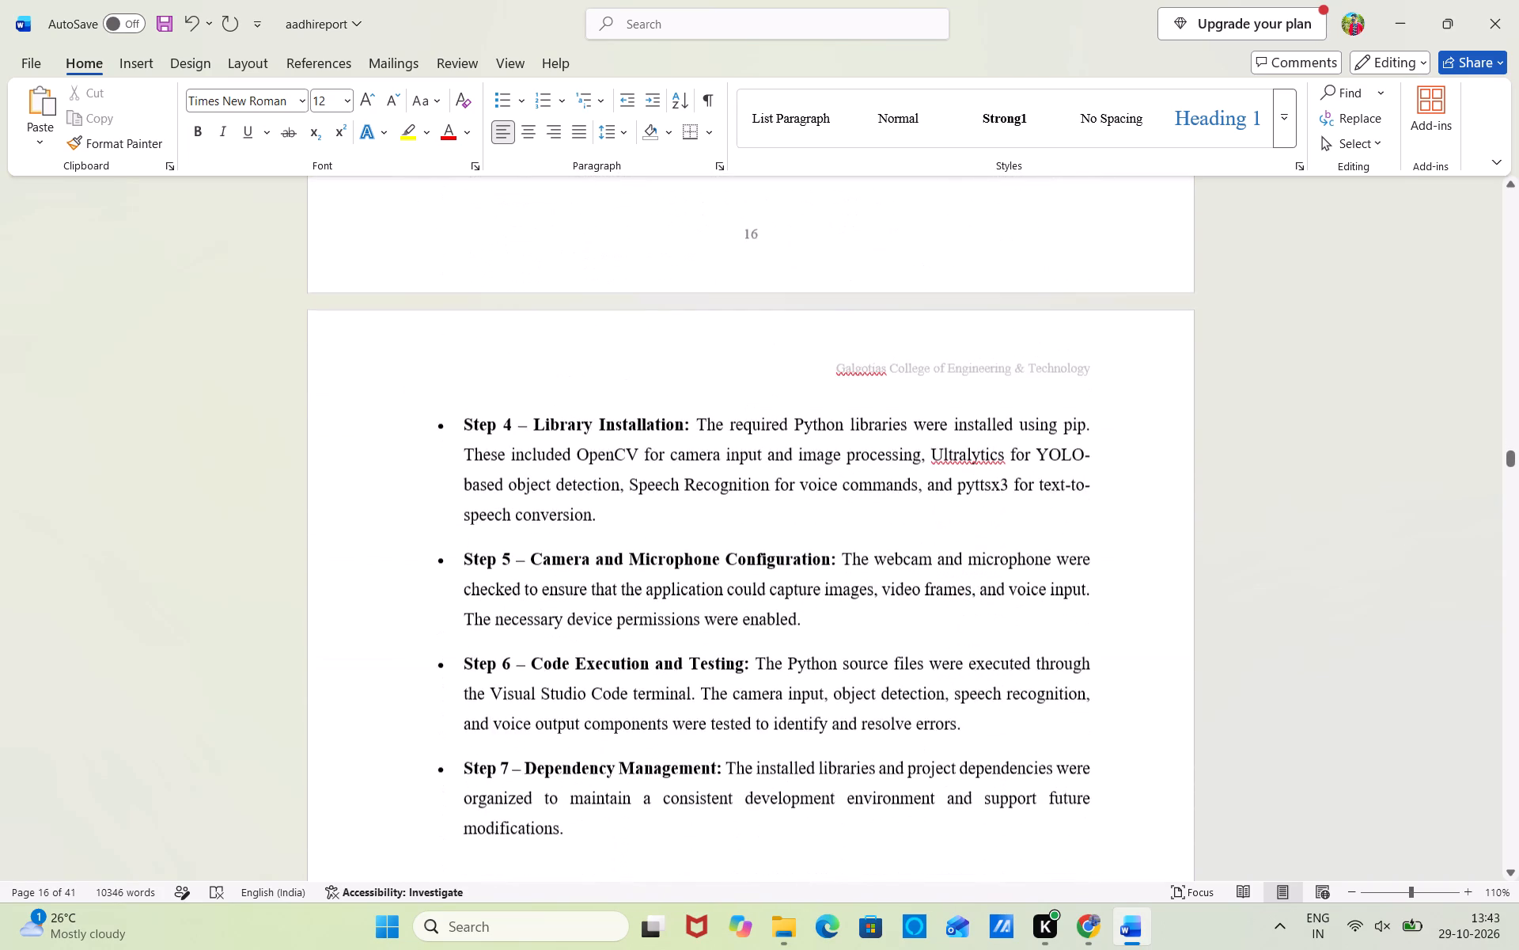
scroll(702, 595, "down", 3)
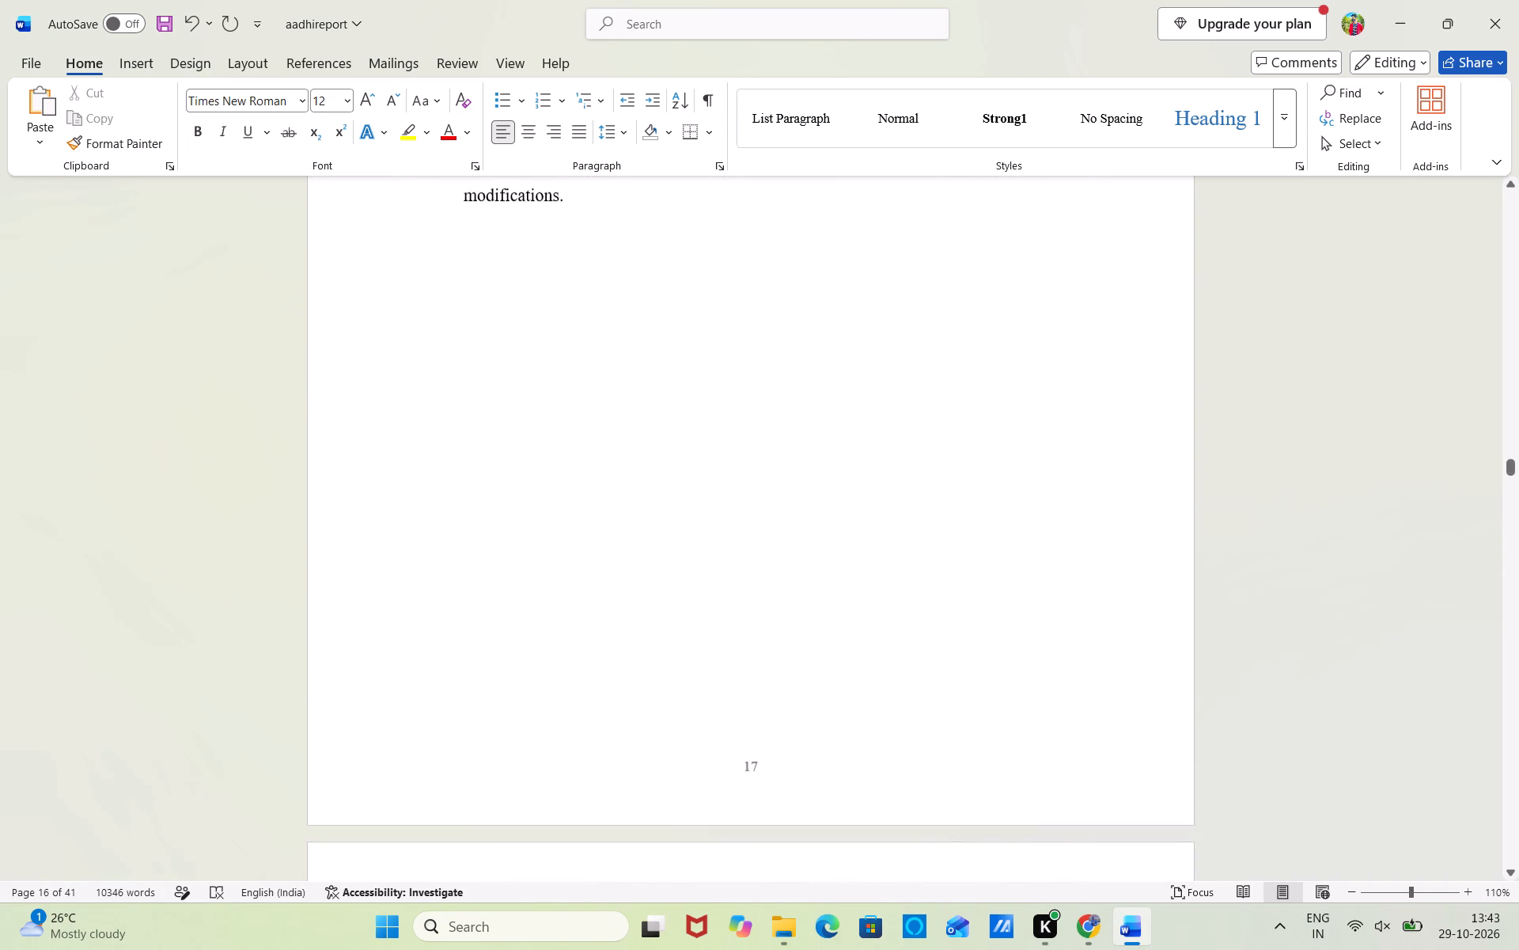
scroll(702, 595, "down", 1)
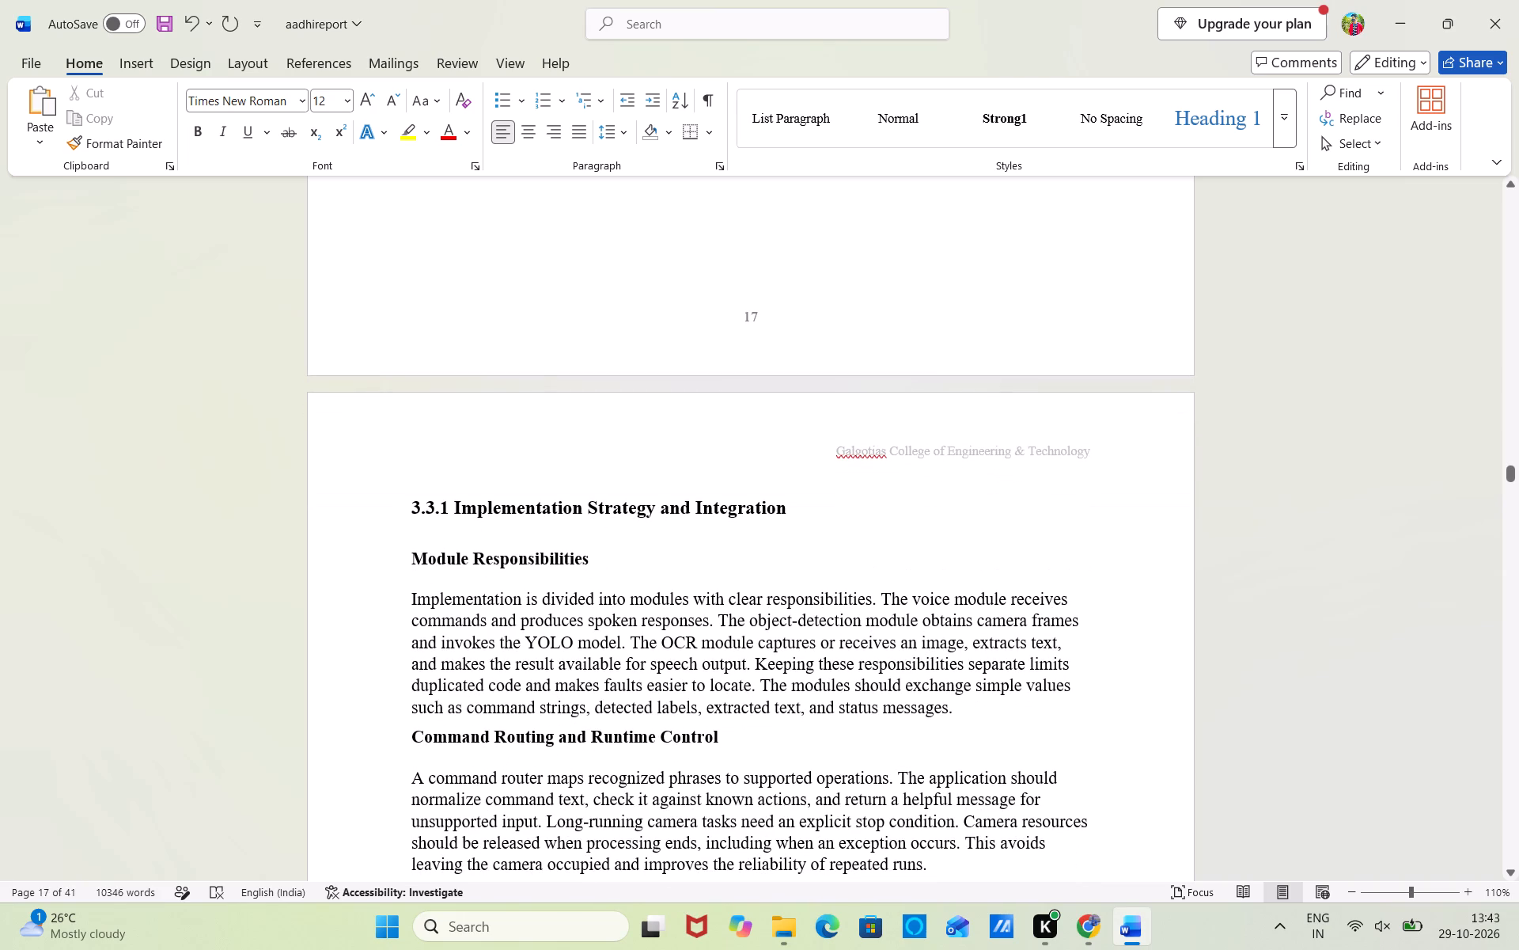
scroll(702, 595, "up", 2)
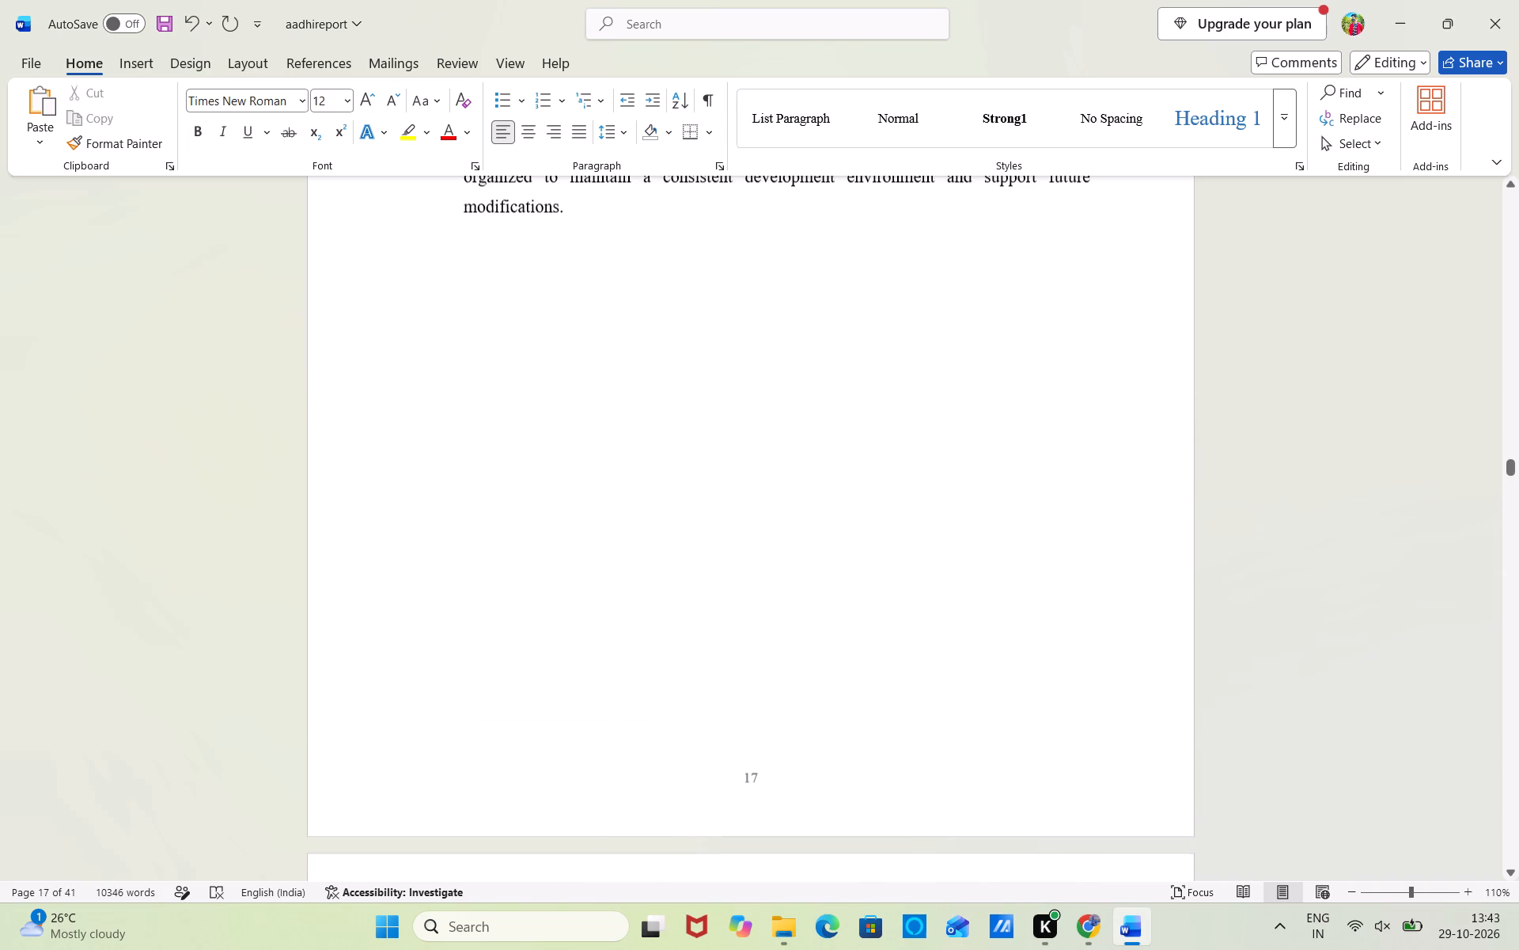
scroll(702, 595, "up", 3)
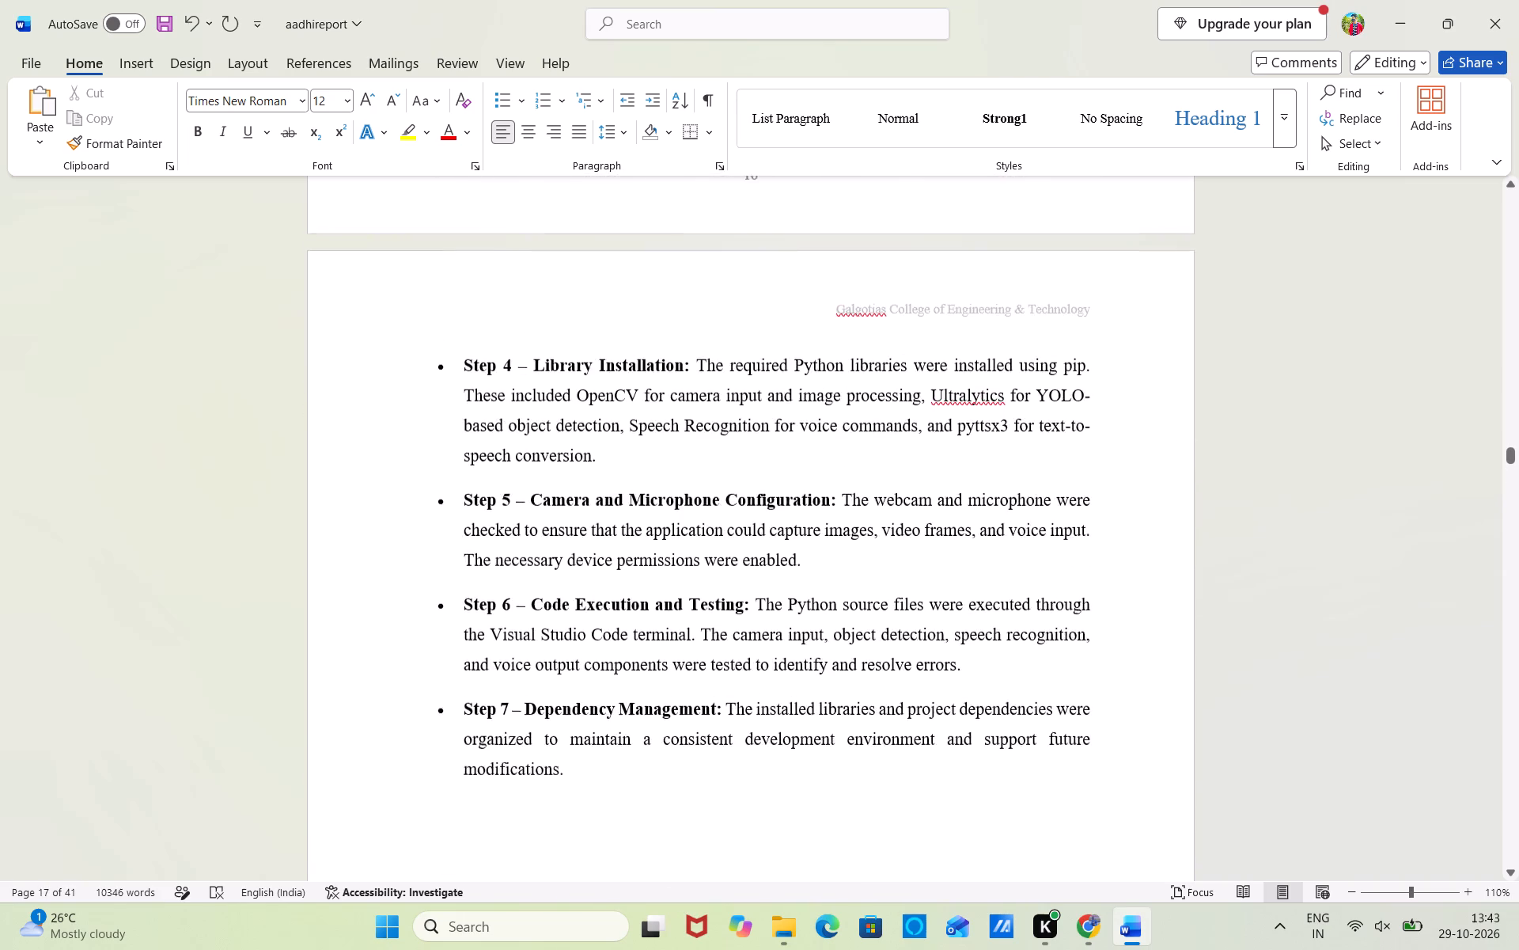
scroll(702, 595, "up", 3)
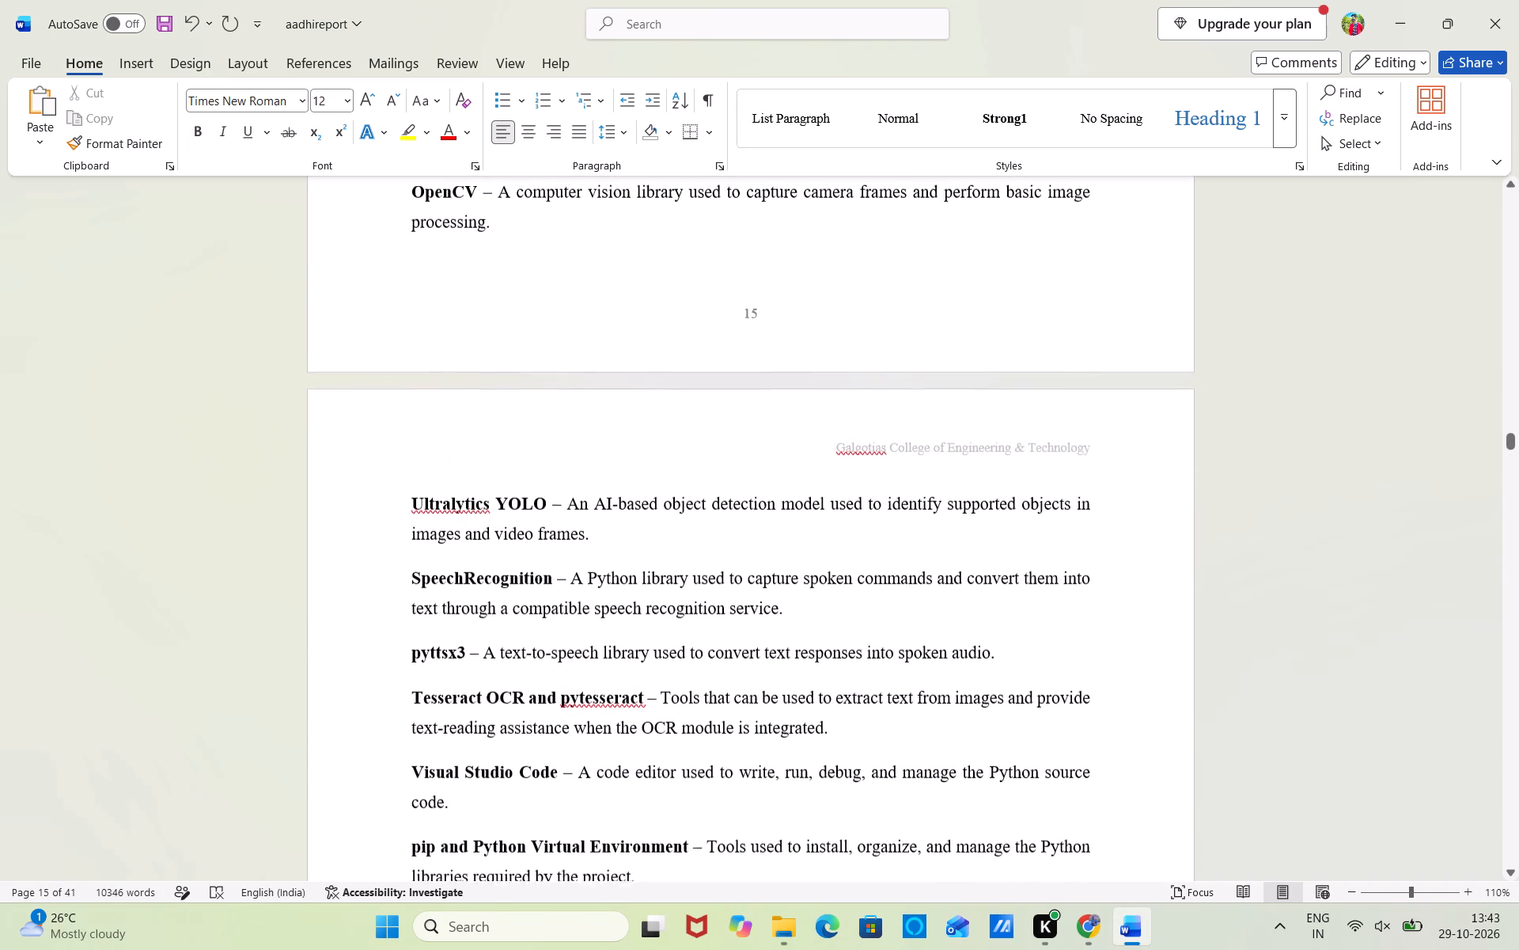
scroll(702, 595, "up", 2)
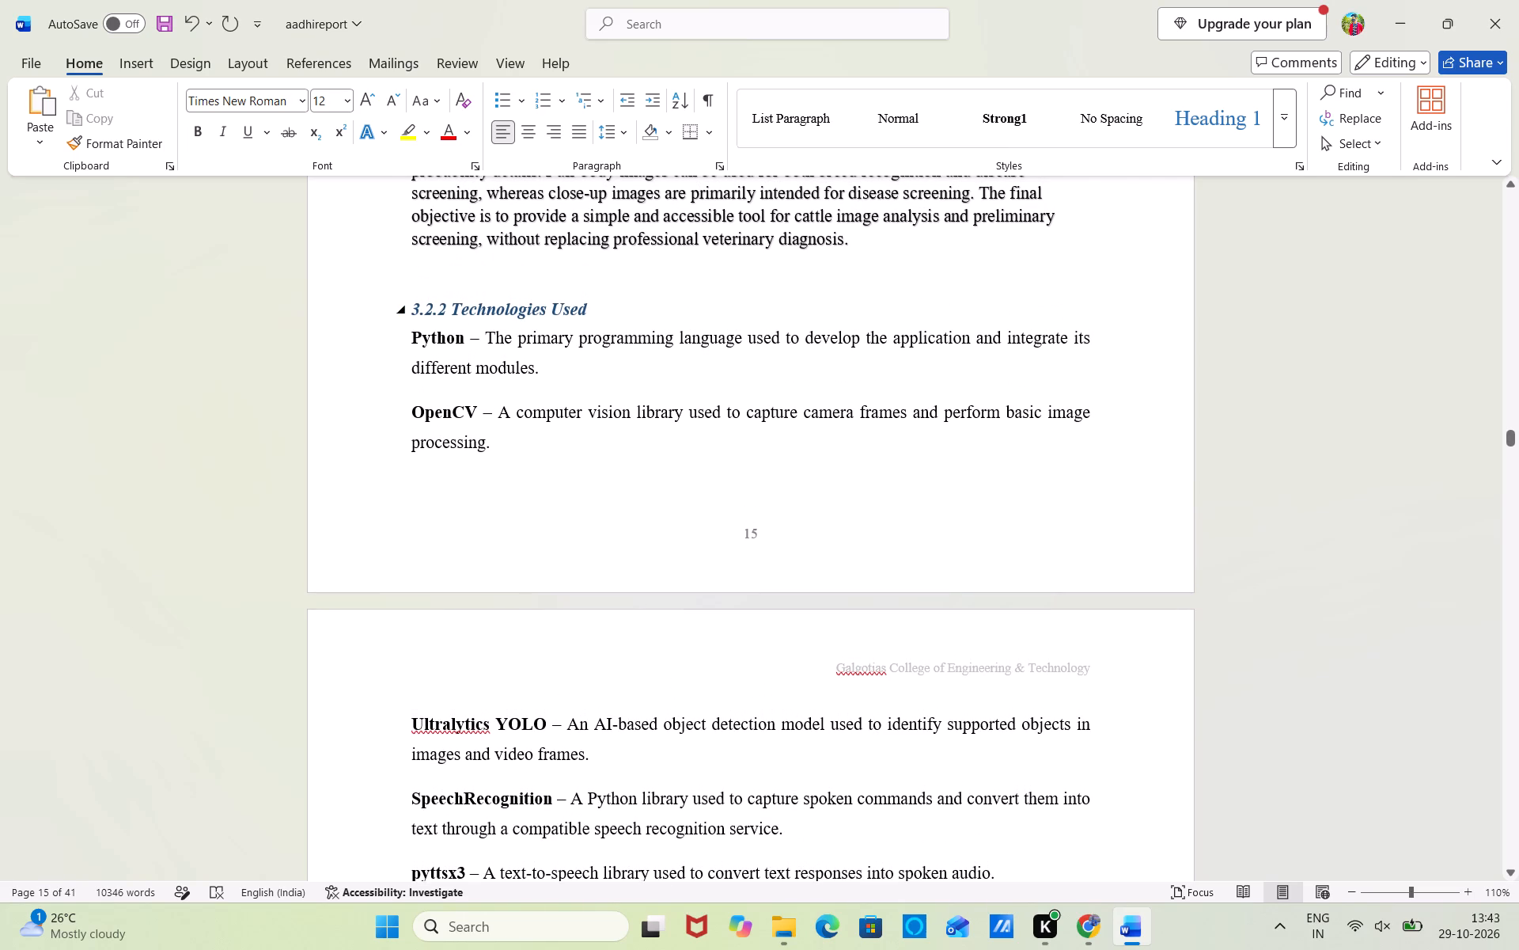
left_click_drag(415, 302, 891, 851)
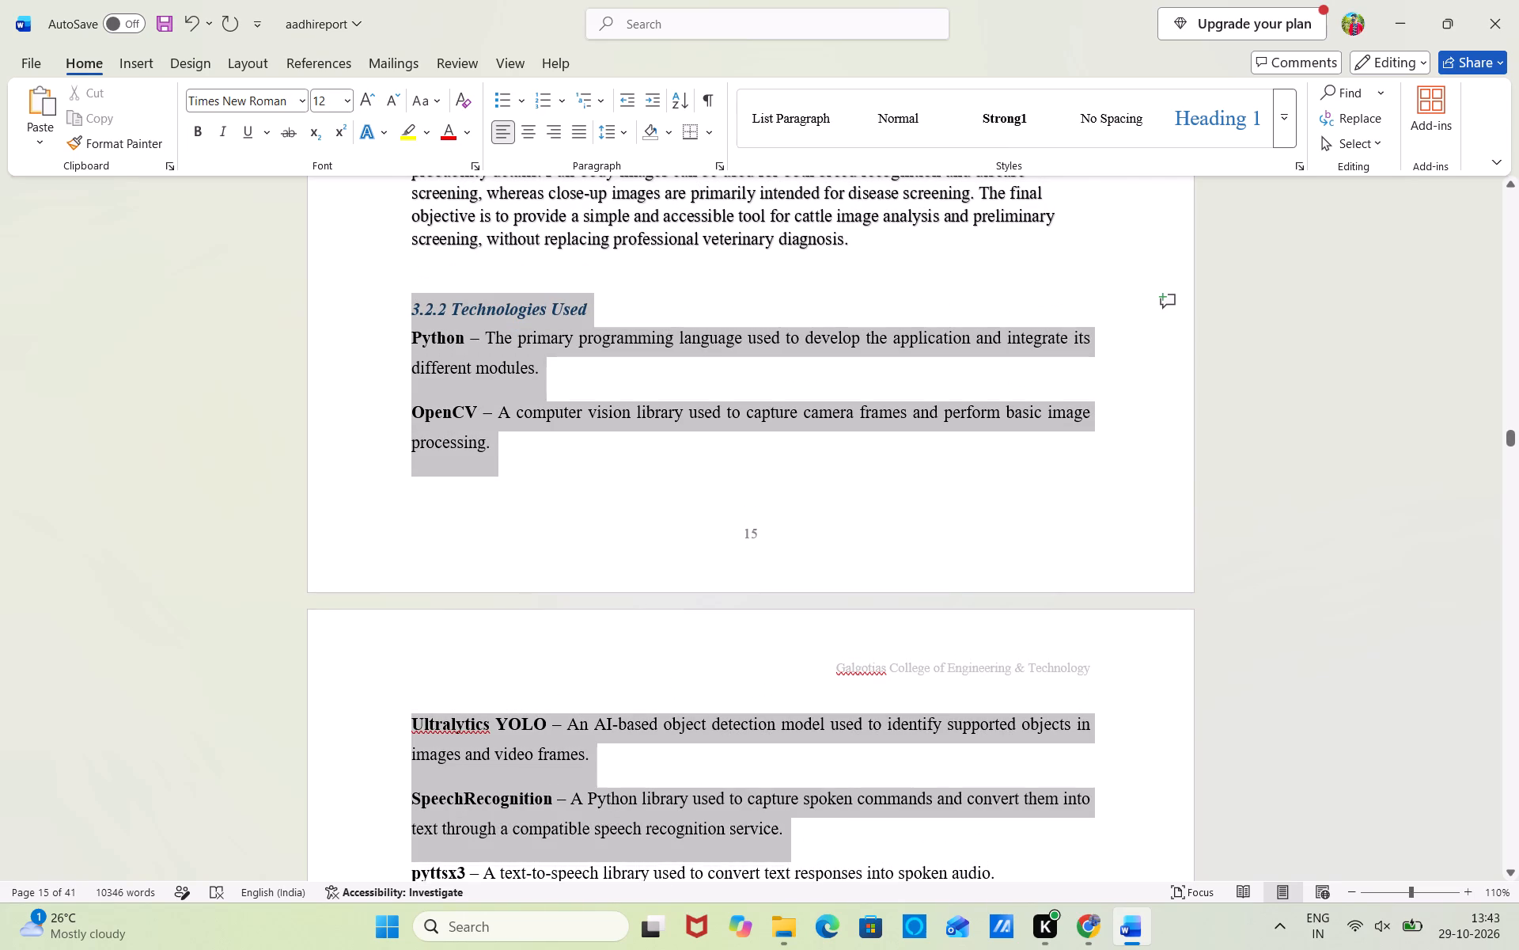
left_click_drag(891, 851, 706, 524)
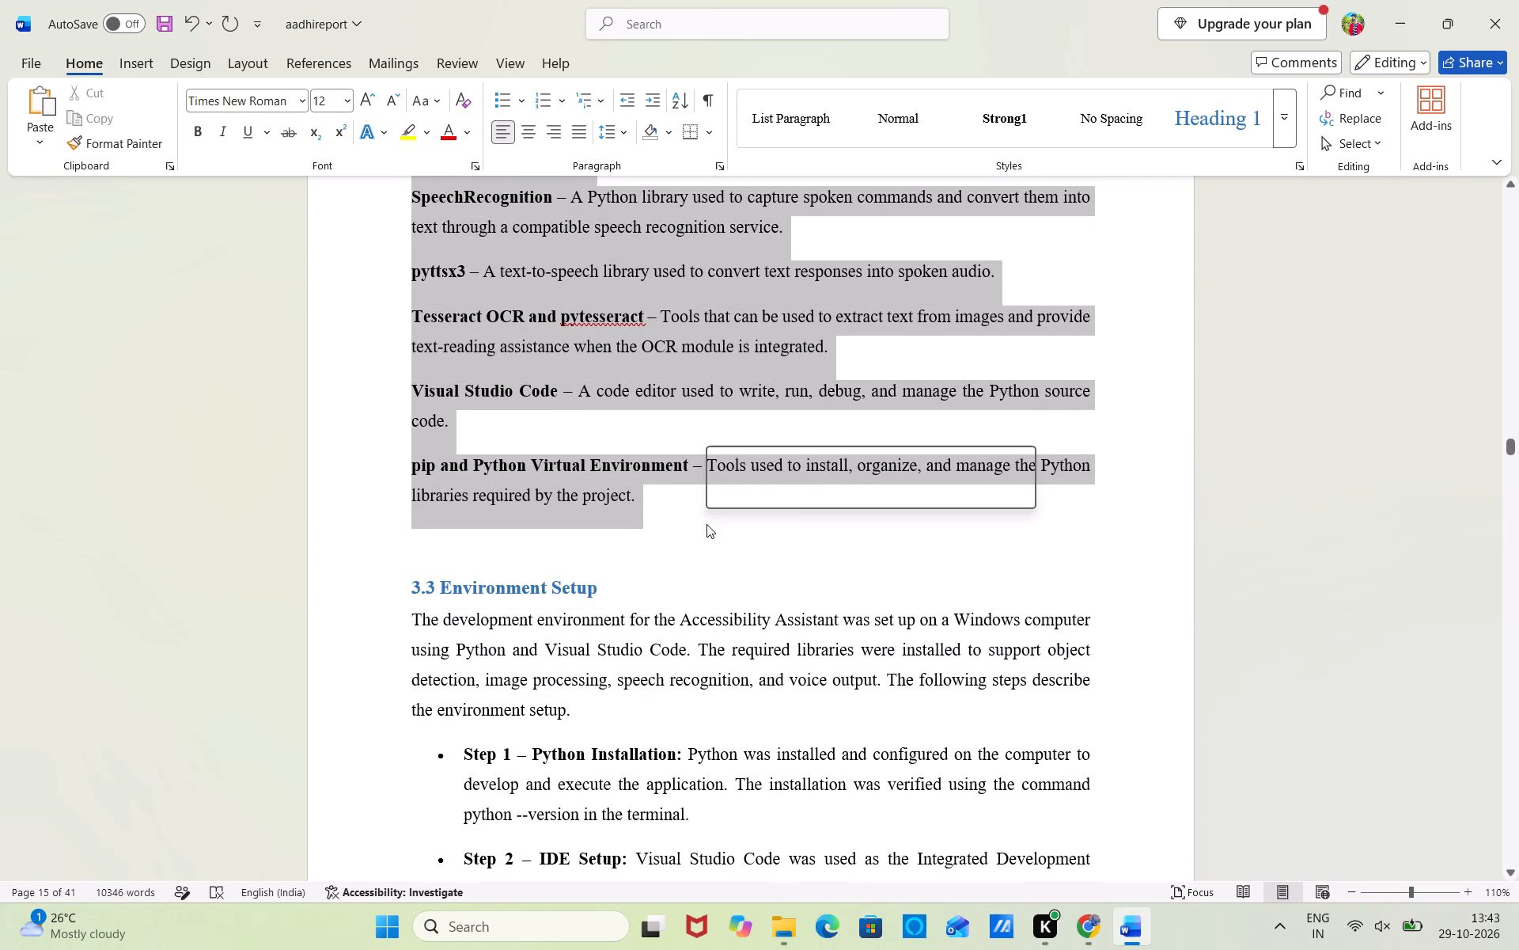
key("ctrl+c")
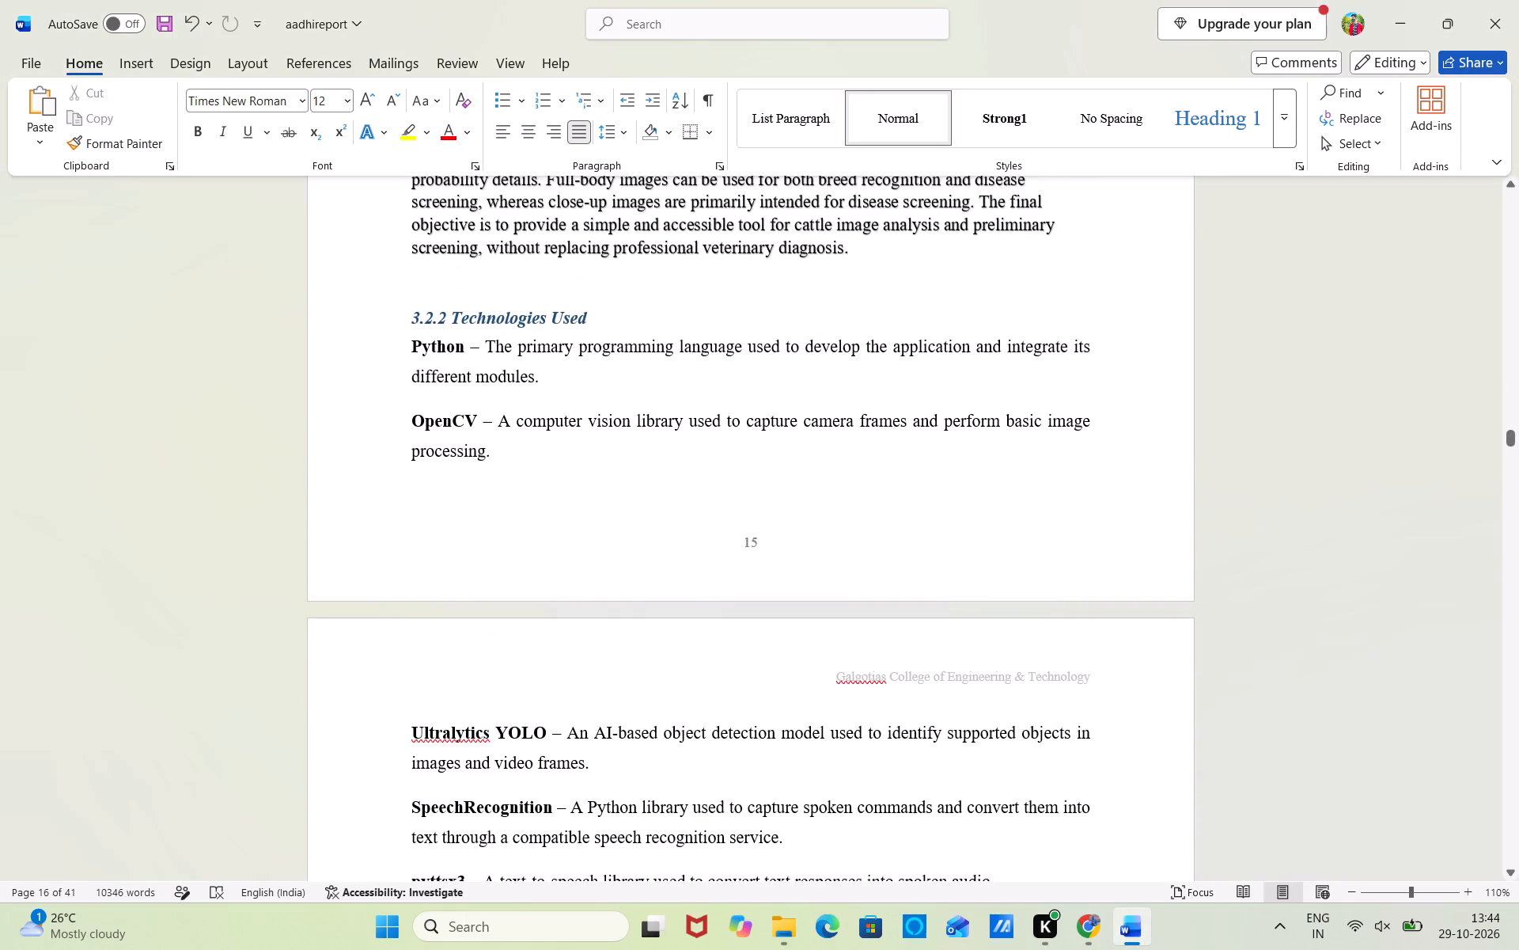
left_click_drag(407, 340, 834, 887)
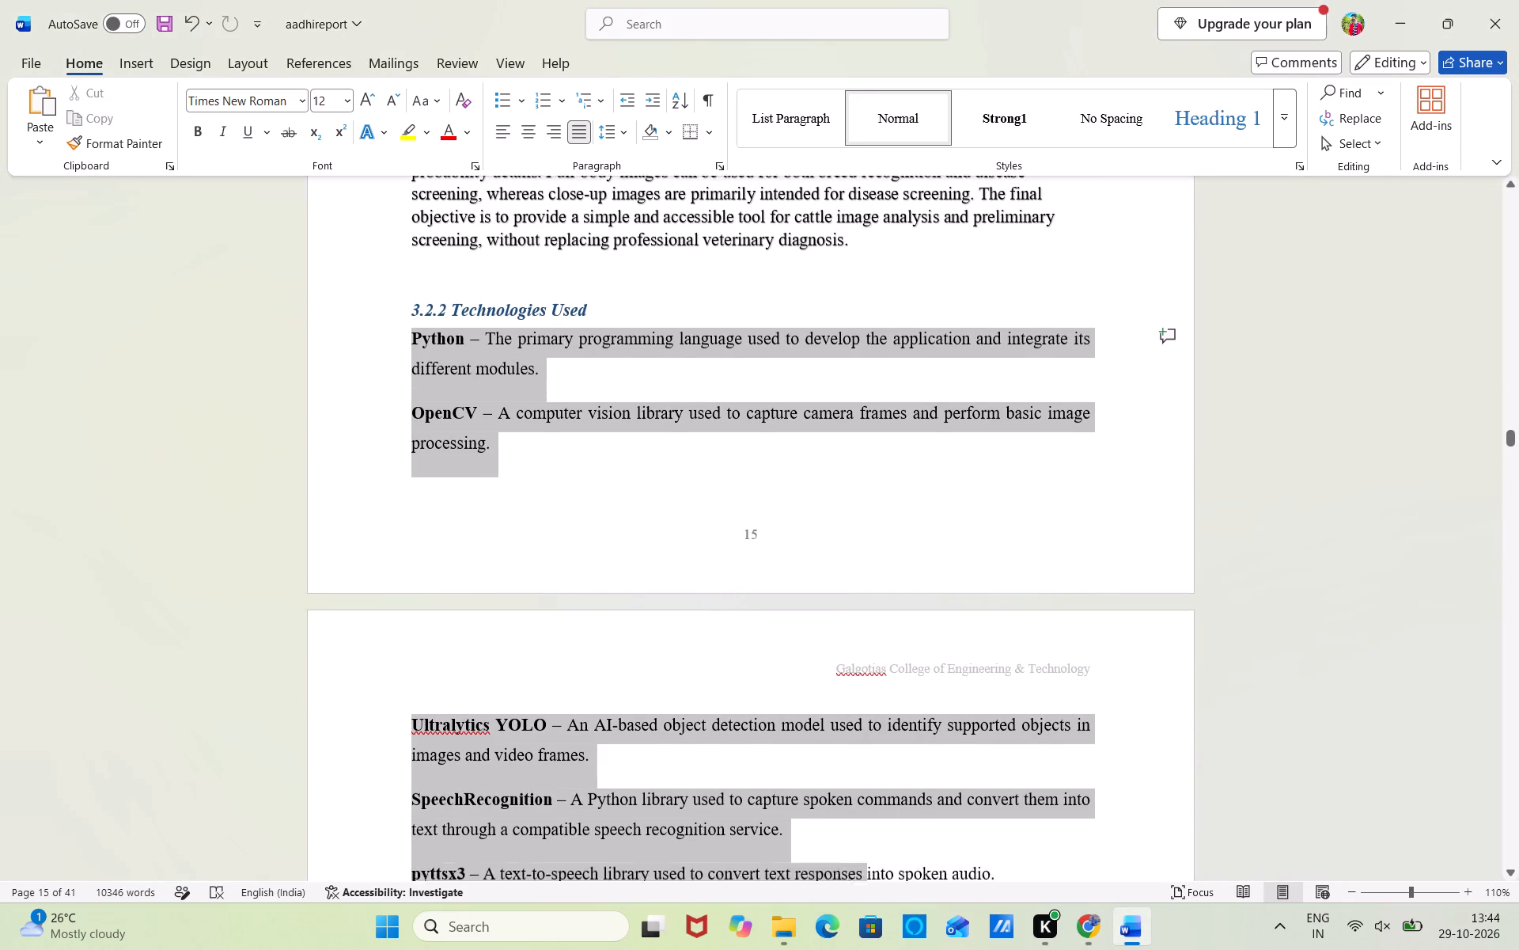
left_click_drag(834, 887, 810, 834)
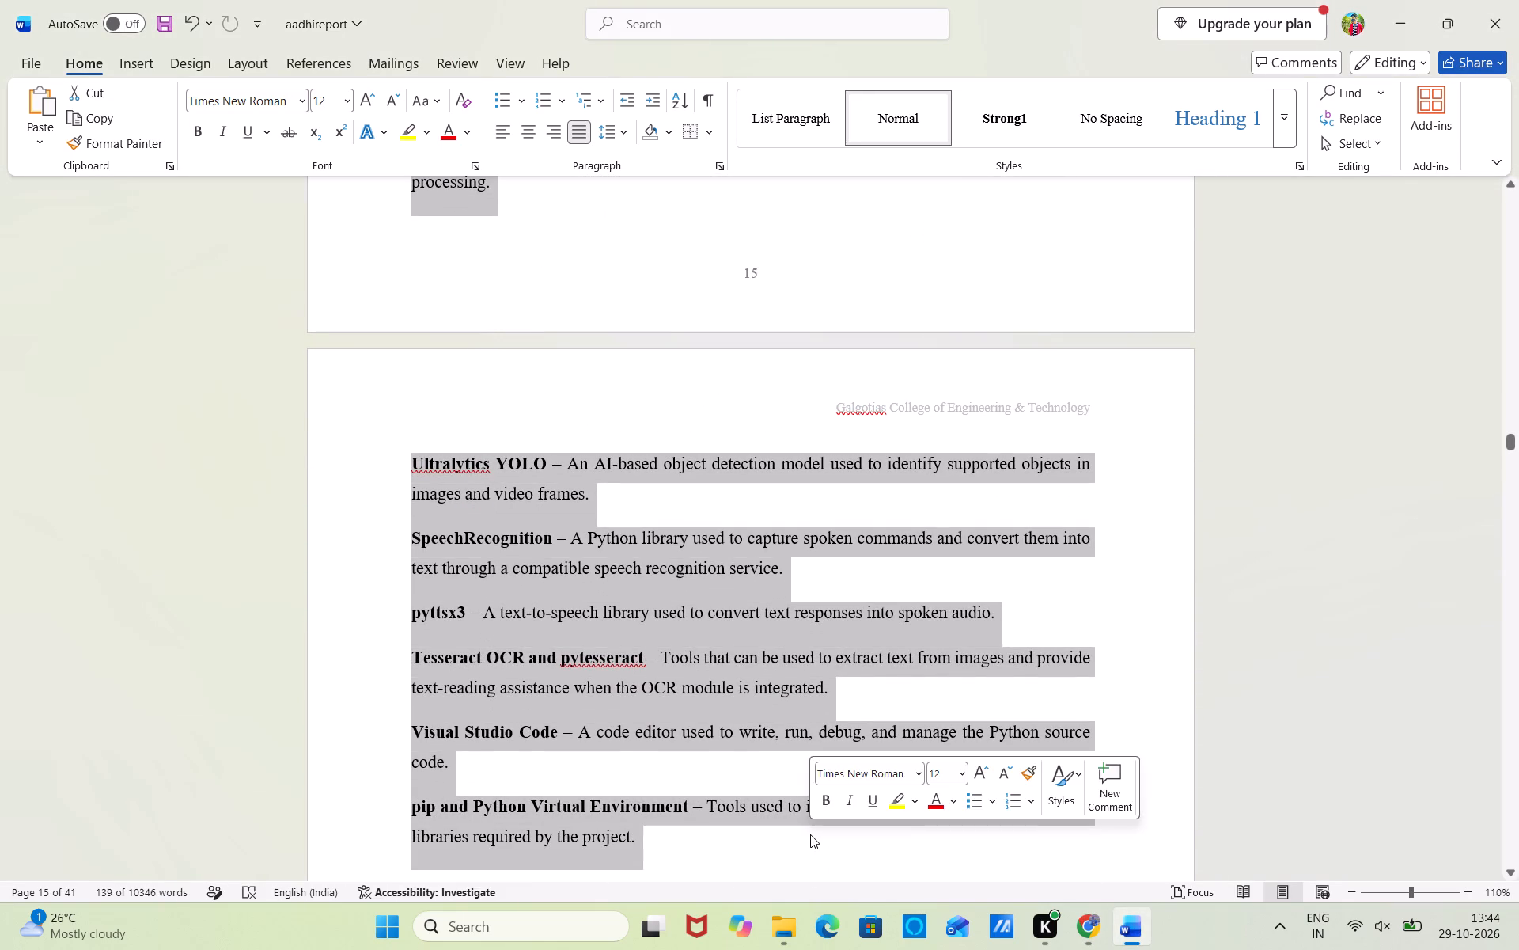
key("BackSpace")
scroll(810, 834, "up", 1)
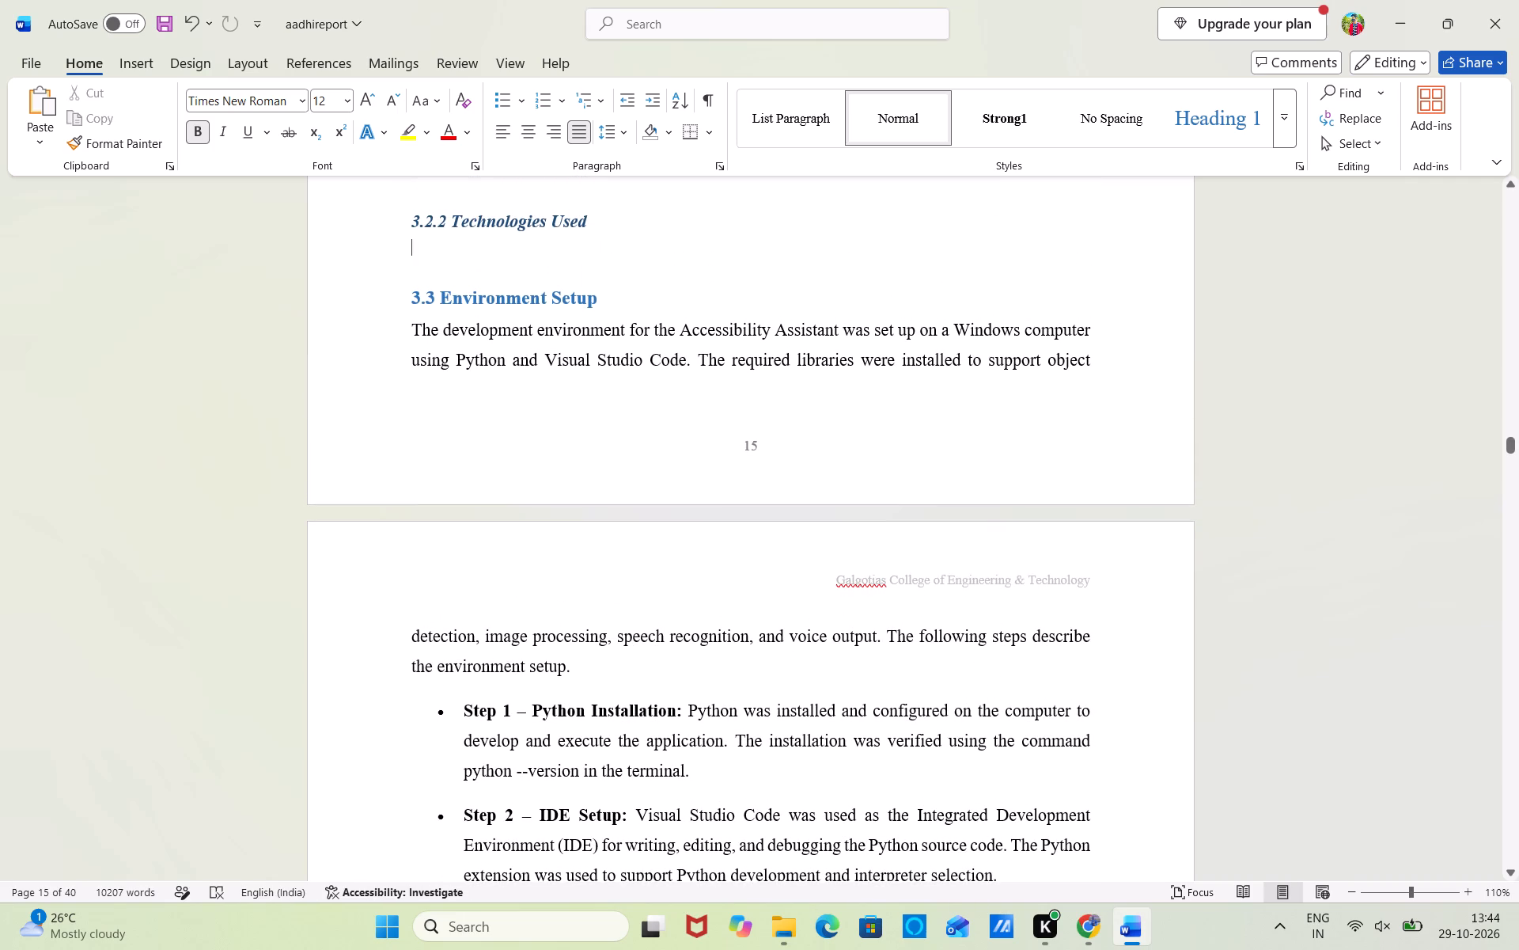
key("ctrl+v")
Set the font size of all the pasted technology descriptions under 3.2.2 Technologies Used to 12.
scroll(810, 834, "up", 1)
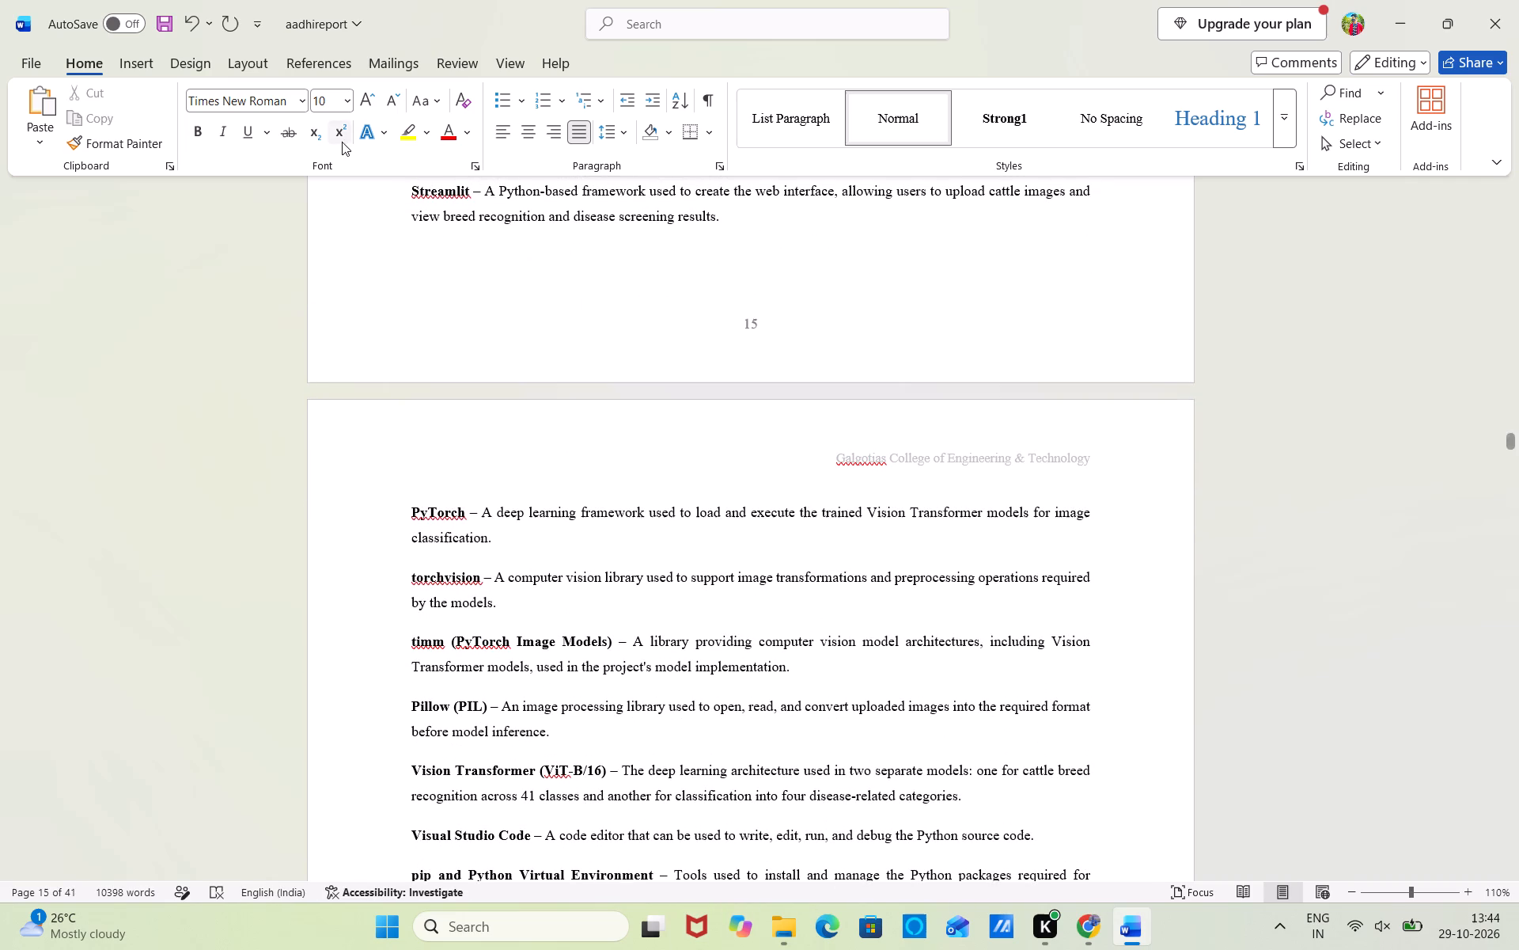
left_click(343, 107)
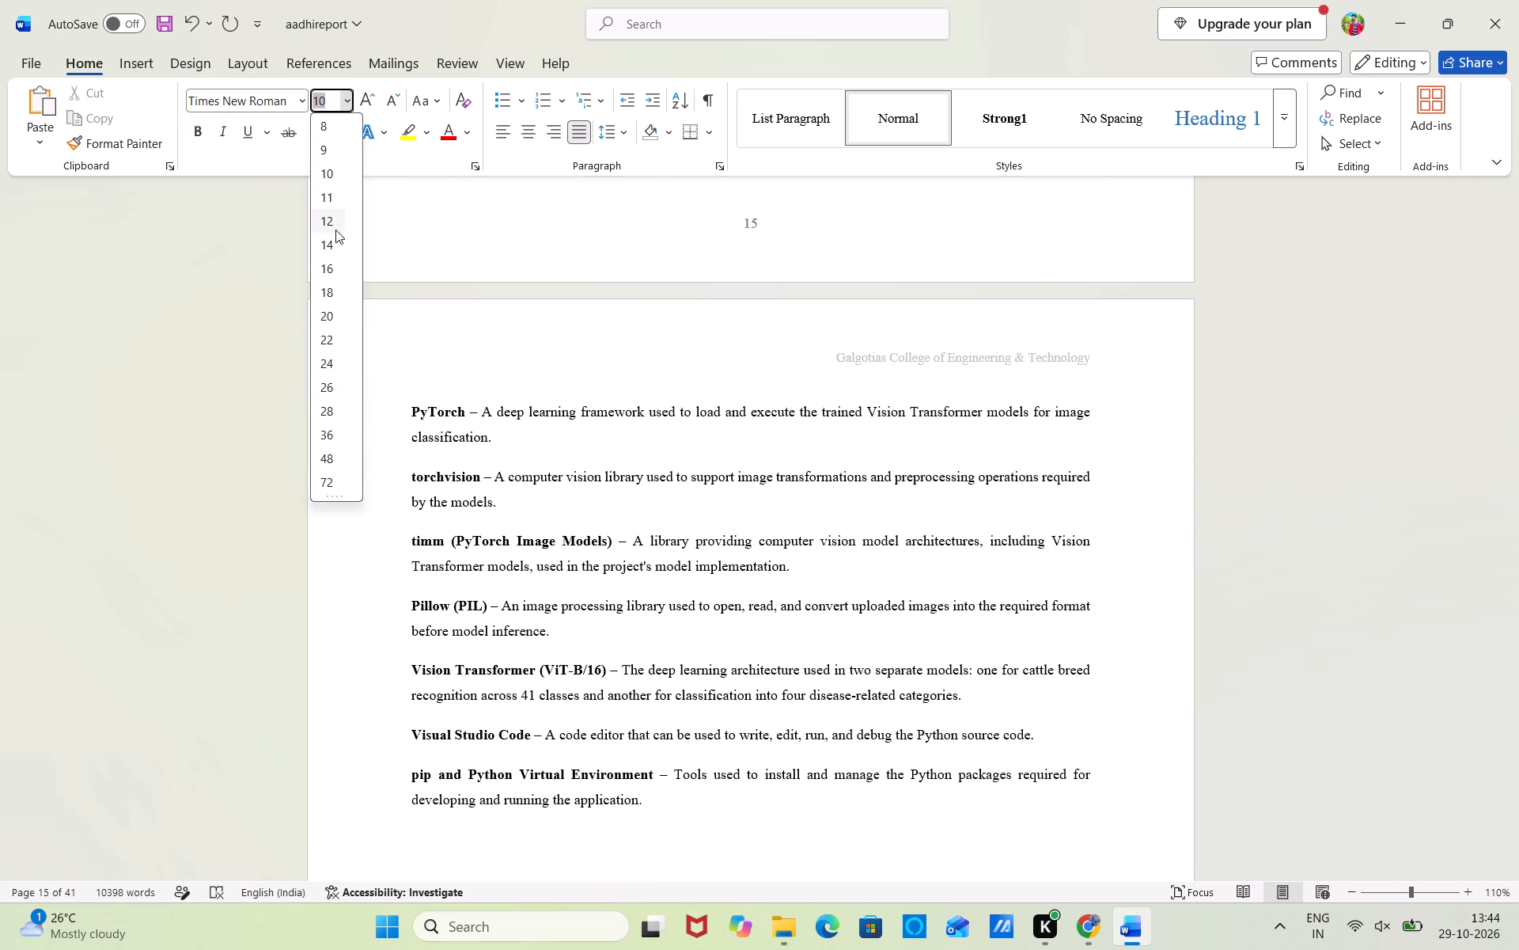
left_click(332, 222)
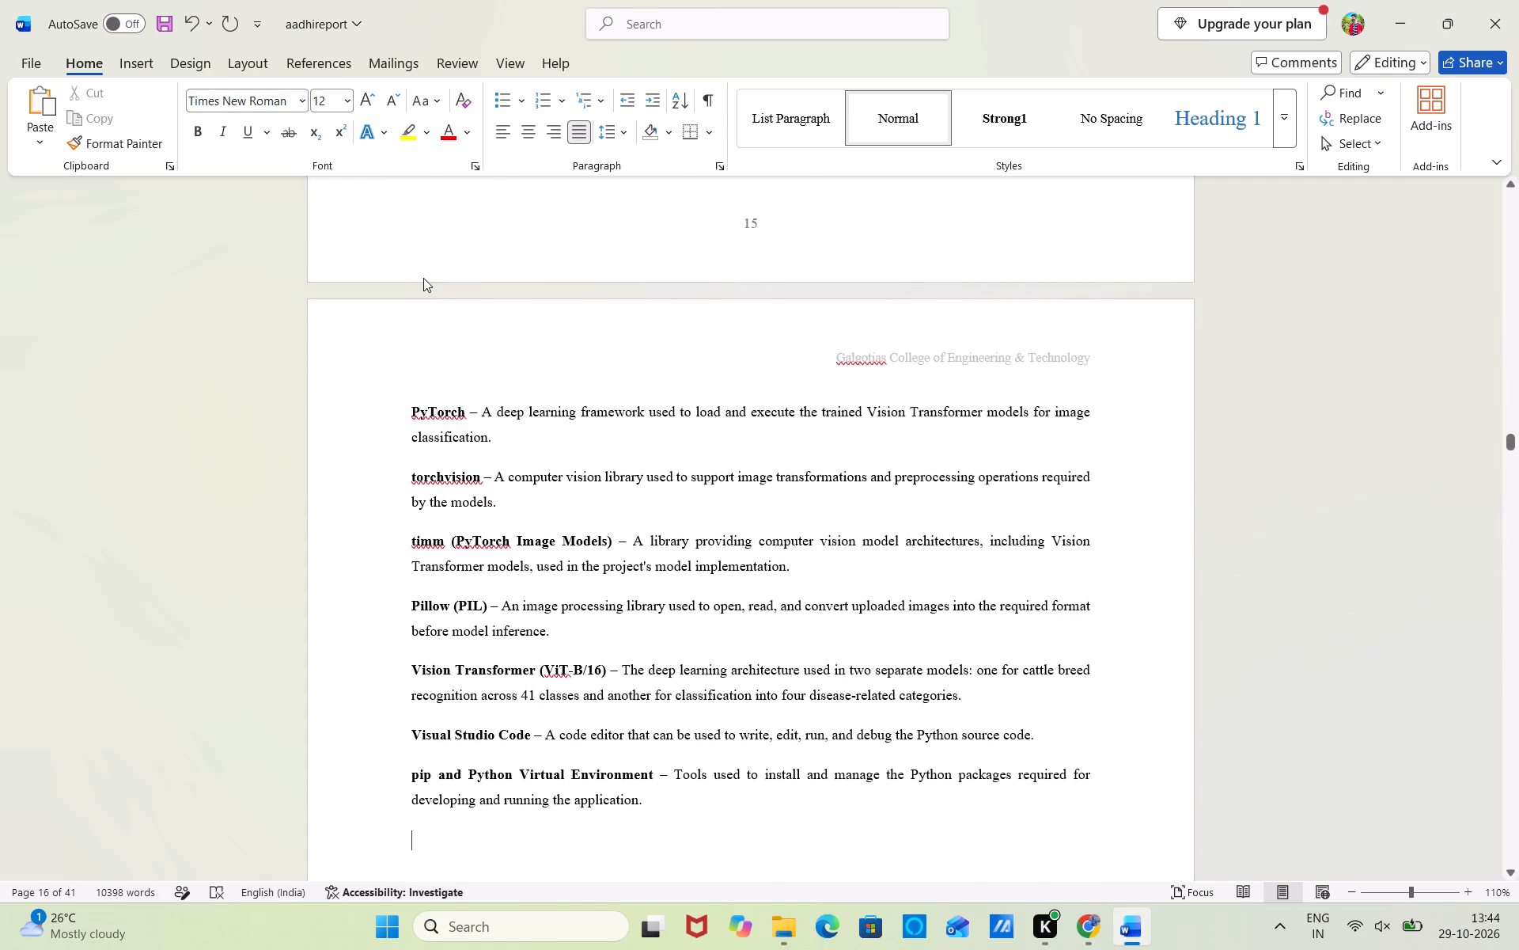
scroll(423, 278, "up", 2)
left_click_drag(404, 223, 530, 382)
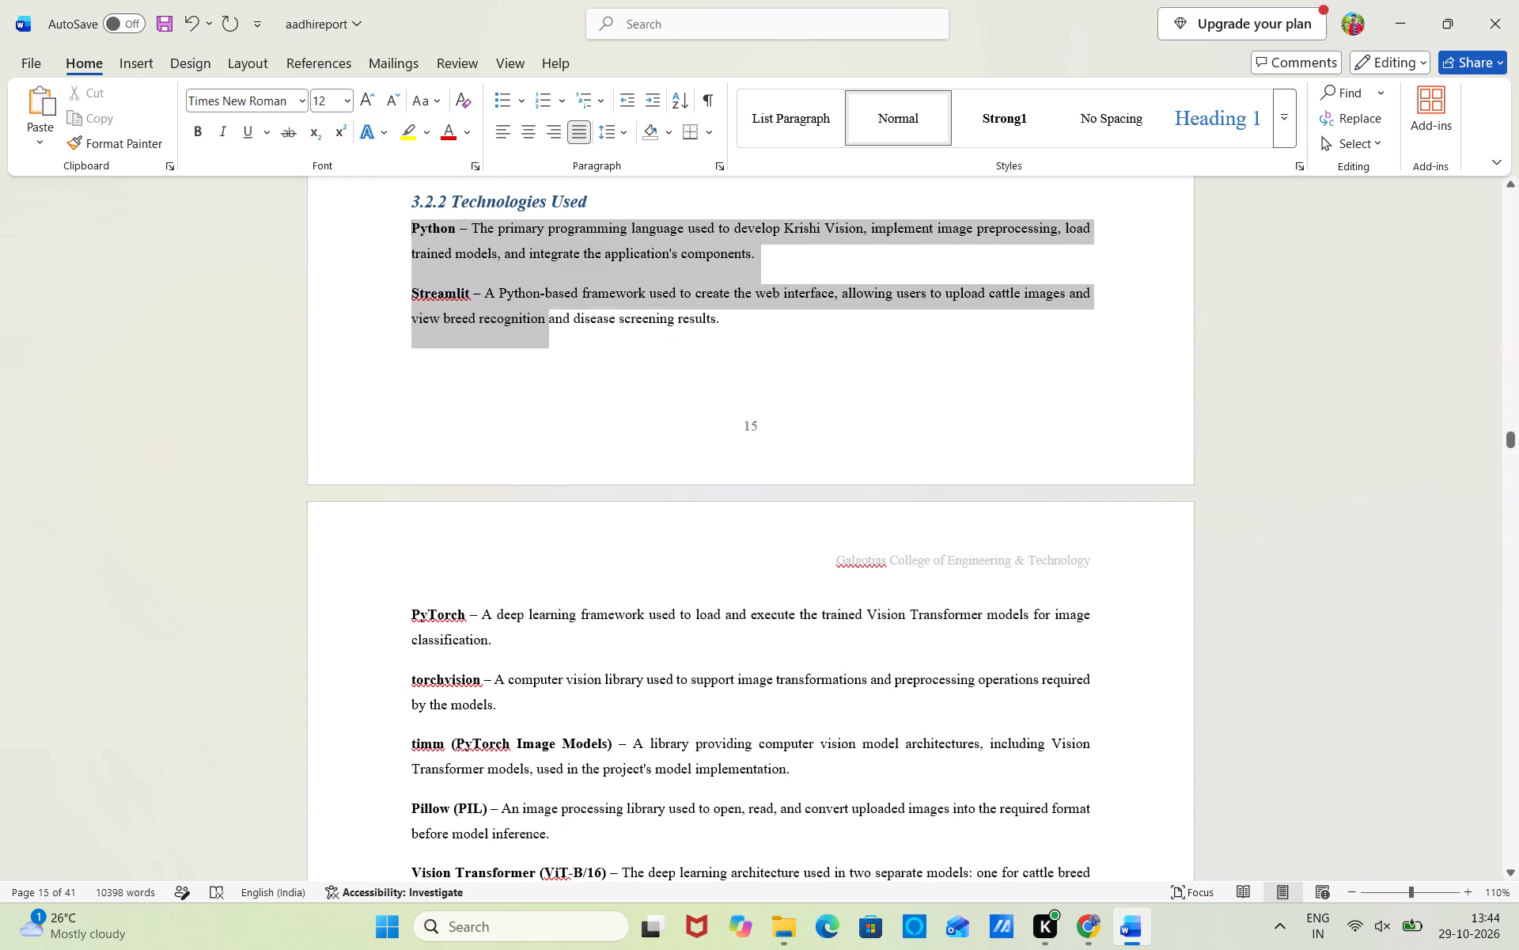
left_click_drag(530, 382, 617, 805)
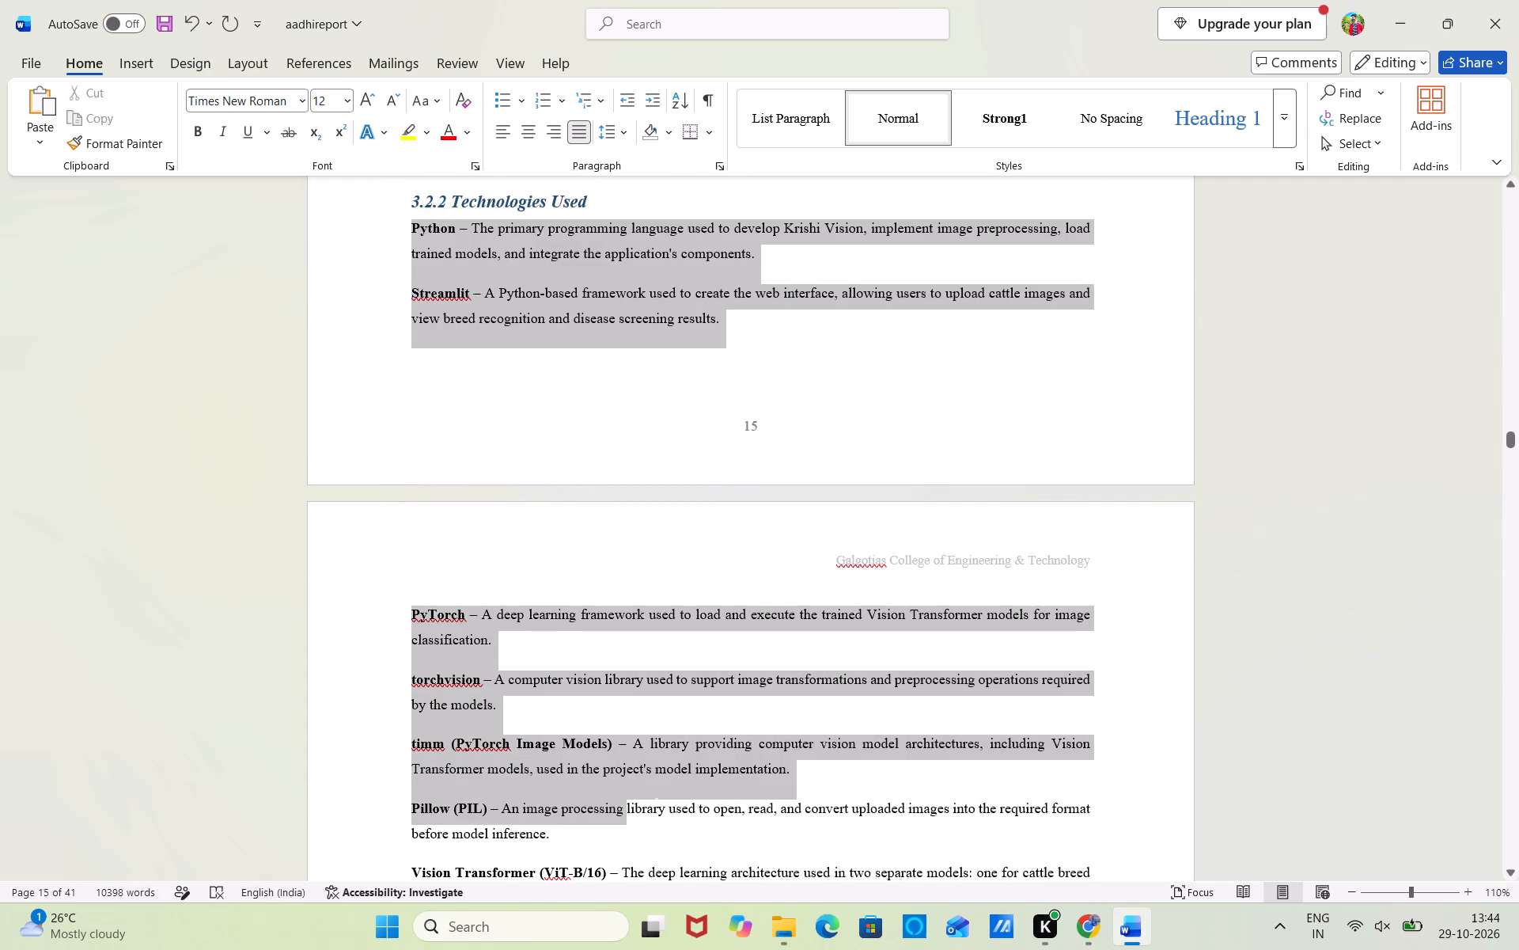
left_click_drag(617, 805, 701, 853)
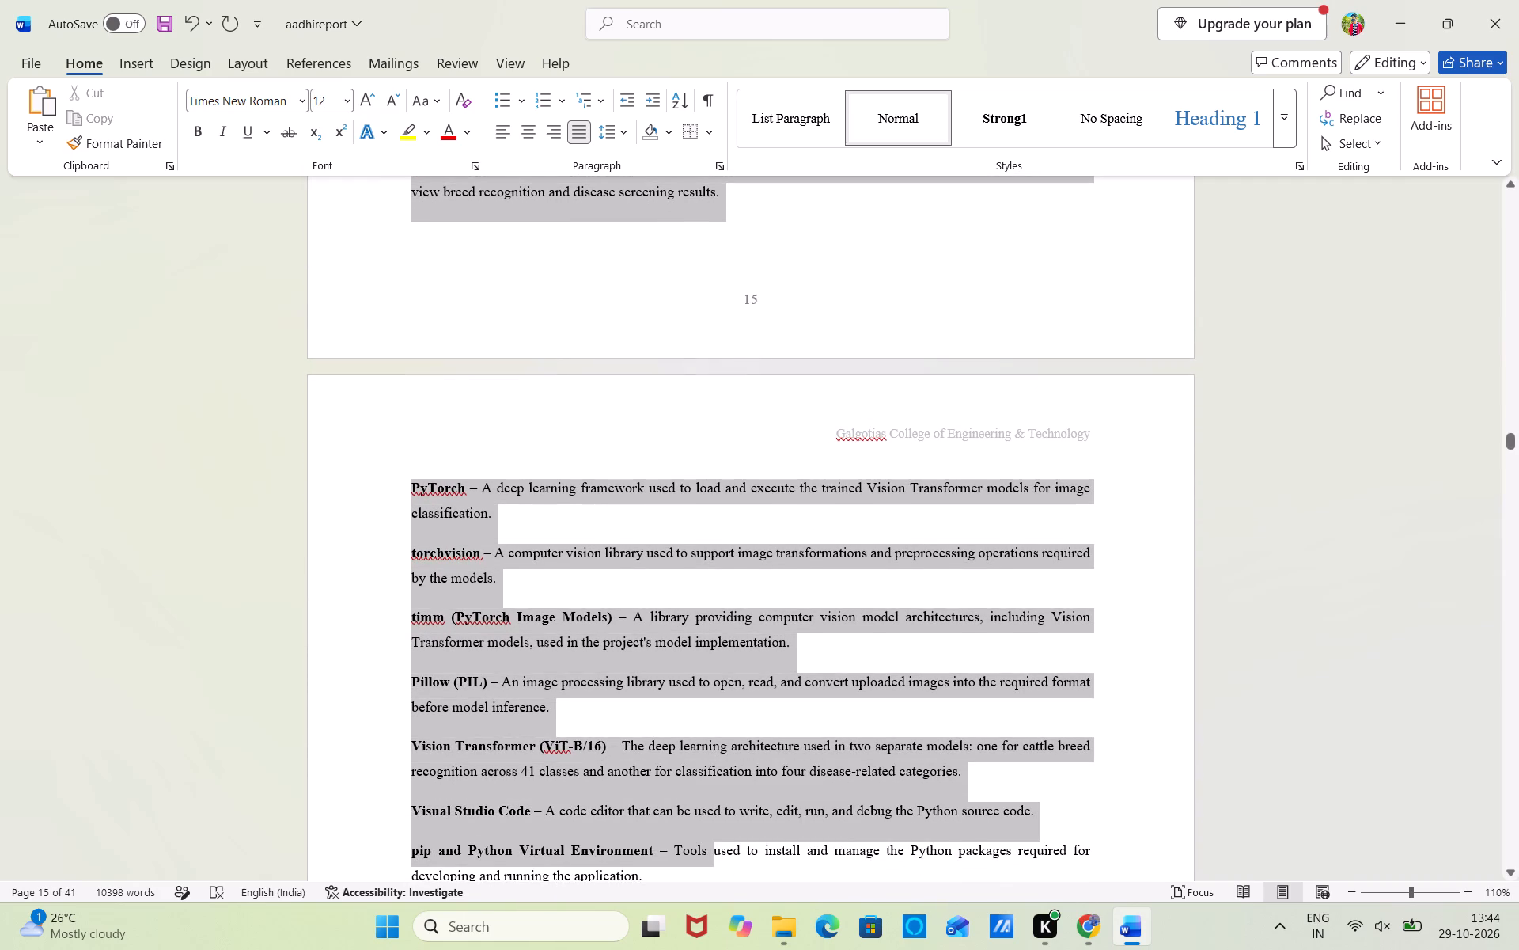
left_click_drag(701, 853, 644, 792)
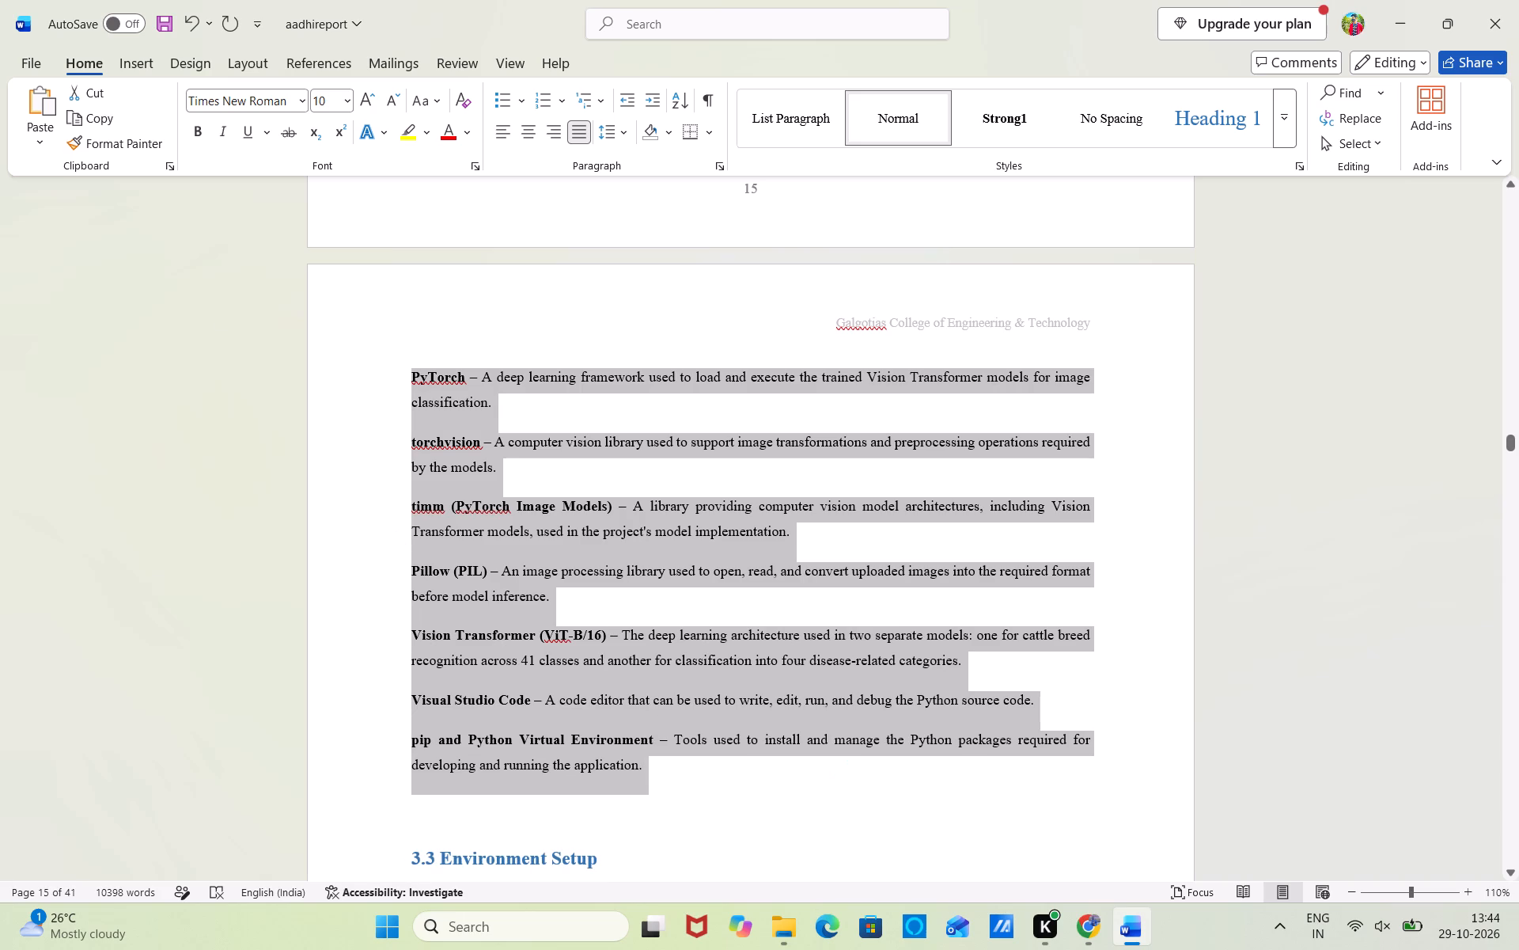
left_click(340, 108)
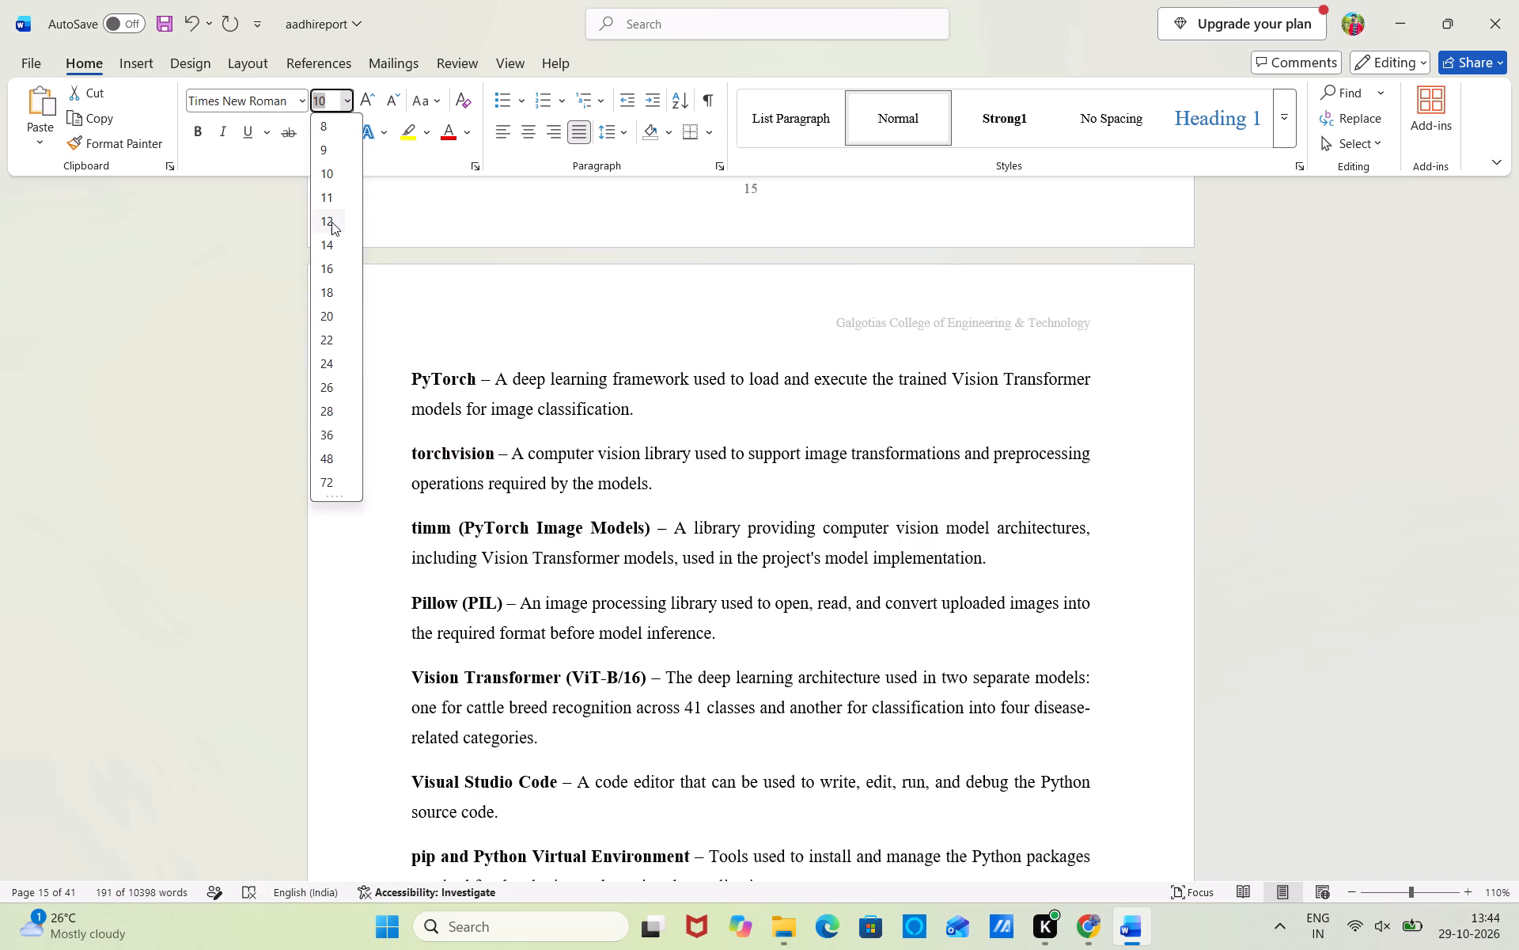
left_click(331, 219)
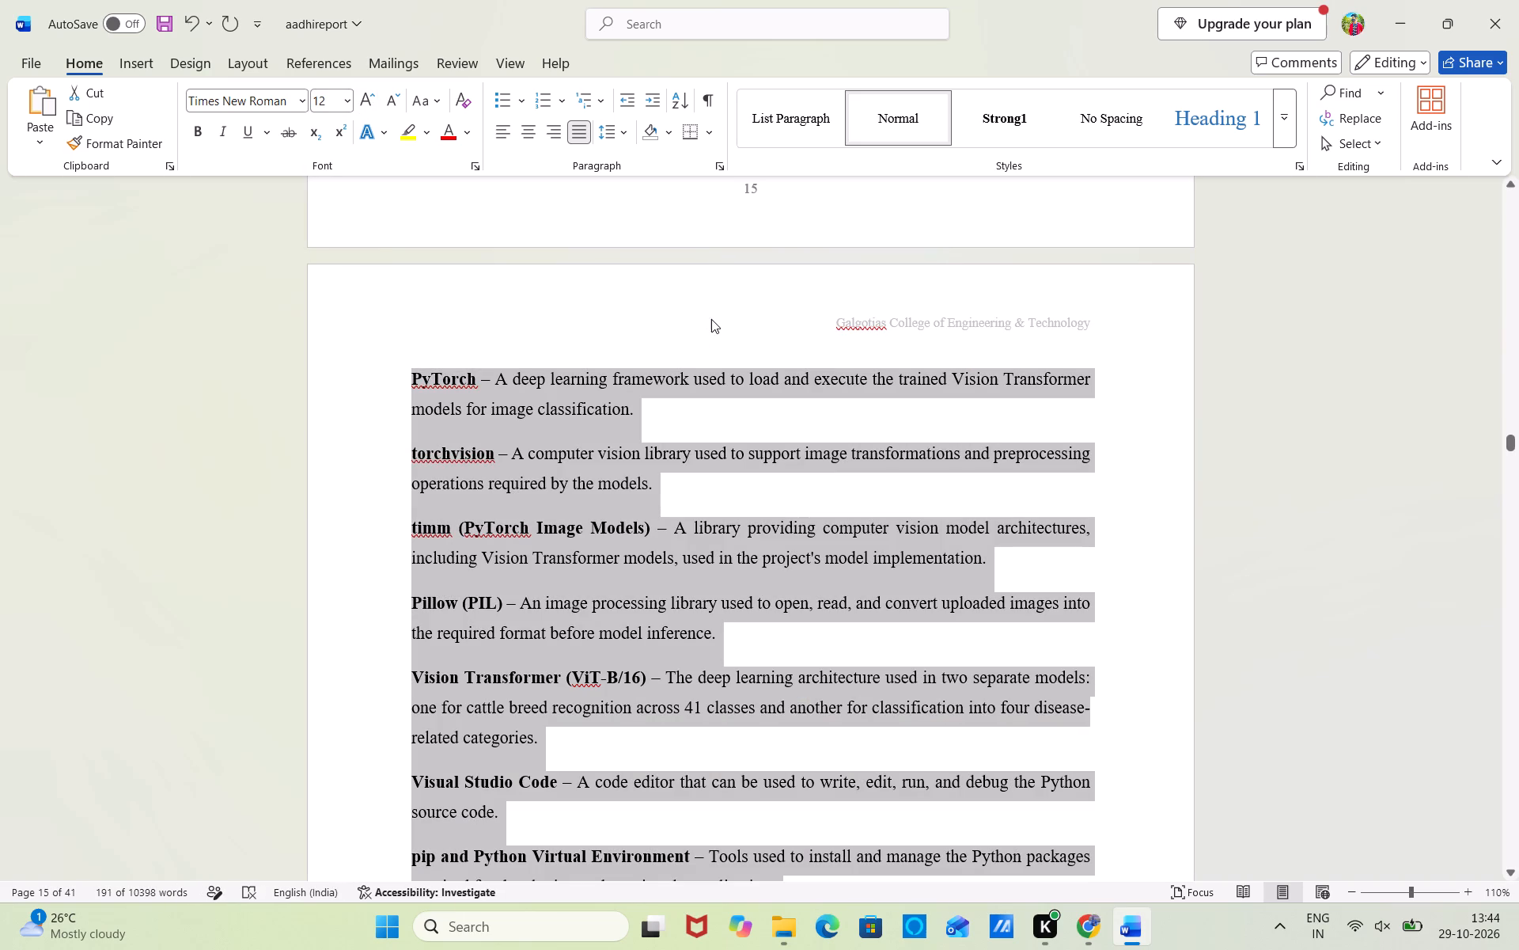
left_click(714, 319)
Look through the report from 3.2.2 Technologies Used to the Voice Assistant Module figure for old project content that still needs replacing.
scroll(714, 319, "up", 1)
scroll(714, 319, "down", 2)
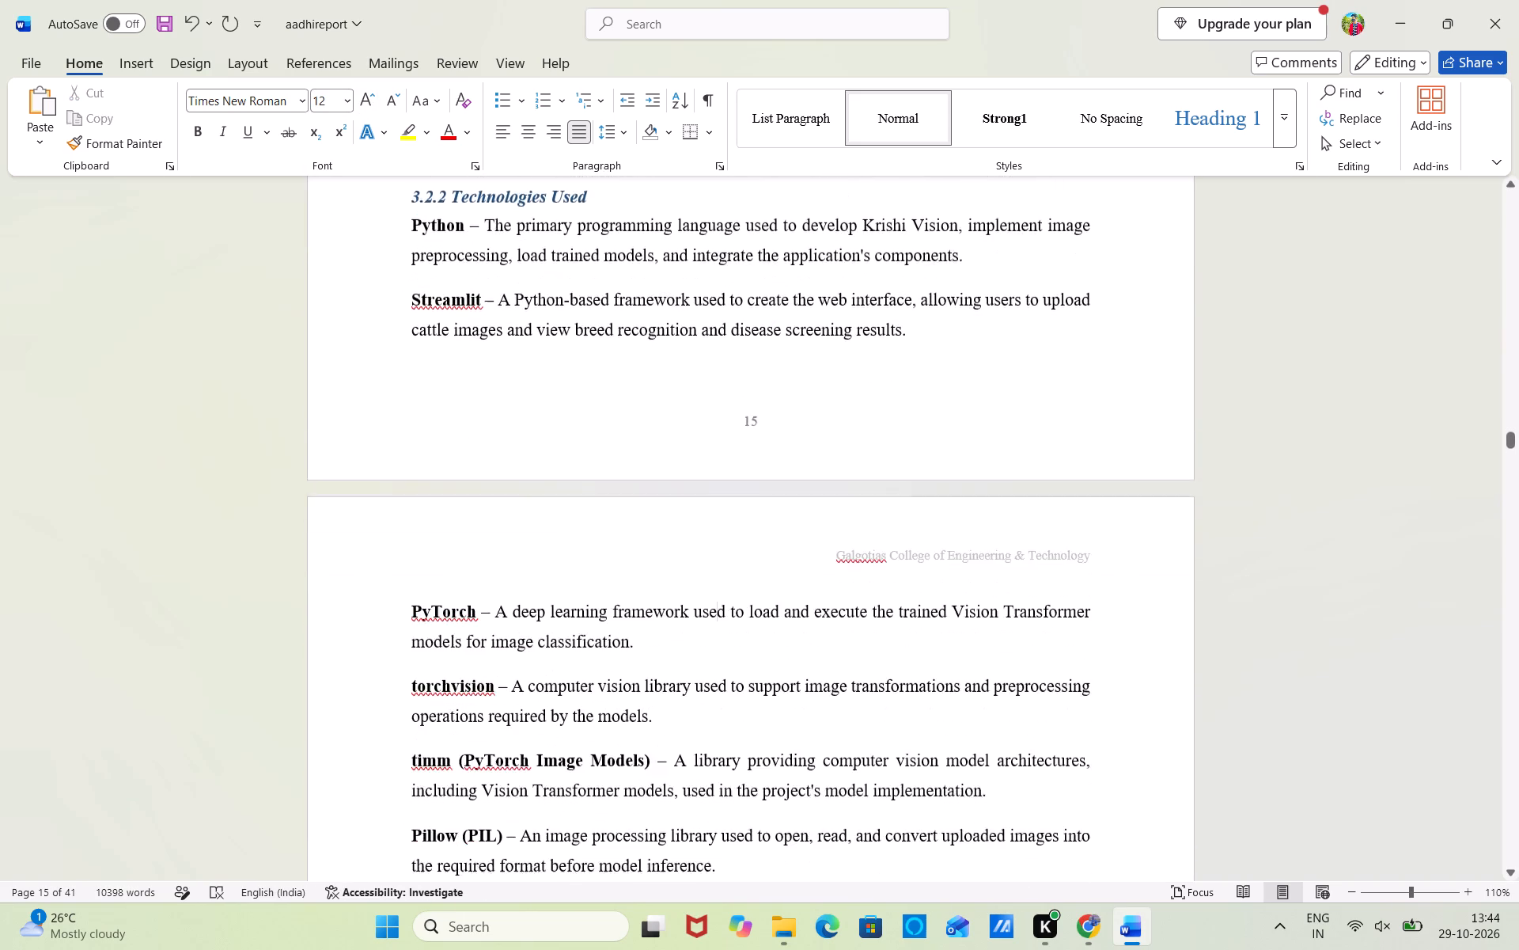
scroll(714, 319, "down", 4)
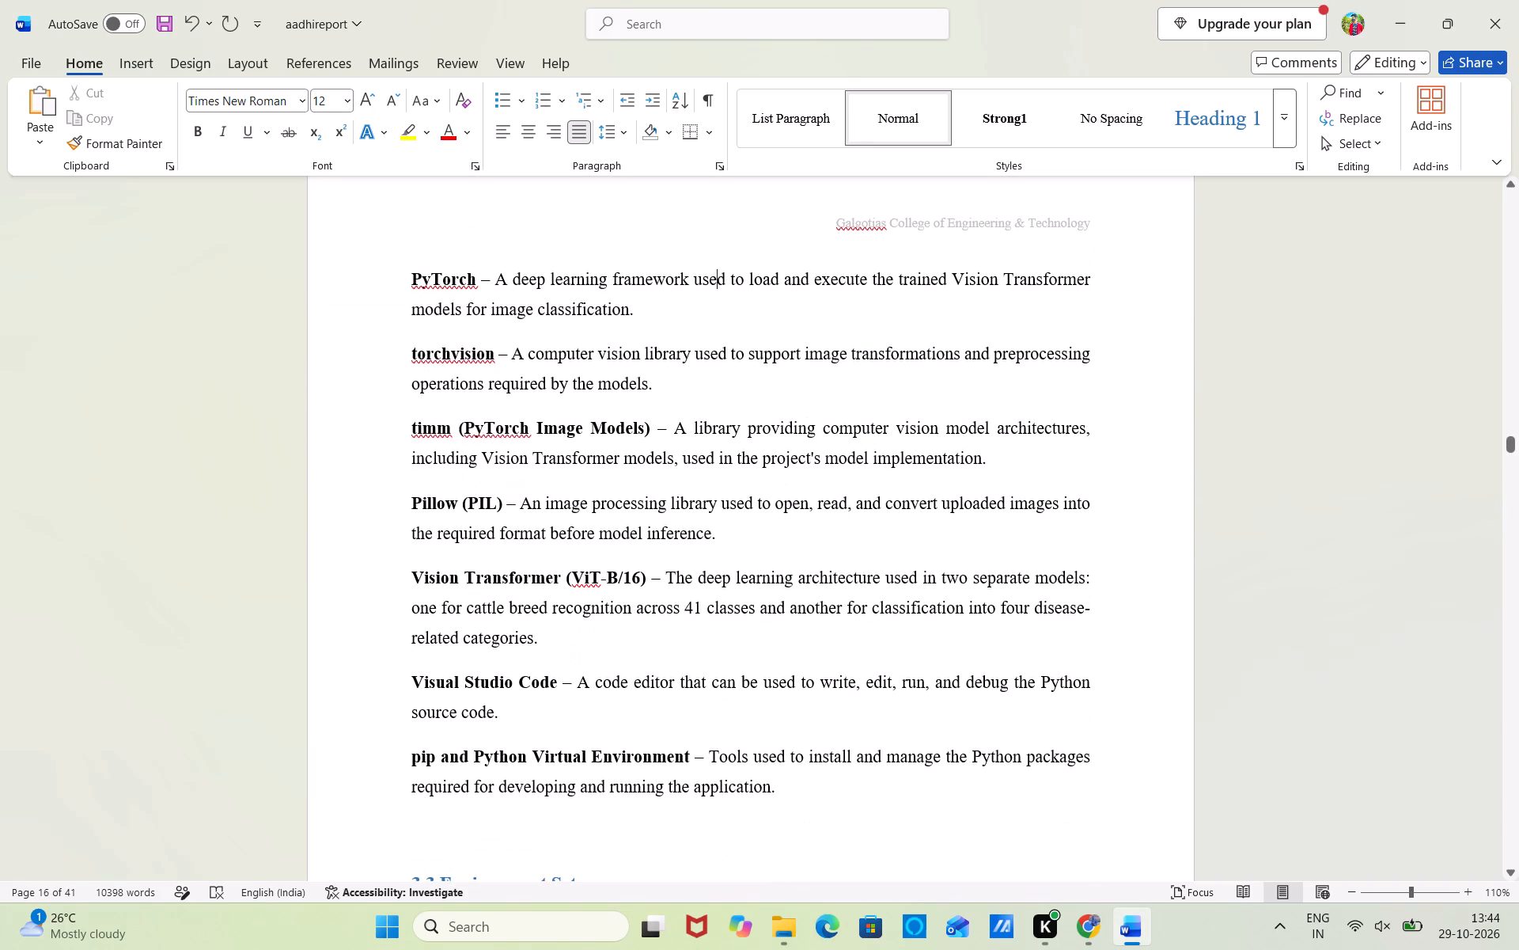
scroll(621, 431, "down", 2)
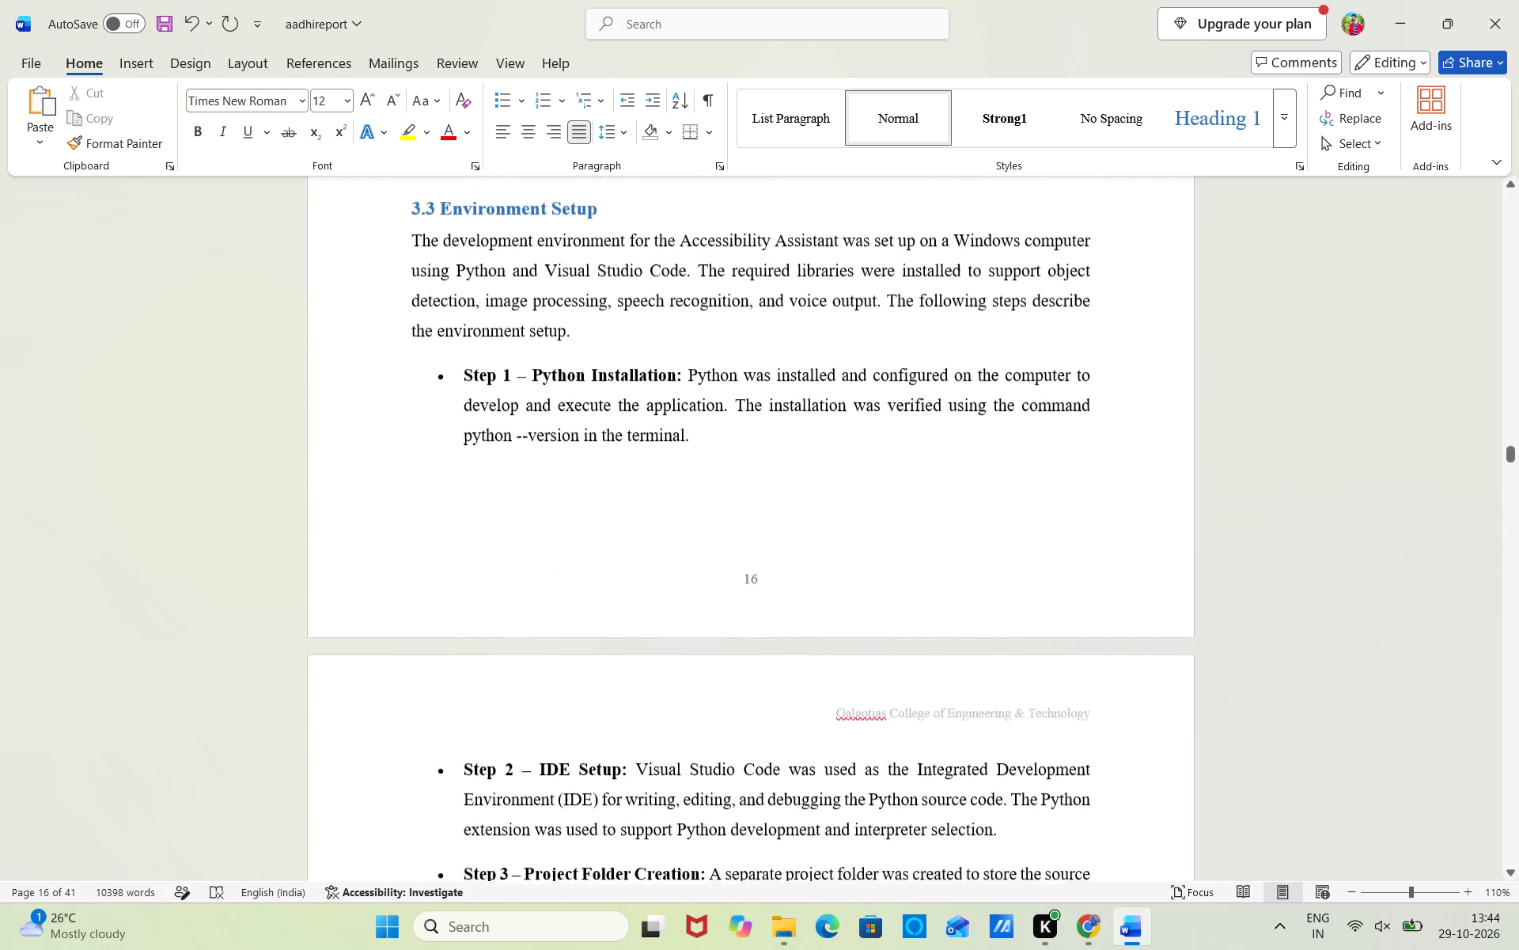
scroll(621, 431, "down", 6)
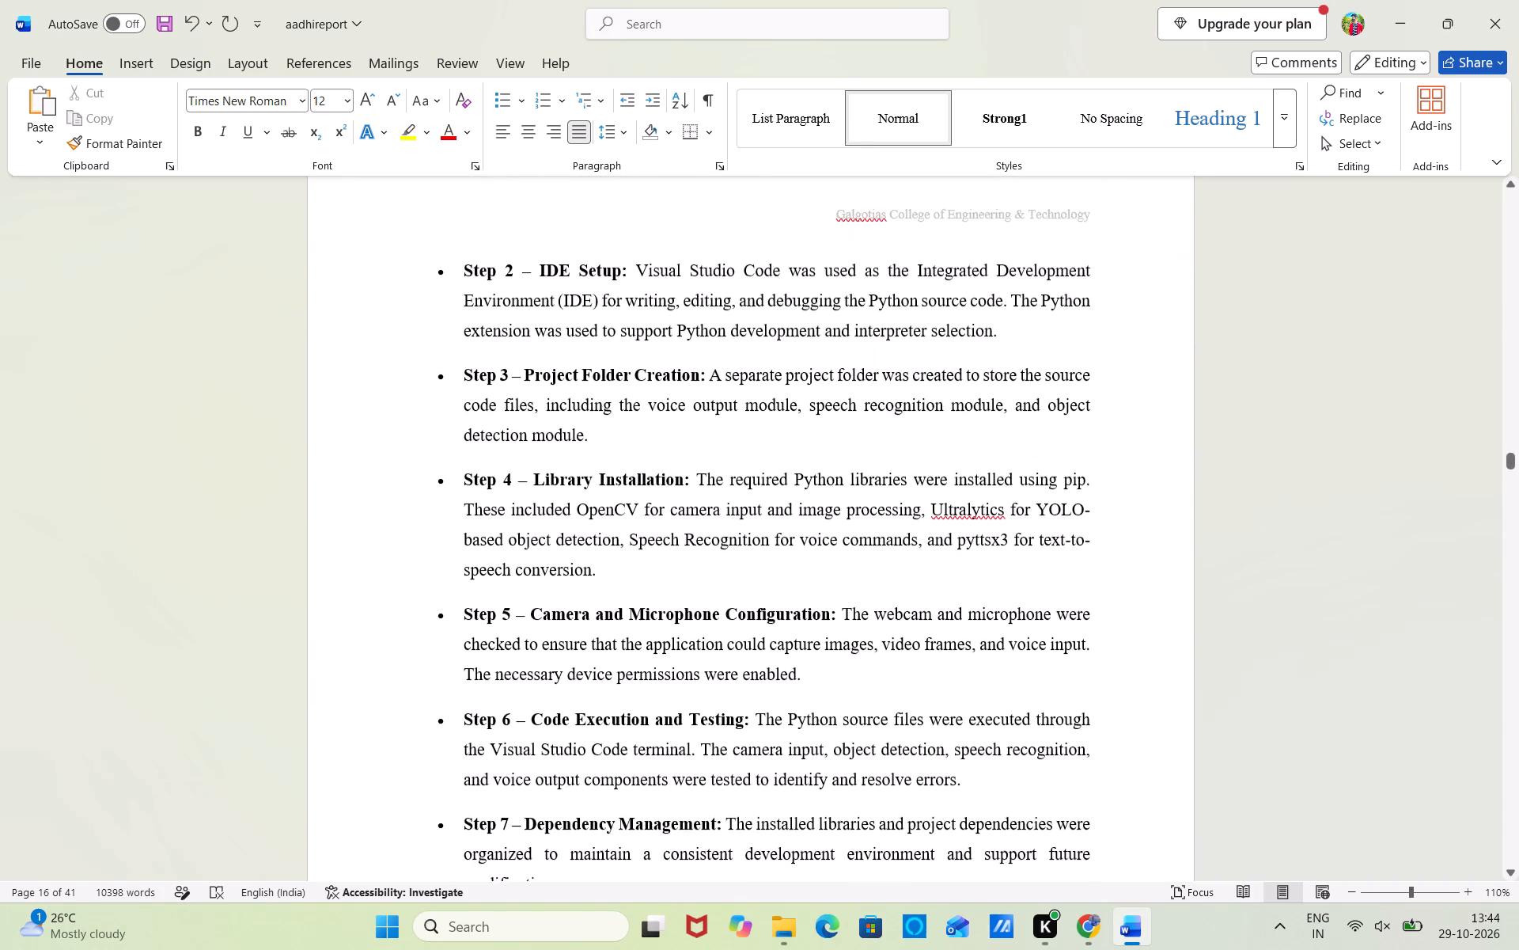
scroll(621, 431, "down", 6)
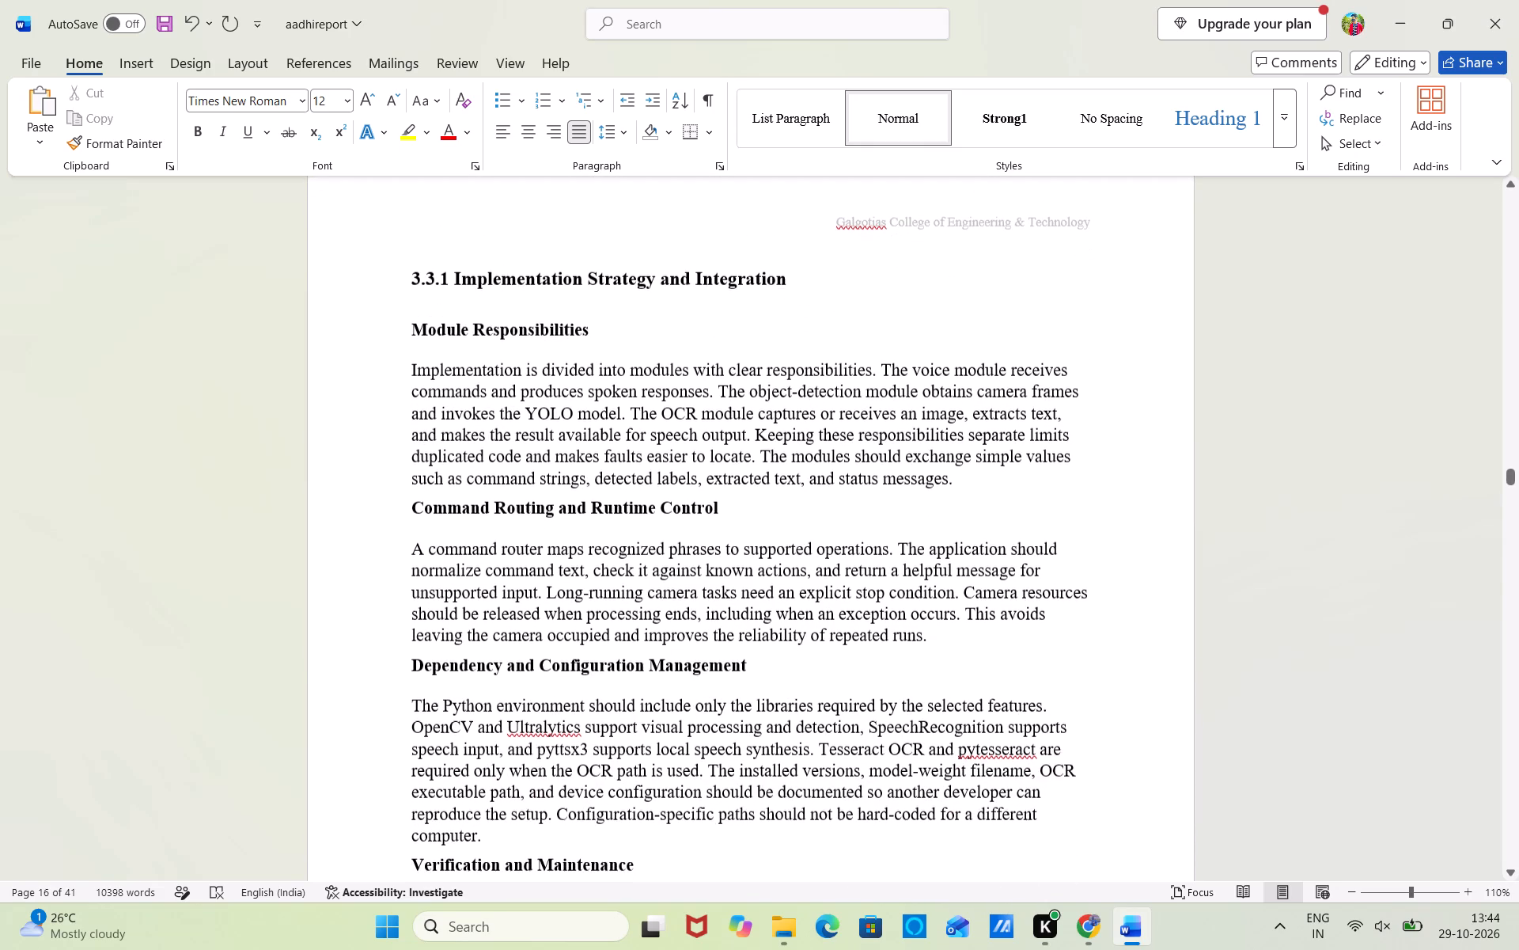
scroll(621, 431, "down", 4)
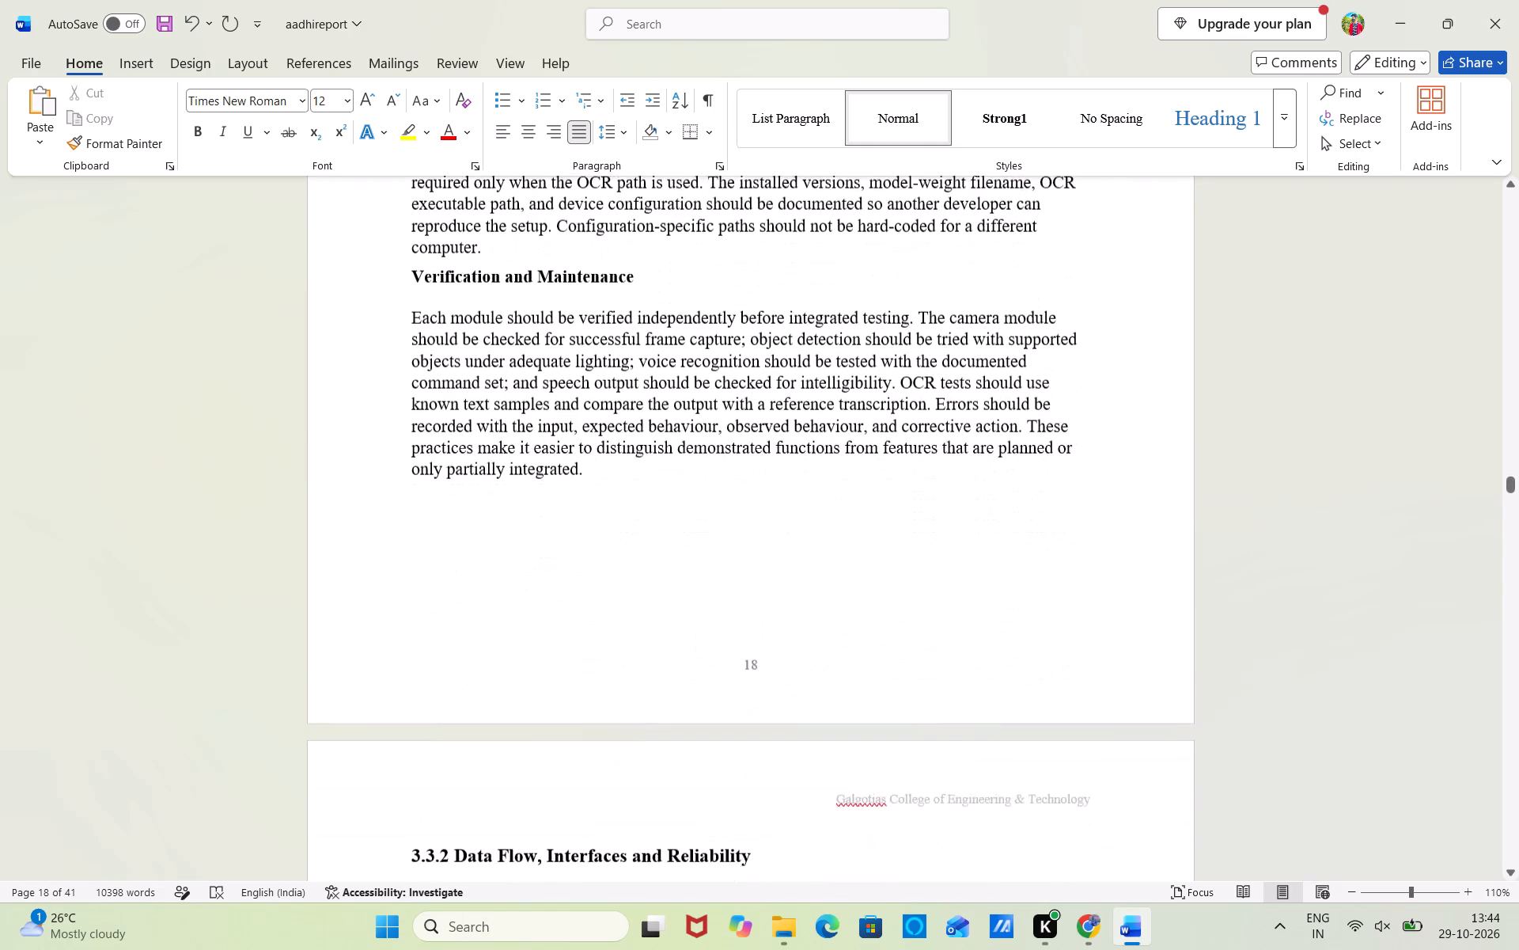
scroll(621, 431, "down", 3)
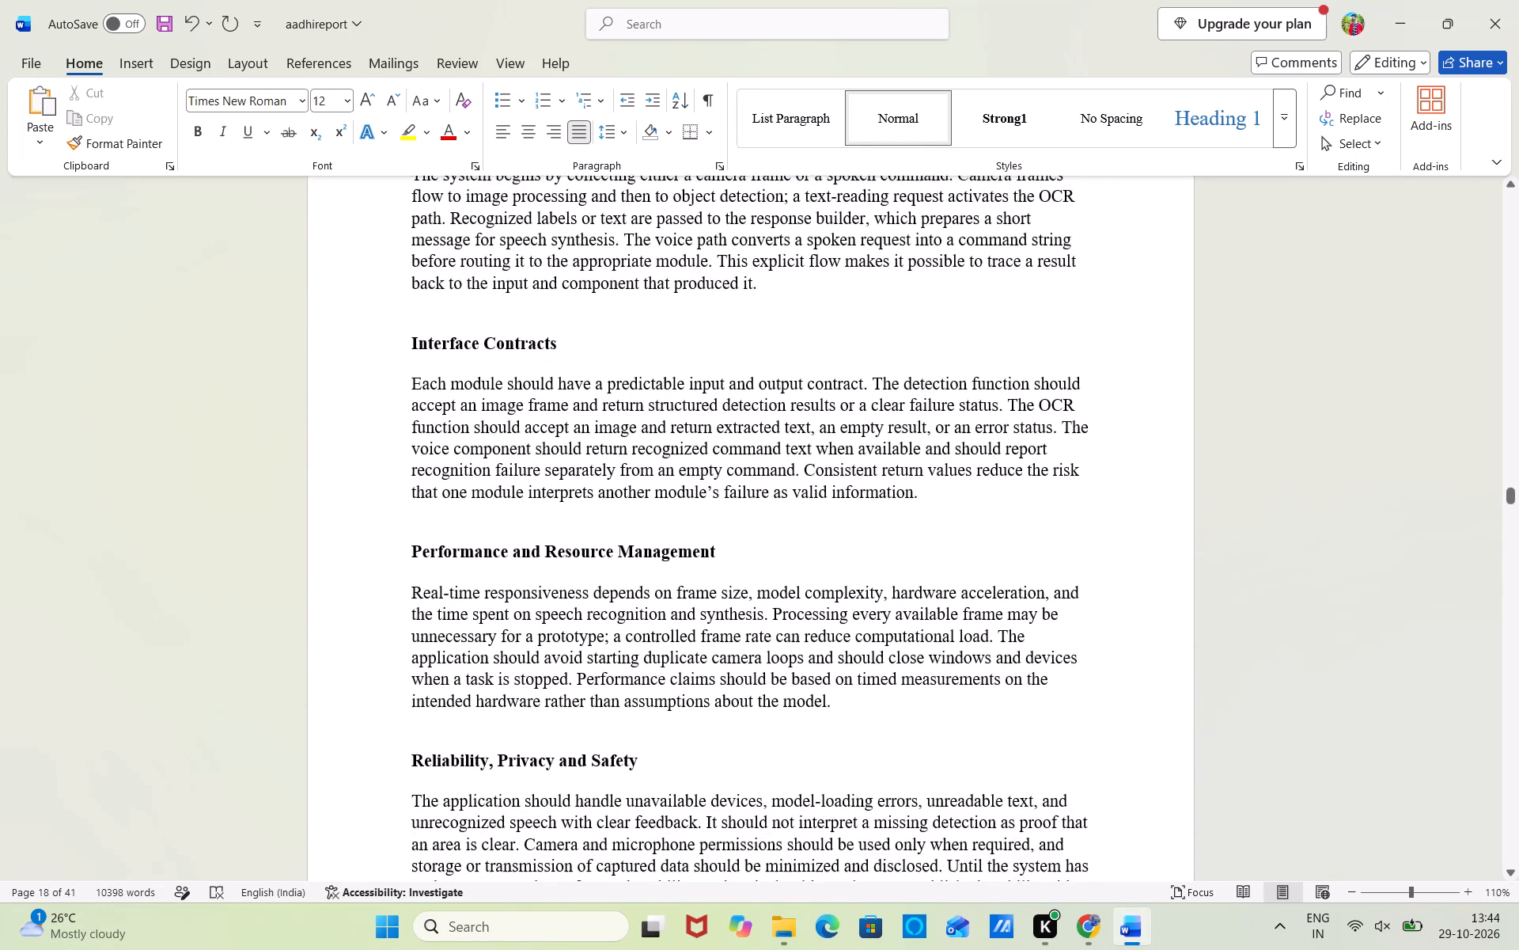
scroll(621, 431, "down", 2)
scroll(621, 431, "up", 1)
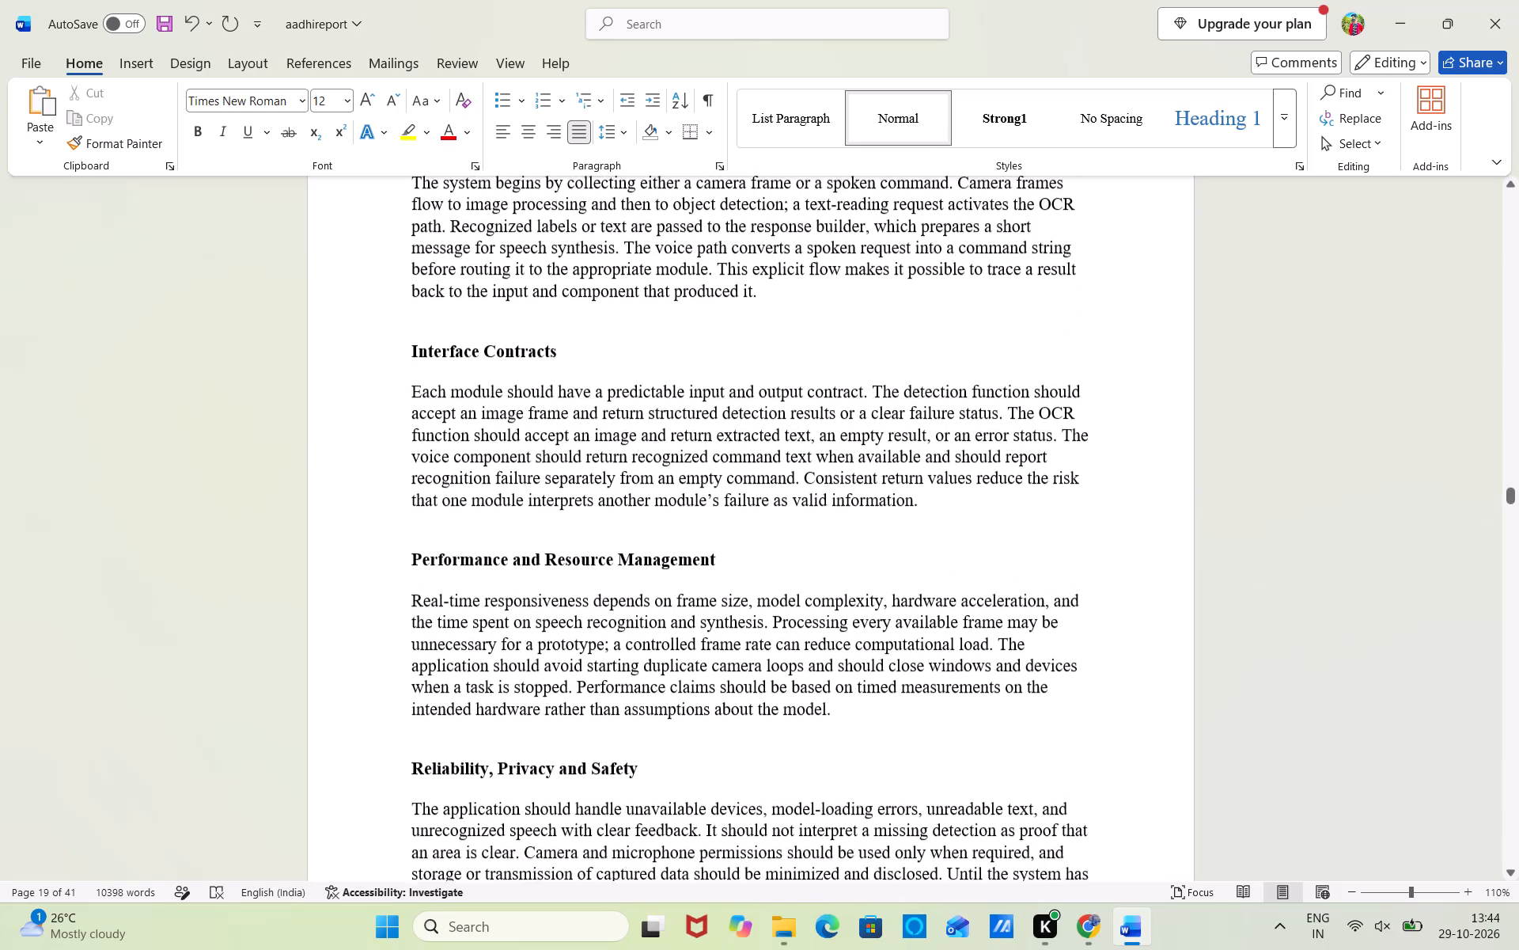
scroll(621, 431, "down", 5)
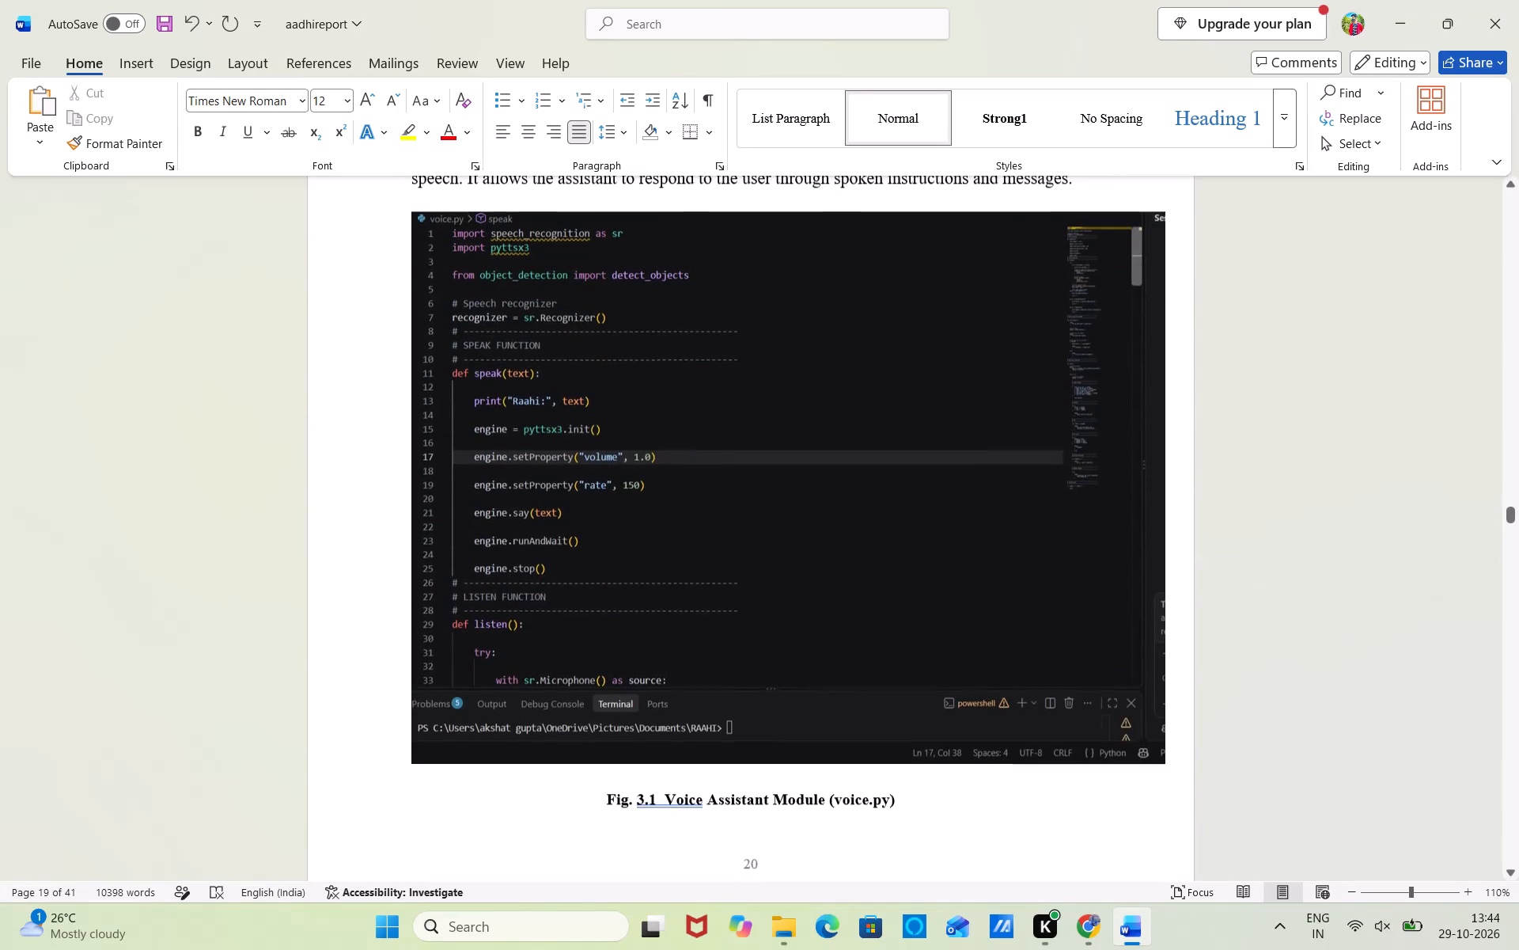
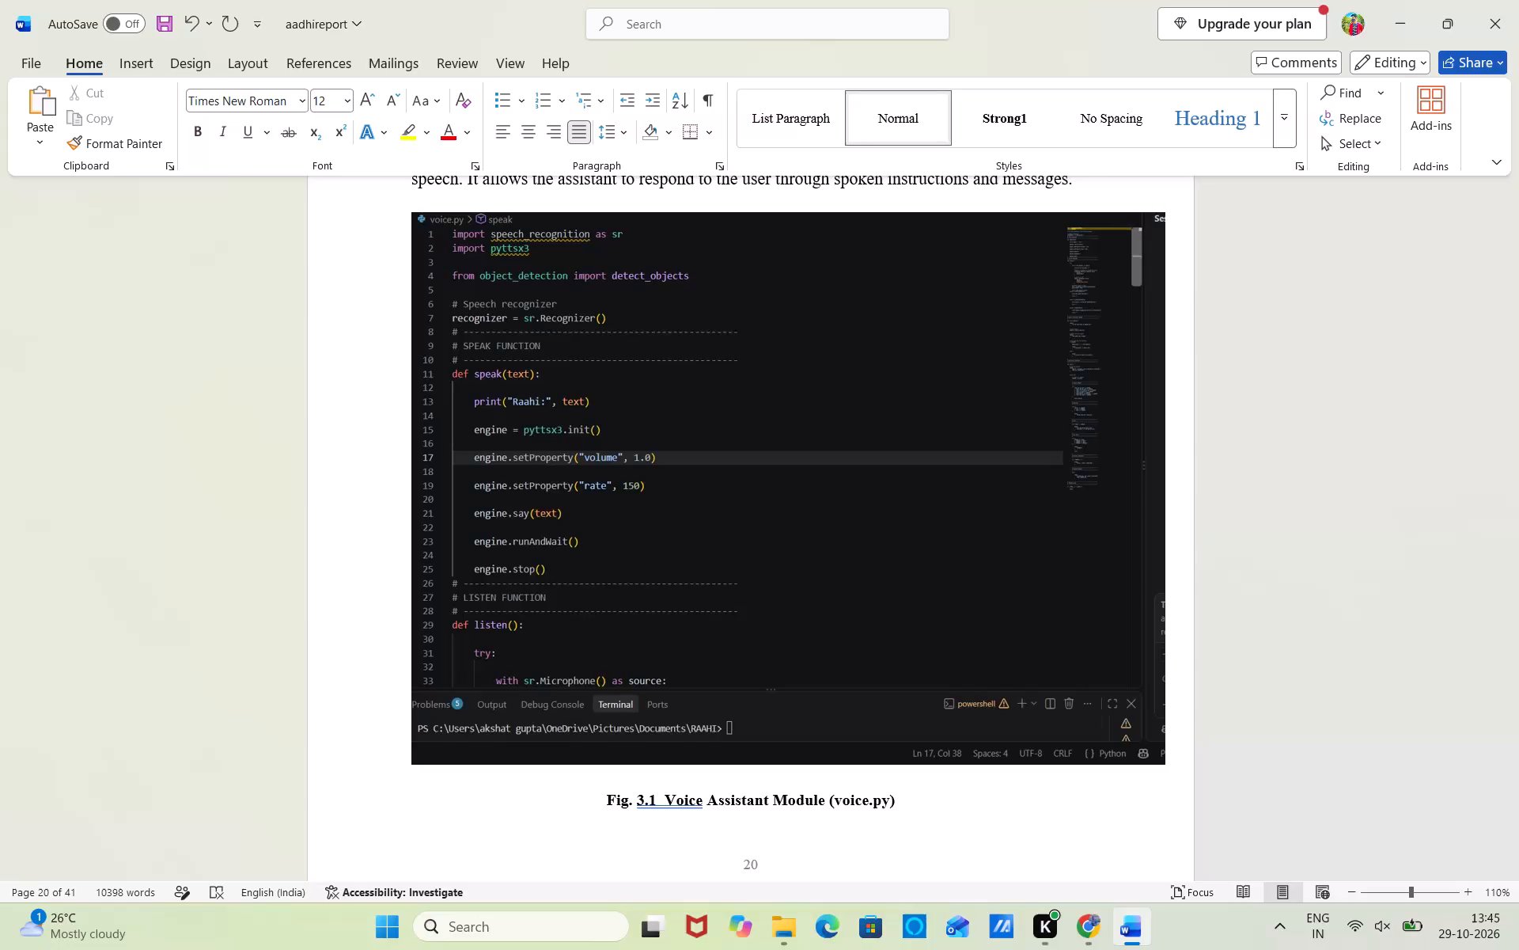
Look through the report from the Voice Assistant Module figure to 4.1 Graphs / Output Screens for old project content that still needs replacing.
scroll(621, 431, "up", 1)
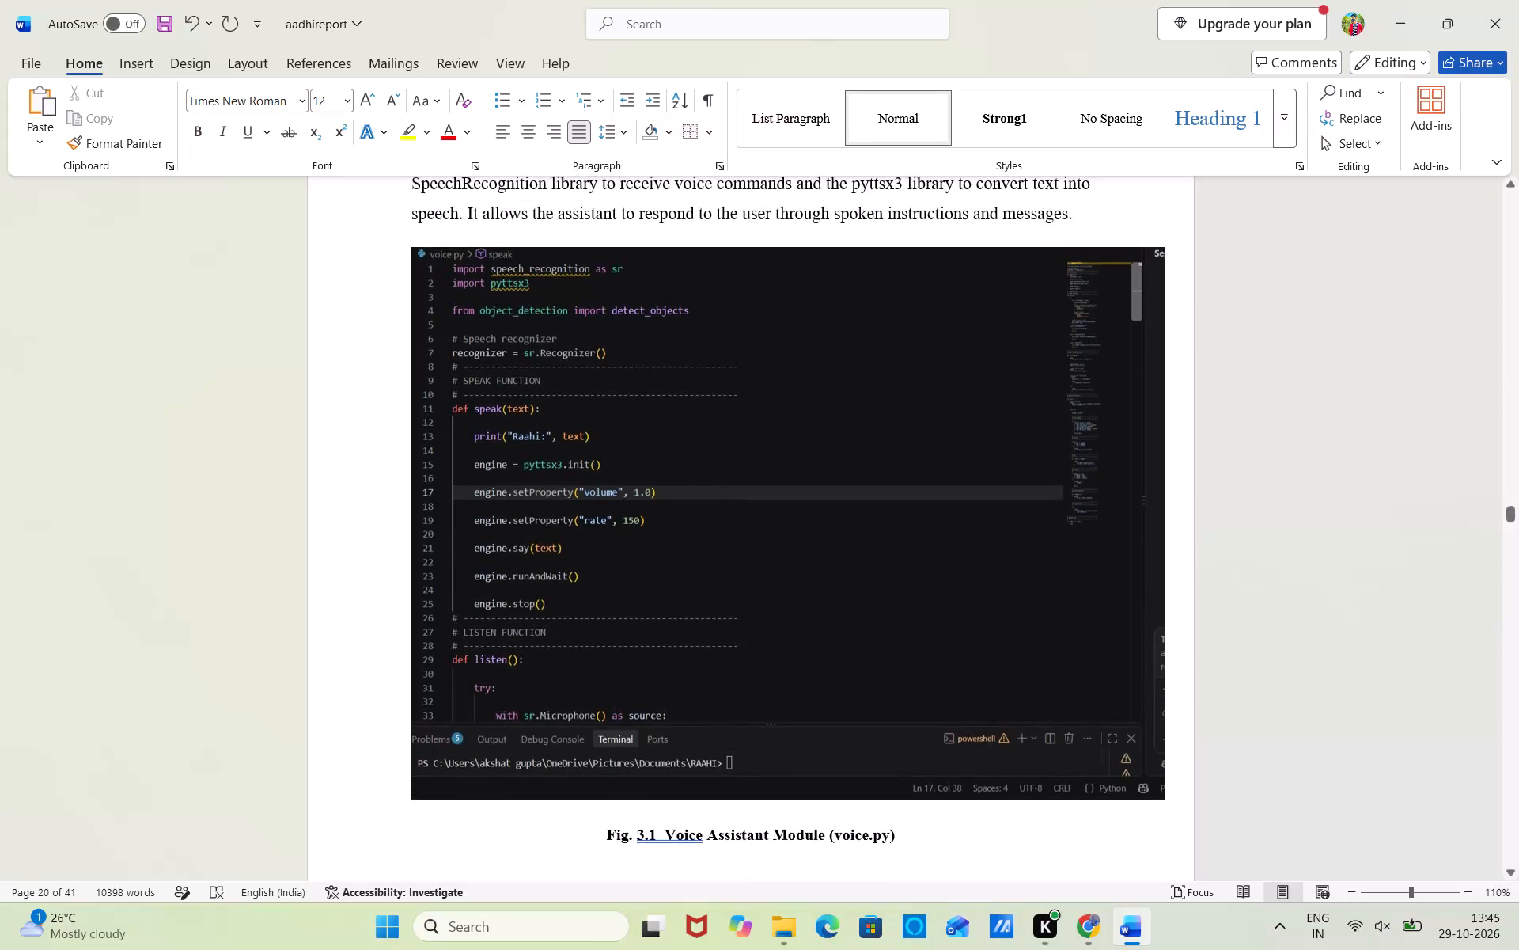
scroll(621, 431, "down", 3)
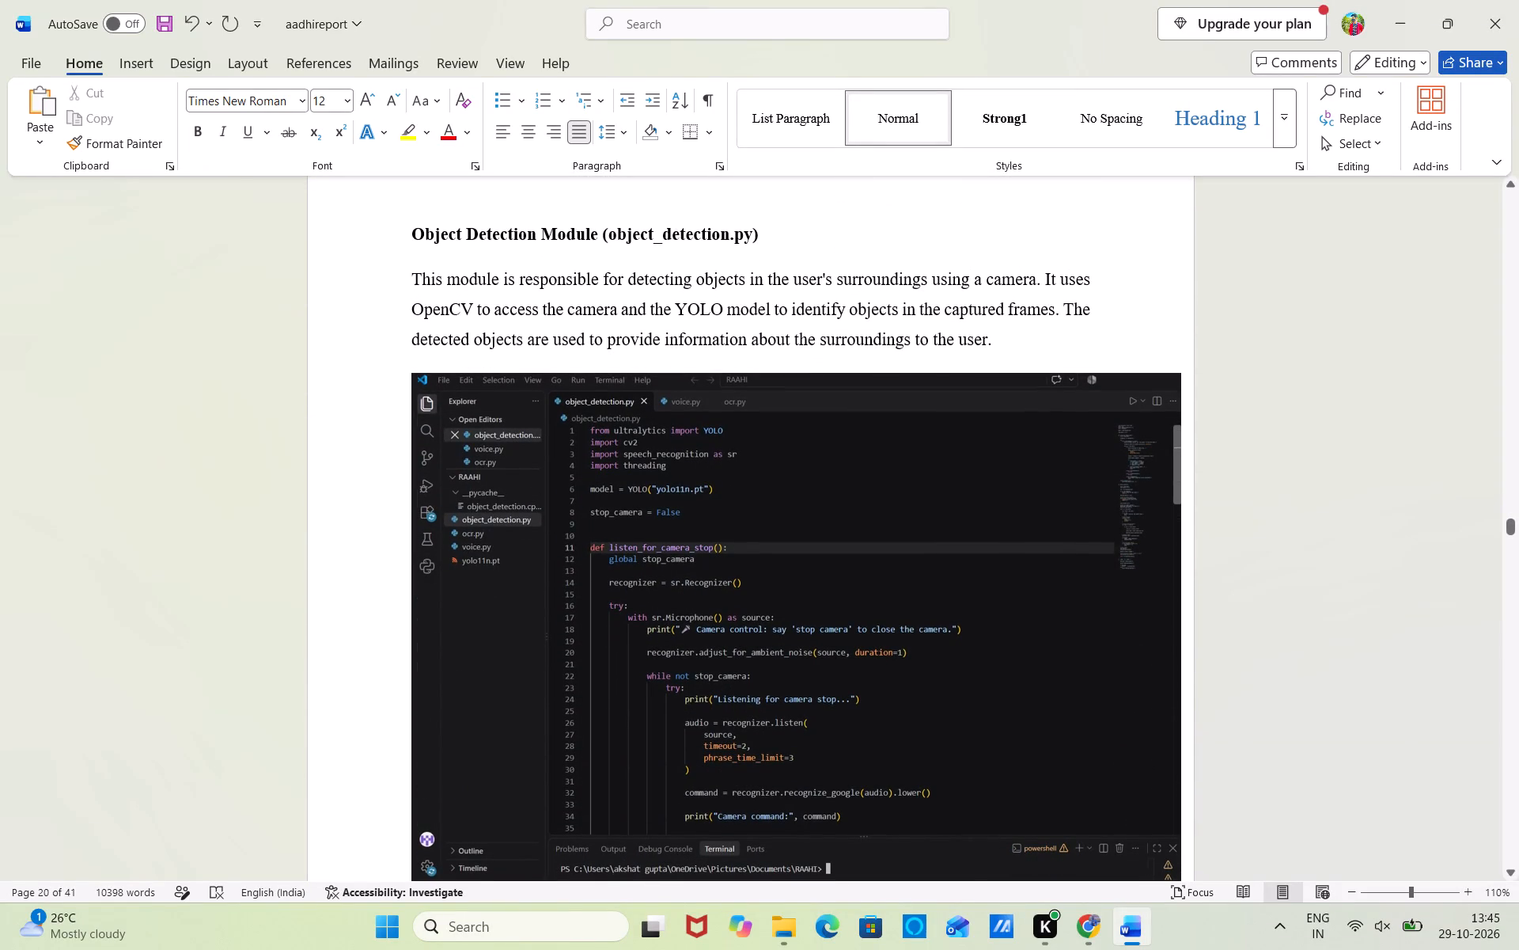
scroll(605, 323, "down", 2)
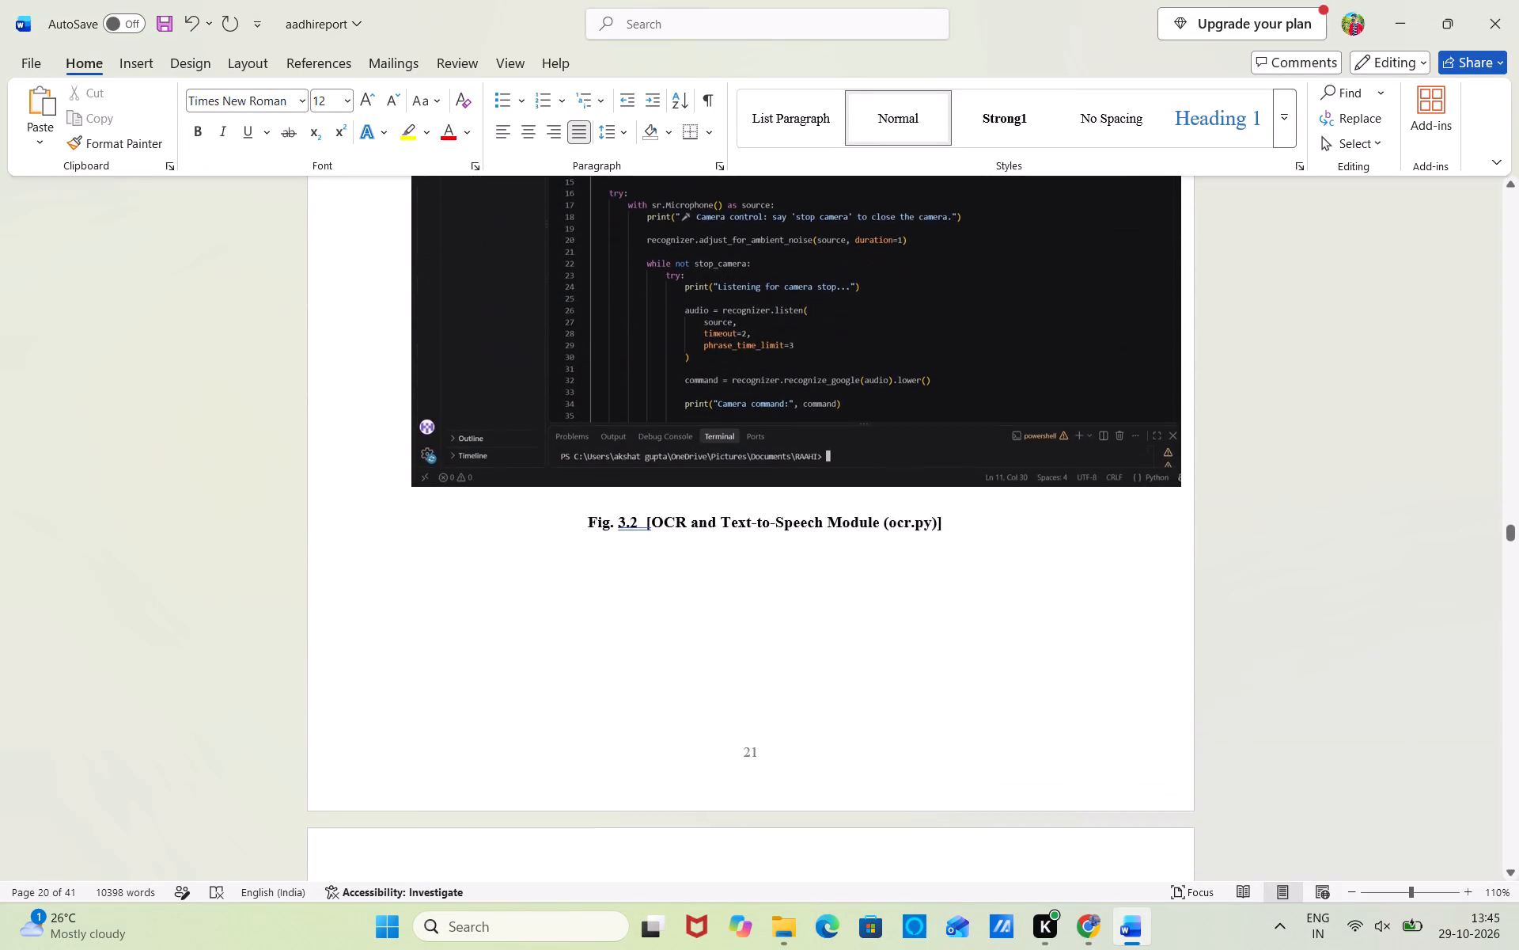
scroll(605, 323, "down", 2)
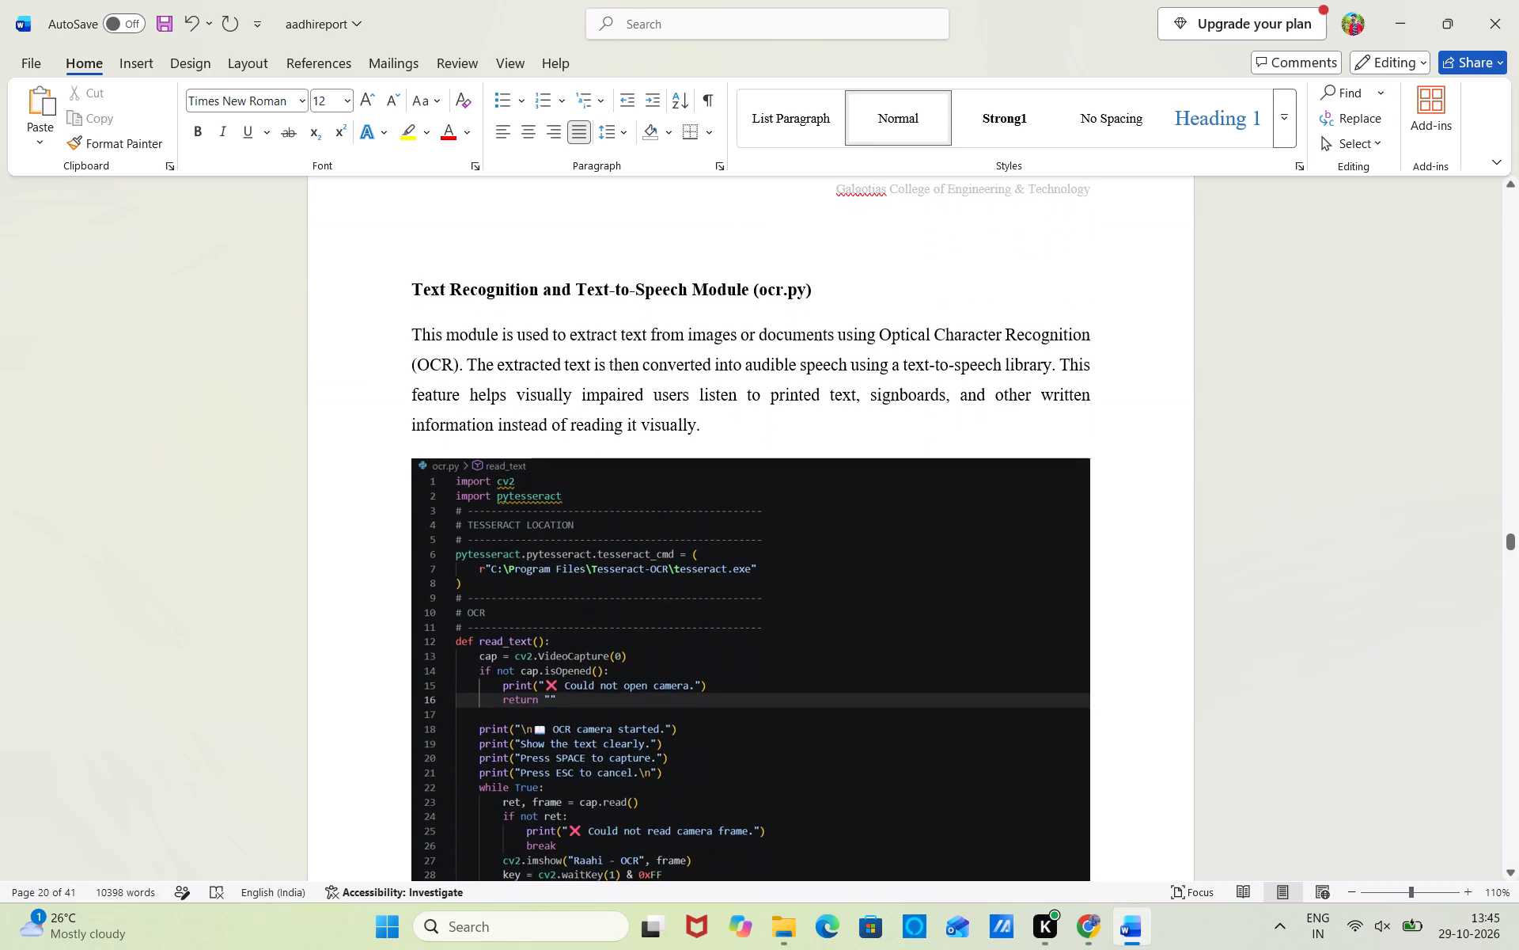
scroll(605, 323, "up", 1)
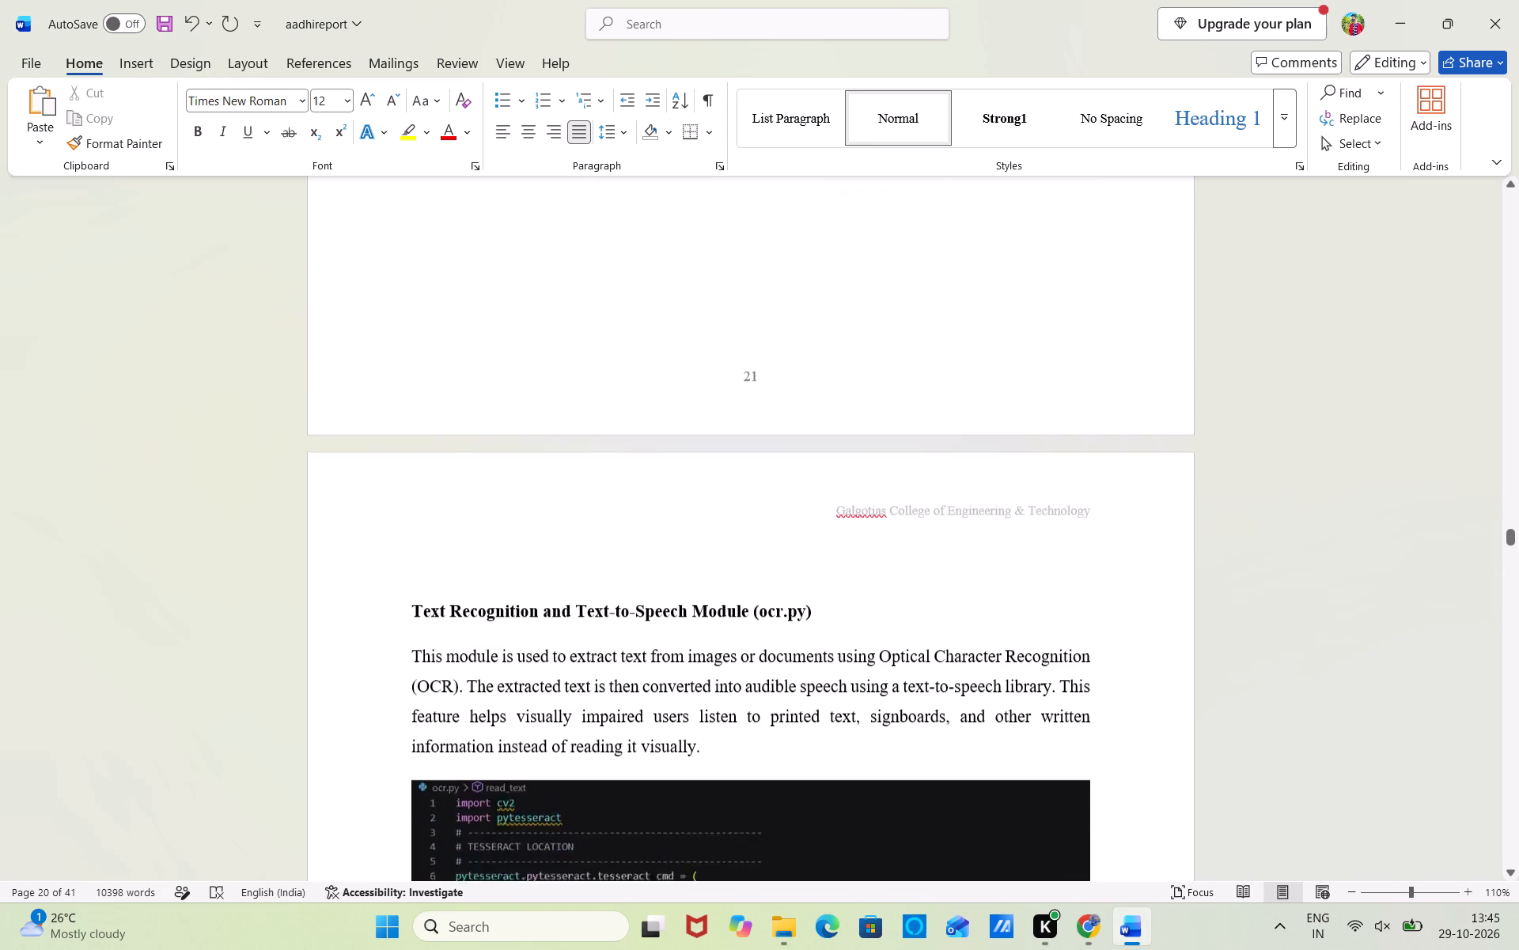
scroll(605, 323, "up", 4)
left_click(605, 323)
scroll(605, 323, "up", 1)
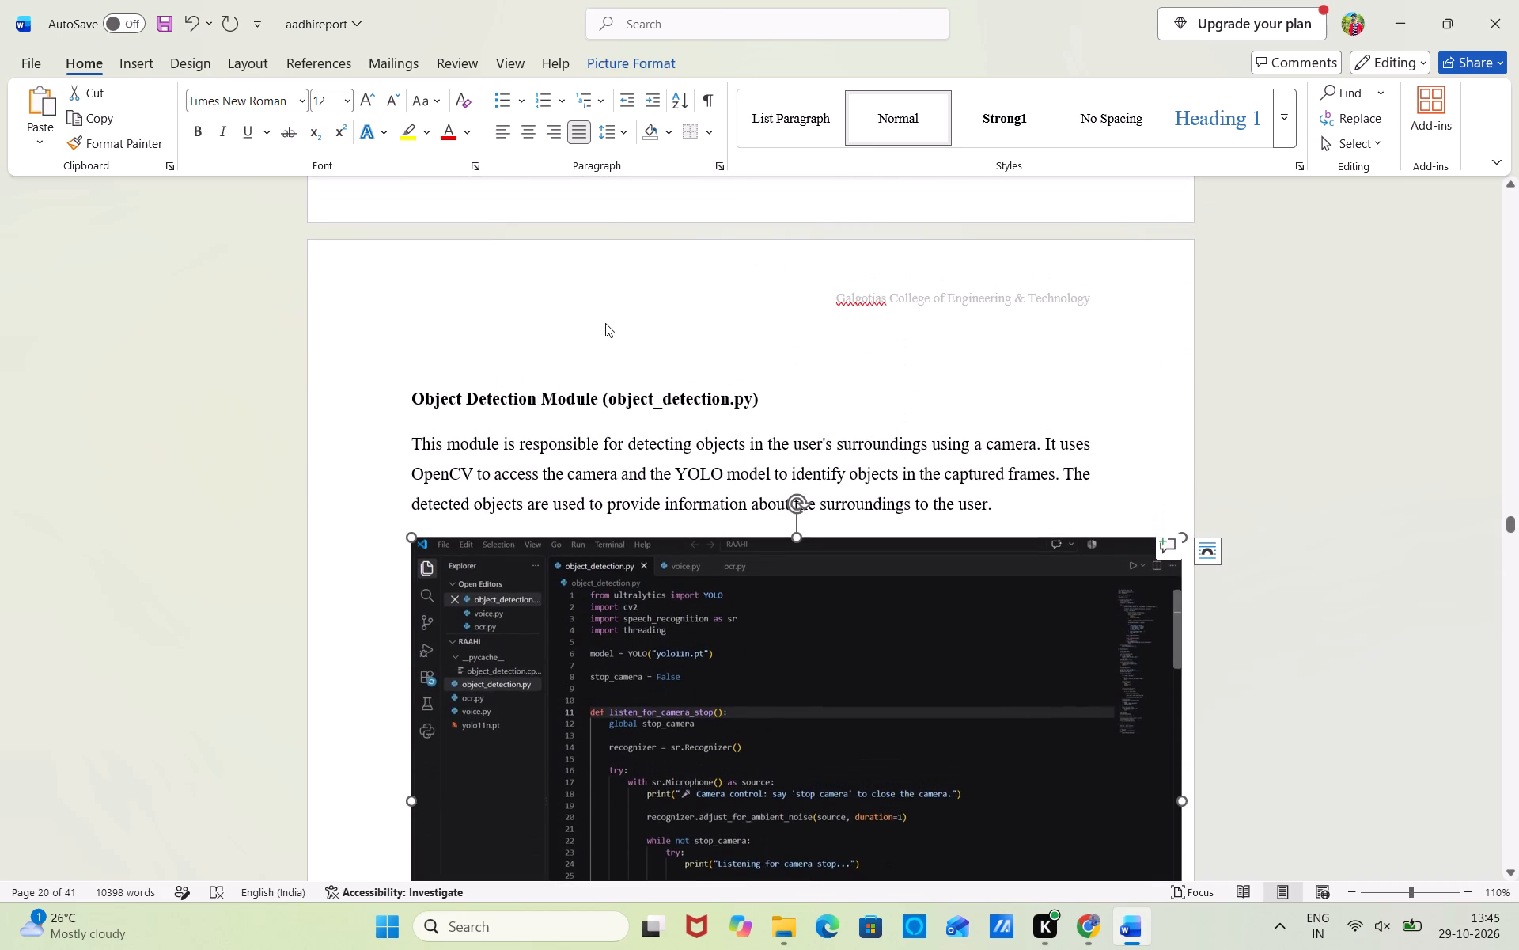
scroll(605, 323, "down", 5)
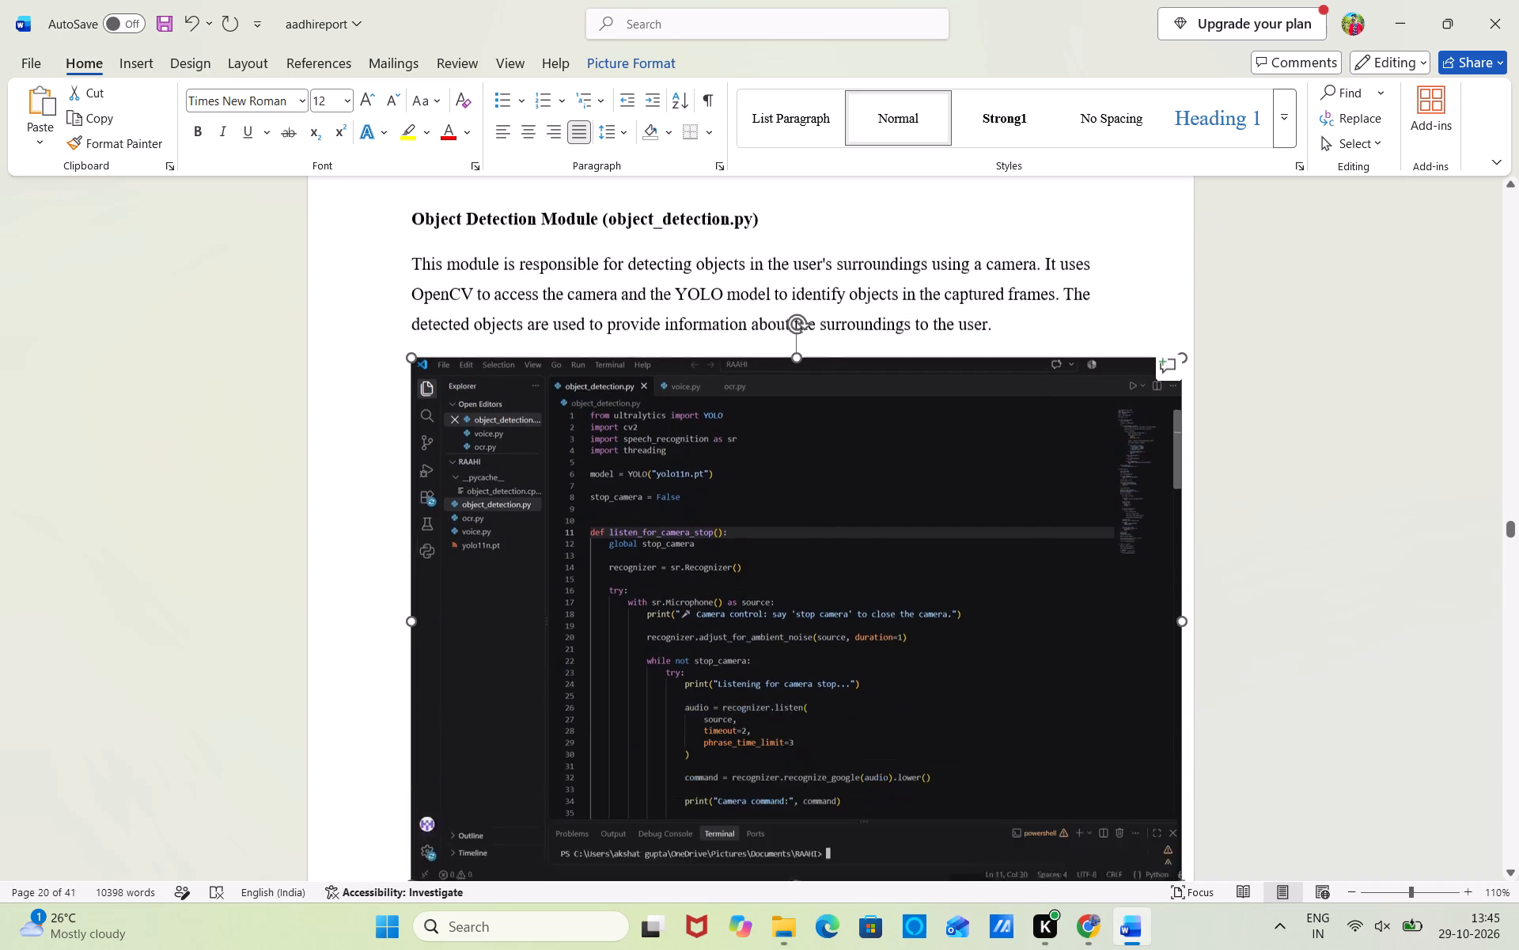
scroll(605, 323, "down", 9)
scroll(605, 277, "up", 1)
scroll(605, 277, "down", 3)
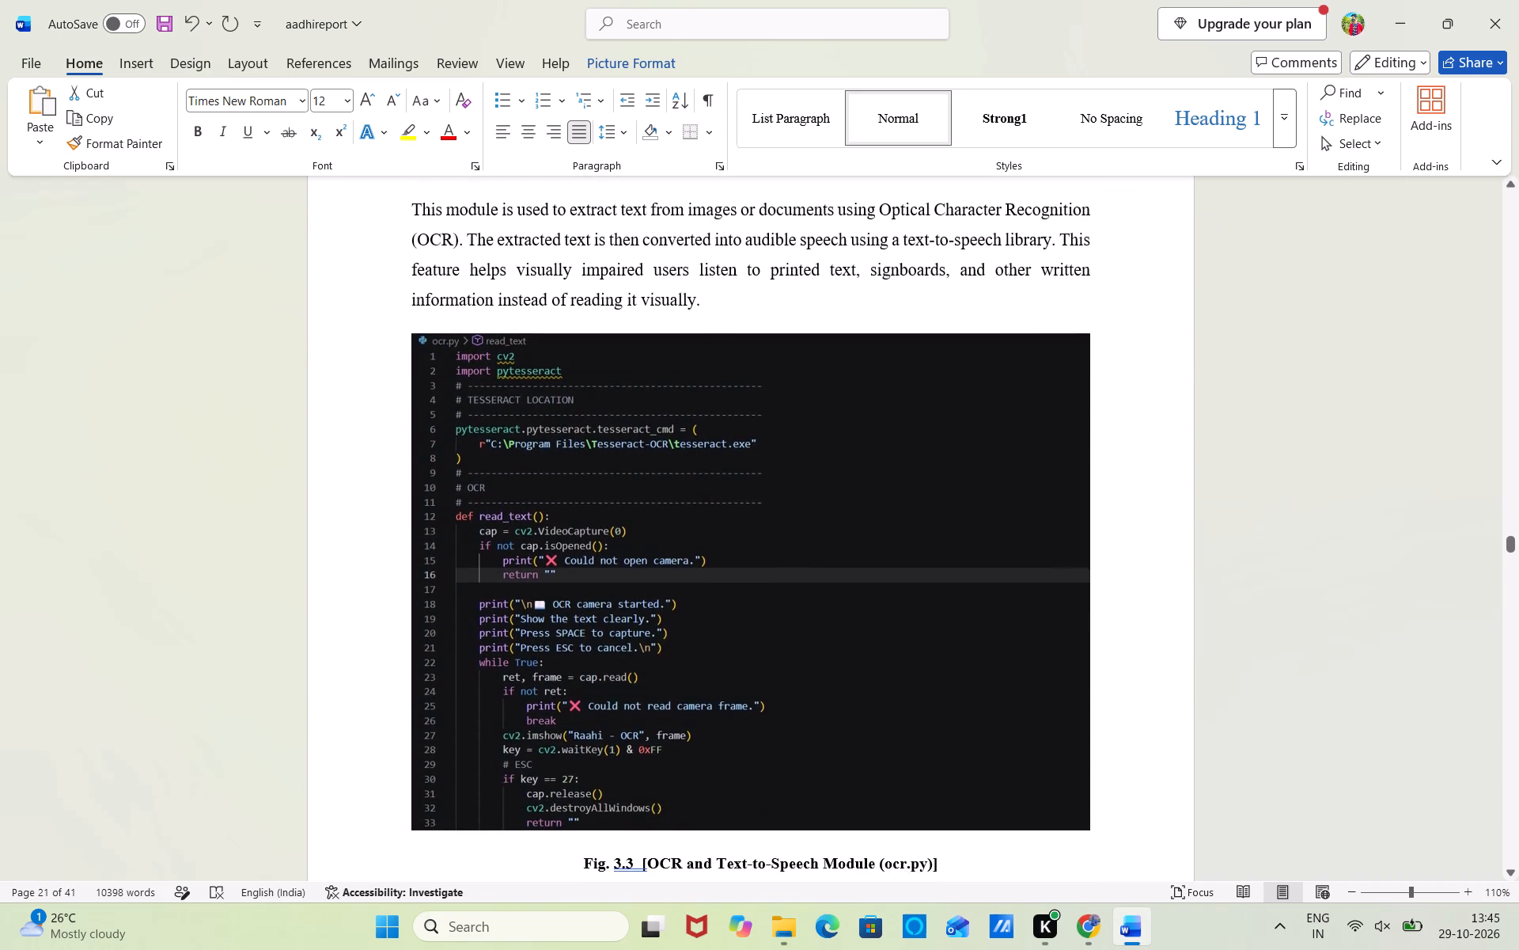
scroll(605, 277, "down", 14)
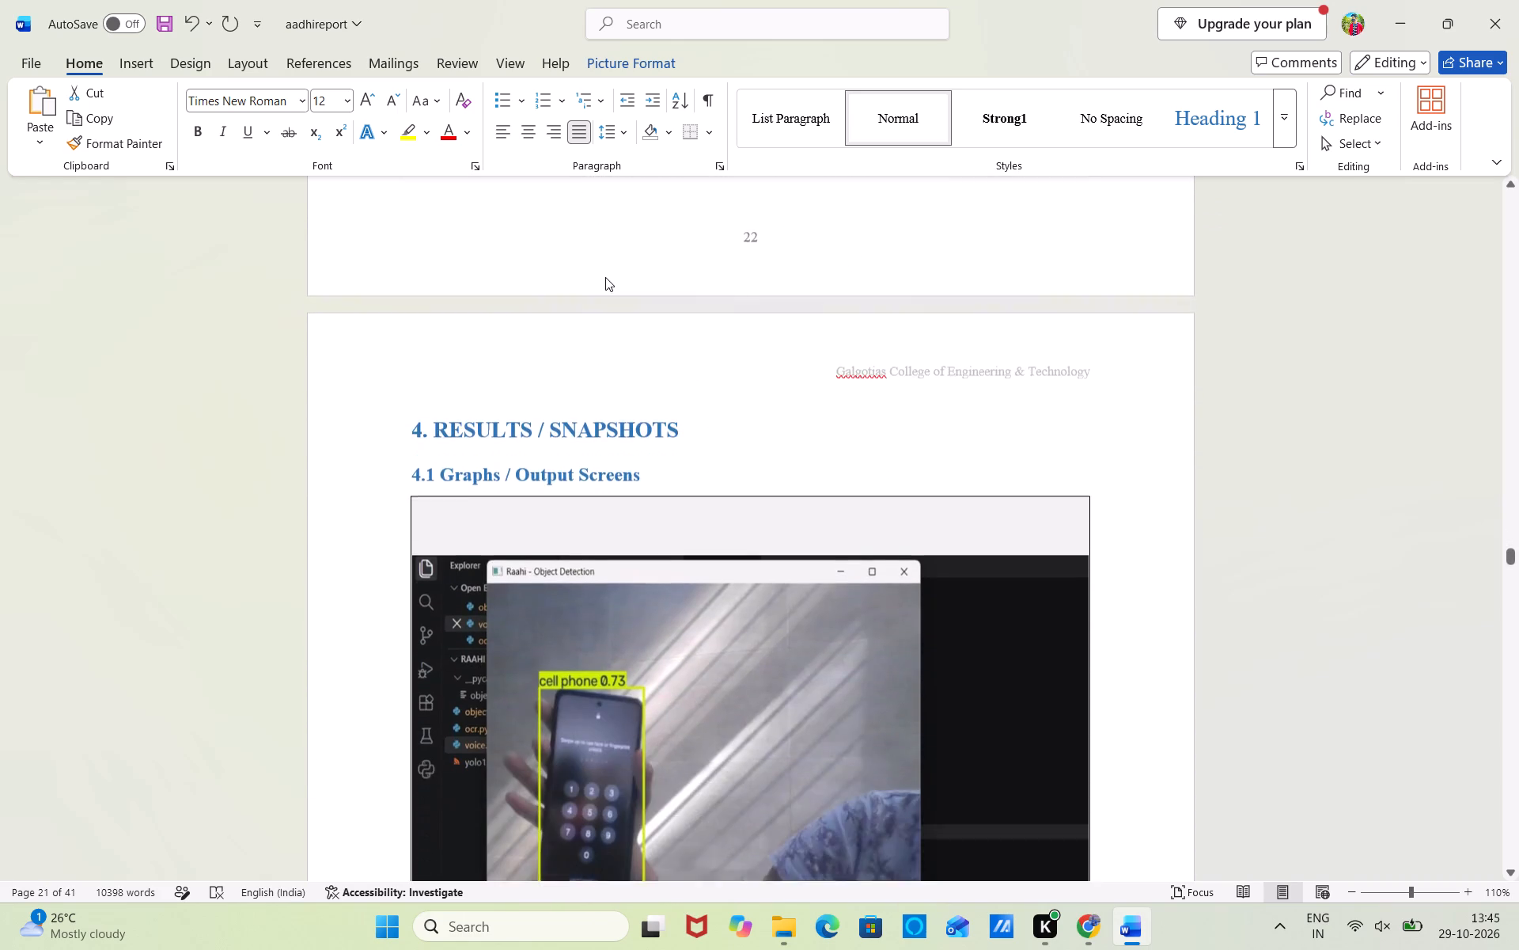
scroll(605, 277, "down", 2)
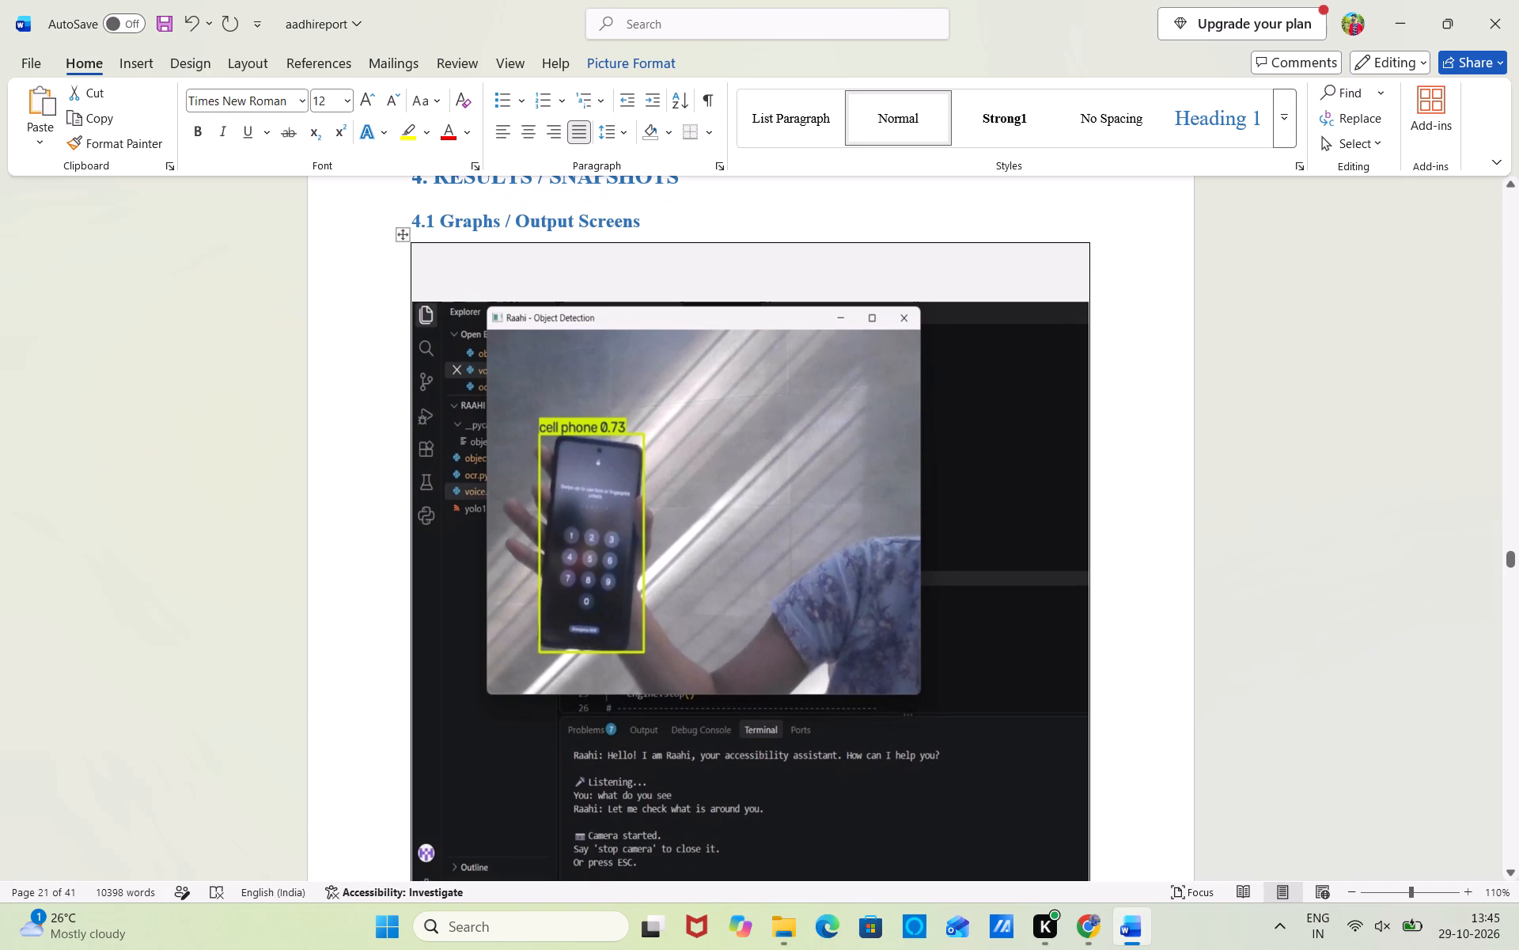
scroll(605, 277, "down", 1)
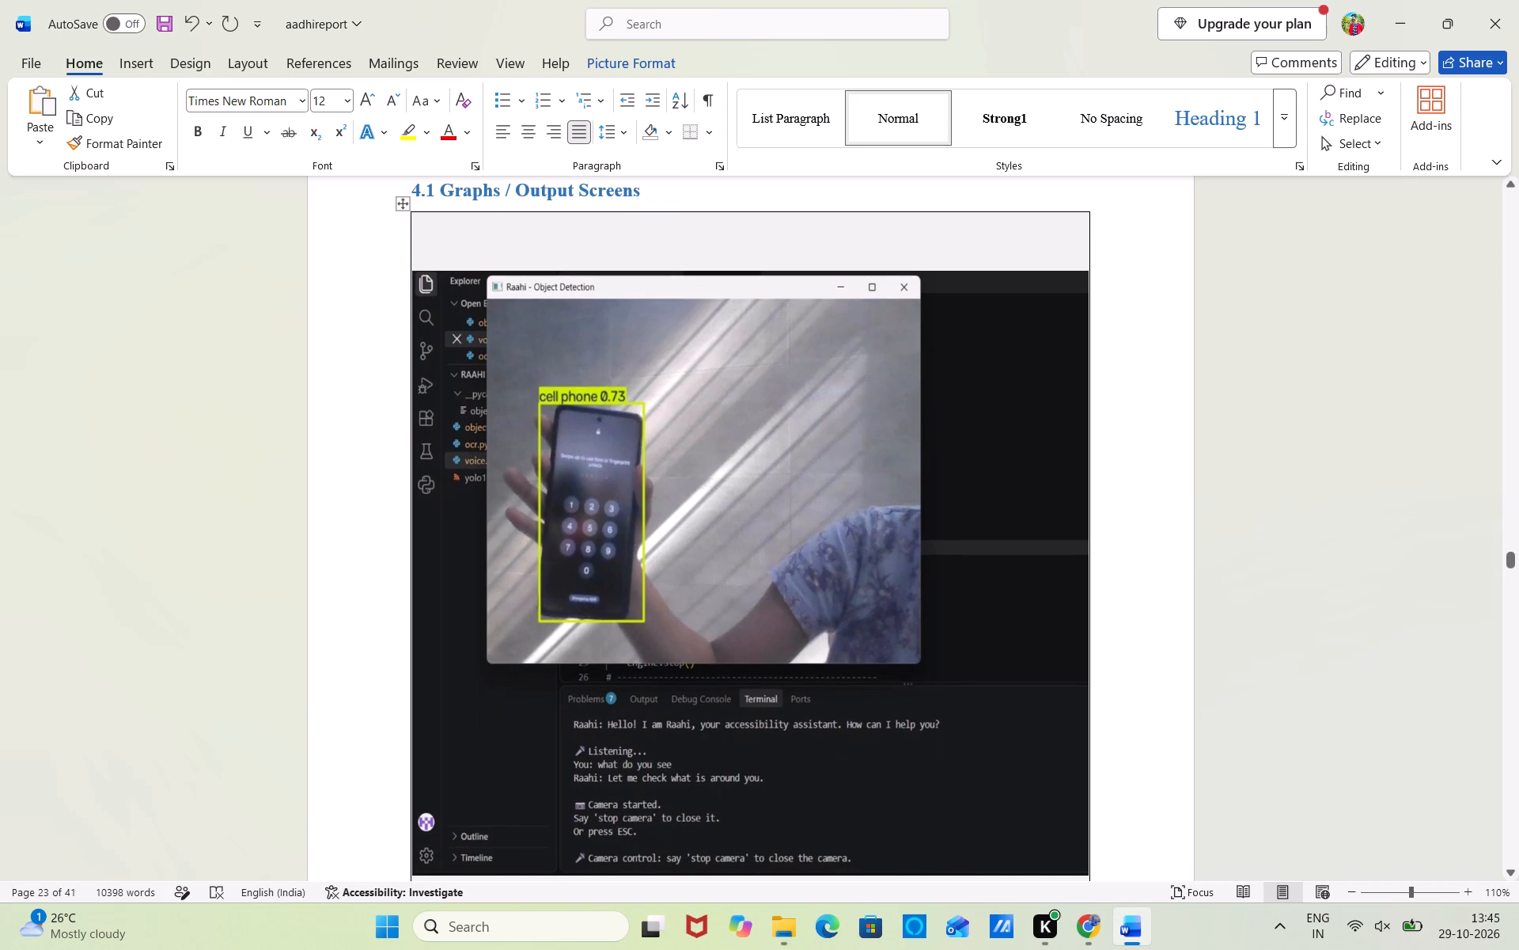
scroll(601, 253, "down", 1)
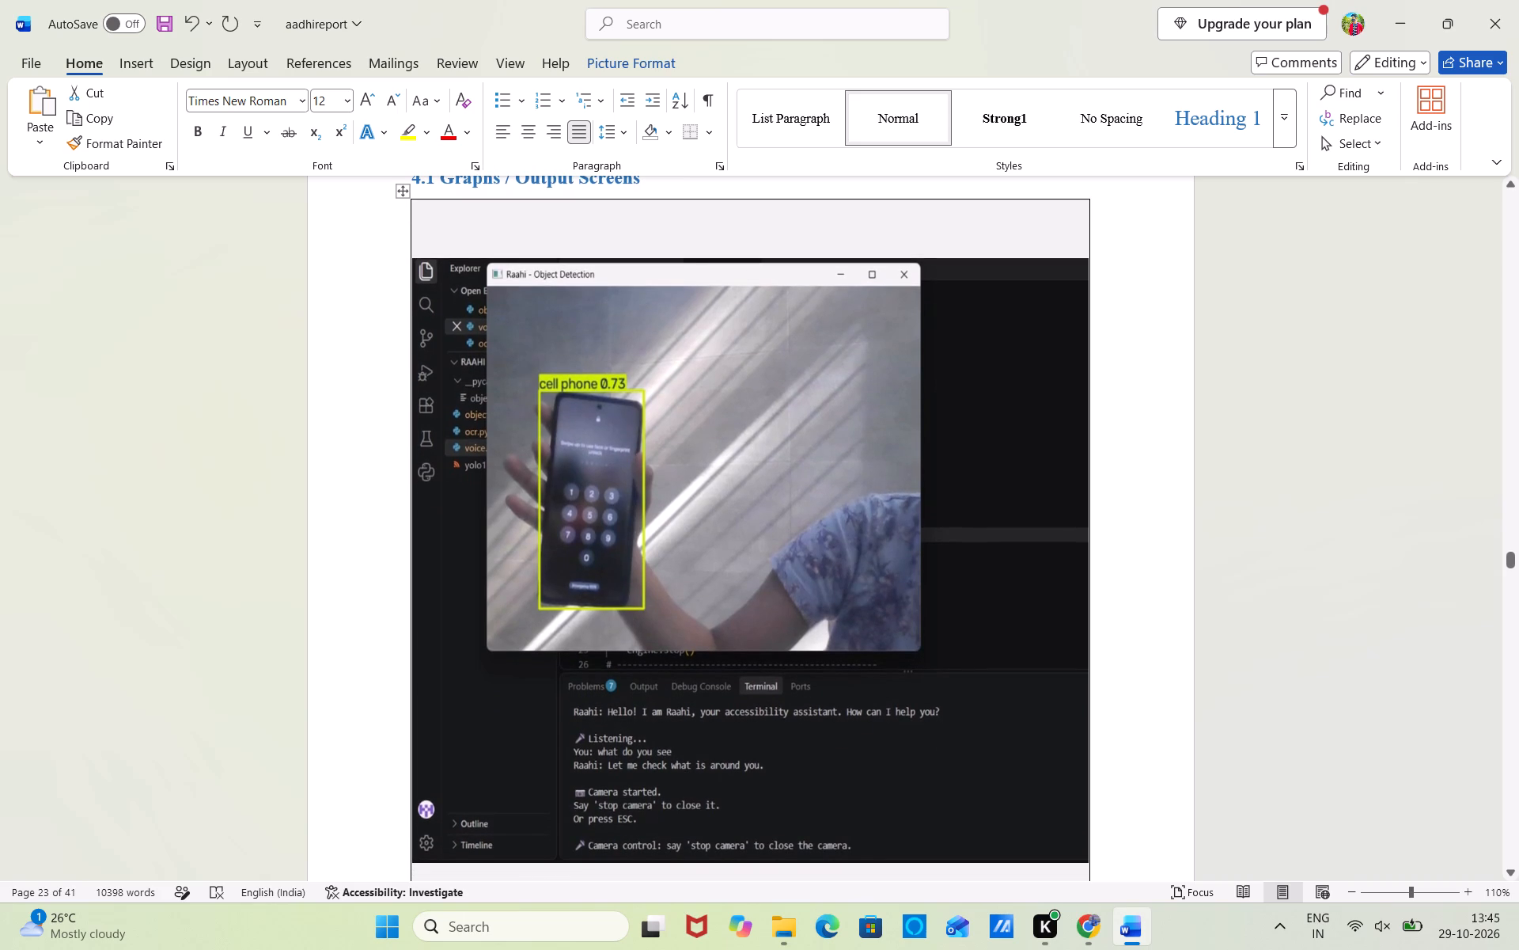
scroll(572, 155, "down", 1)
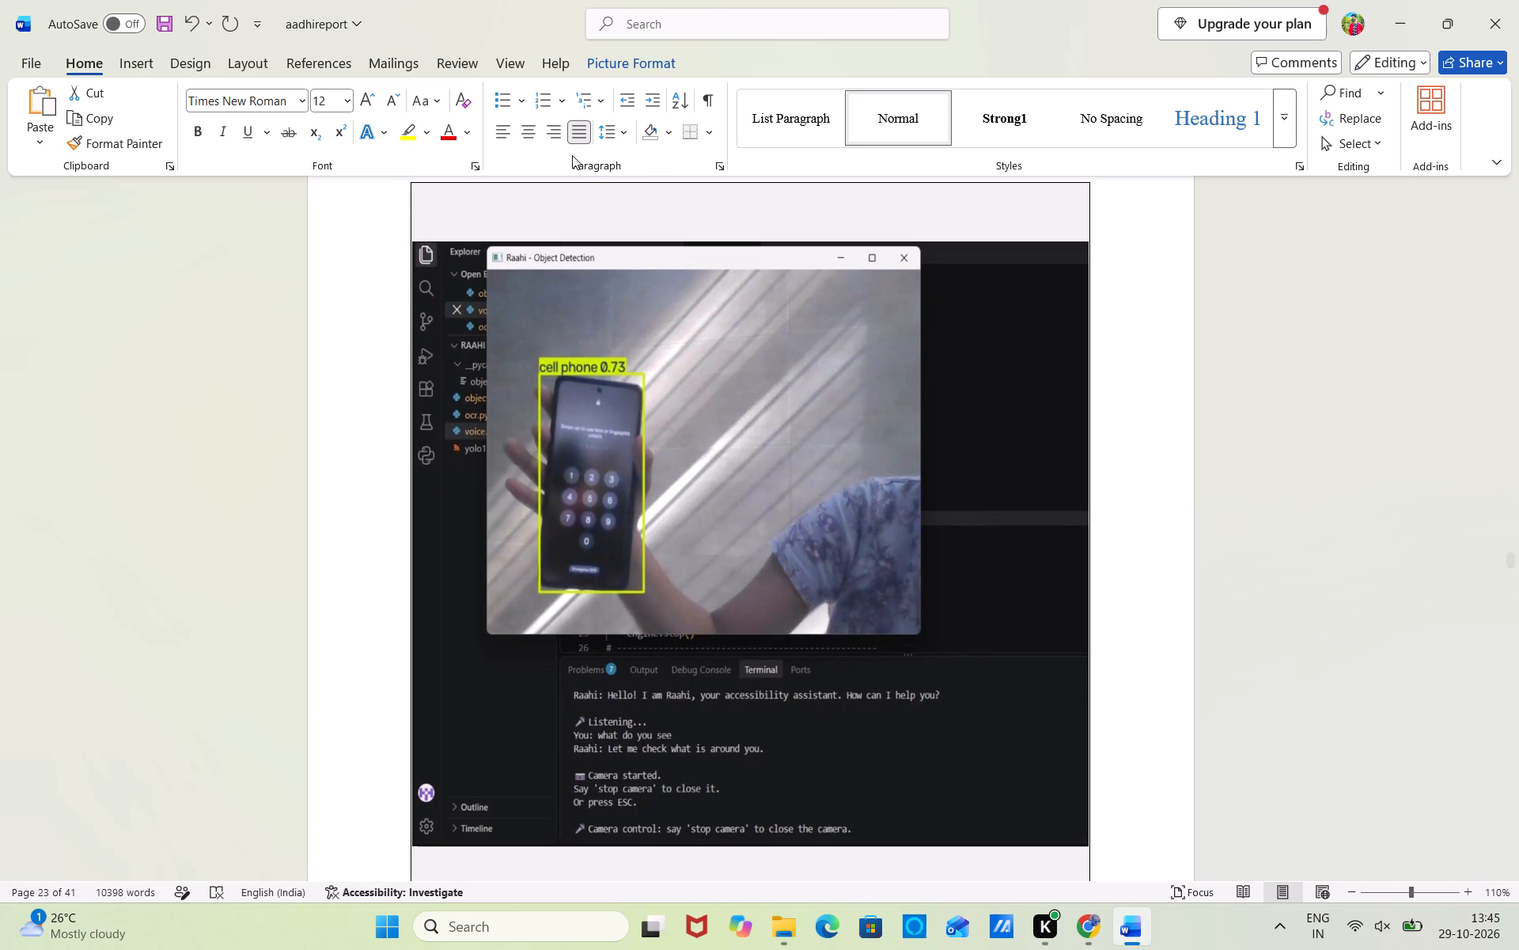
scroll(572, 155, "down", 2)
left_click(388, 410)
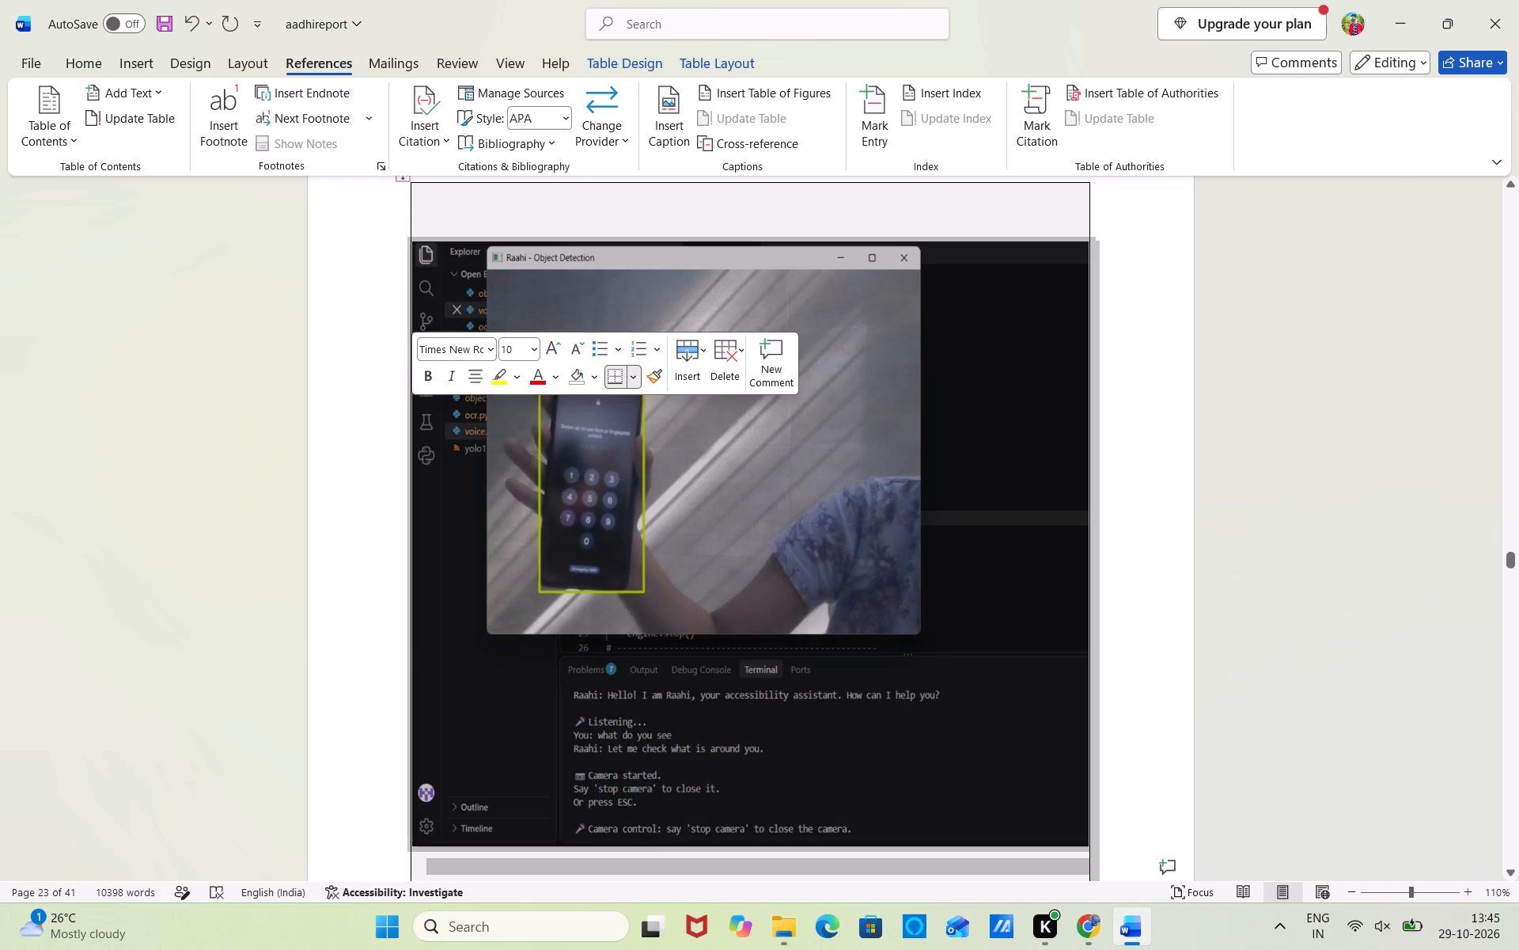
scroll(311, 390, "up", 2)
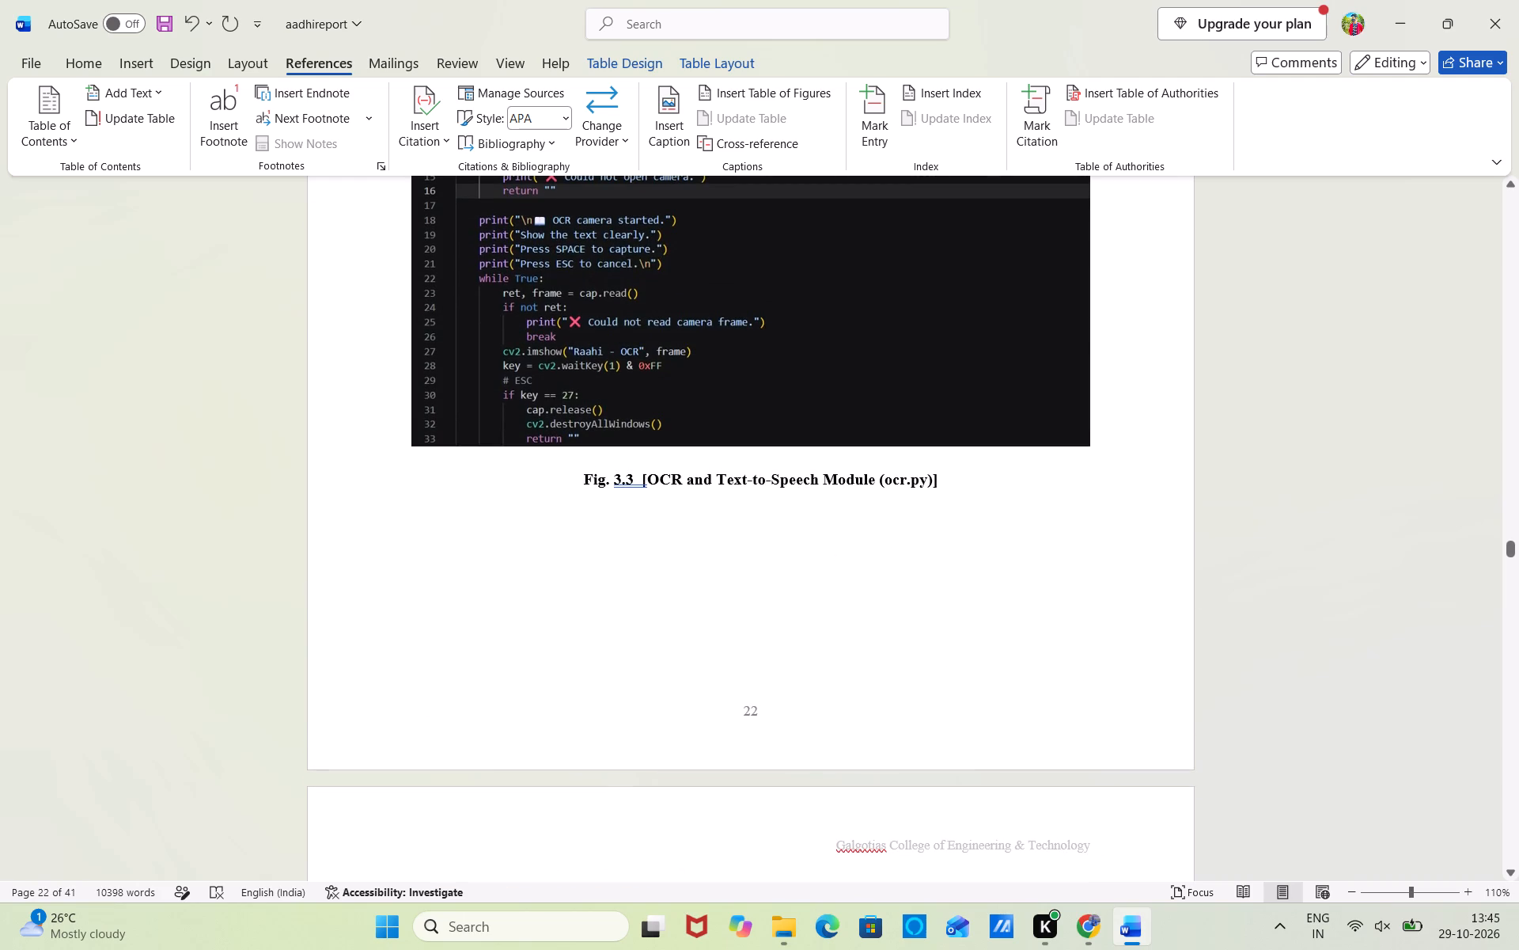
left_click(272, 329)
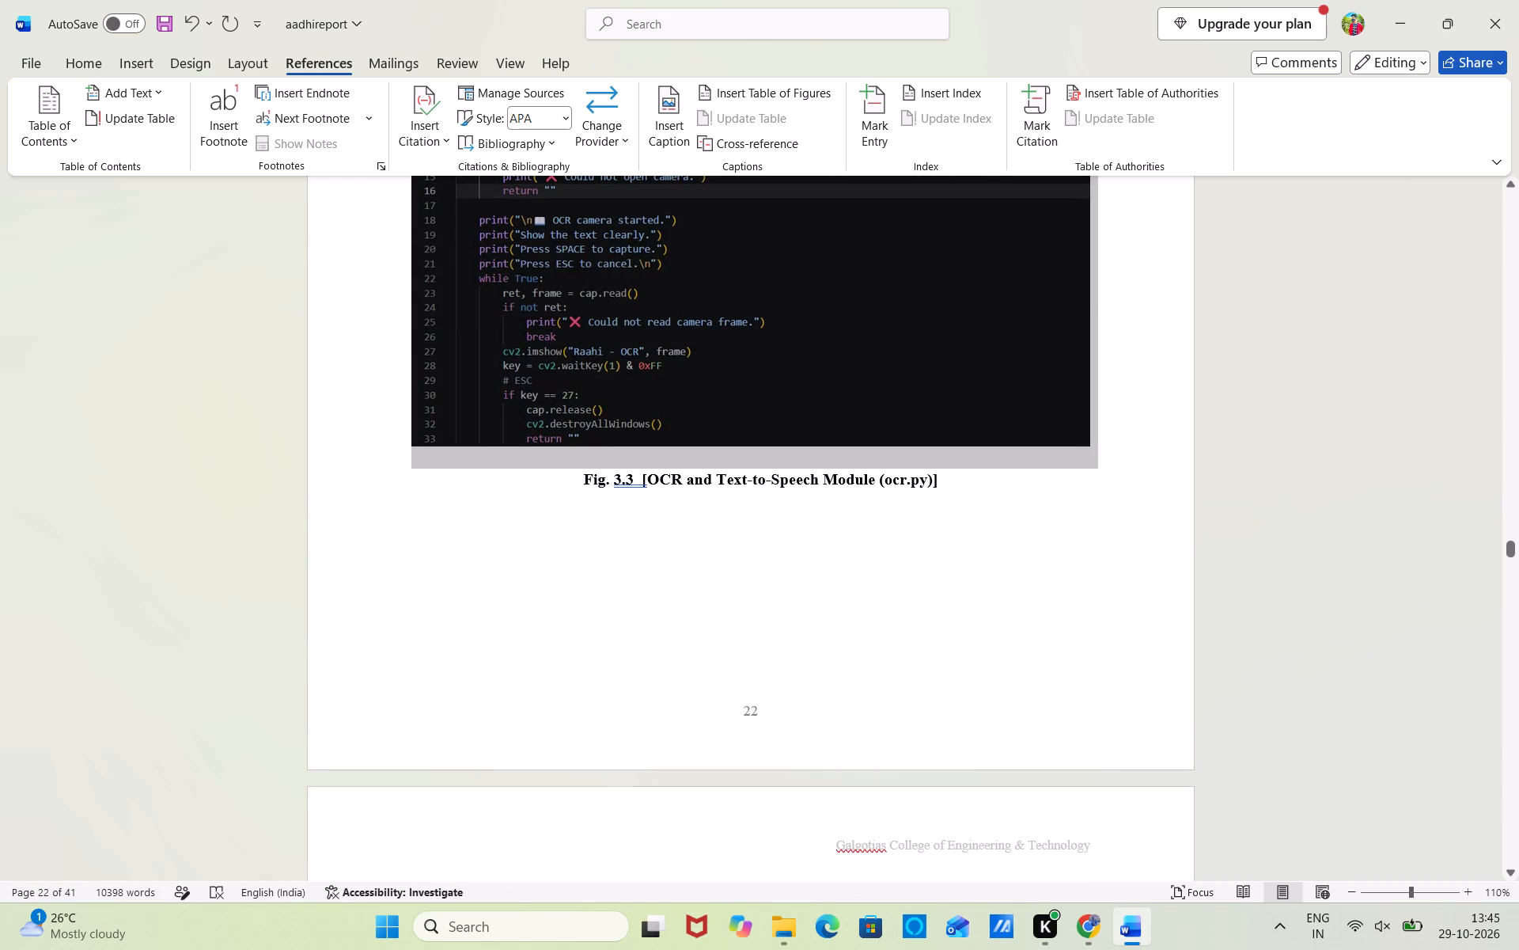
left_click(184, 343)
scroll(184, 343, "up", 3)
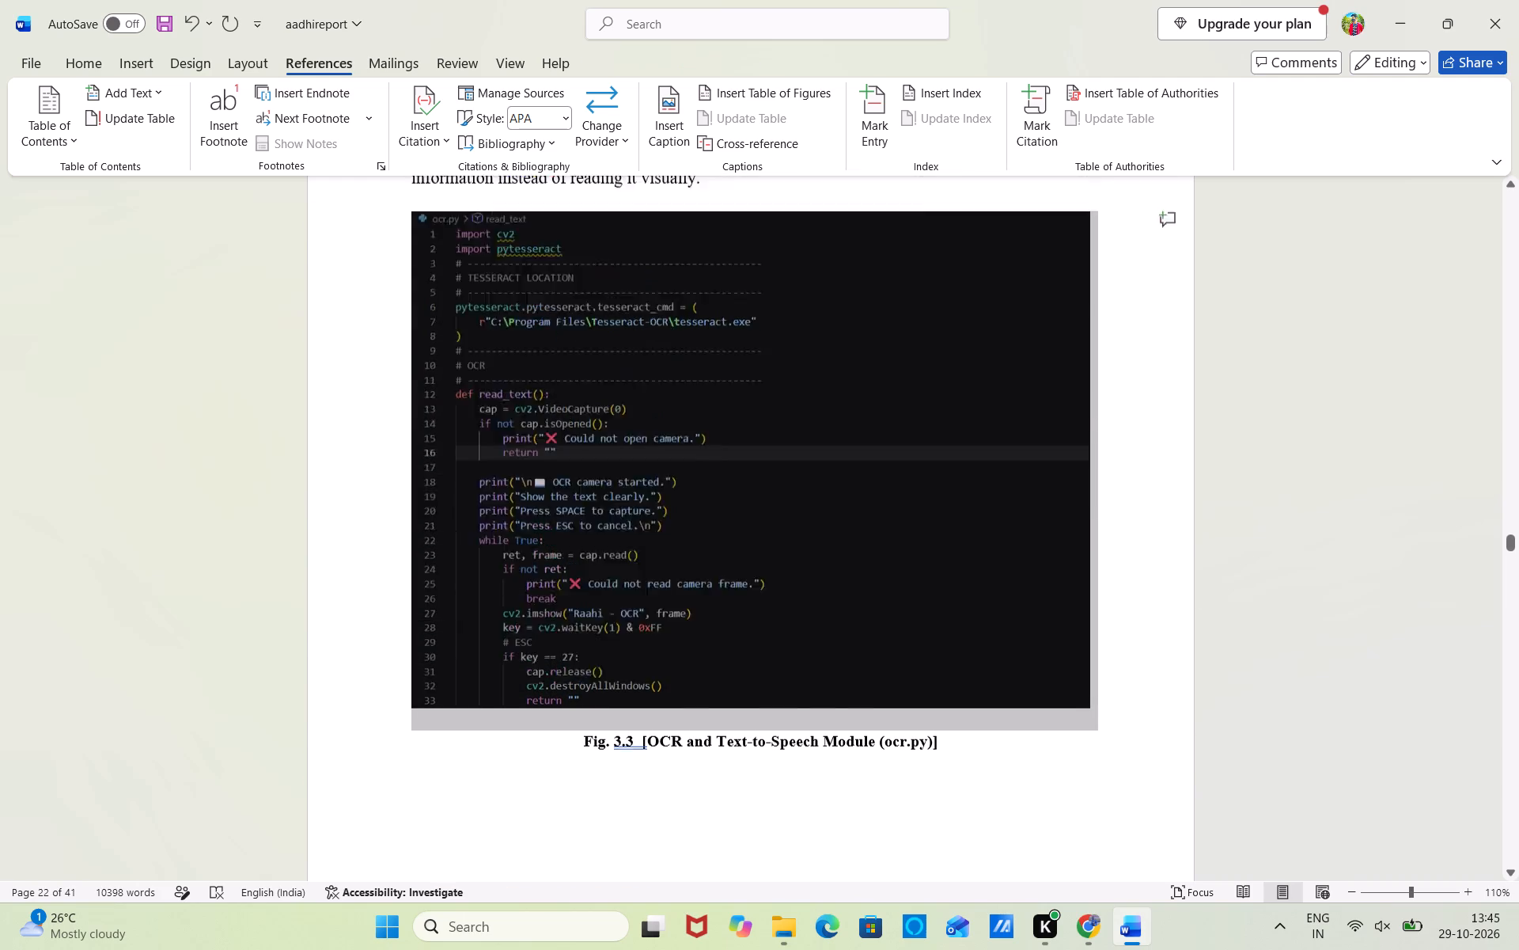
scroll(184, 343, "up", 7)
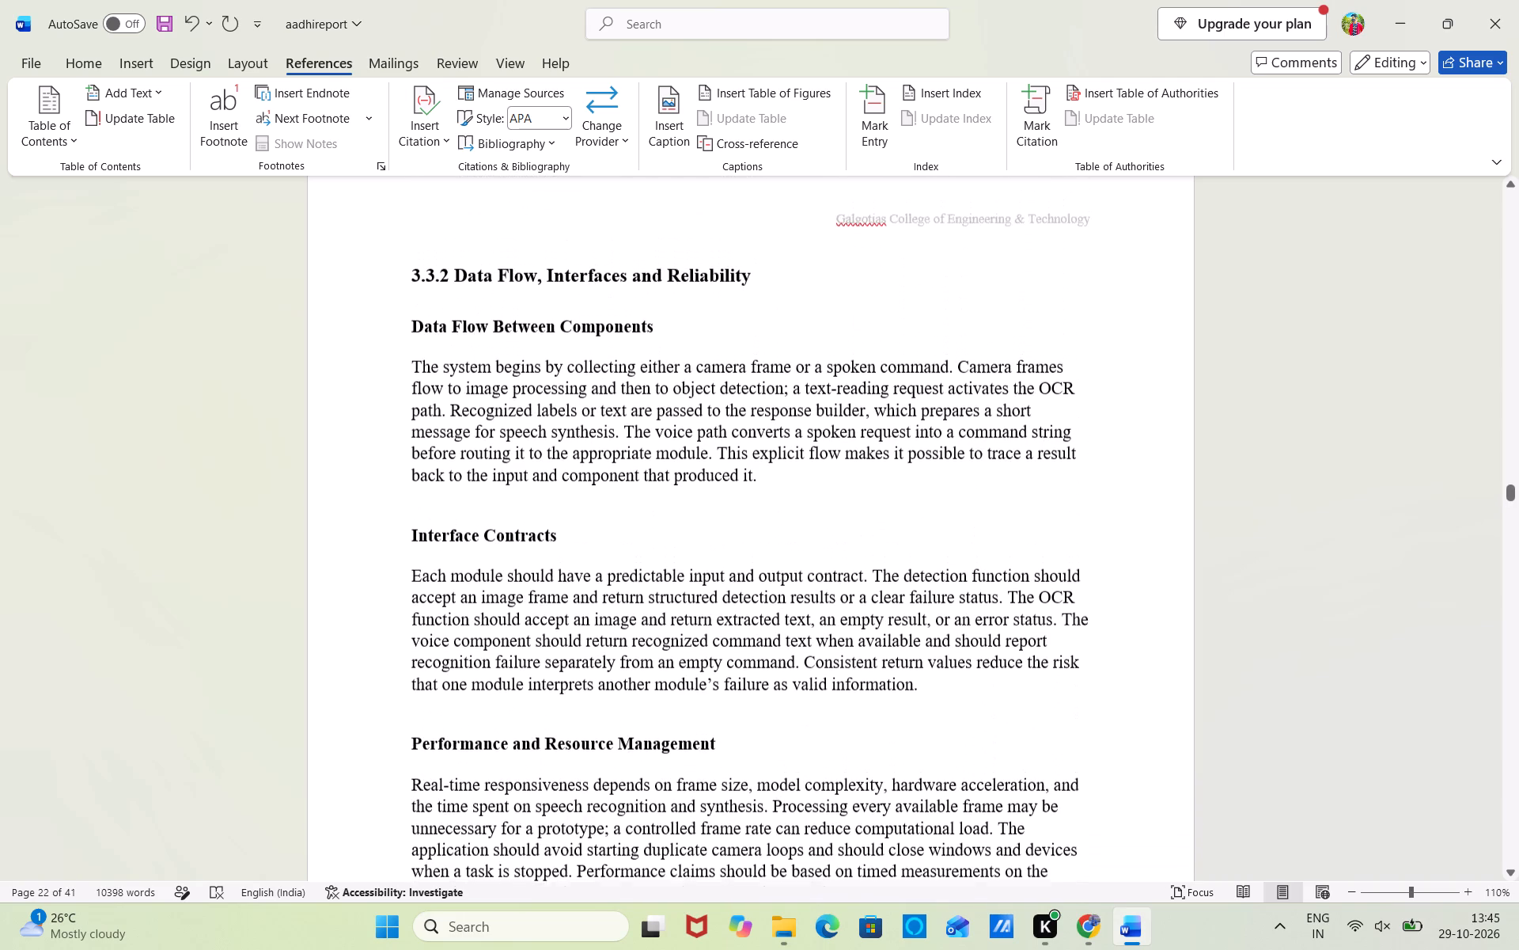
scroll(184, 343, "up", 6)
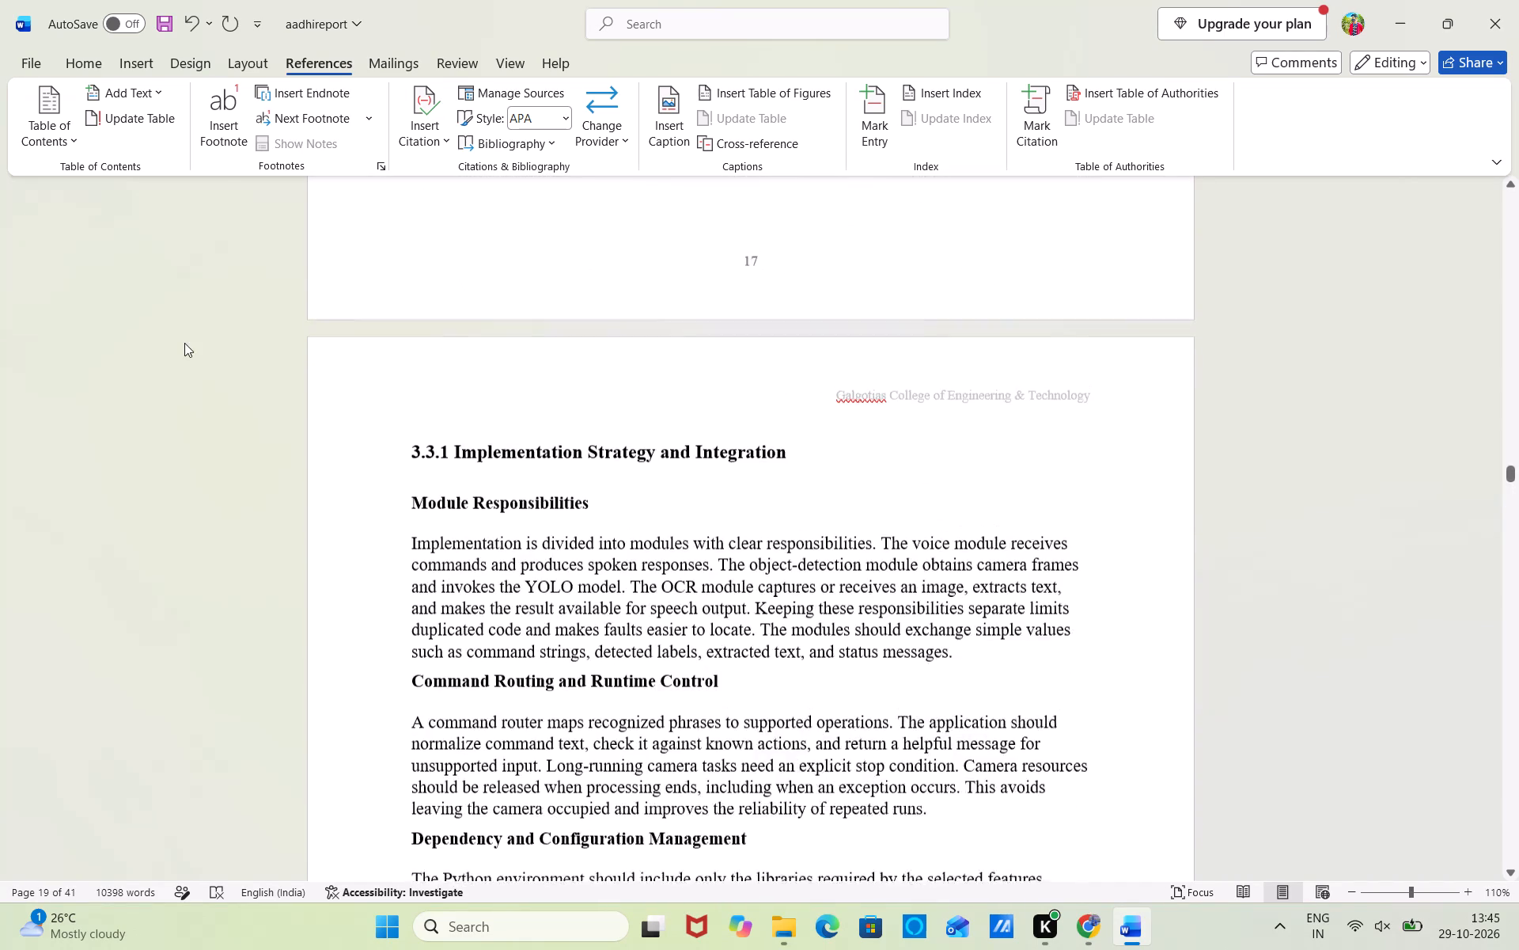
scroll(184, 343, "up", 1)
scroll(184, 343, "down", 2)
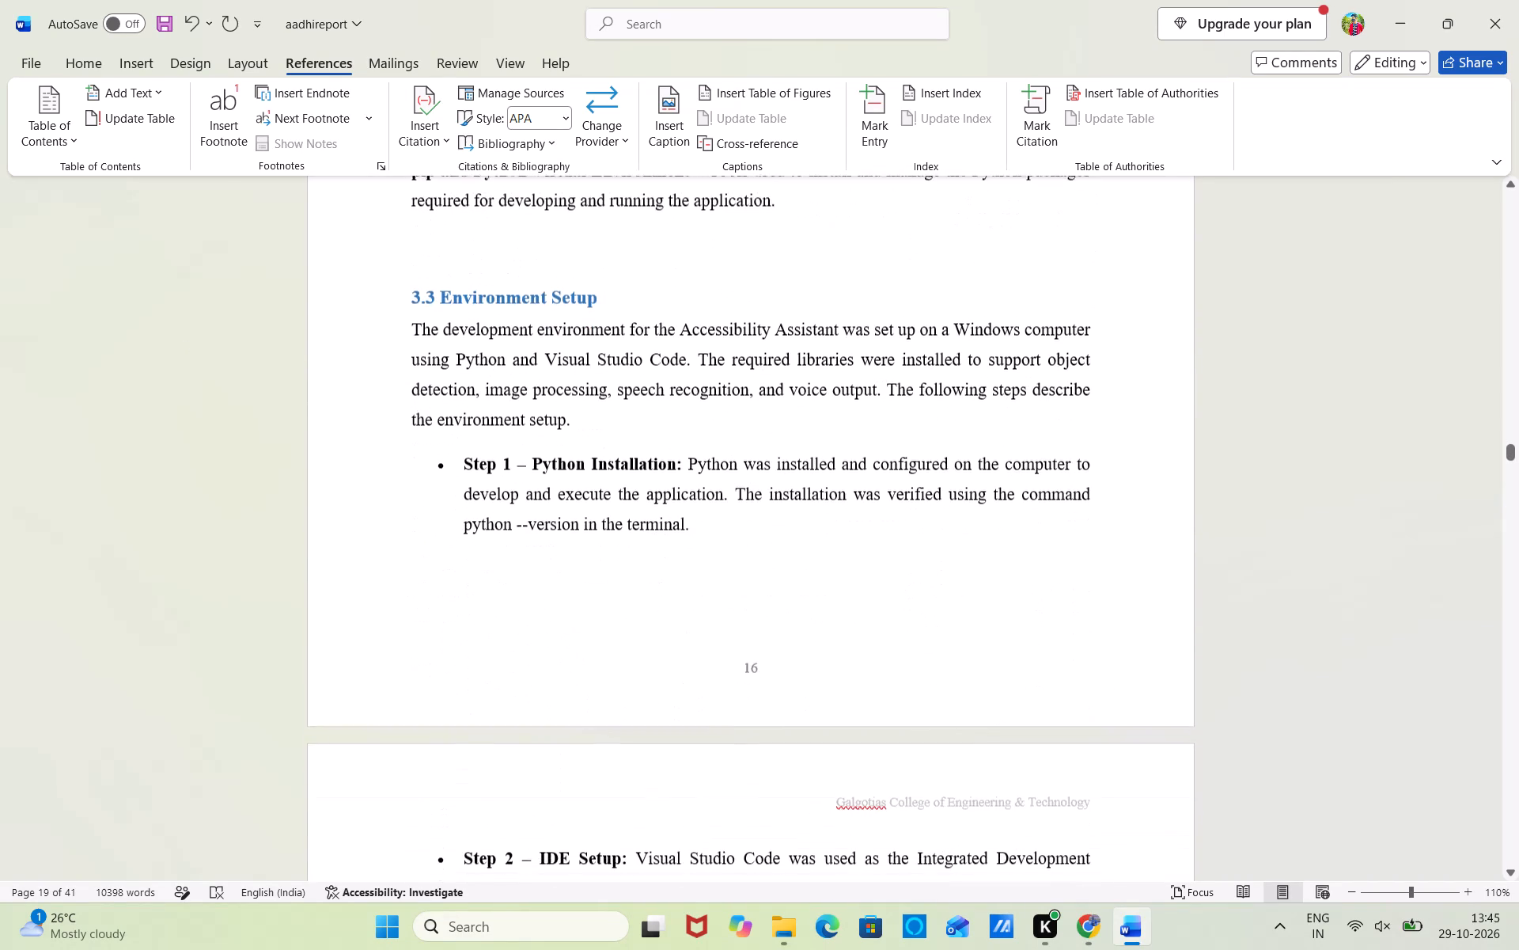
left_click_drag(420, 306, 672, 412)
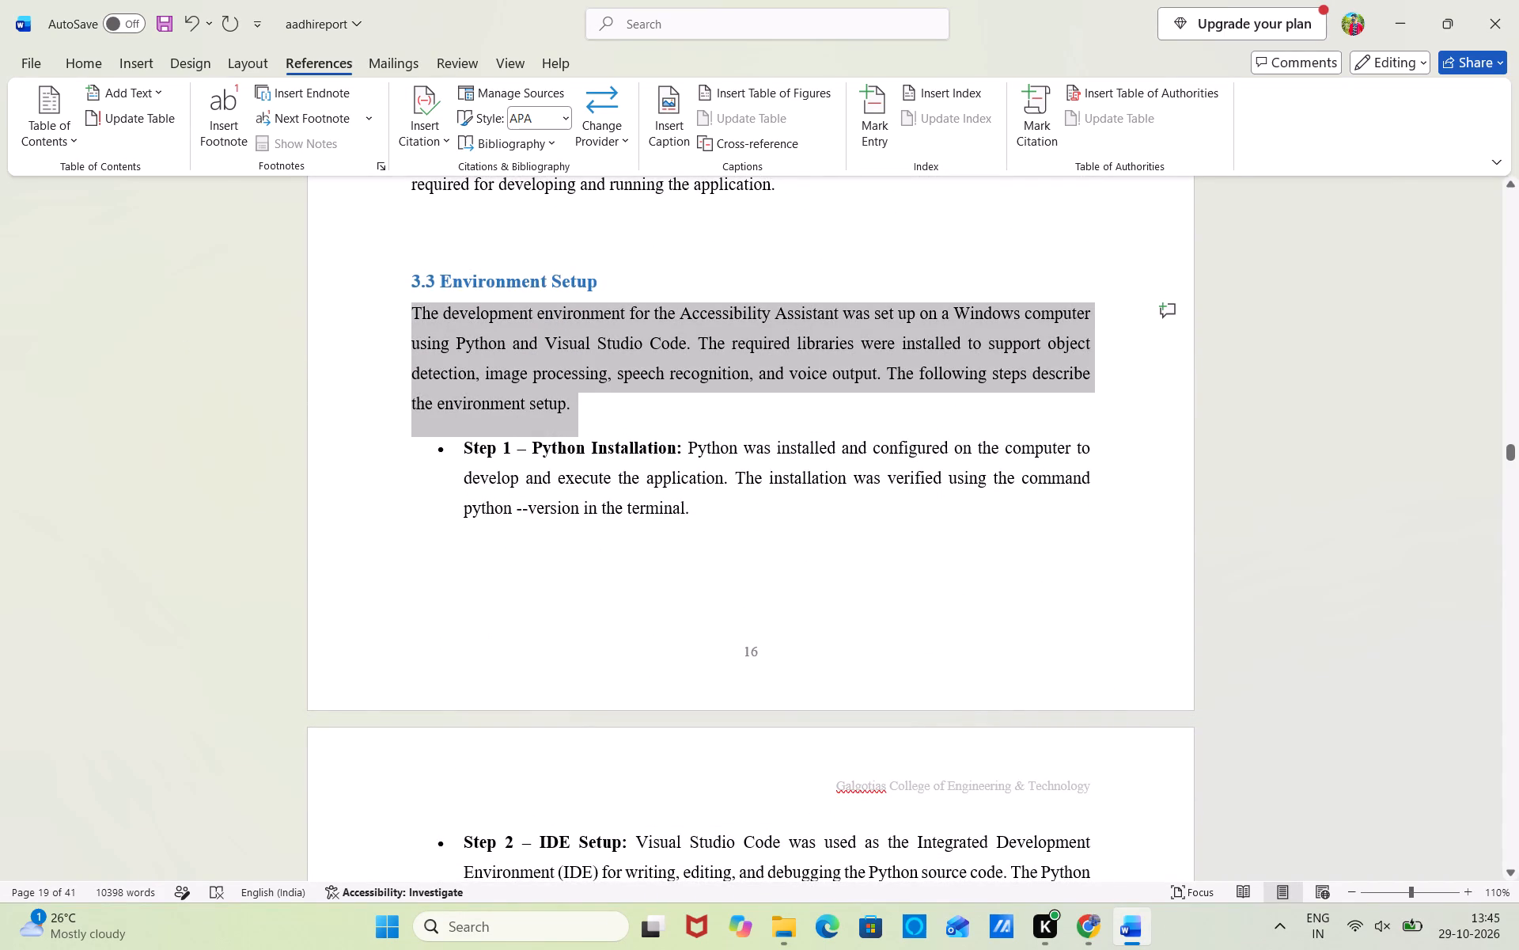
left_click_drag(672, 412, 1028, 819)
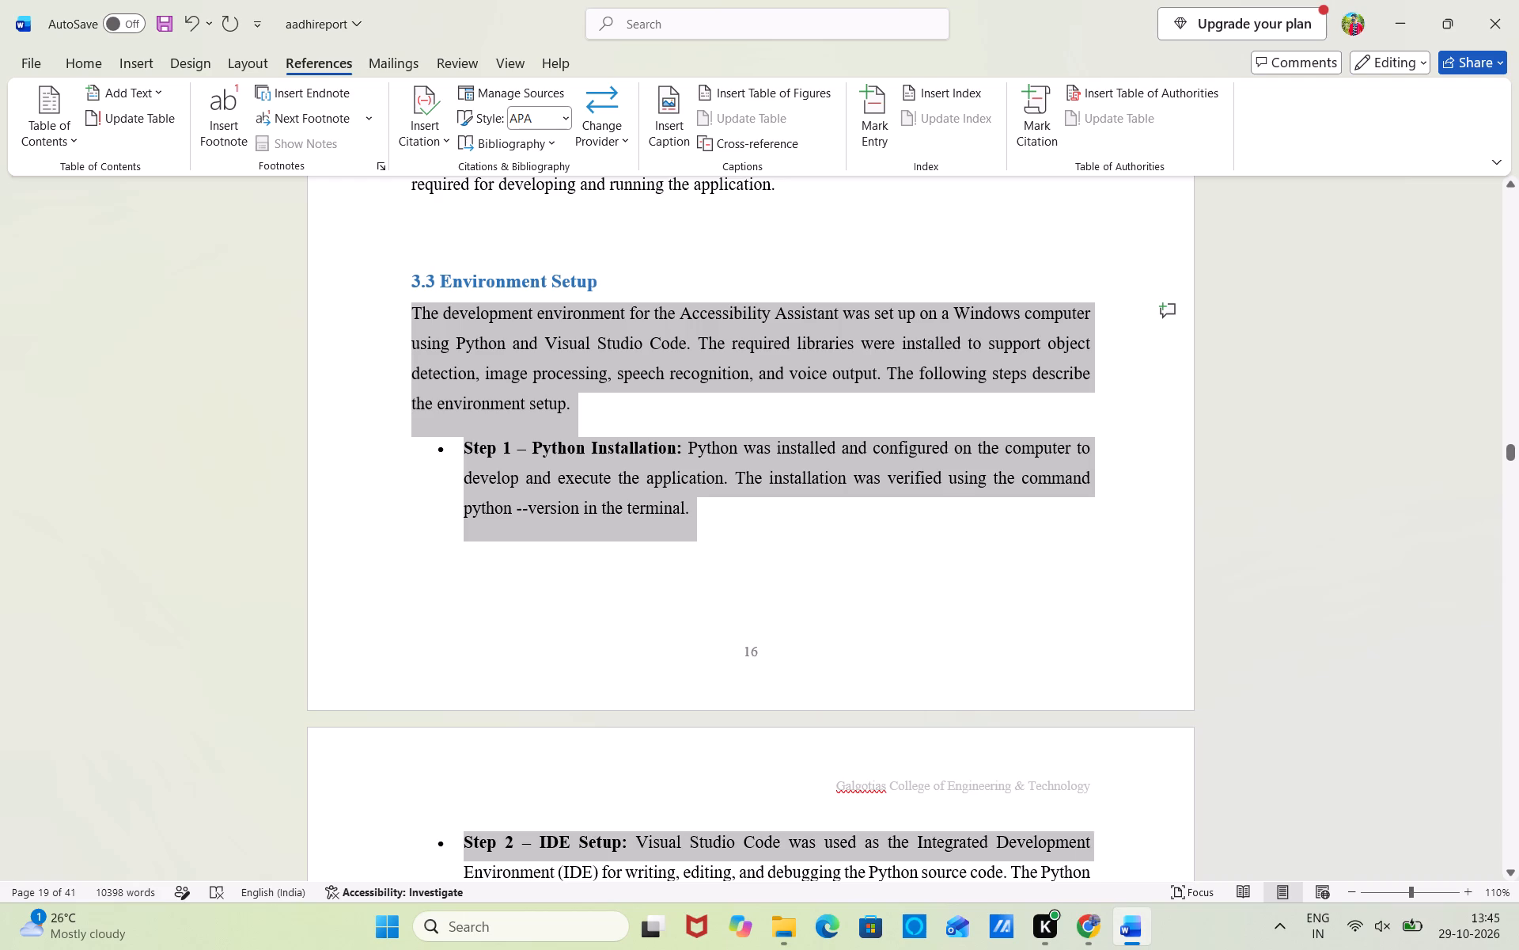
left_click_drag(1028, 819, 963, 772)
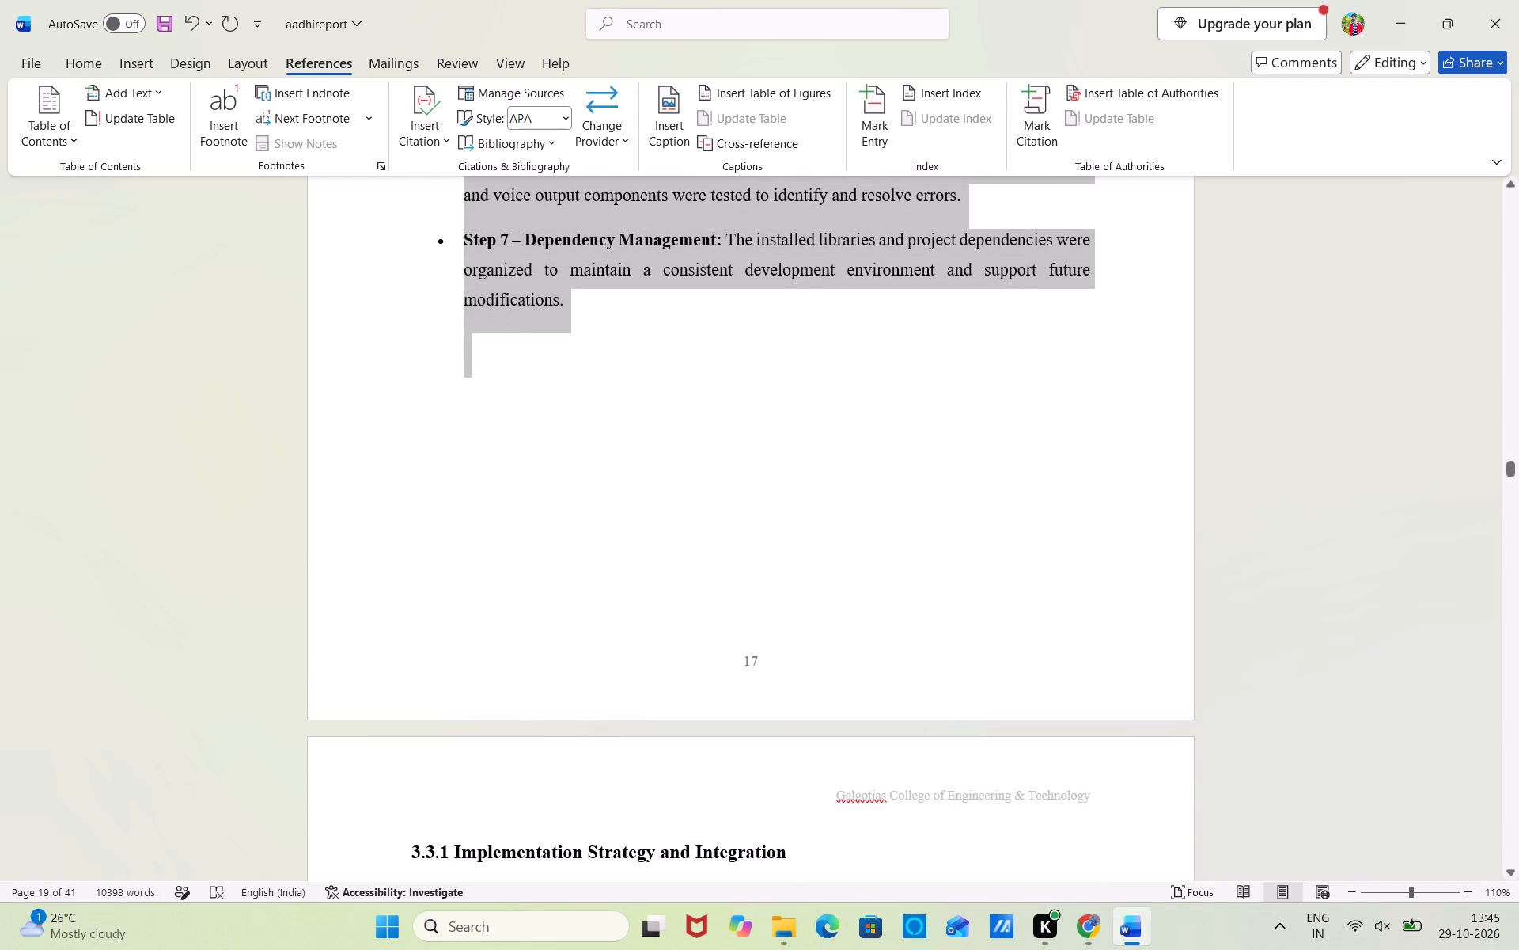
left_click_drag(963, 772, 851, 507)
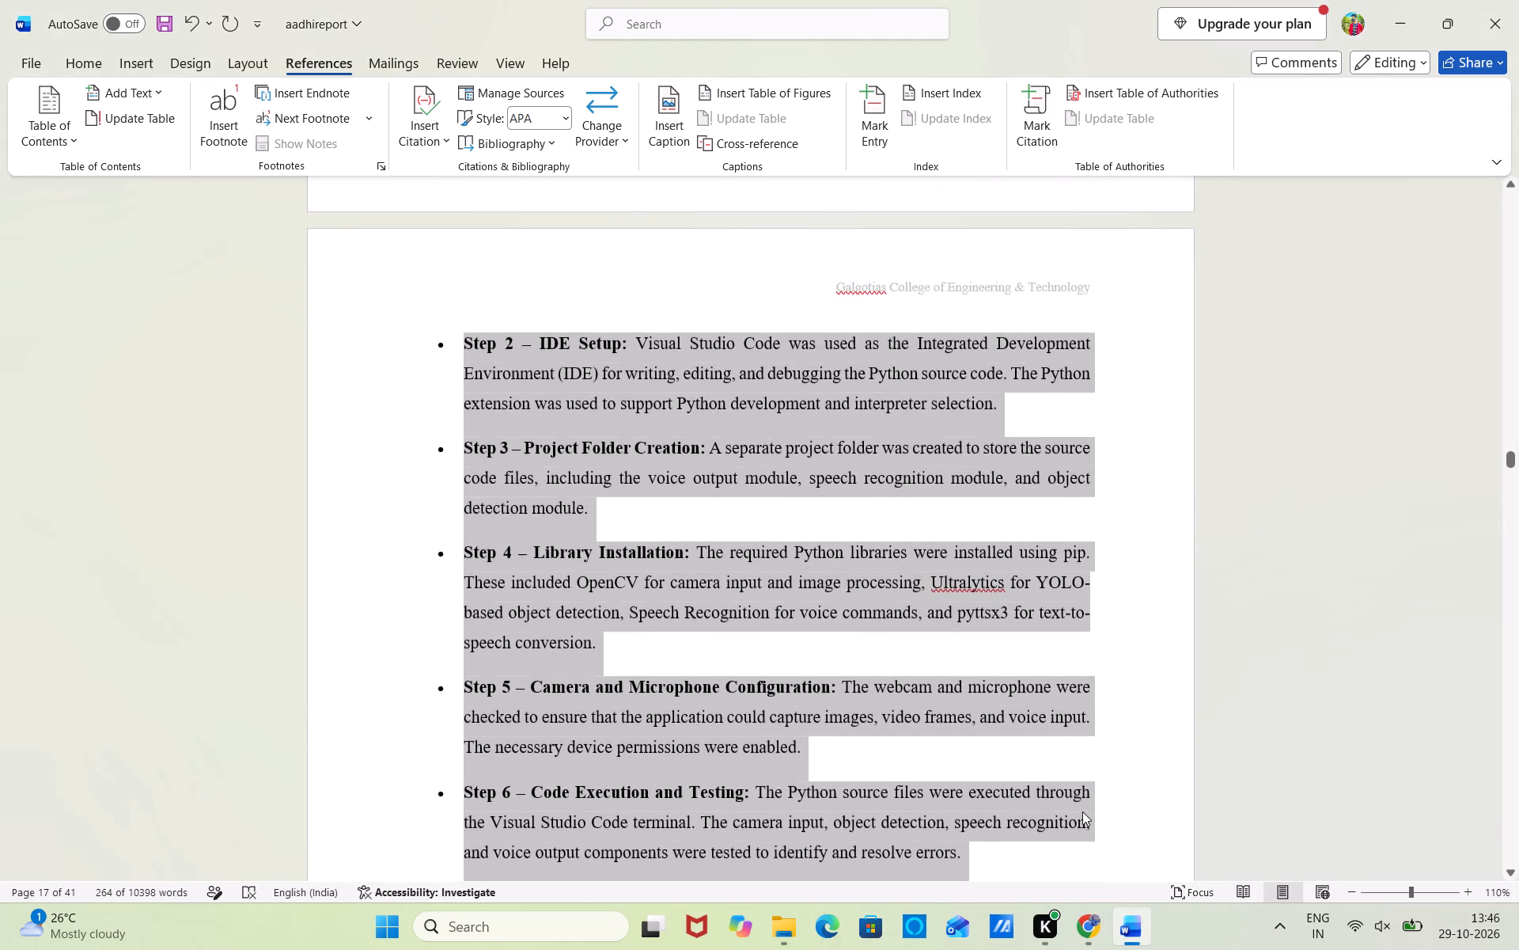
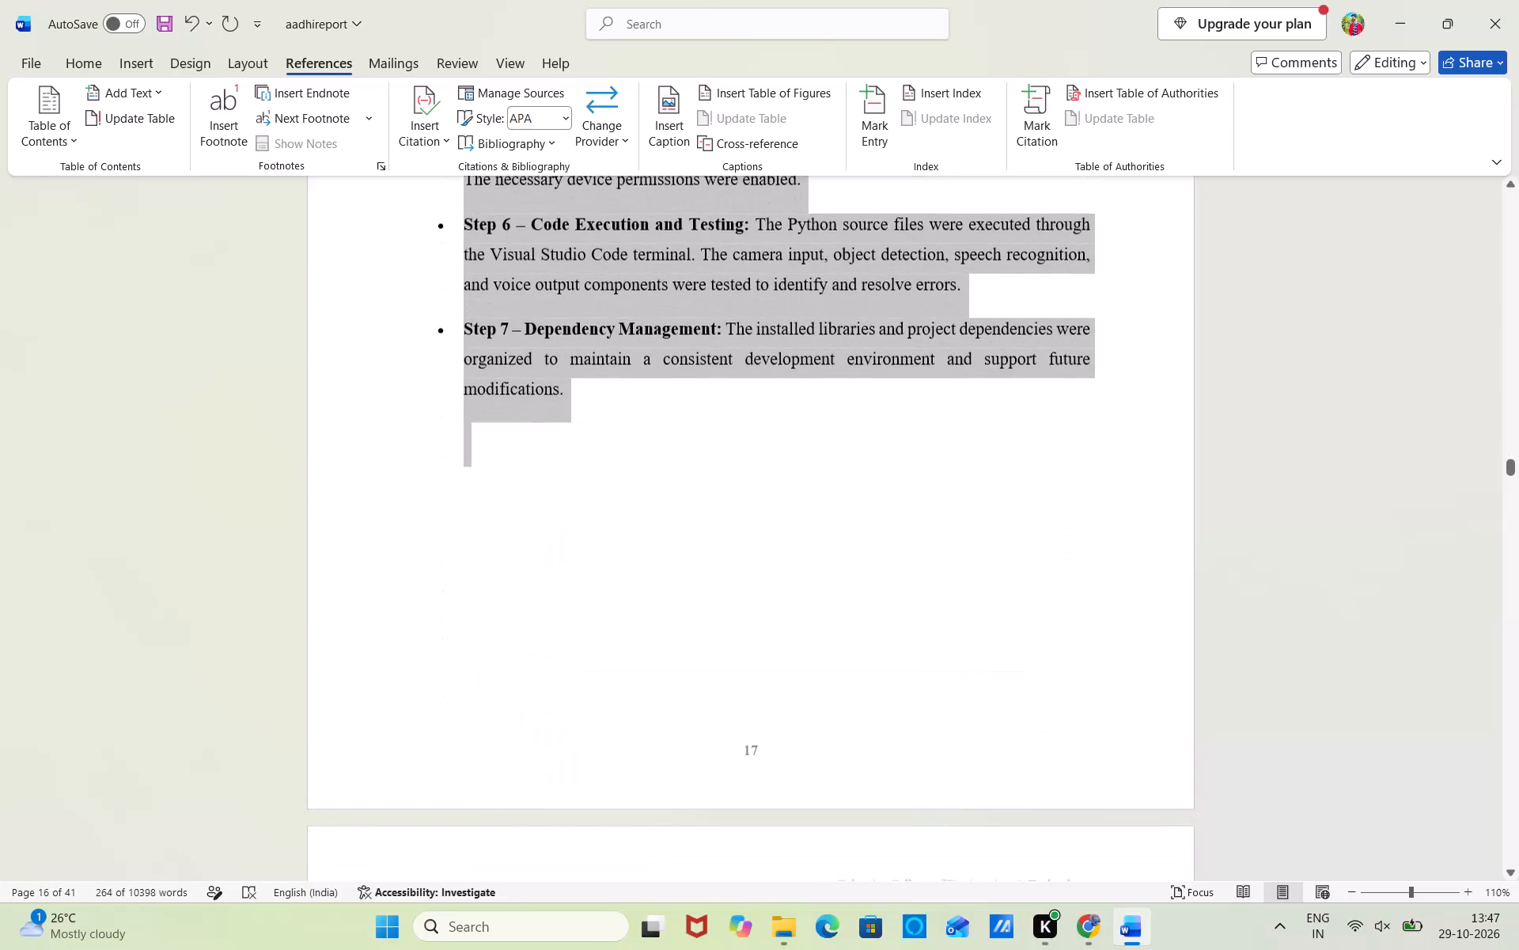
Delete the selected old Environment Setup steps under the 3.3 heading.
key("BackSpace")
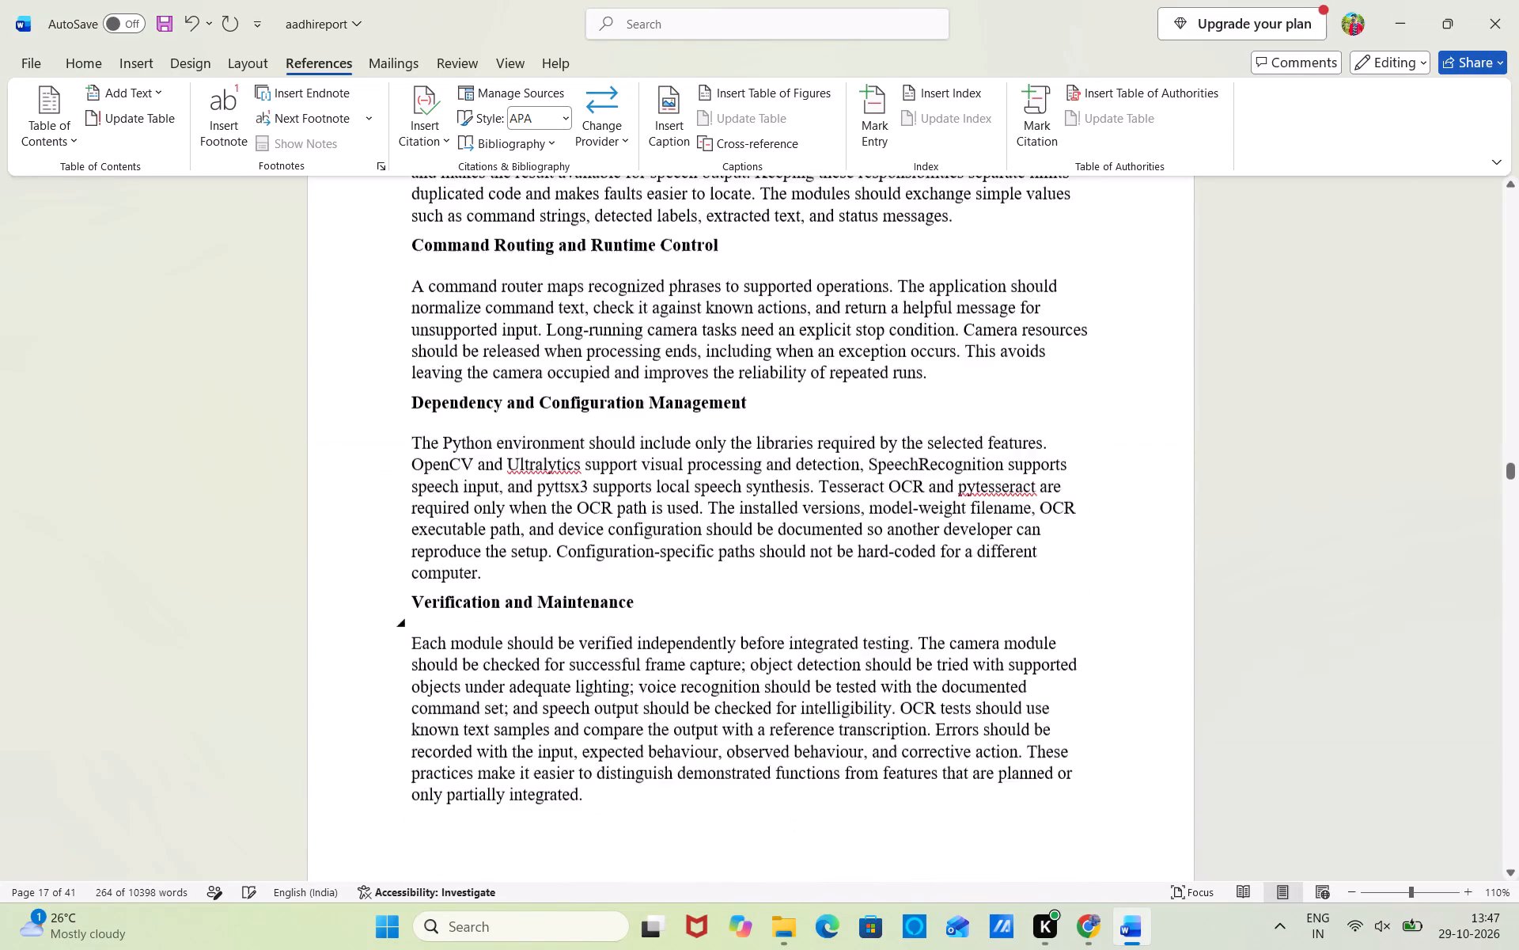
scroll(1081, 821, "up", 5)
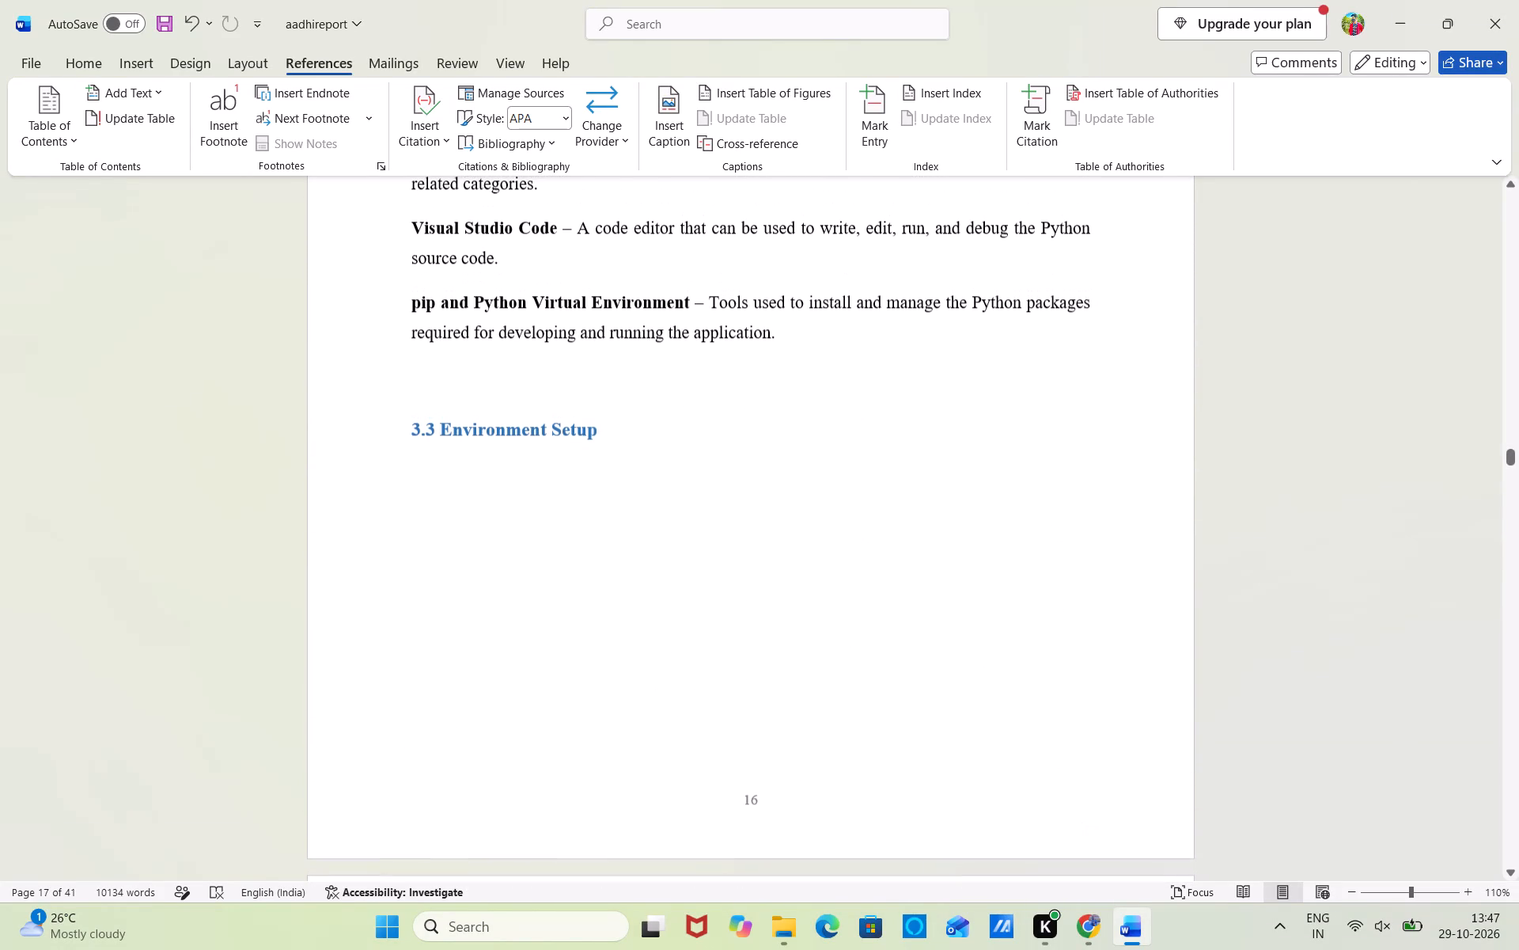
left_click(412, 481)
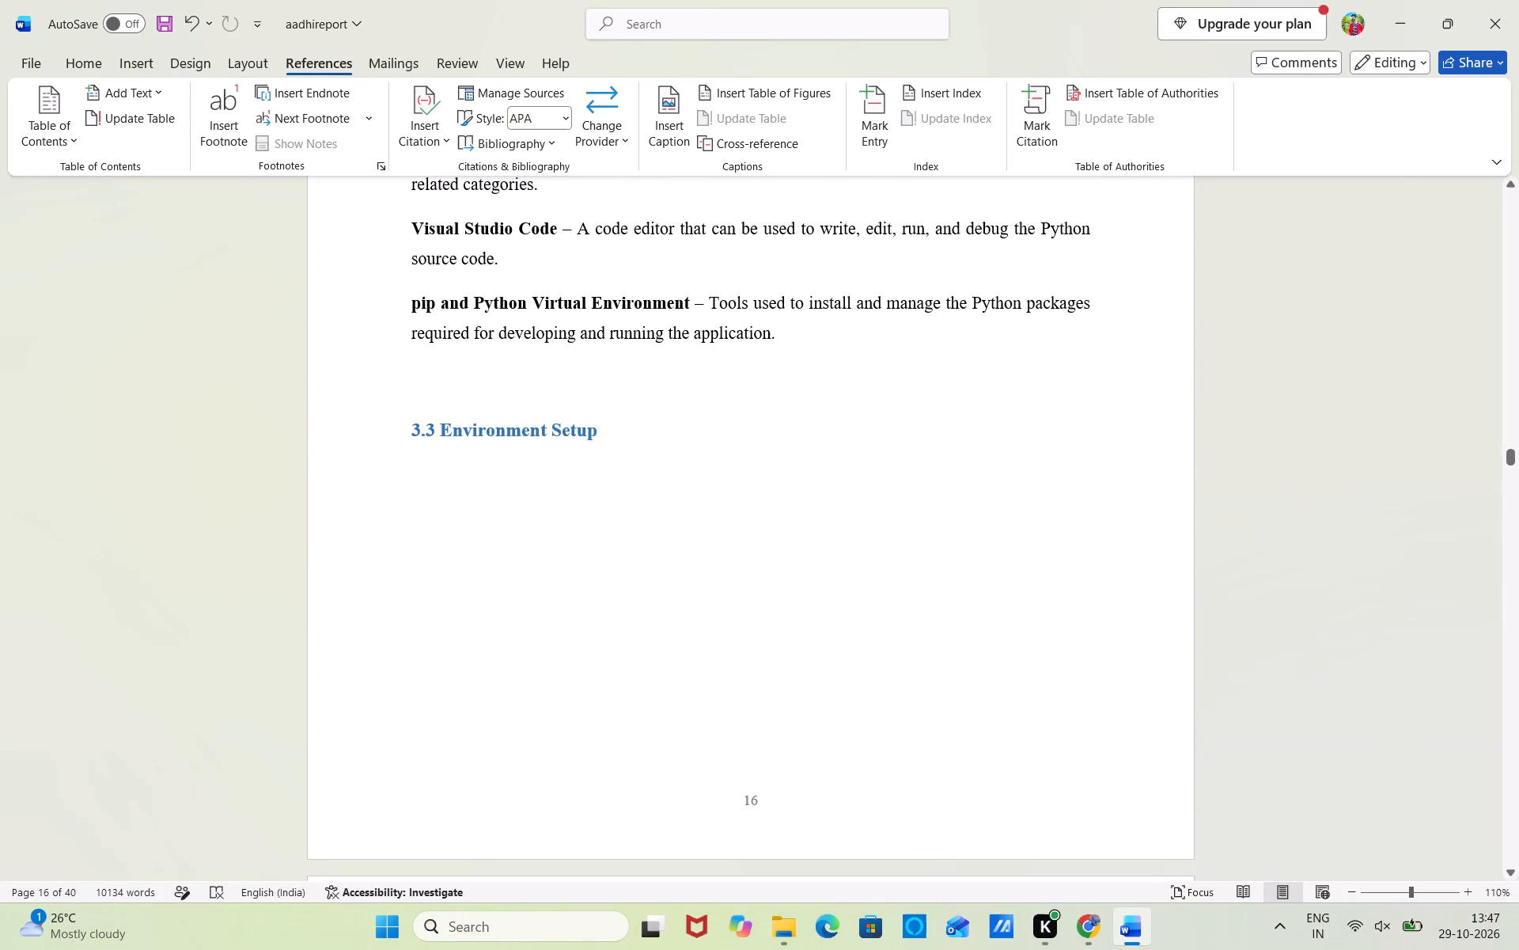
Start a new line under 3.3 Environment Setup with a black text effect at size 12 and paste the copied ChatGPT setup steps.
left_click(613, 433)
key("Return")
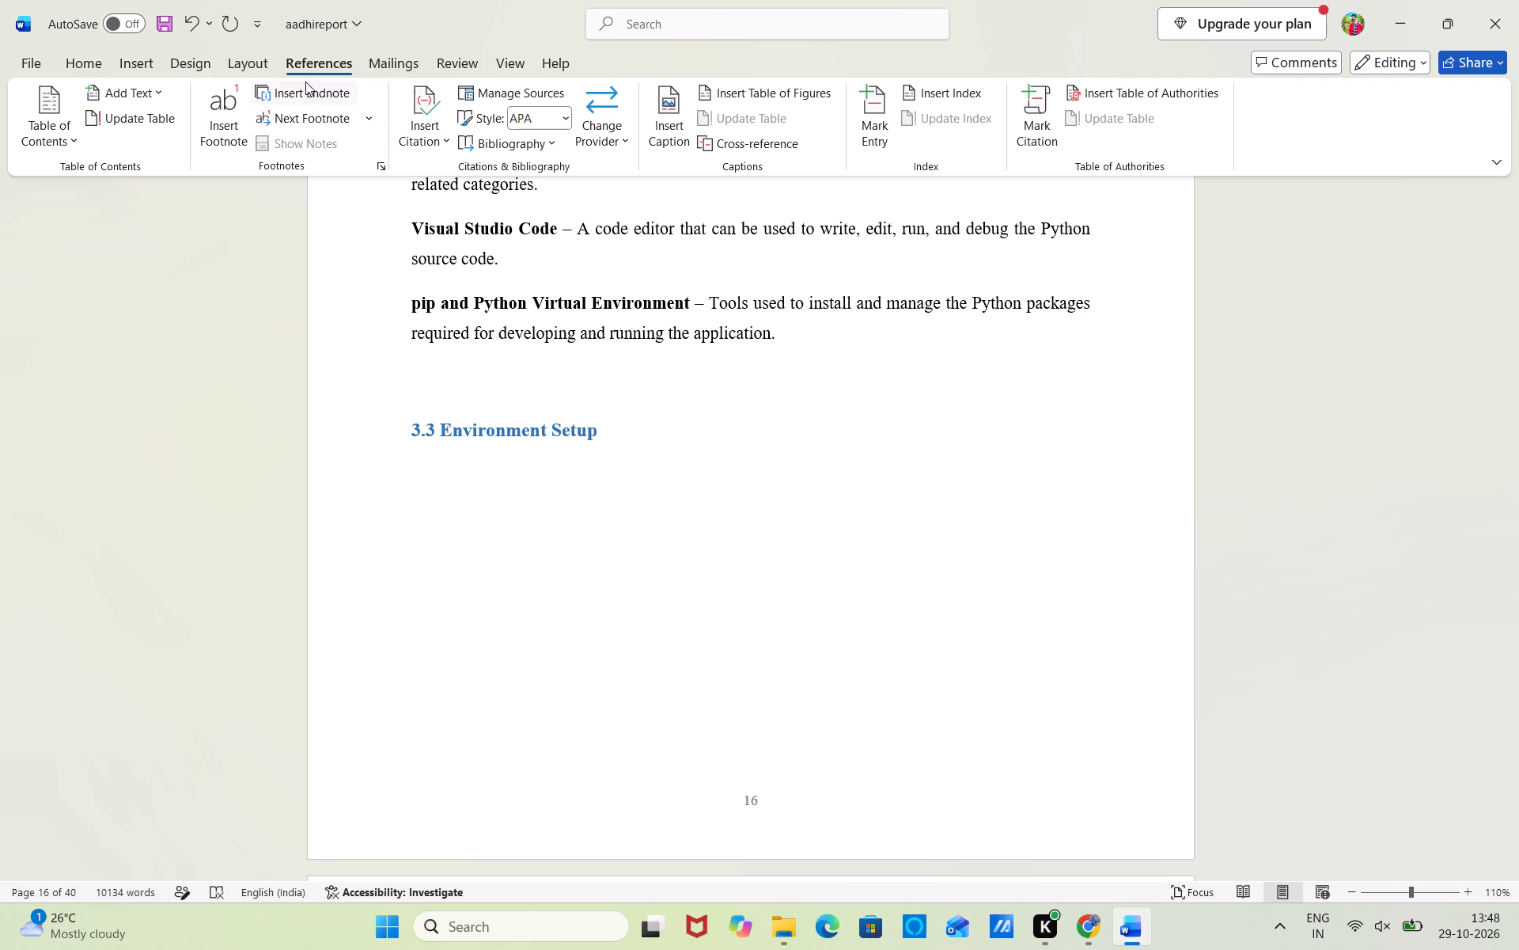
left_click(140, 58)
left_click(89, 74)
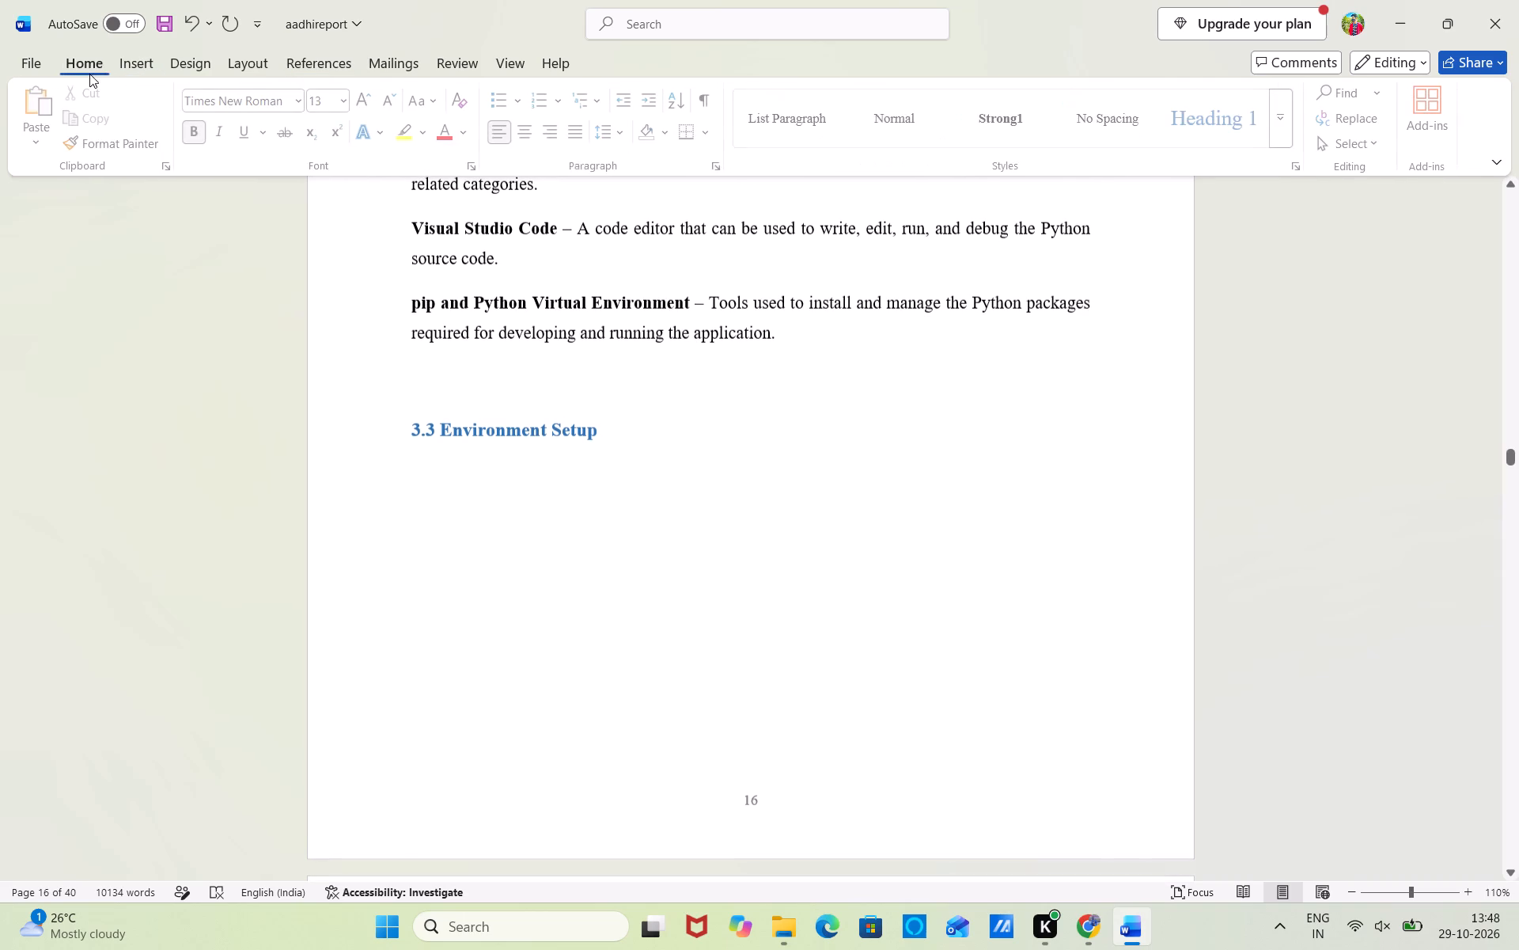
left_click(362, 132)
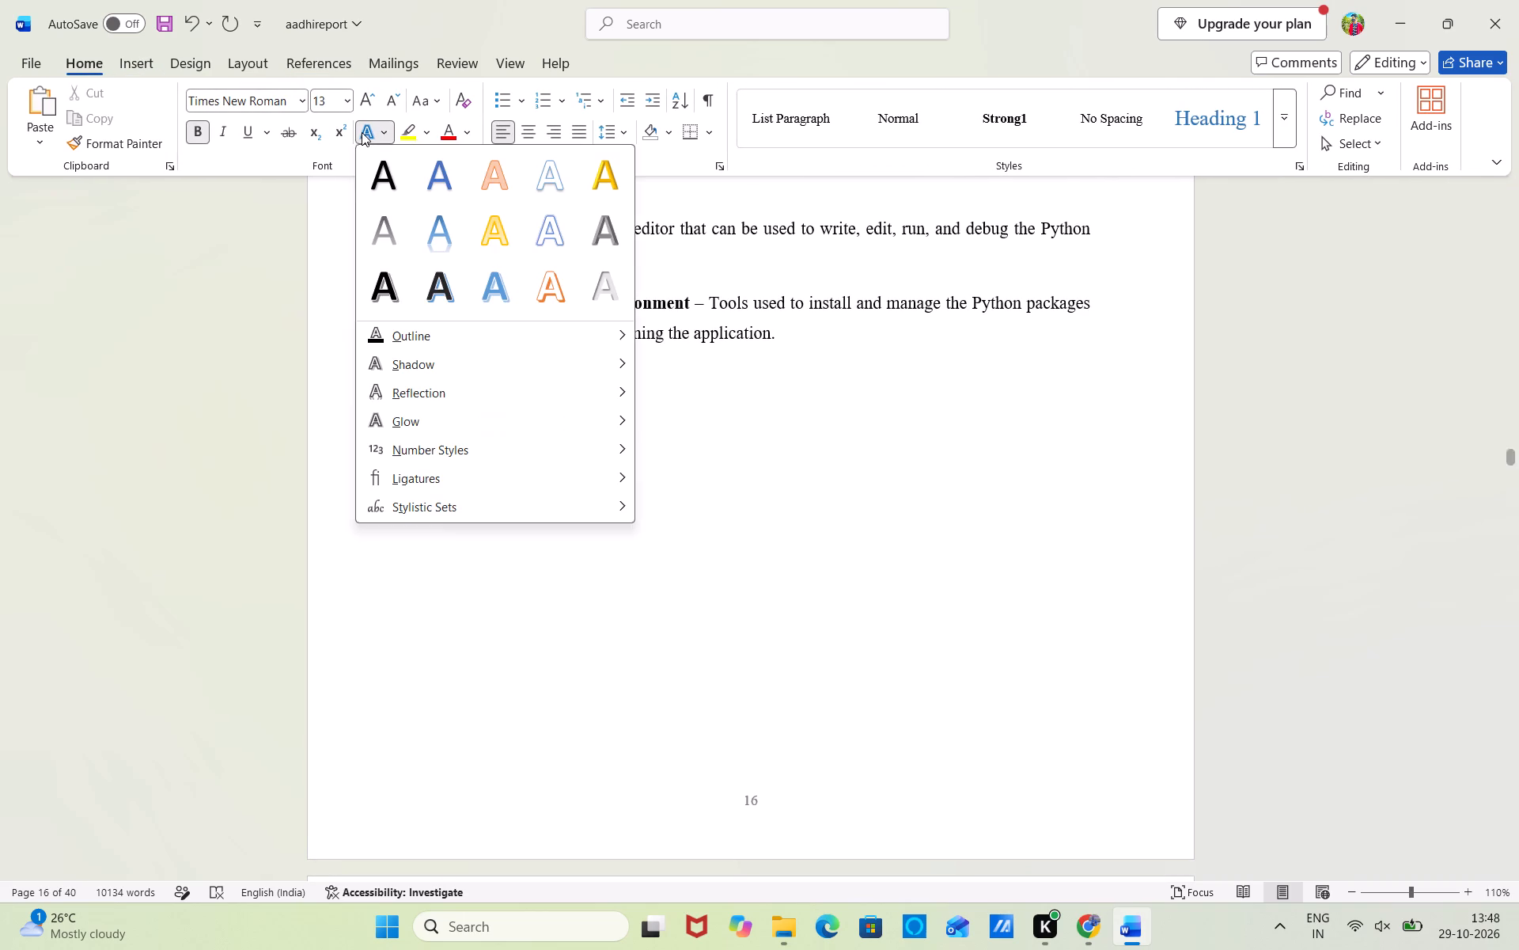
left_click(377, 196)
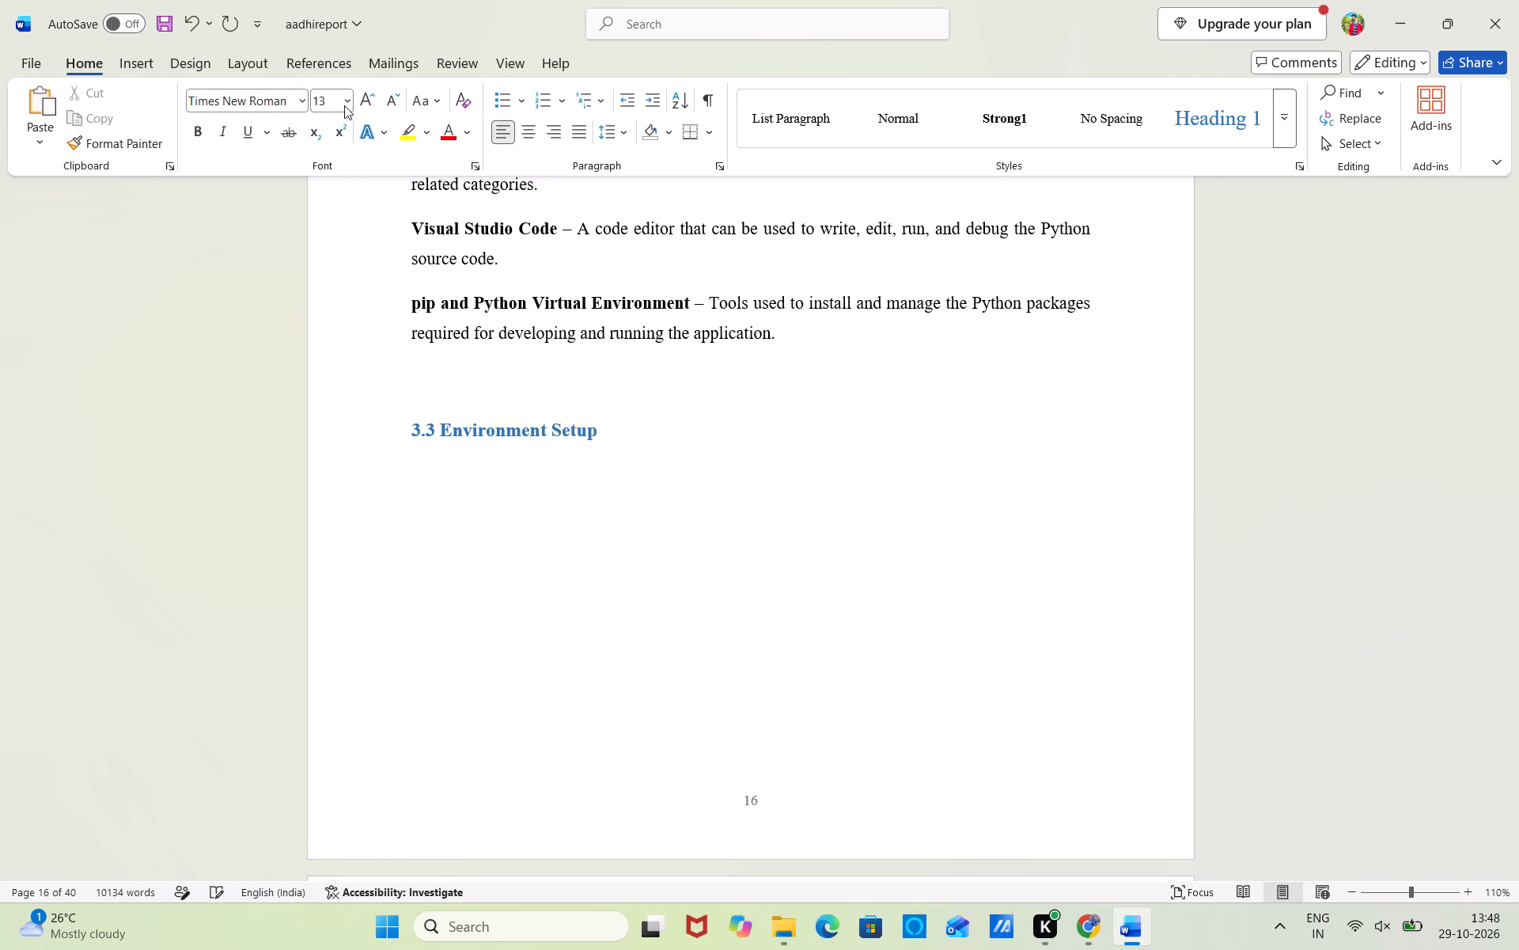
left_click(344, 105)
left_click(322, 217)
key("ctrl+v")
scroll(369, 442, "down", 1)
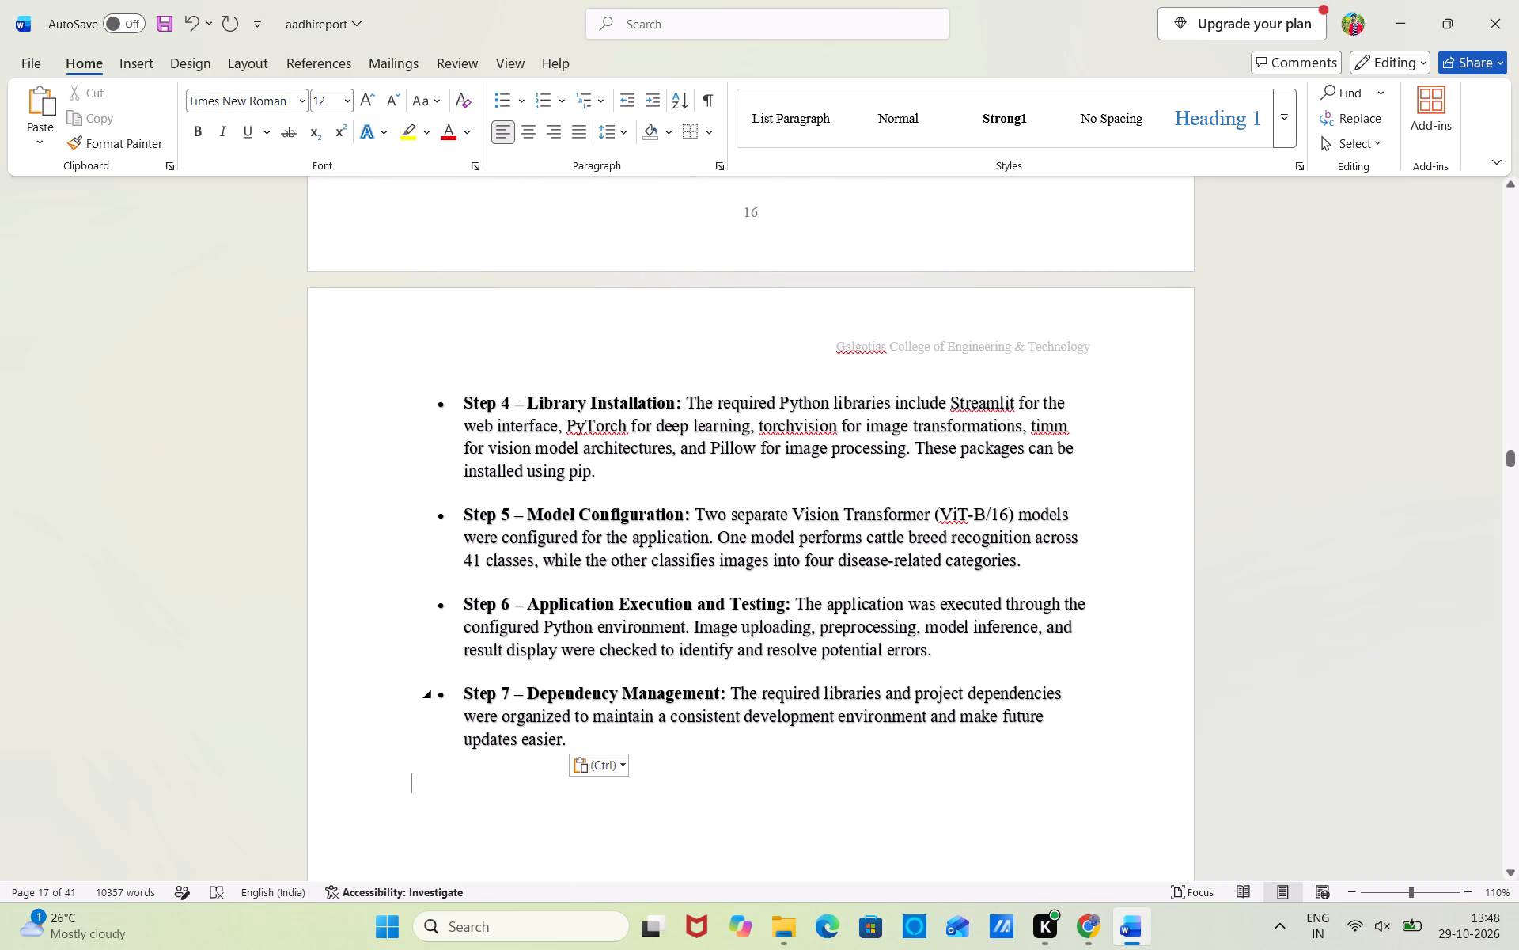
left_click(728, 783)
scroll(728, 783, "down", 2)
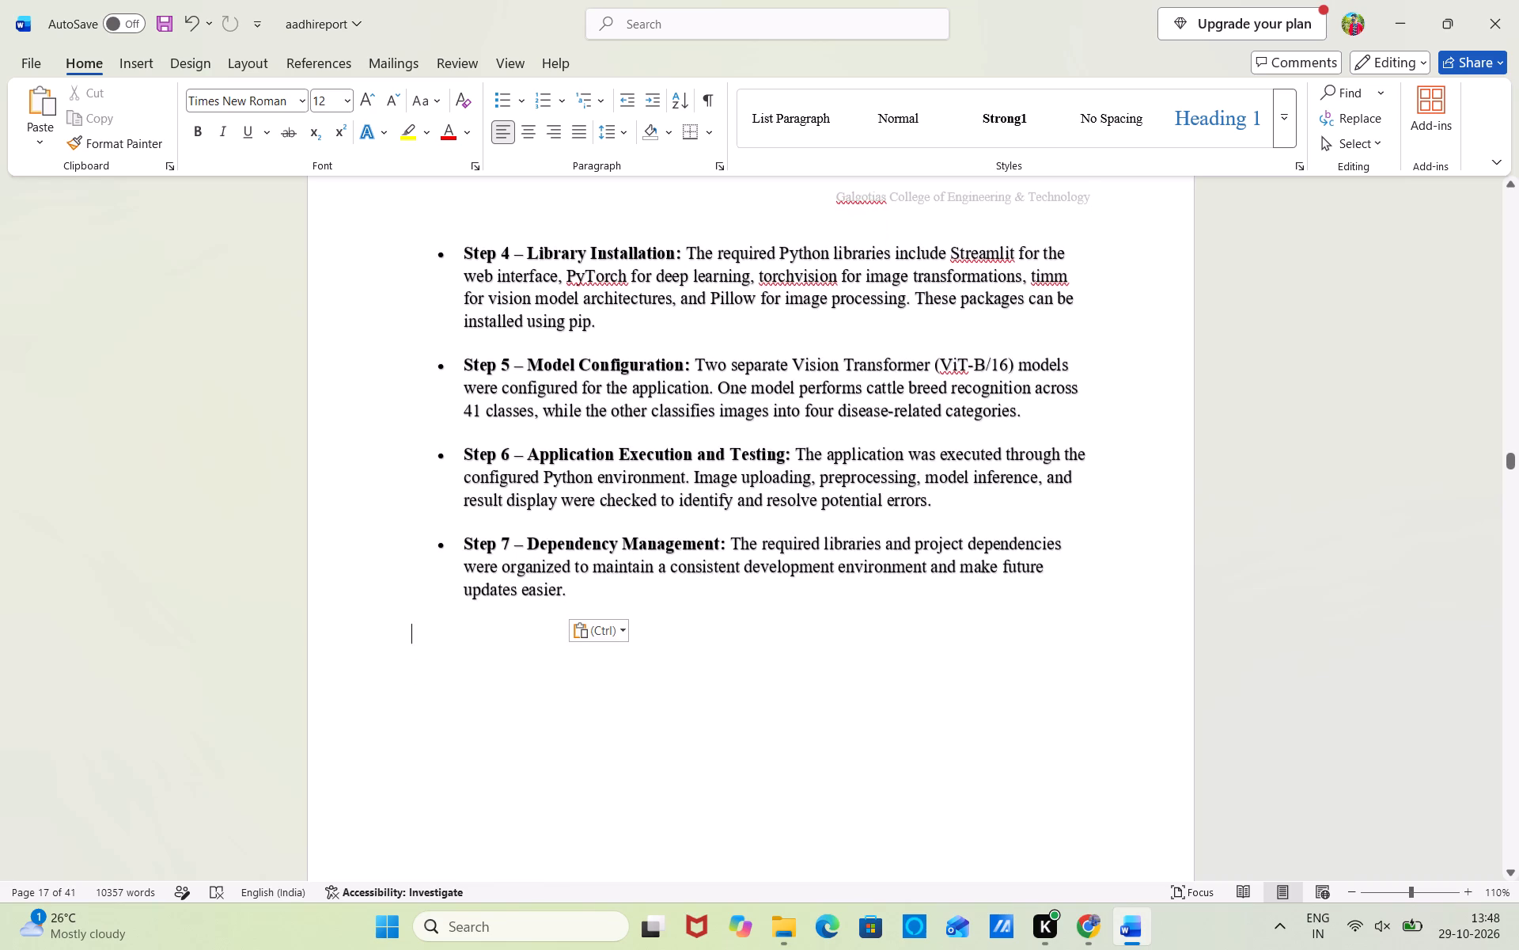
scroll(728, 783, "down", 1)
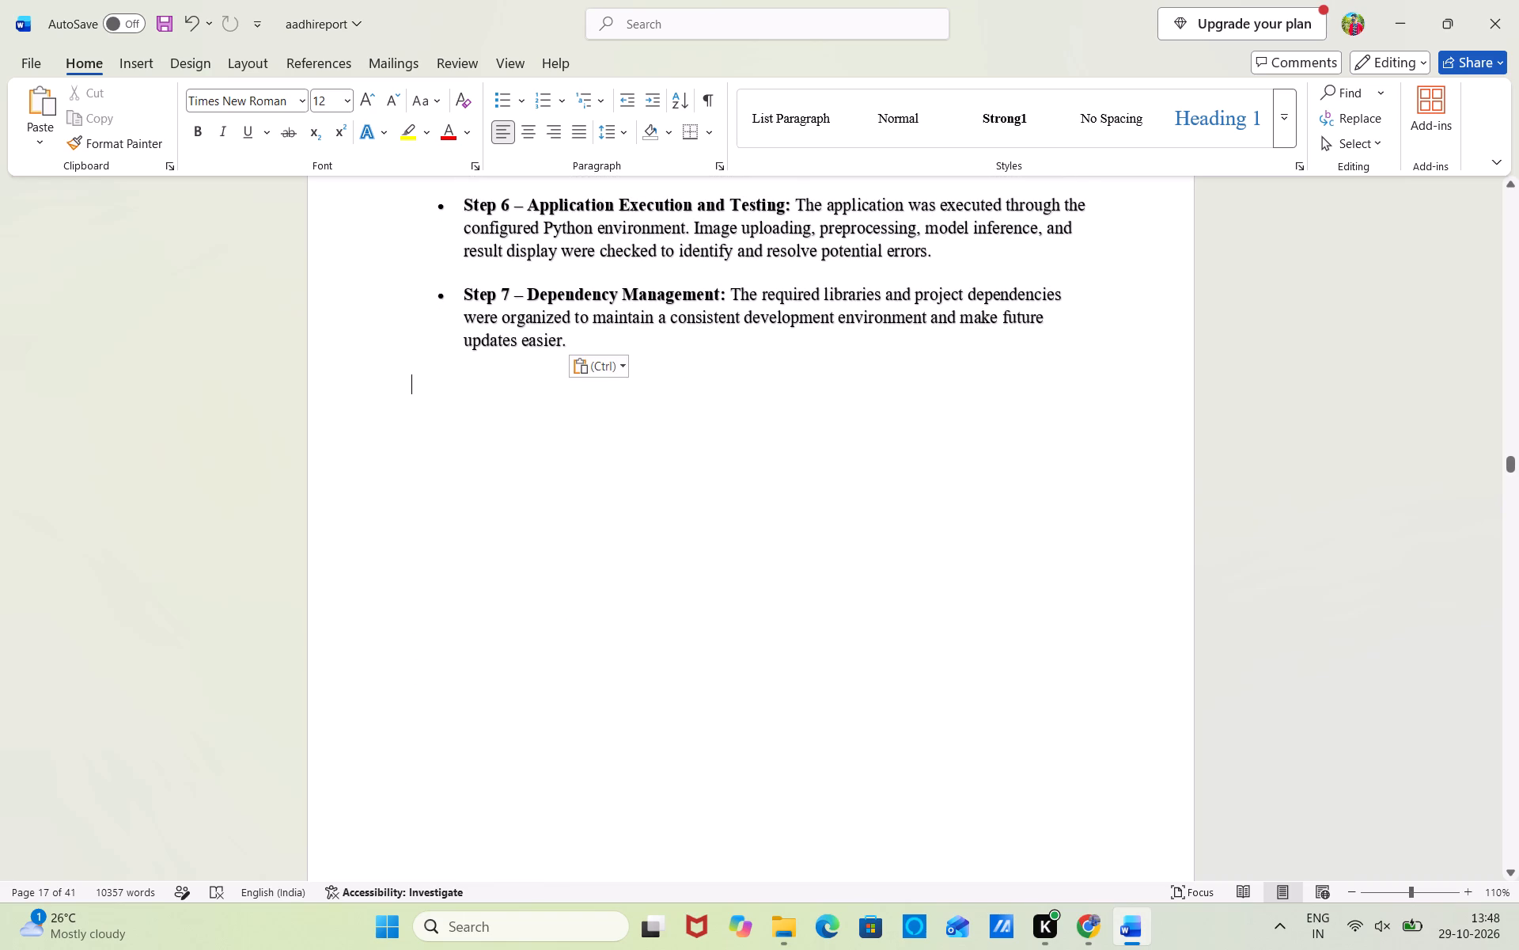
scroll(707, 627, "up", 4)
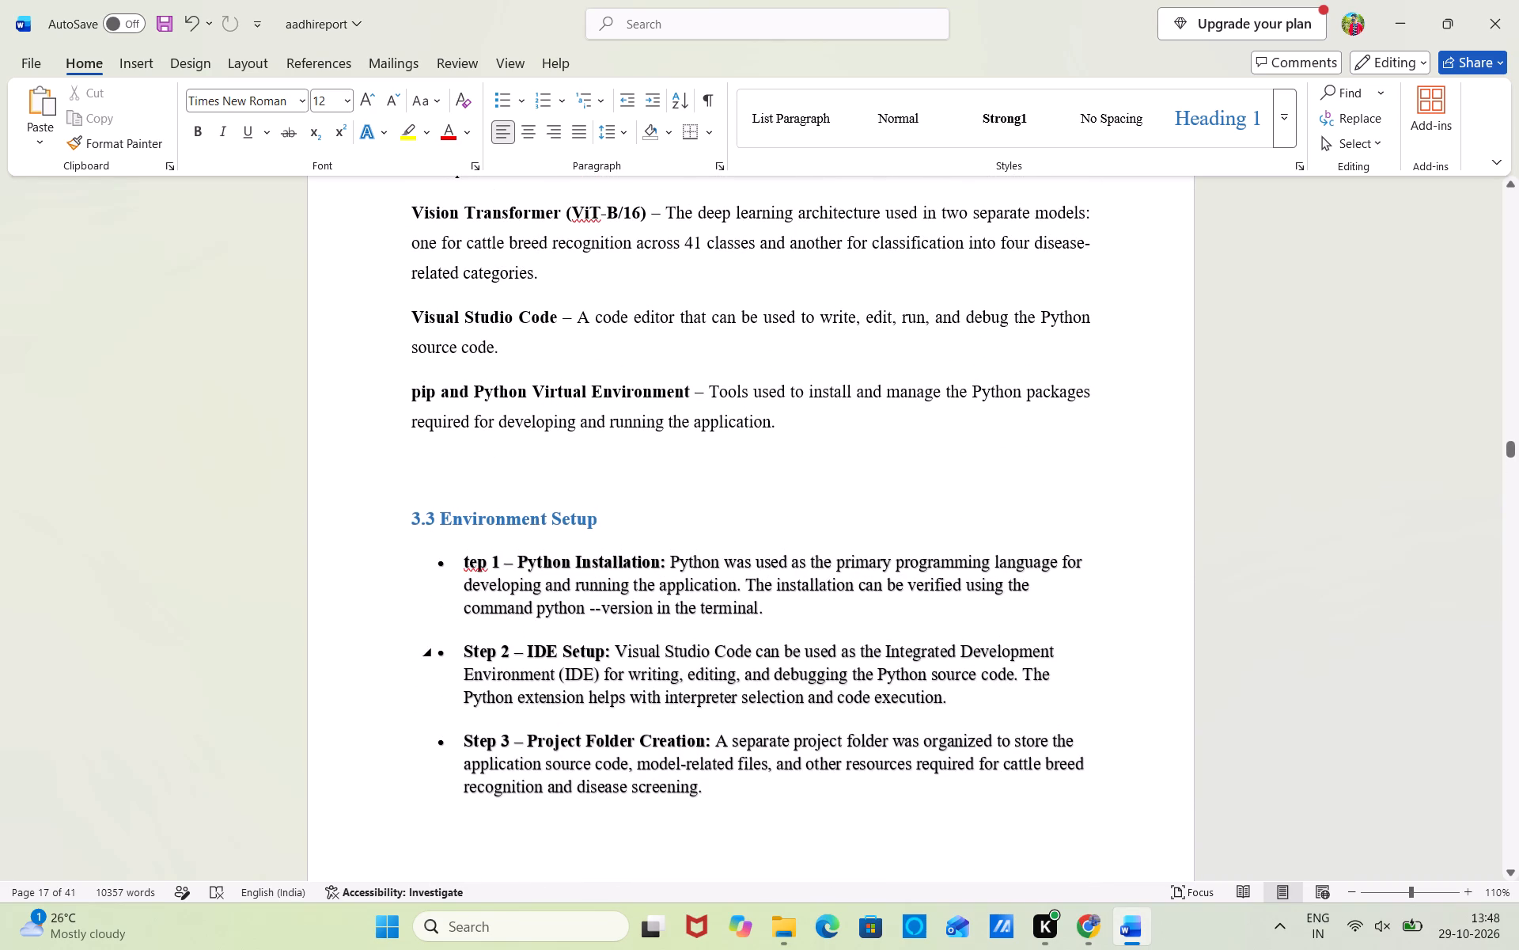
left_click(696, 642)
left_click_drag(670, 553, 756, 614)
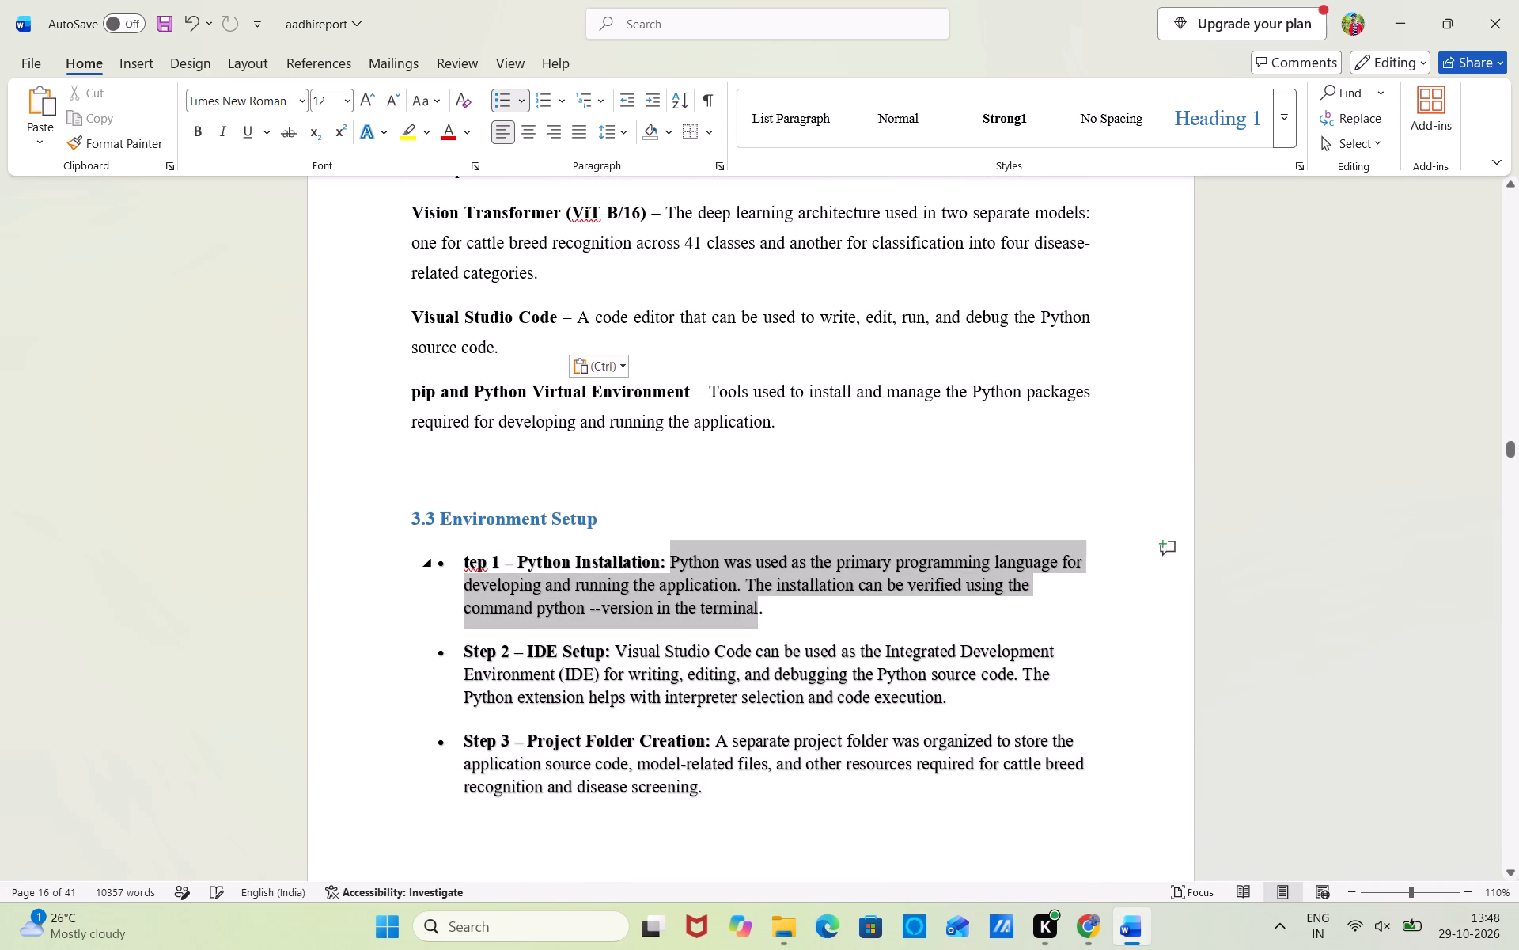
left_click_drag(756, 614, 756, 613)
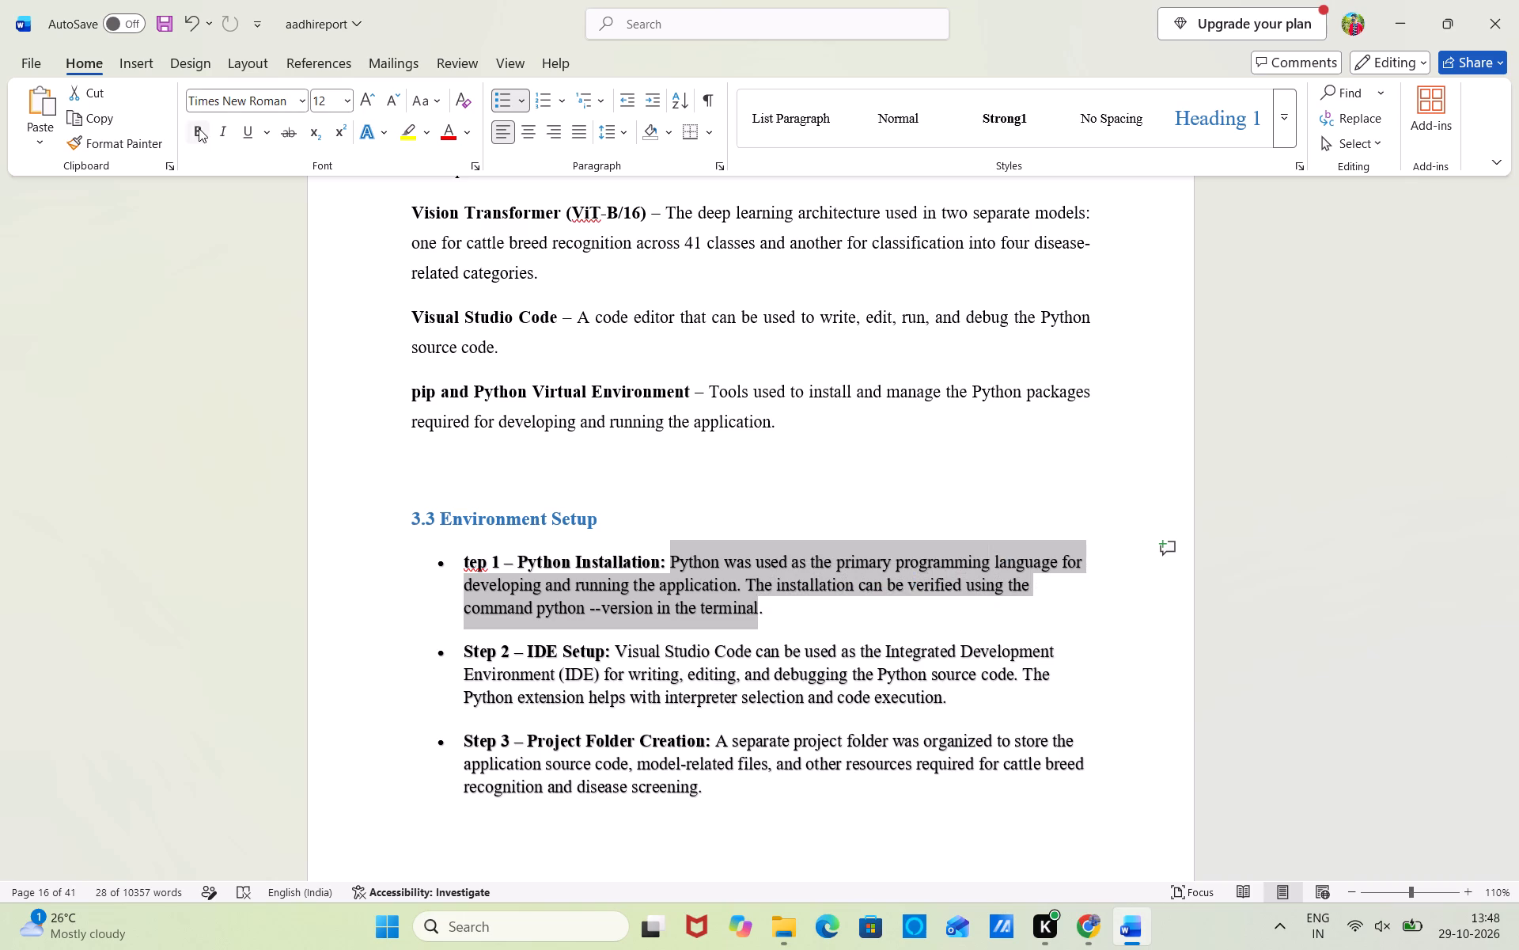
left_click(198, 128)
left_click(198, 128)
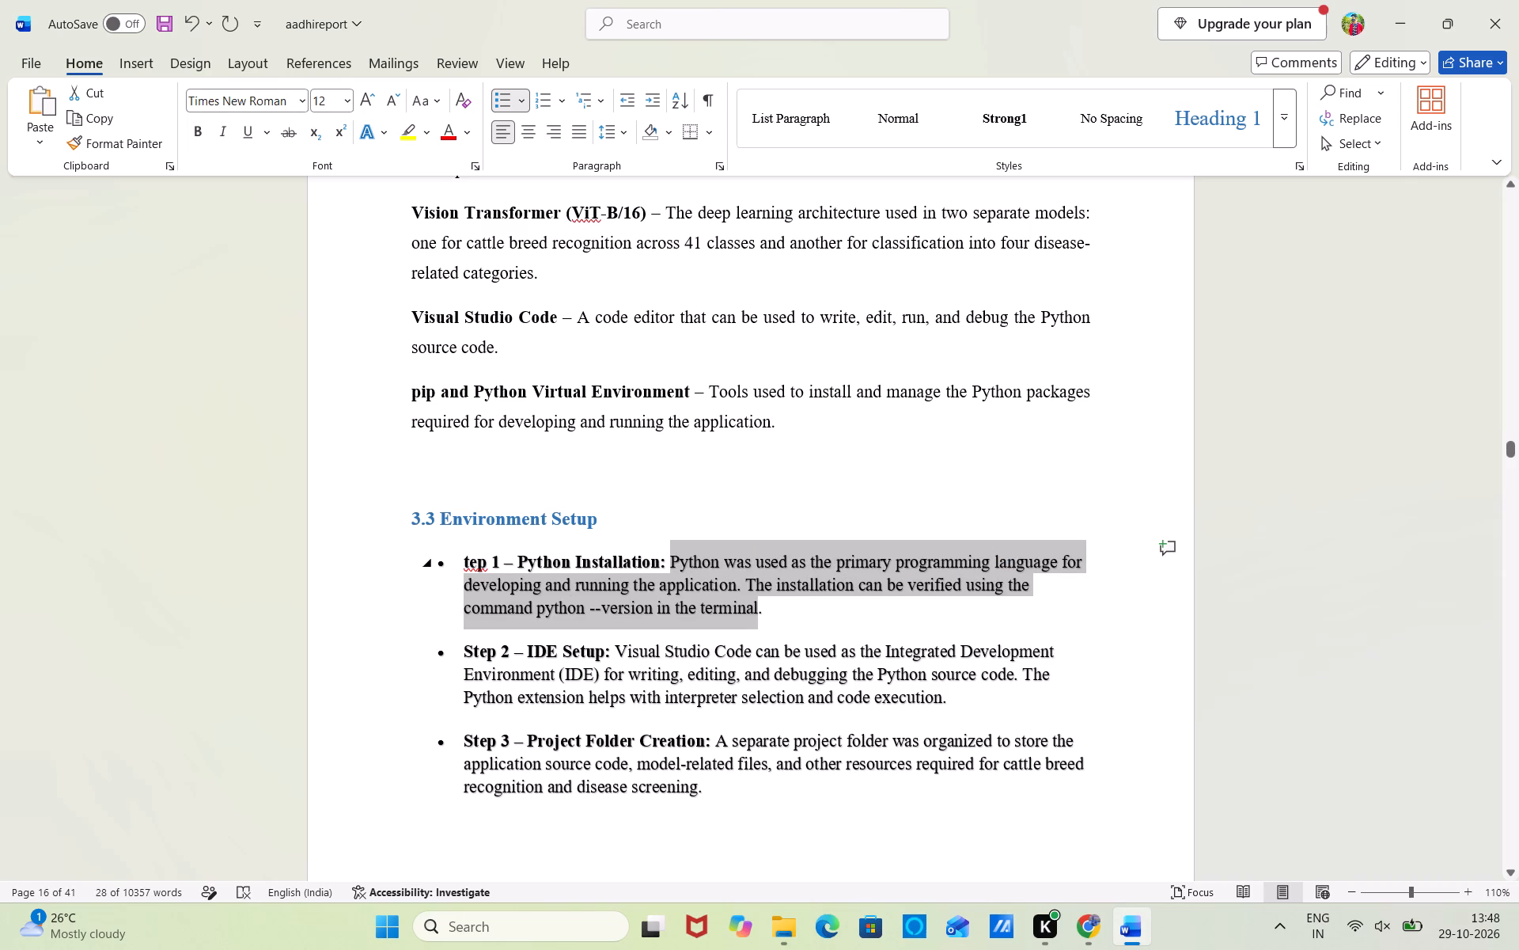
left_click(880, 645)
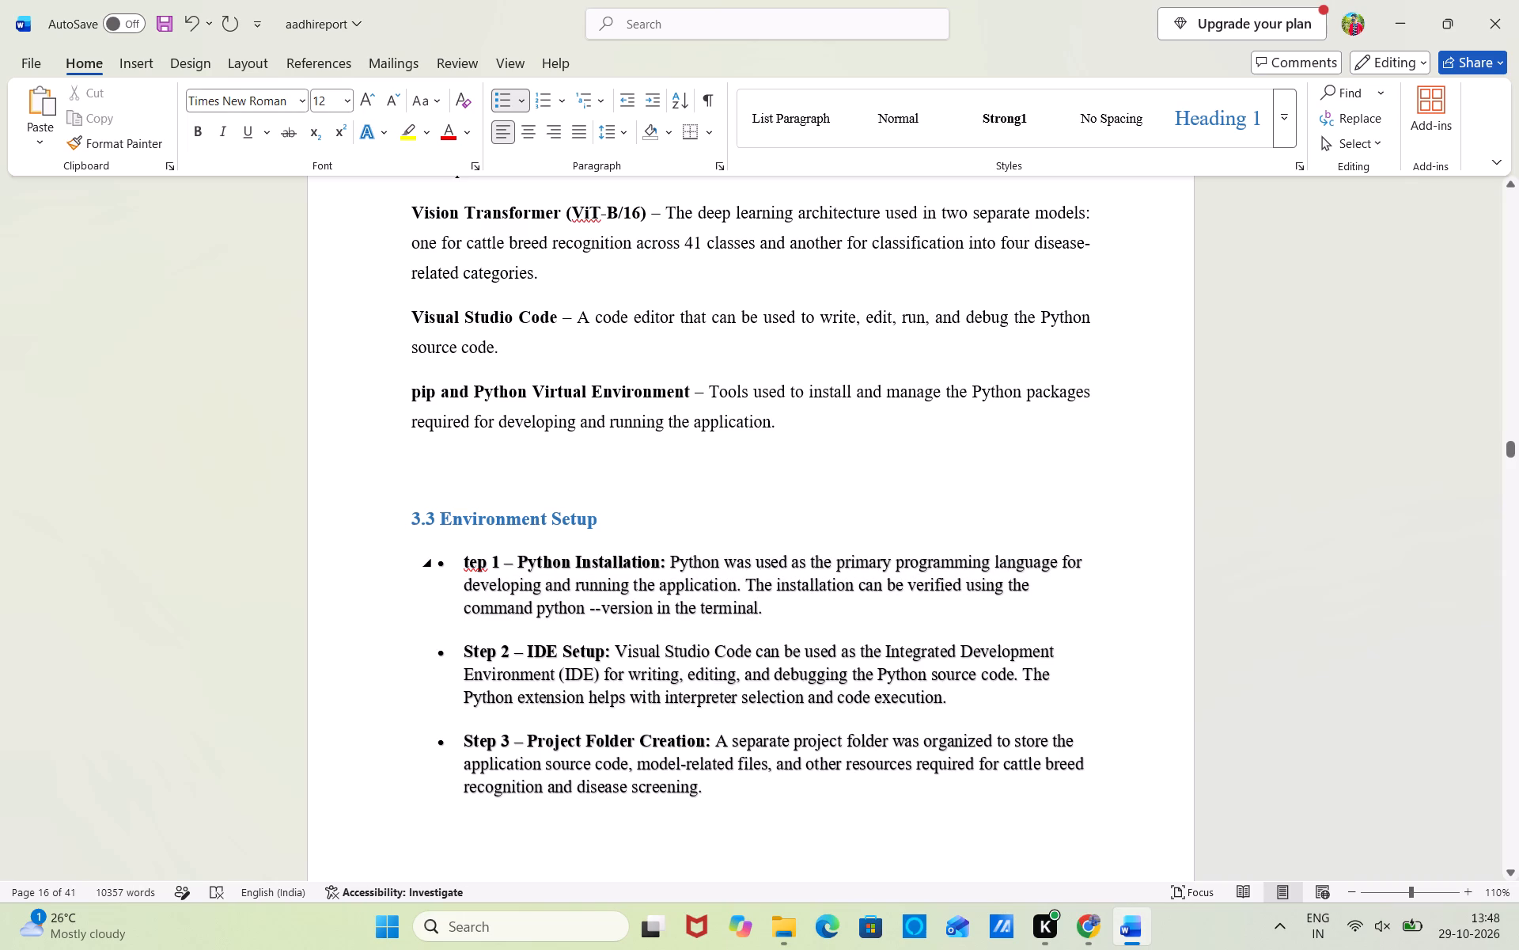
Add the missing S at the start of the Python Installation bullet so that it begins with "Step 1".
left_click(463, 560)
key("s")
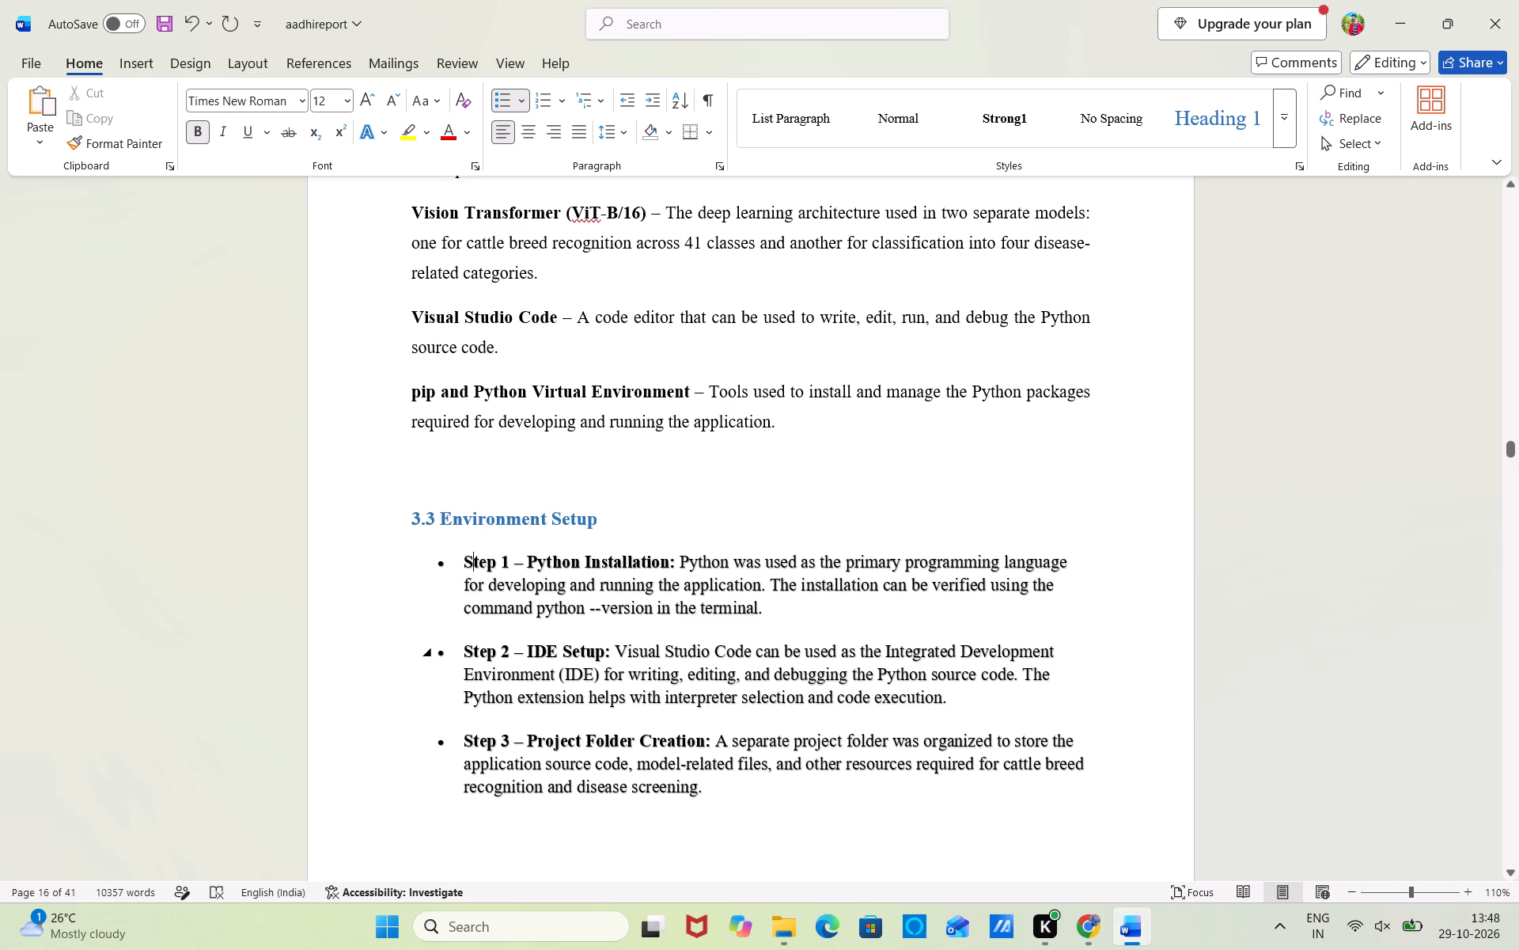
Try to close the gap between Step 7 and the 3.3.1 Implementation Strategy and Integration heading by deleting the blank lines before it.
scroll(522, 685, "down", 3)
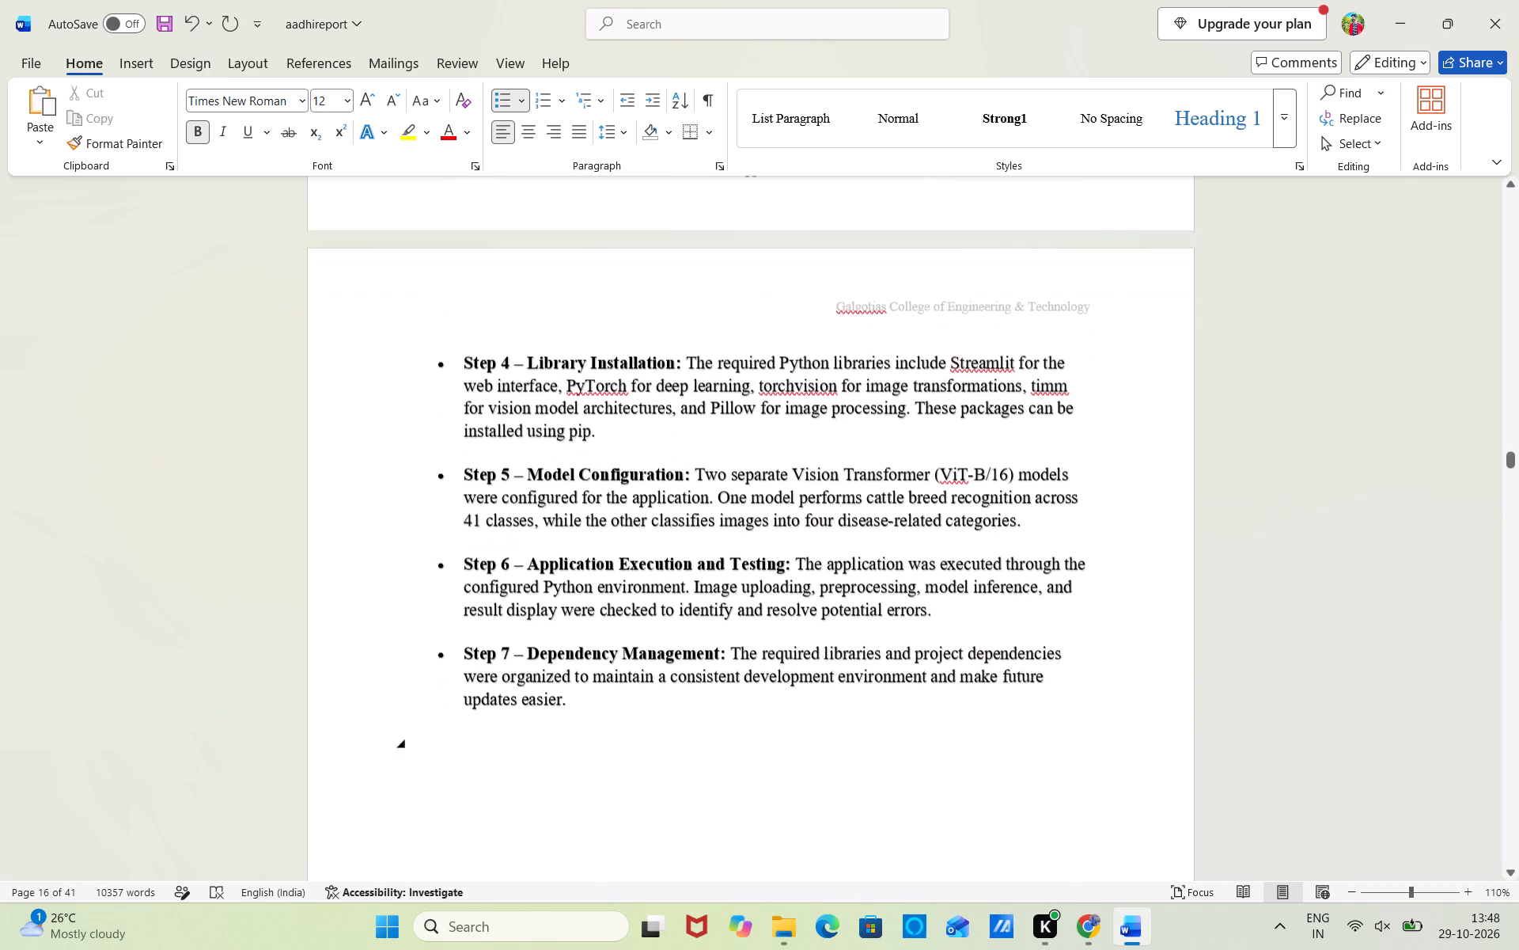
scroll(522, 685, "down", 3)
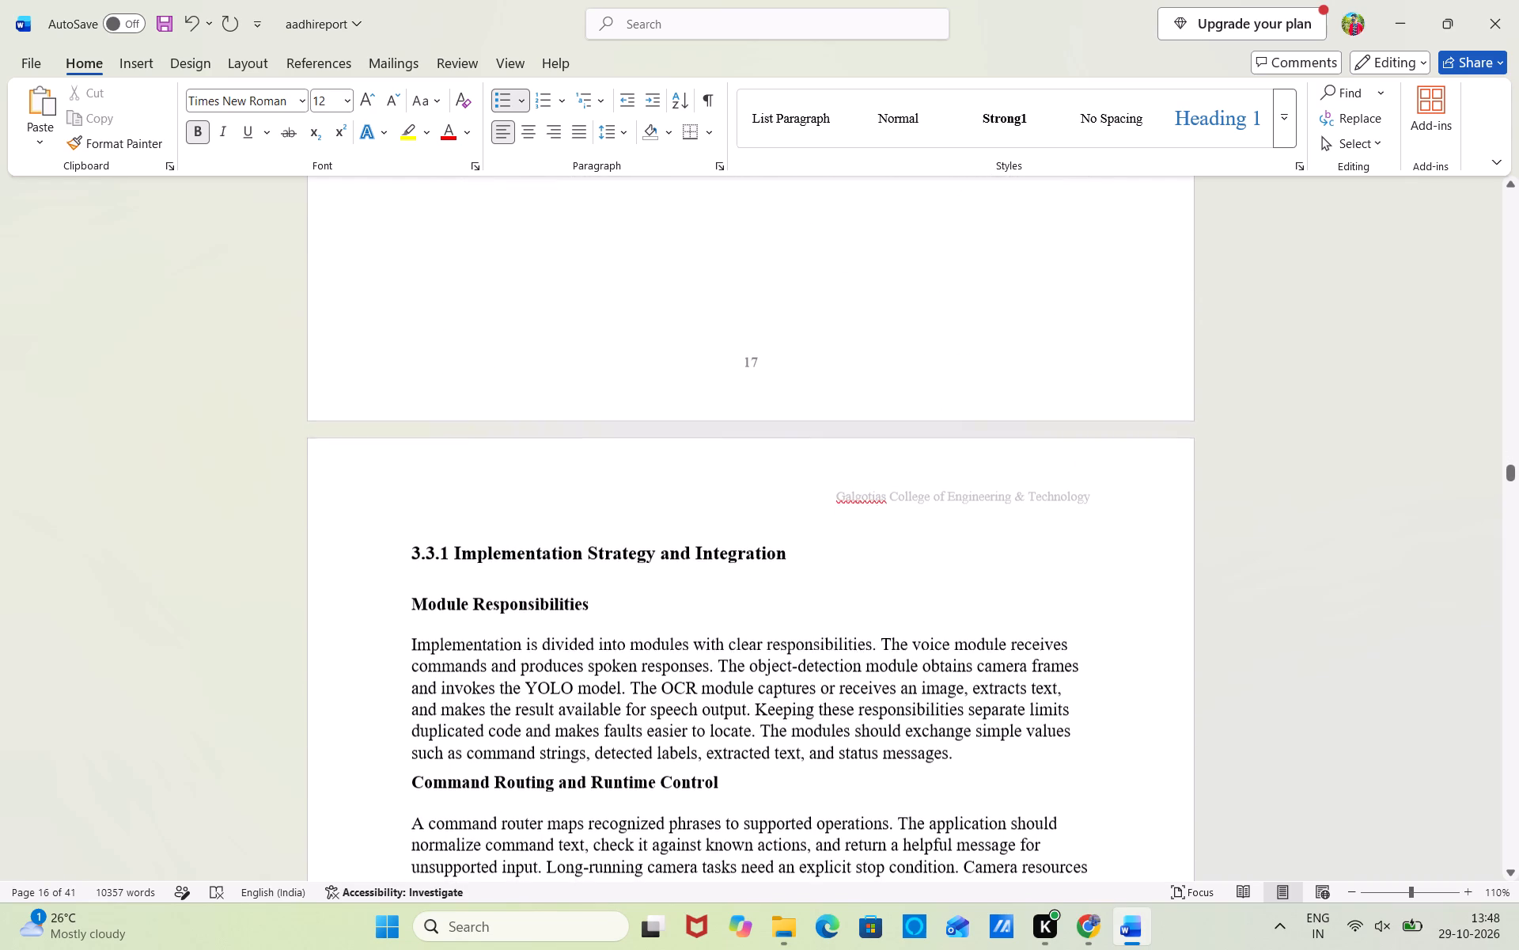
left_click(406, 543)
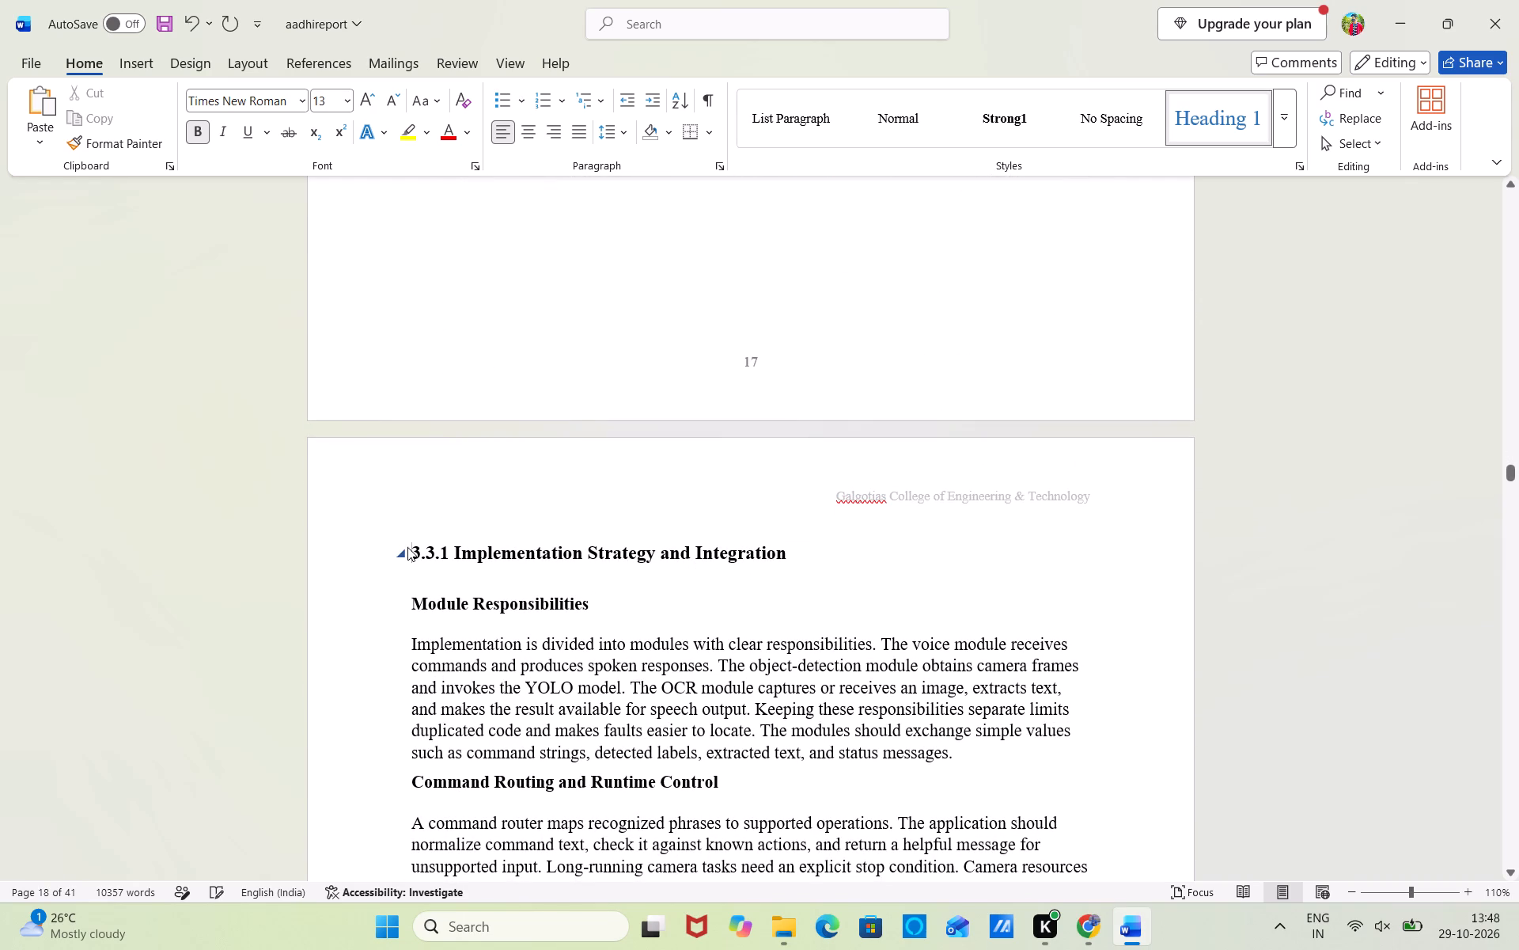
key("BackSpace")
key("BackSpace")
key("BackSpace")
key("BackSpace")
scroll(407, 547, "up", 1)
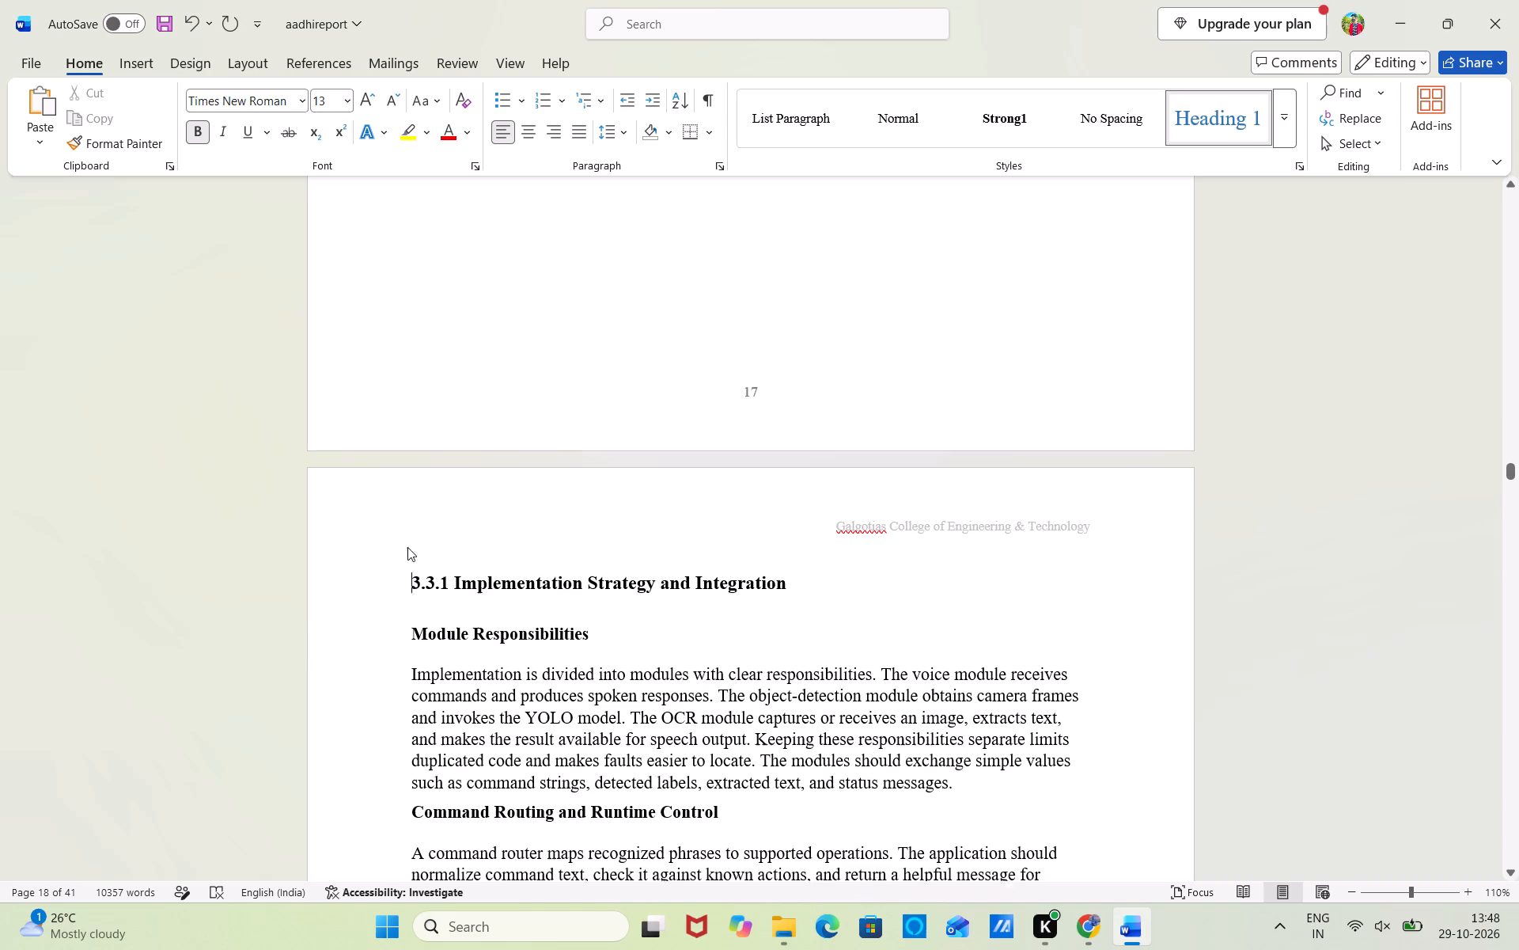
scroll(407, 547, "up", 2)
scroll(321, 785, "down", 2)
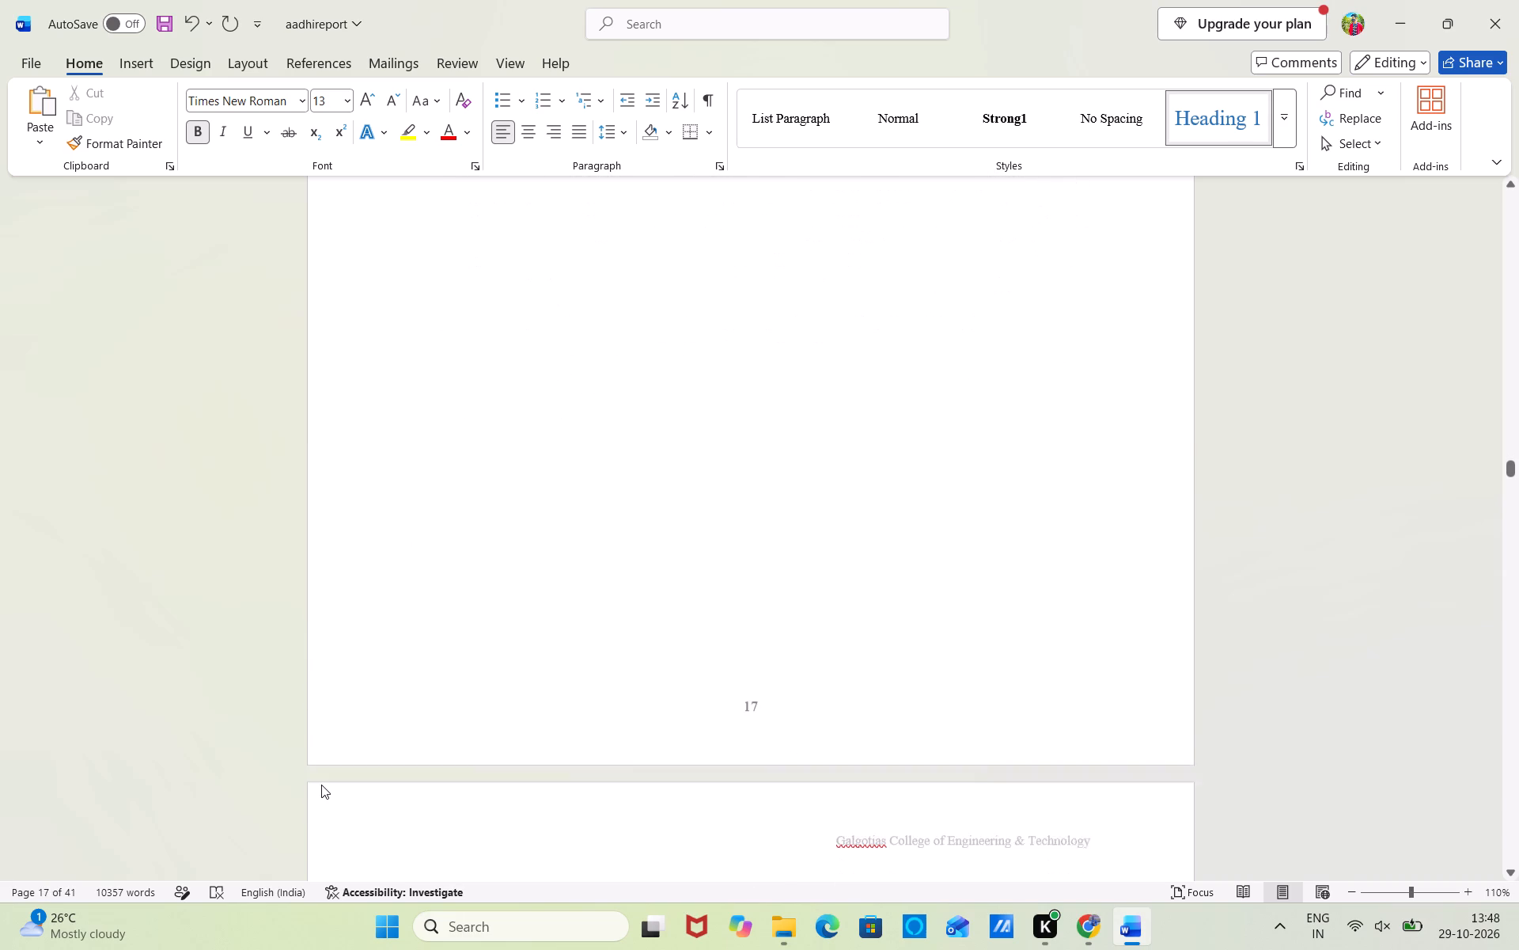
left_click(409, 840)
key("BackSpace")
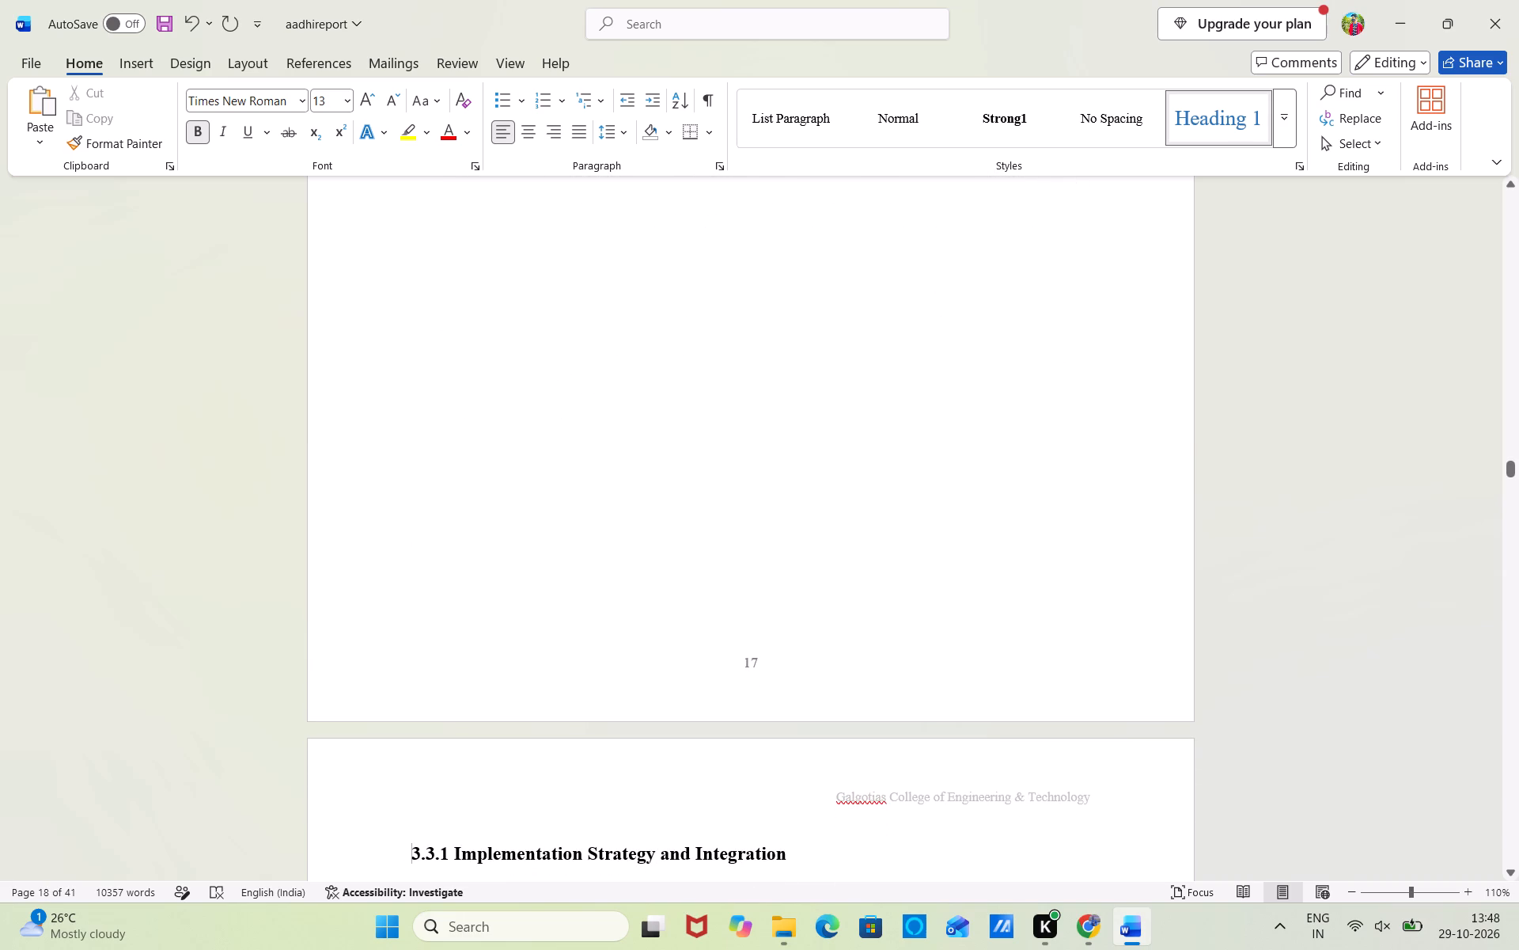
key("BackSpace")
key("BackSpace")
key("BackSpace")
scroll(409, 824, "down", 1)
scroll(409, 805, "up", 2)
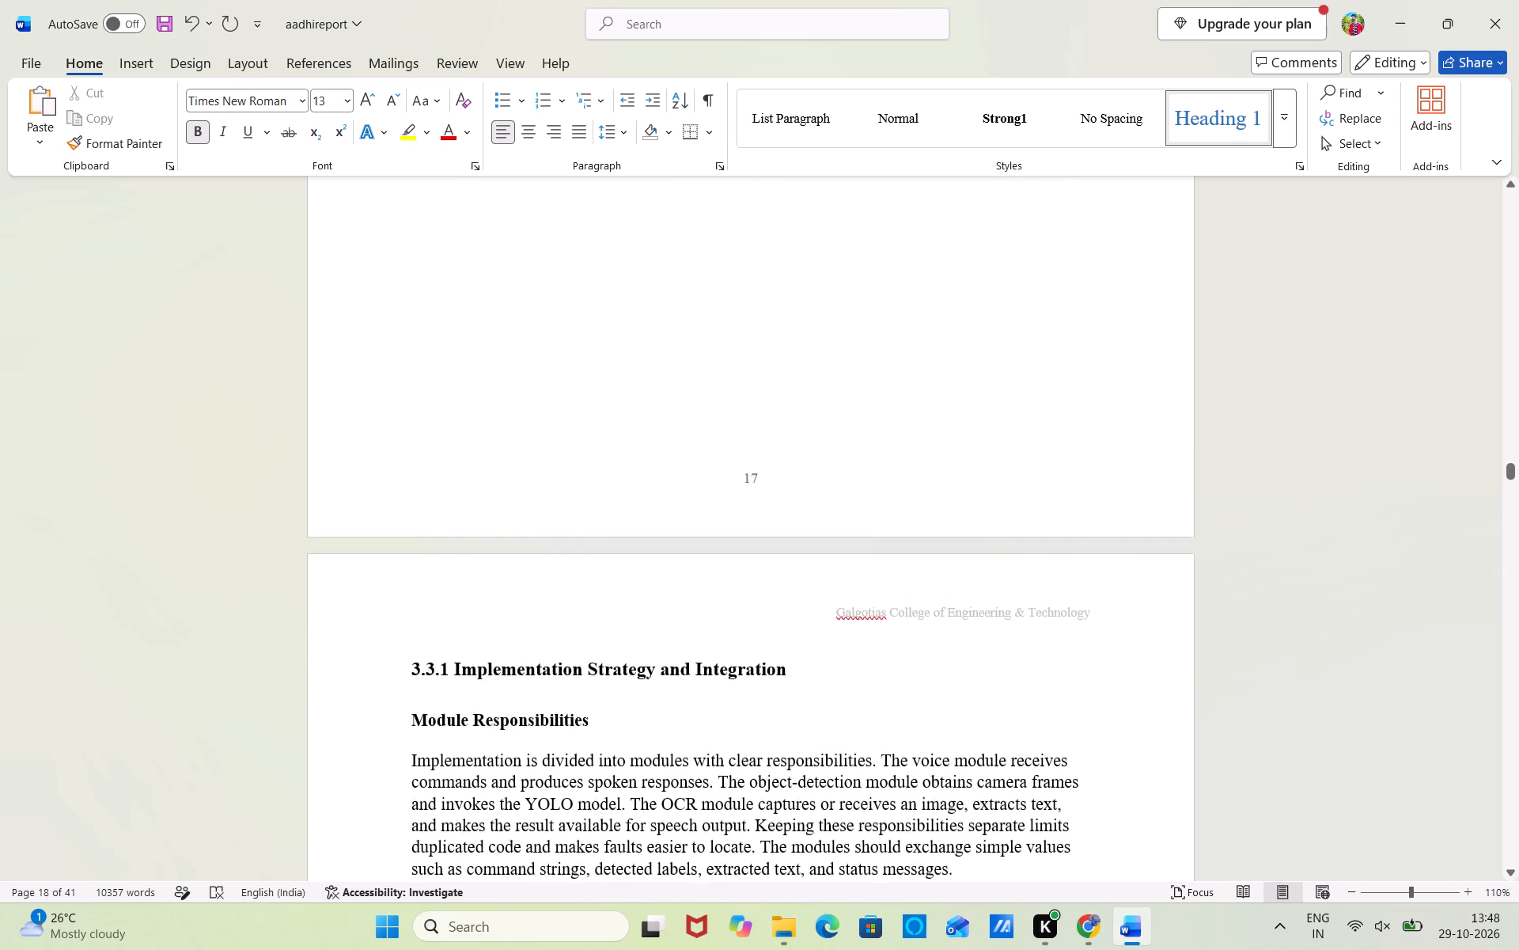
scroll(409, 805, "up", 2)
right_click(409, 805)
scroll(409, 805, "down", 1)
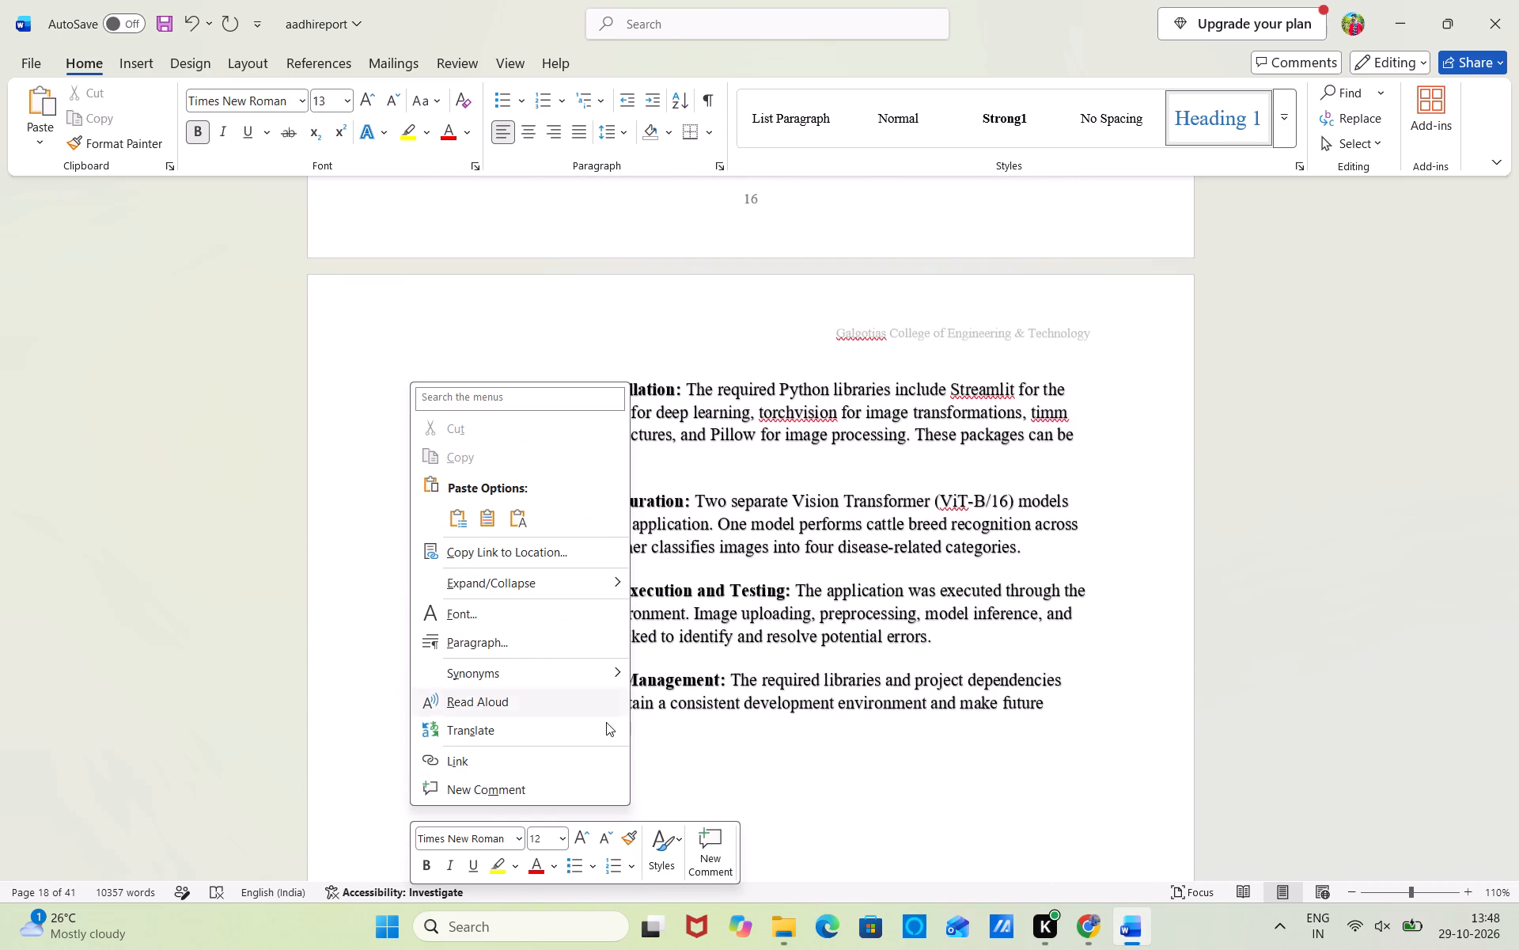
left_click(725, 777)
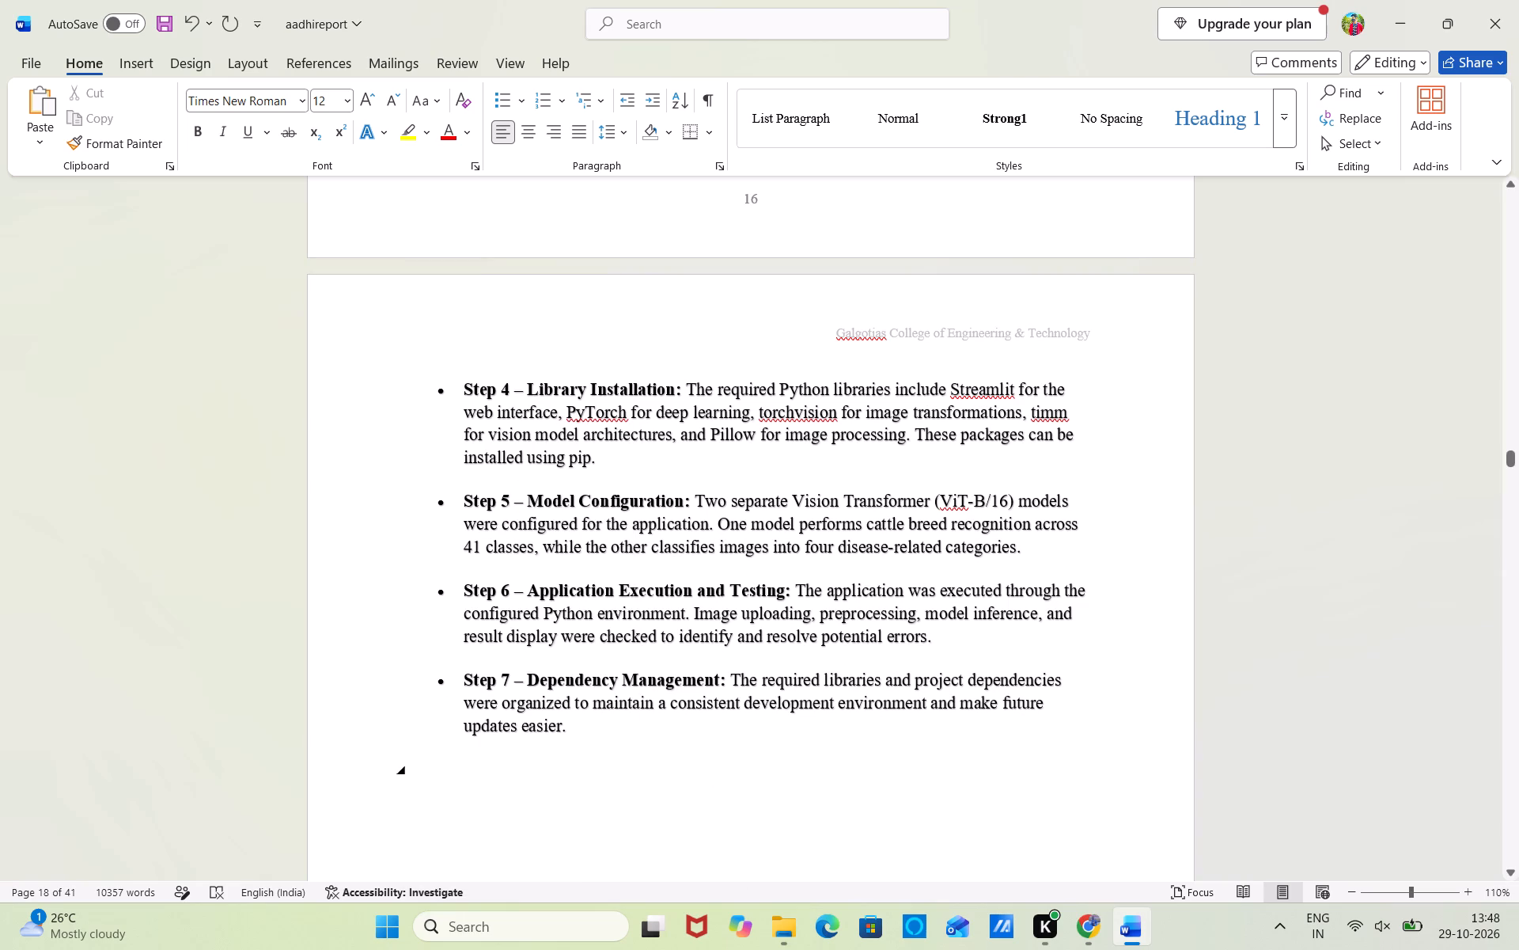
Copy the old text from Module Responsibilities under 3.3.1 through the end of section 3.3.2, stopping before 3.4 Source Code / Modules.
scroll(526, 768, "down", 3)
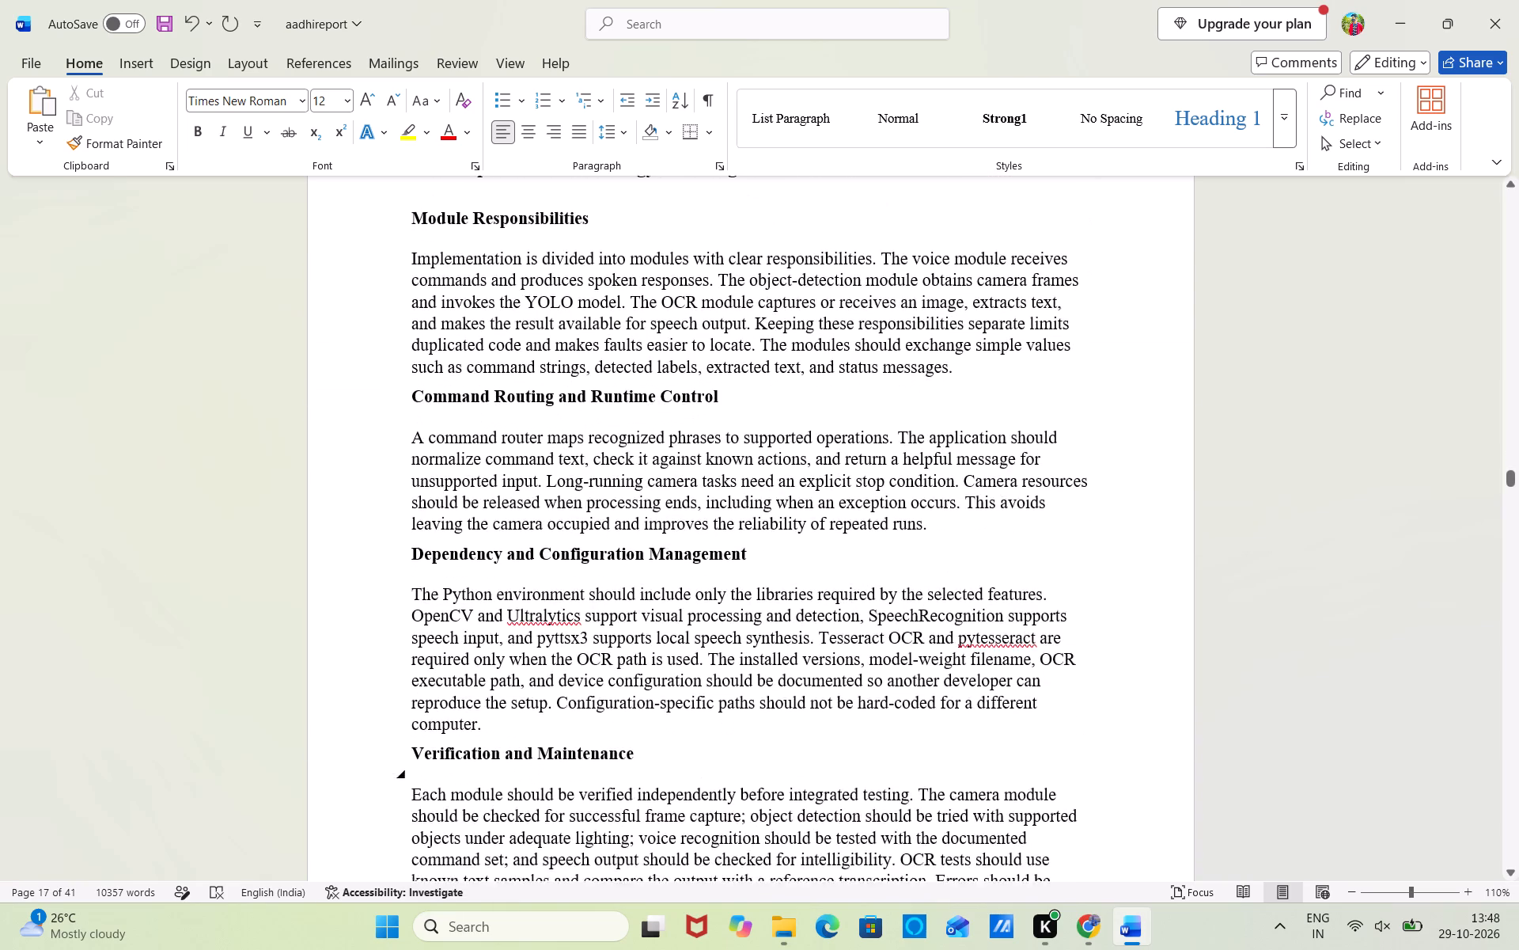
left_click_drag(410, 363, 527, 560)
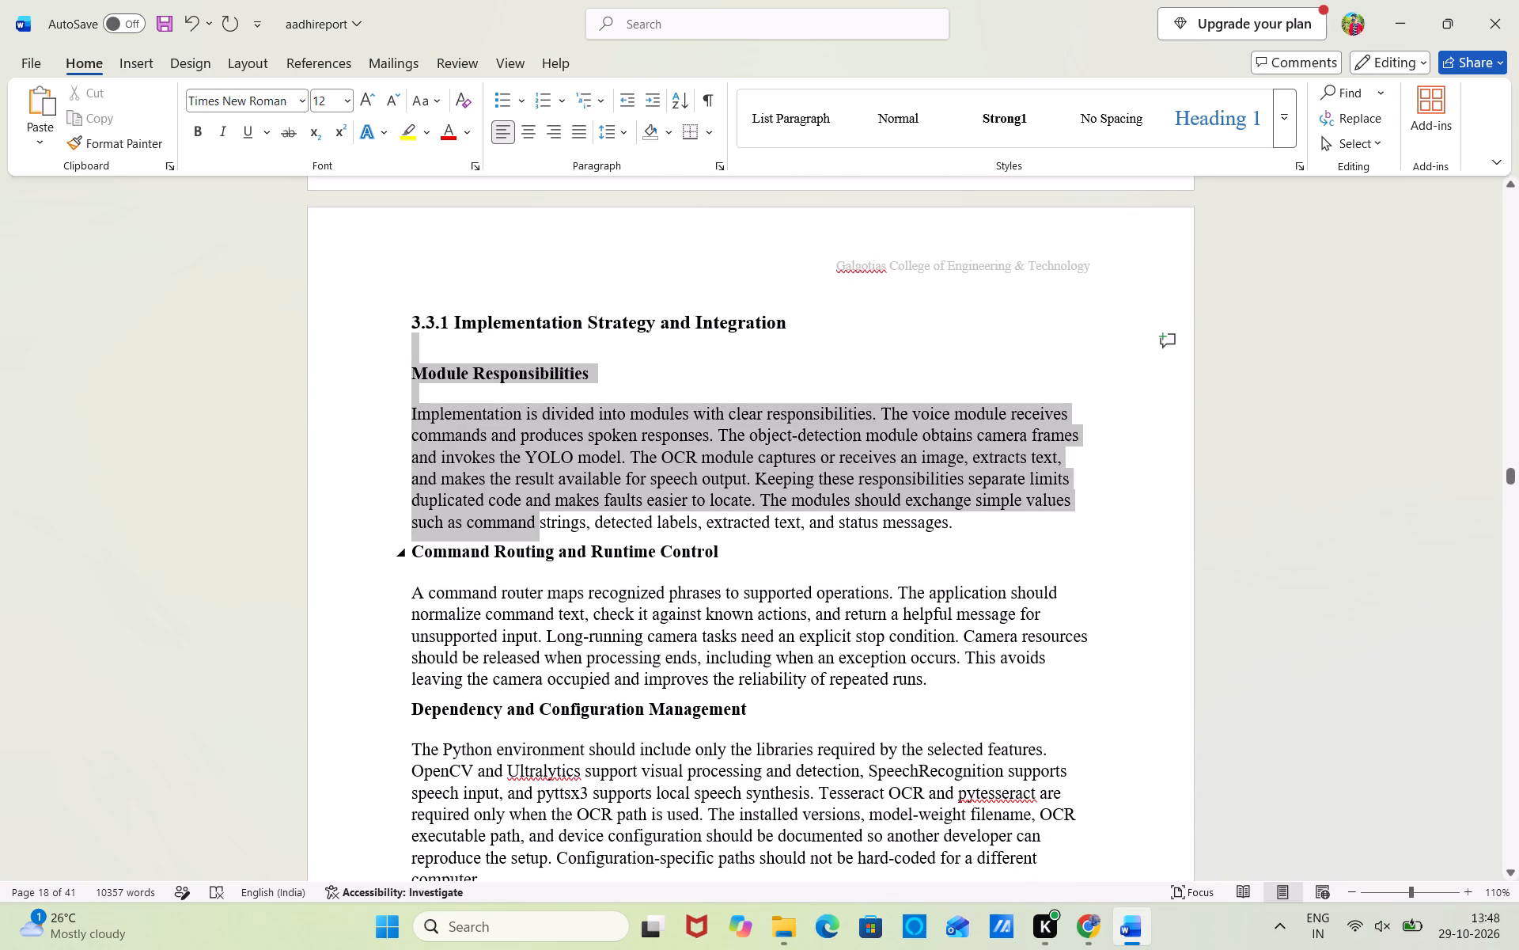
left_click_drag(527, 560, 657, 673)
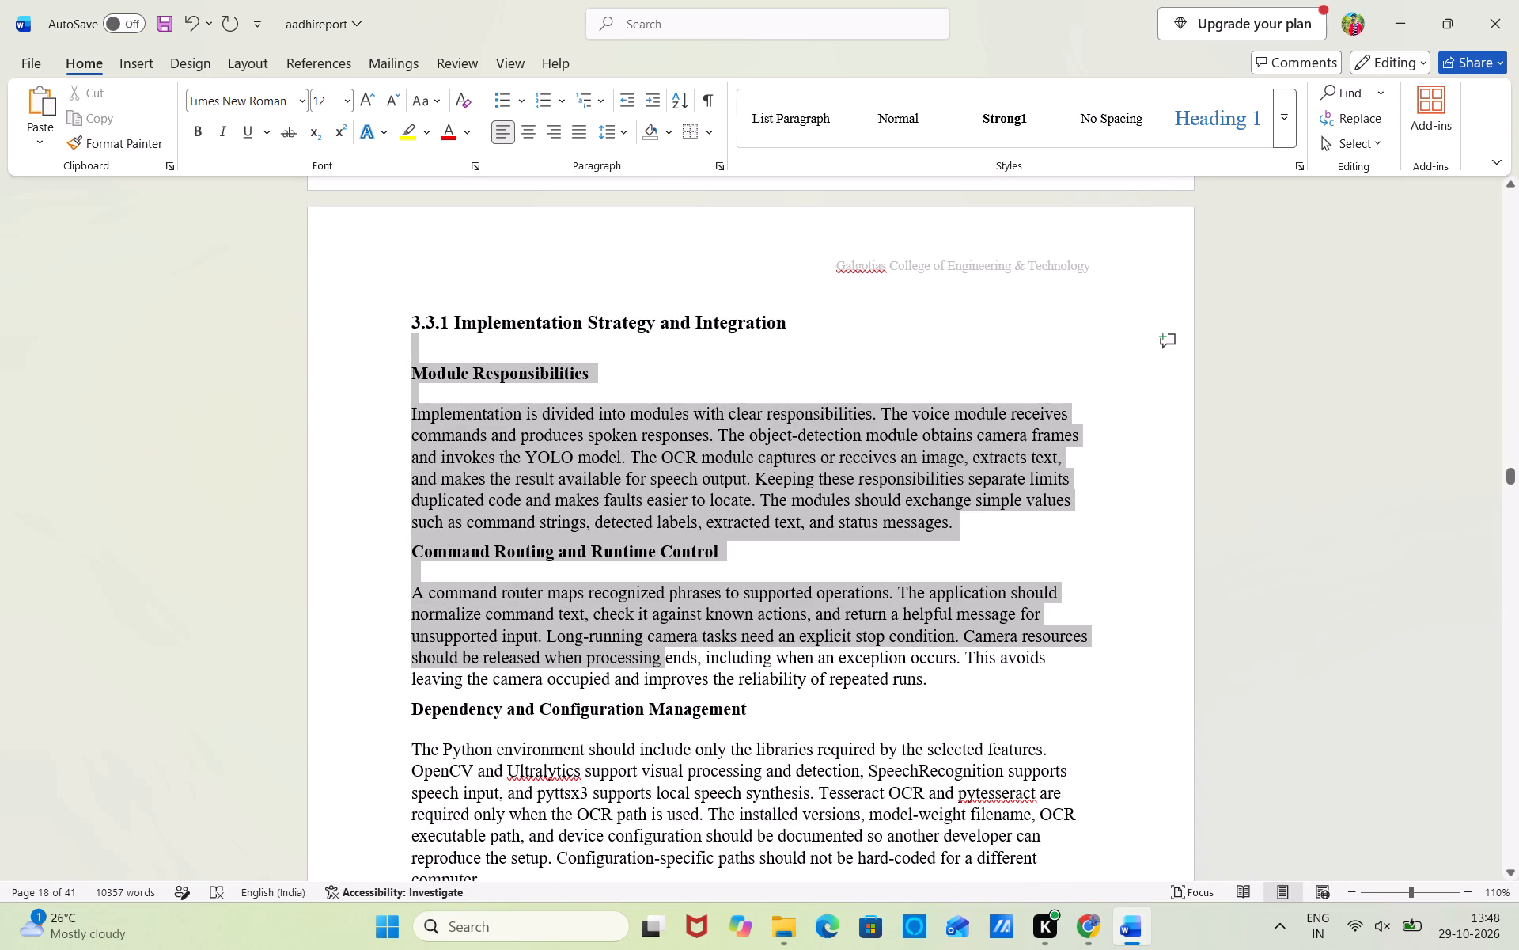
left_click_drag(657, 673, 680, 838)
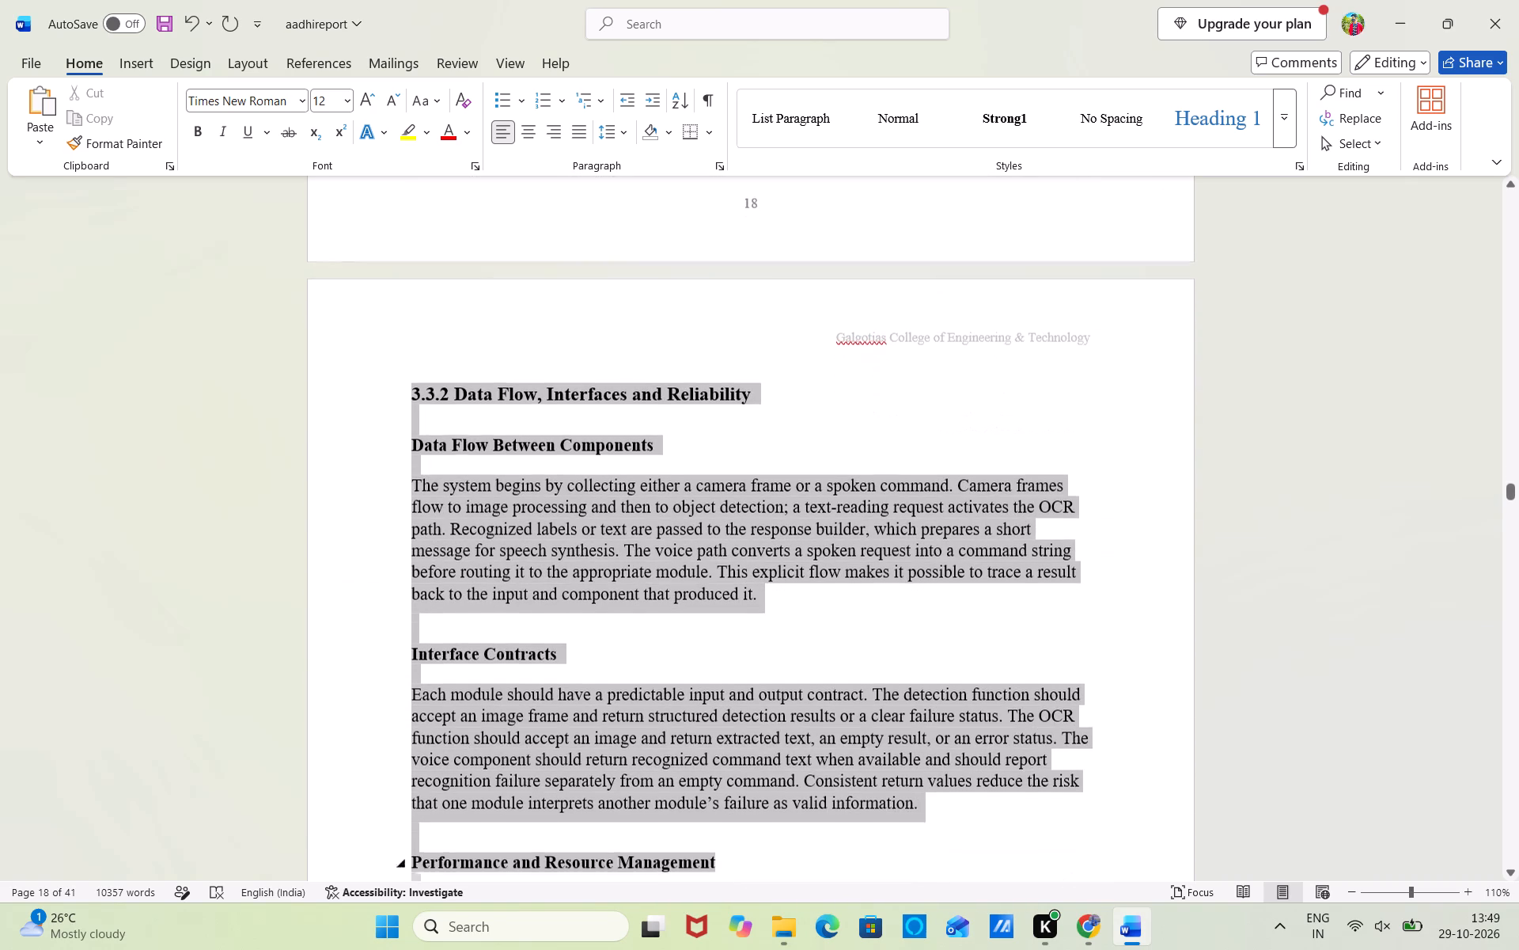
left_click_drag(680, 838, 924, 875)
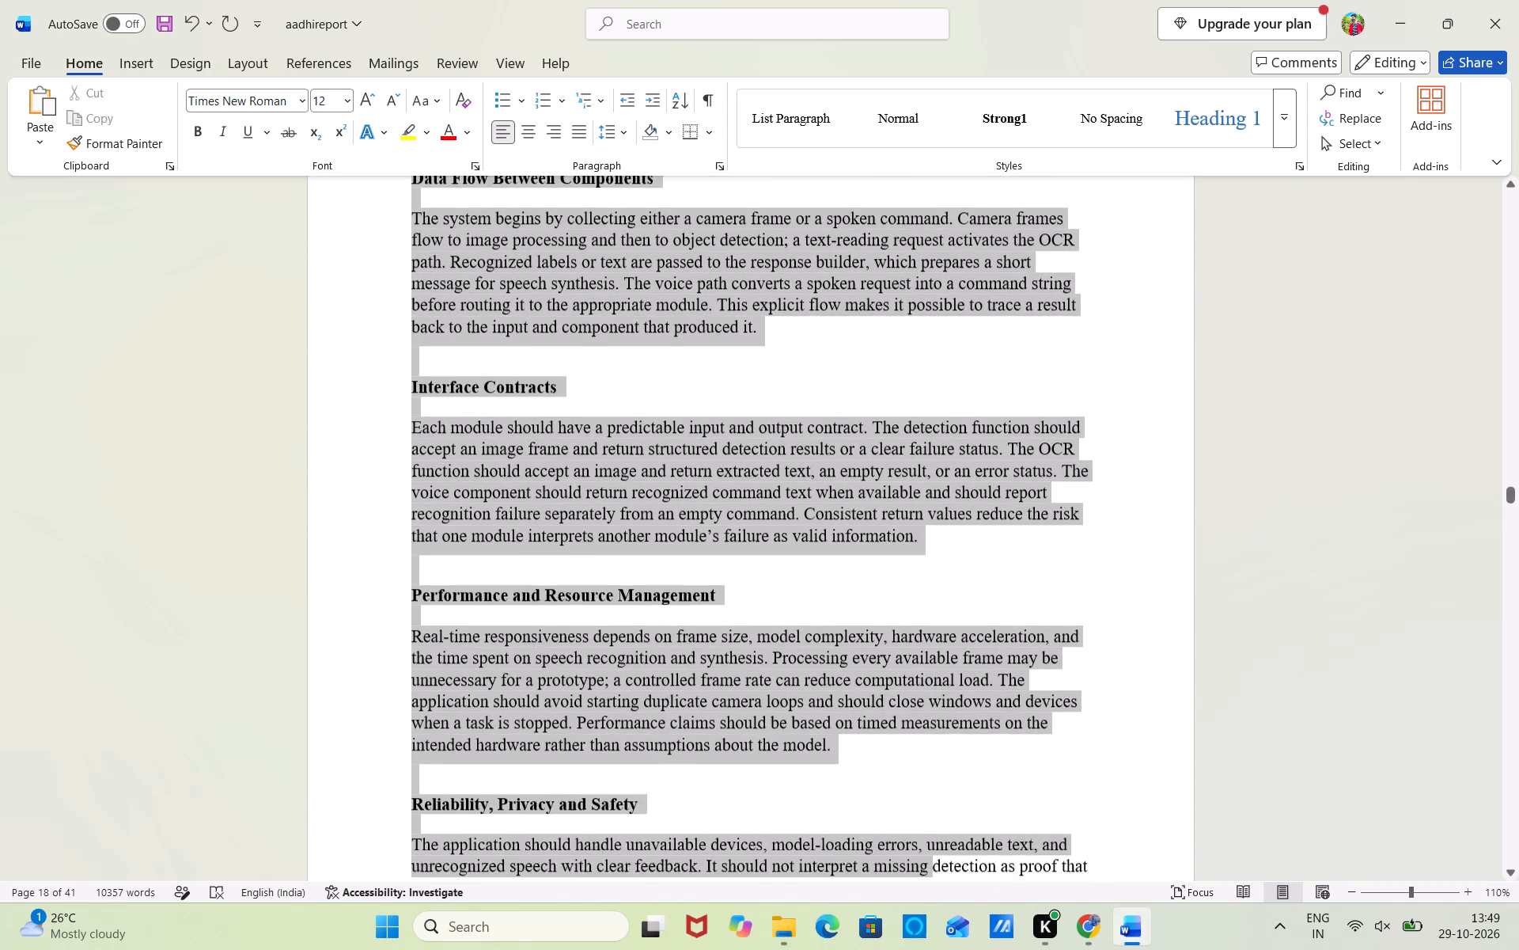
left_click_drag(924, 875, 1040, 754)
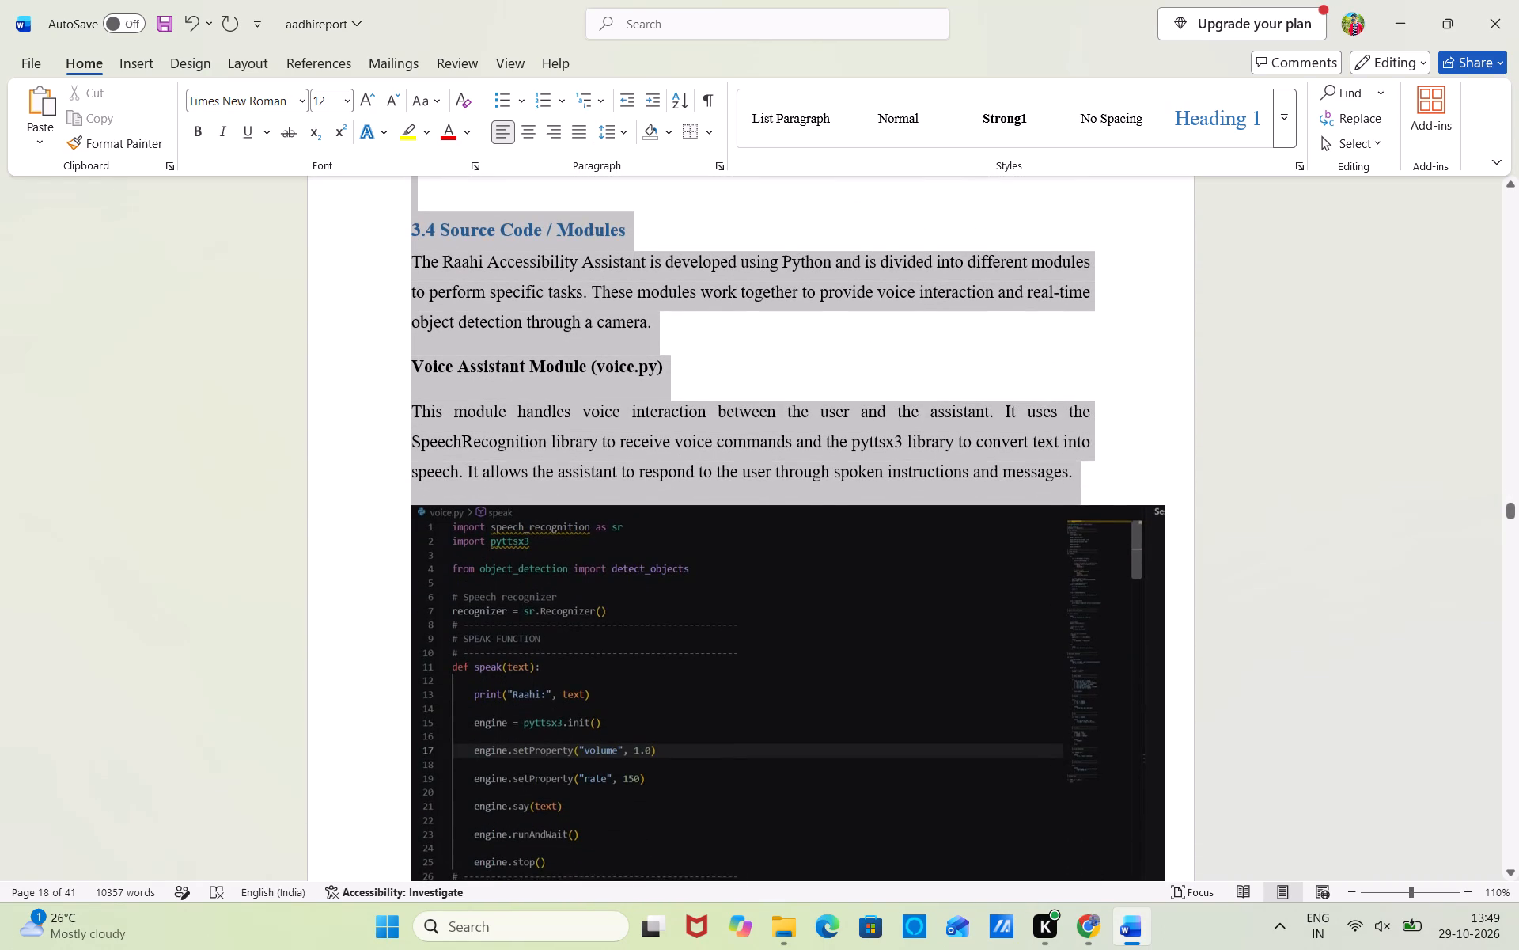
left_click_drag(1040, 754, 446, 180)
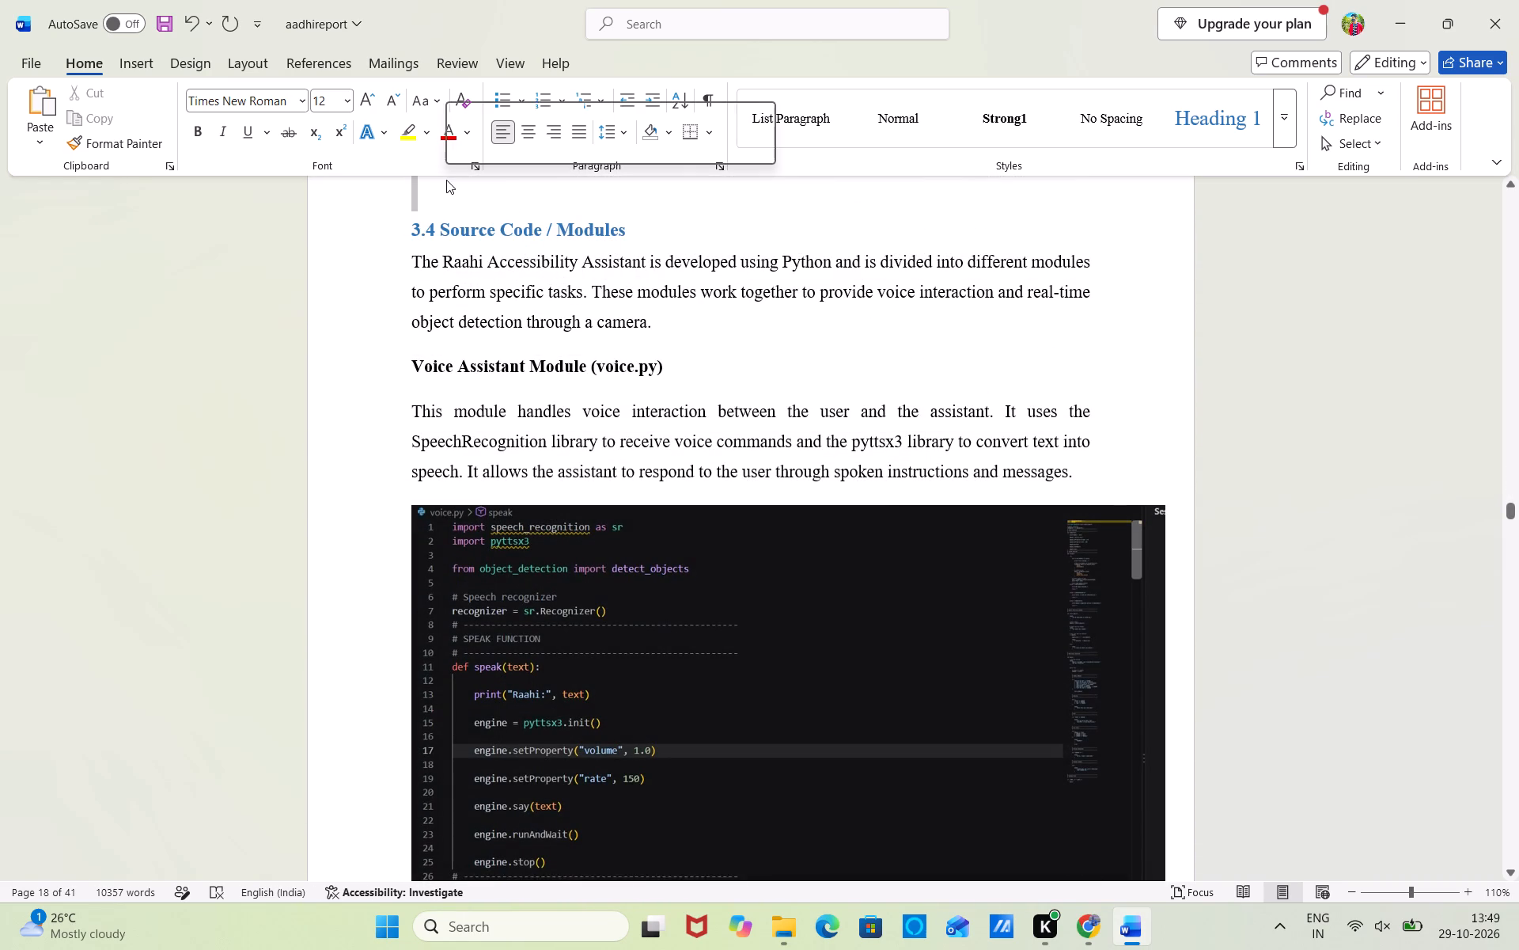
key("ctrl+c")
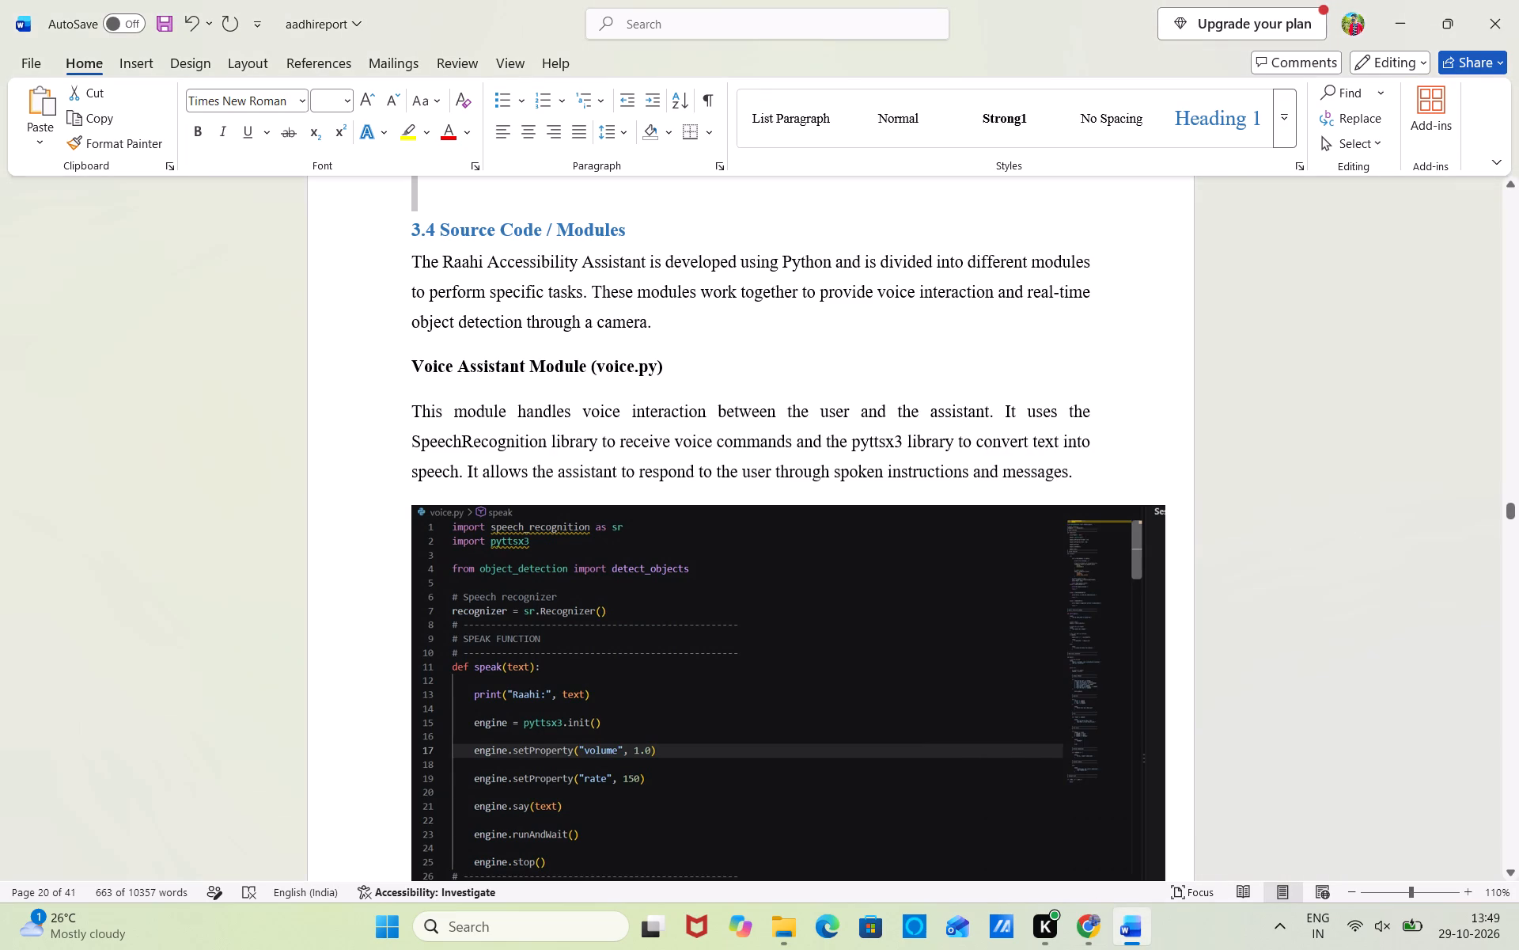
scroll(1010, 799, "down", 3)
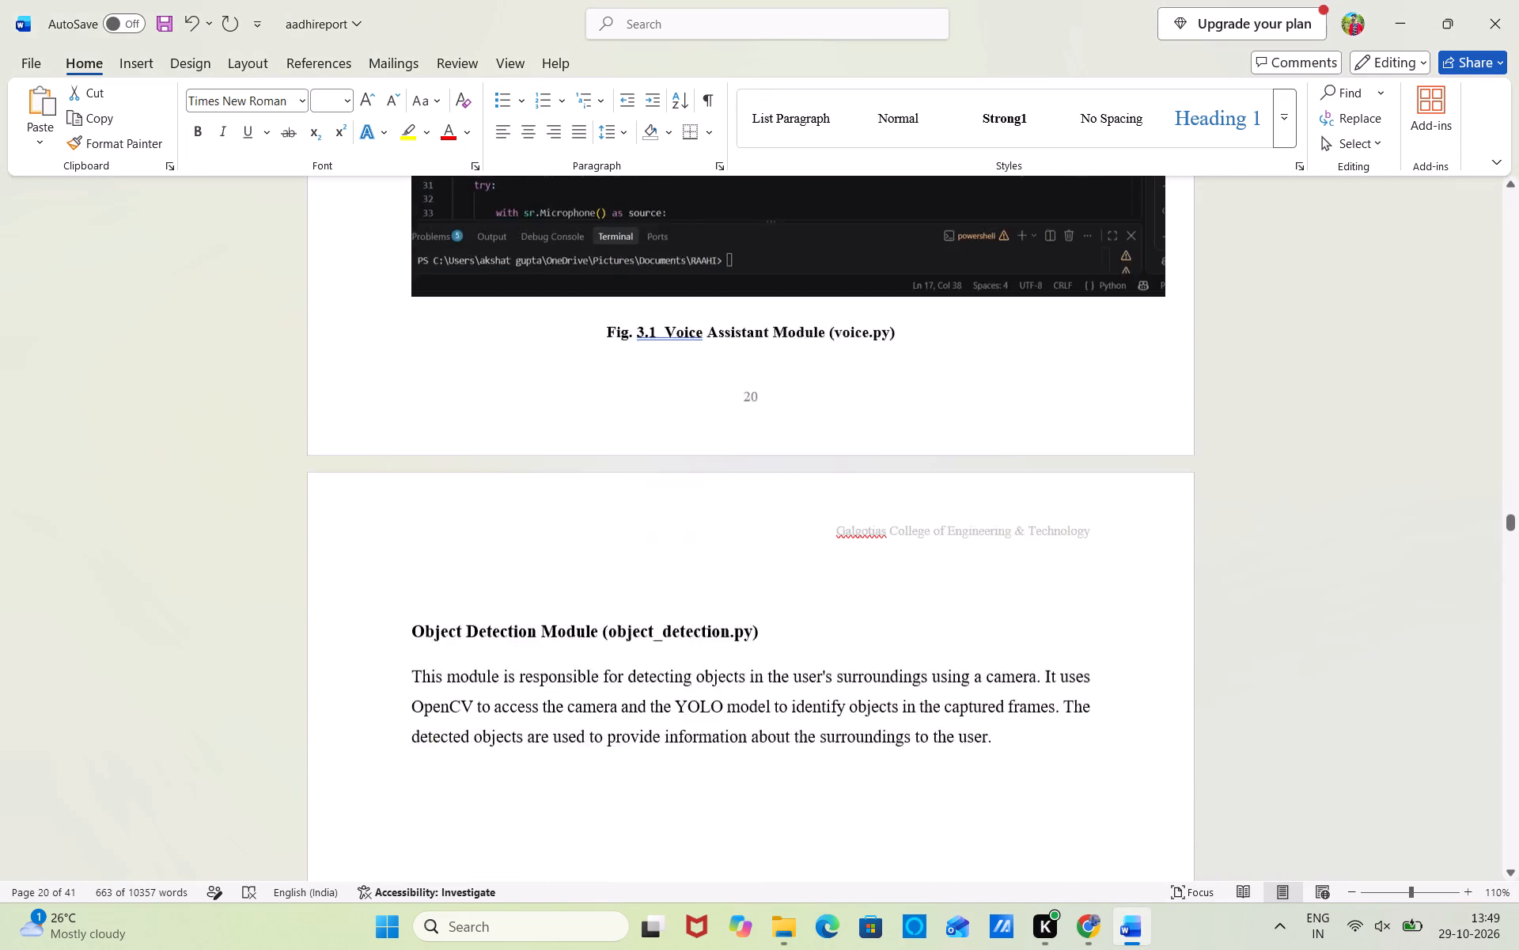
scroll(1010, 799, "down", 2)
scroll(993, 730, "down", 3)
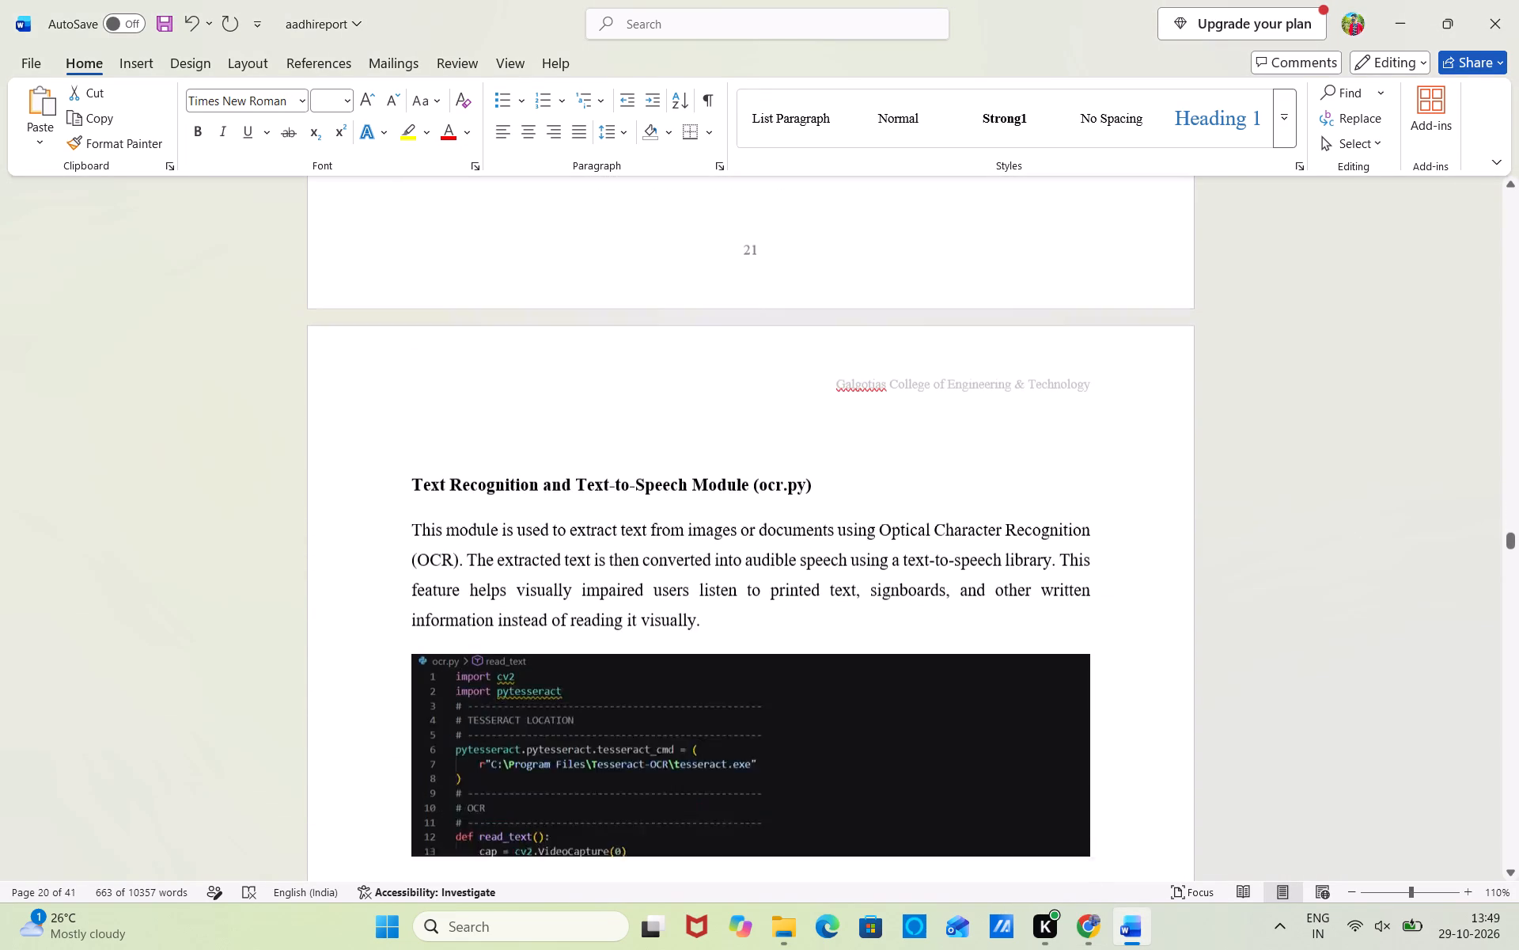
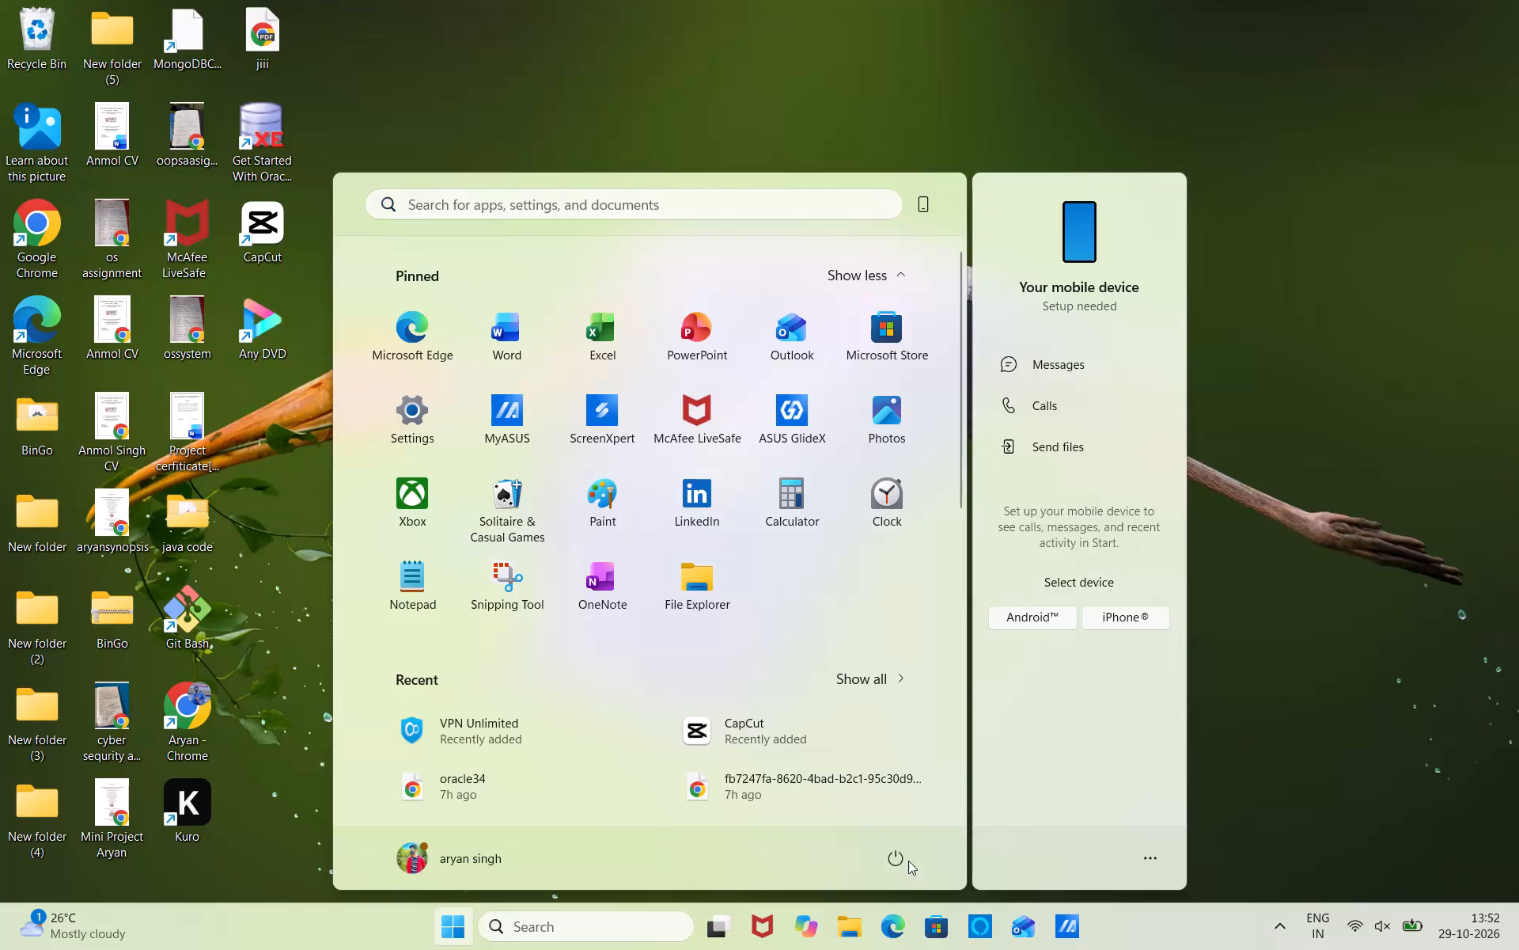
End the current Windows session using one of the computer's power options.
left_click(901, 861)
left_click(903, 789)
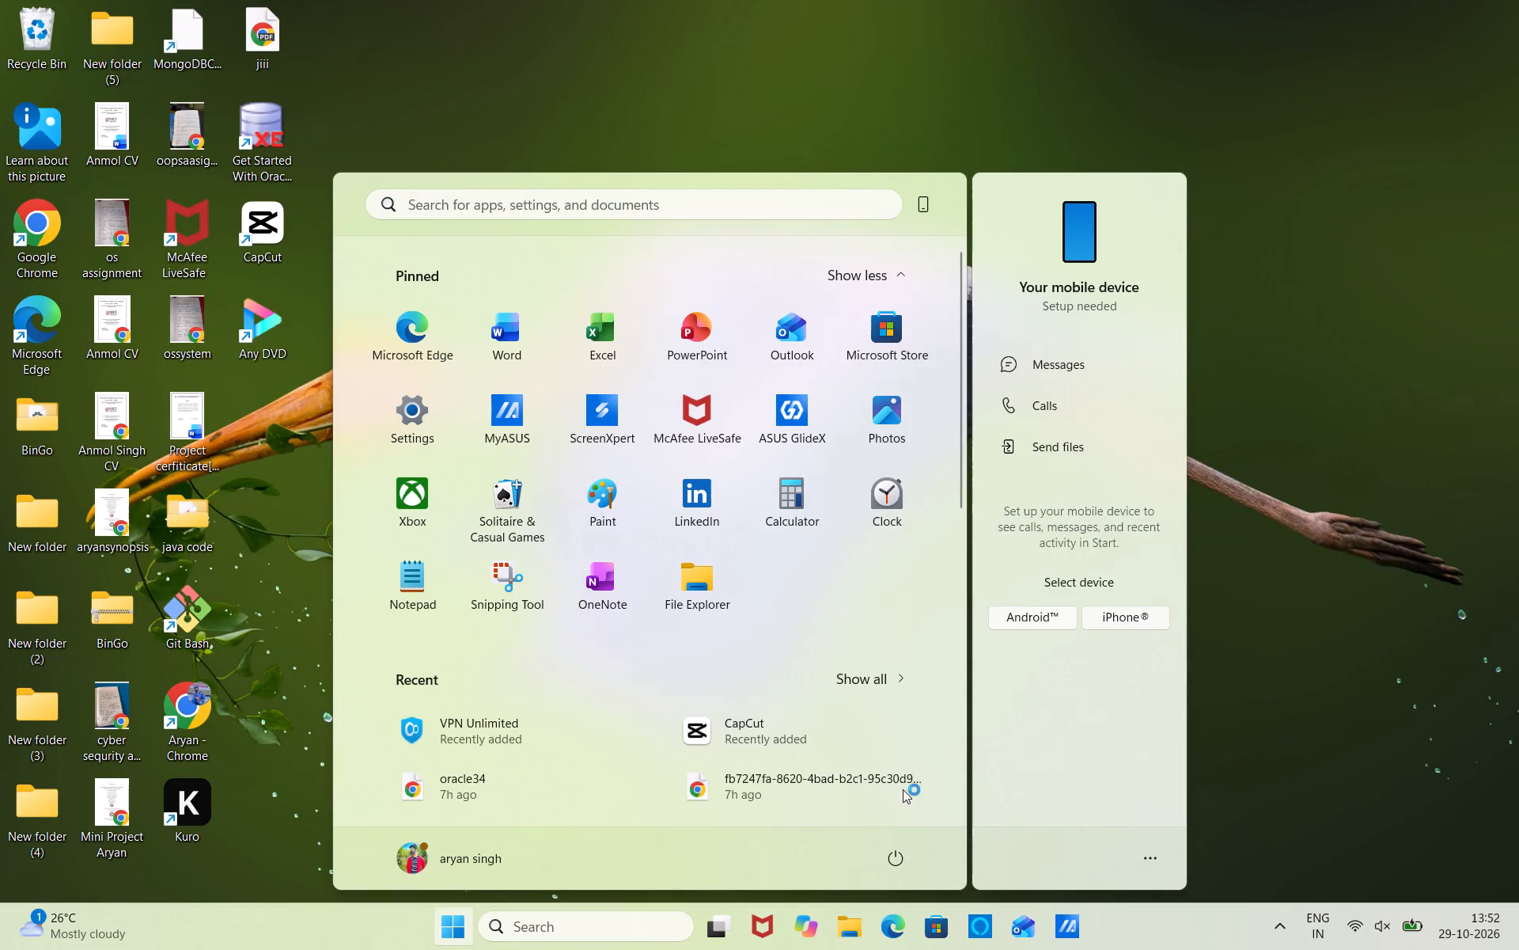